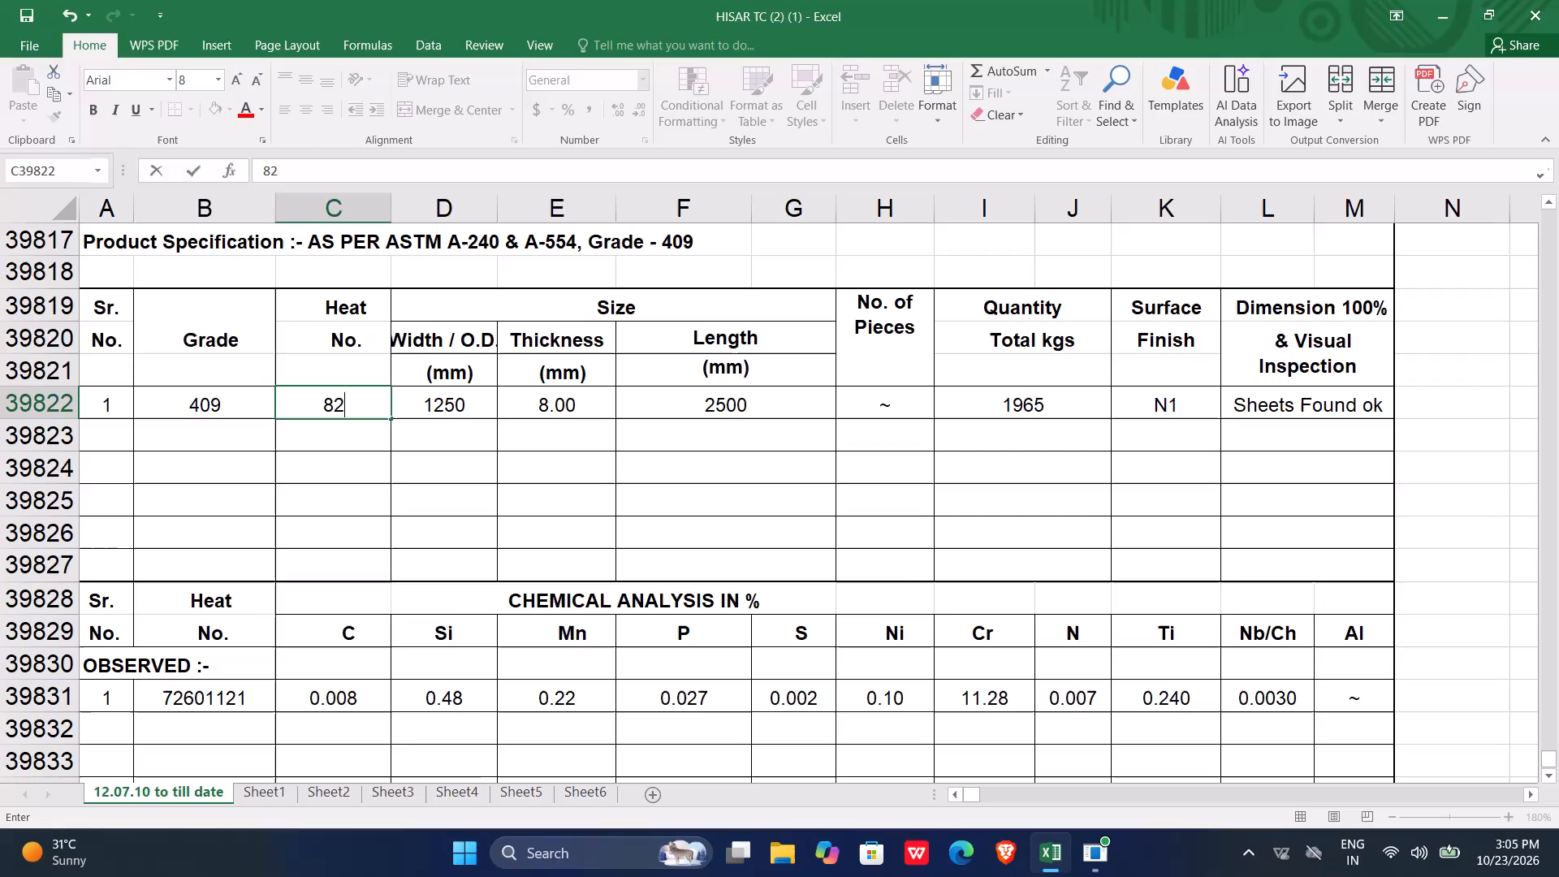
# Enter heat number 82600243 for the grade 409 item in the product size table.
pyautogui.press('3')
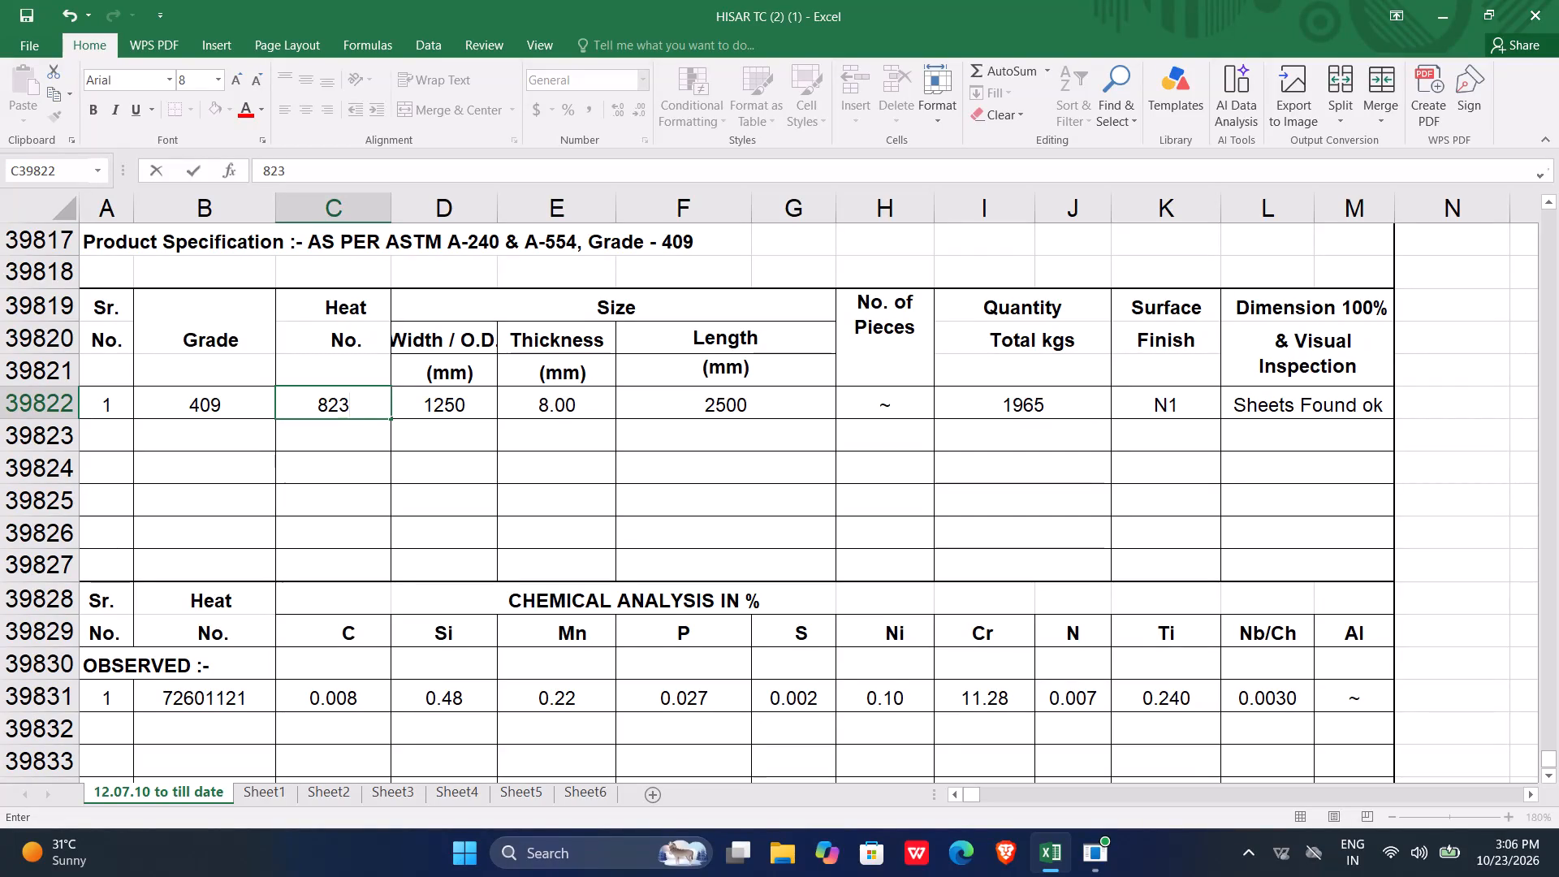
pyautogui.press('BackSpace')
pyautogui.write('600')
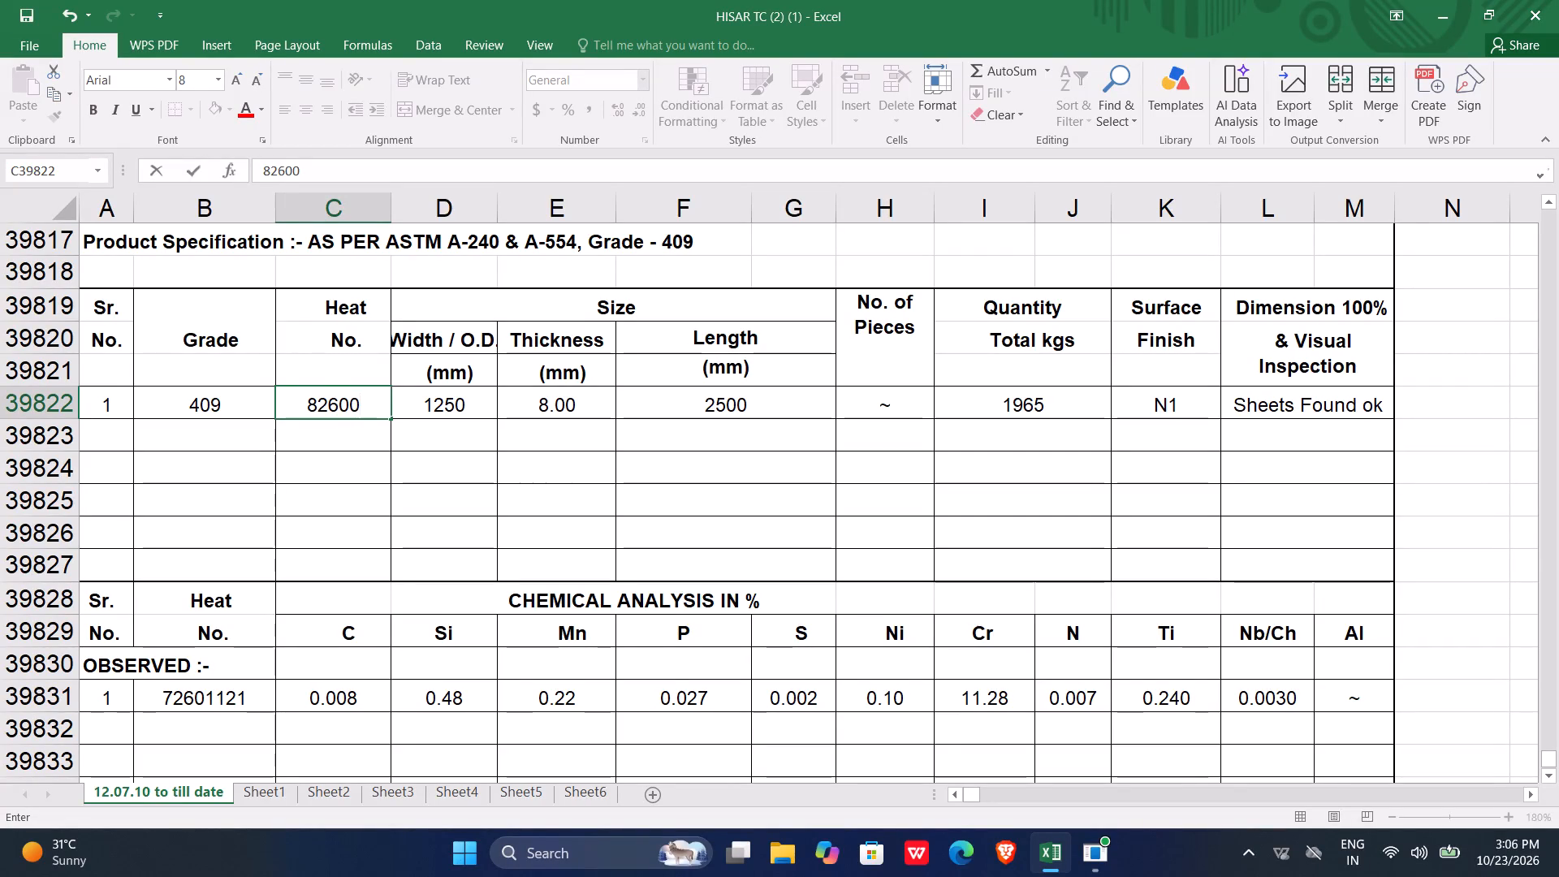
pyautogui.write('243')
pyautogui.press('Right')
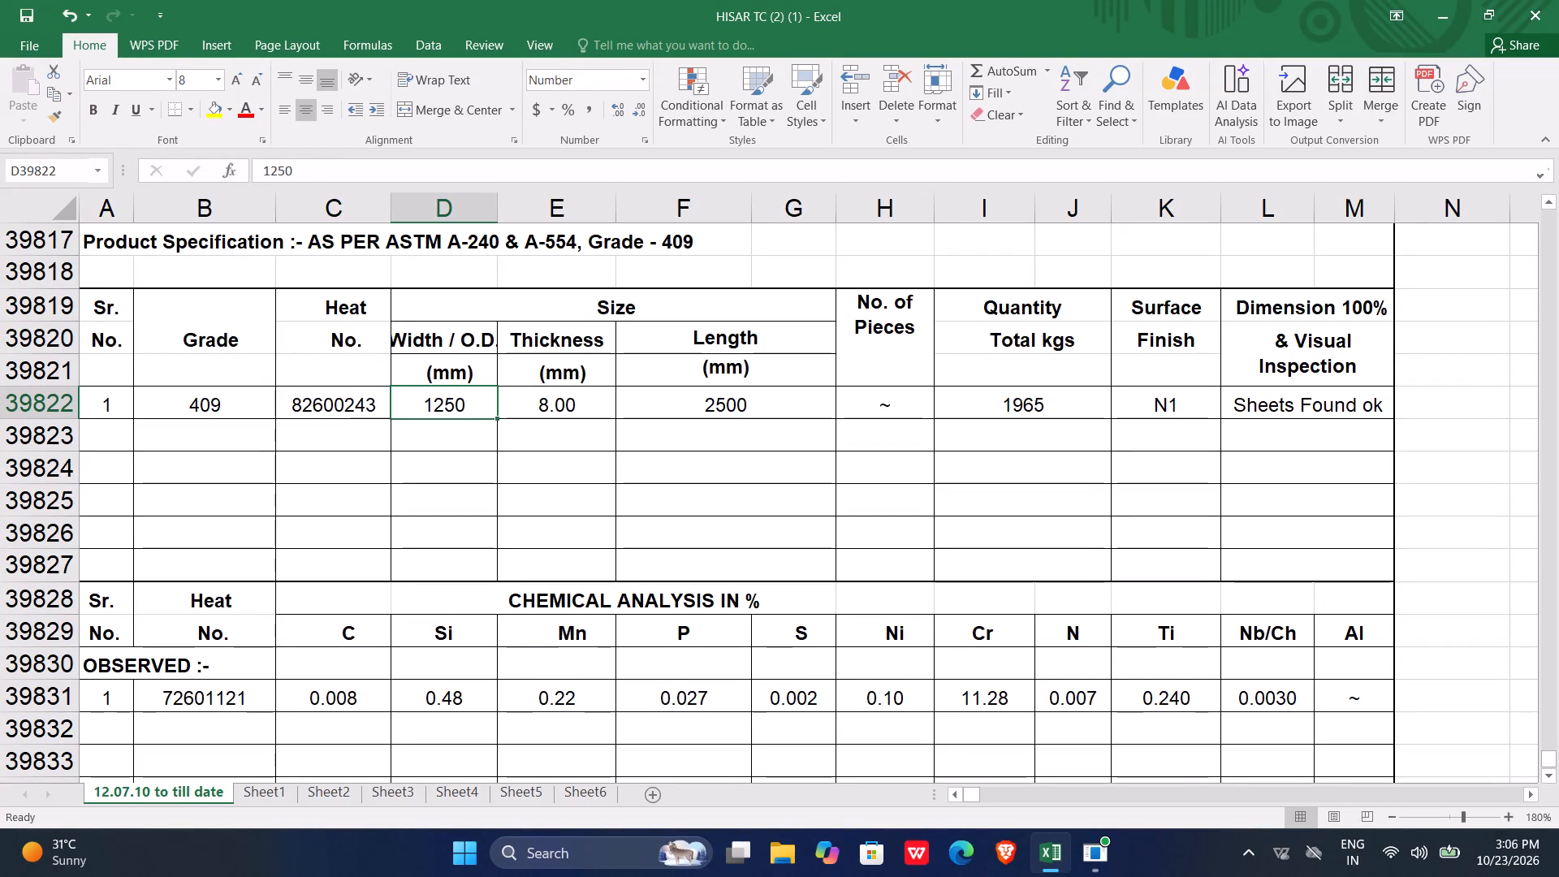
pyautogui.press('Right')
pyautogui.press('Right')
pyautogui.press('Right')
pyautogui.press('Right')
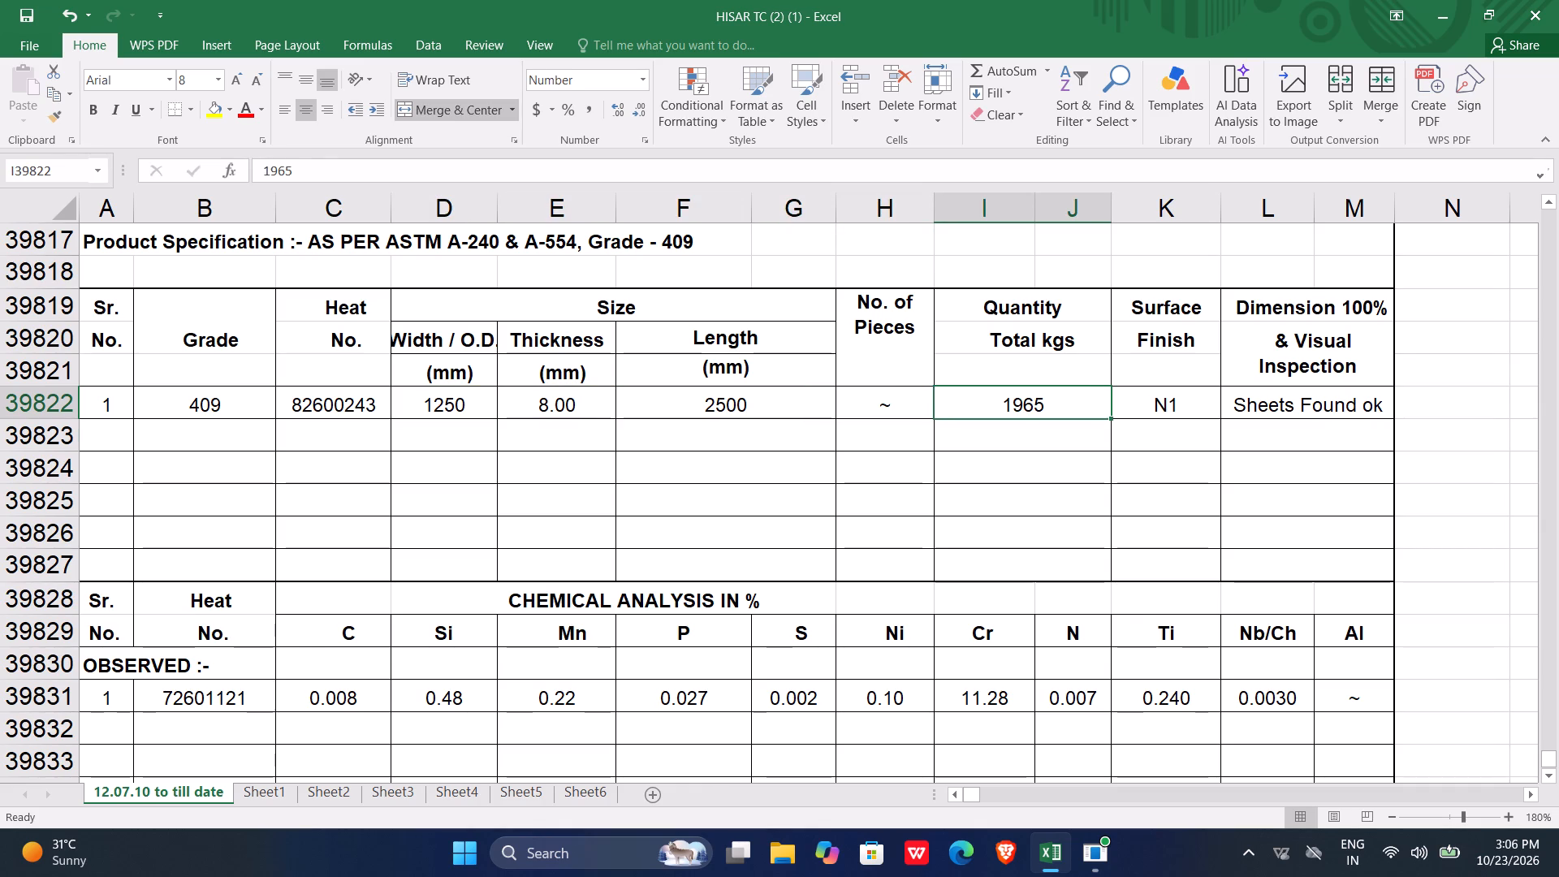
# Copy the heat number from the size table into the observed rows of the chemical analysis and mechanical properties tables.
pyautogui.click(349, 413)
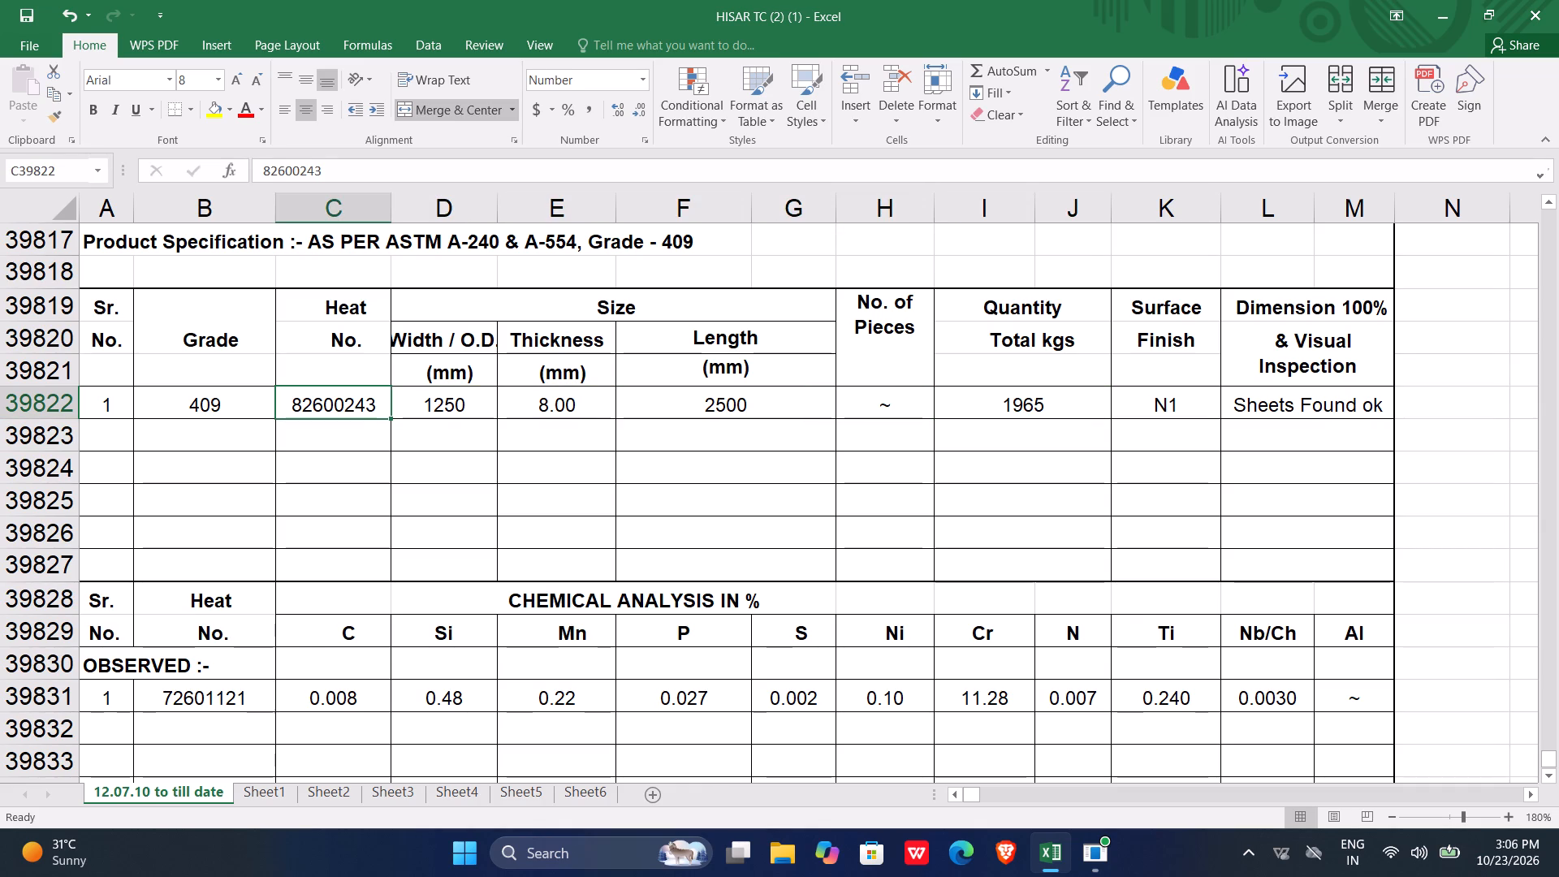
pyautogui.hotkey('ctrl', 'c')
pyautogui.click(205, 697)
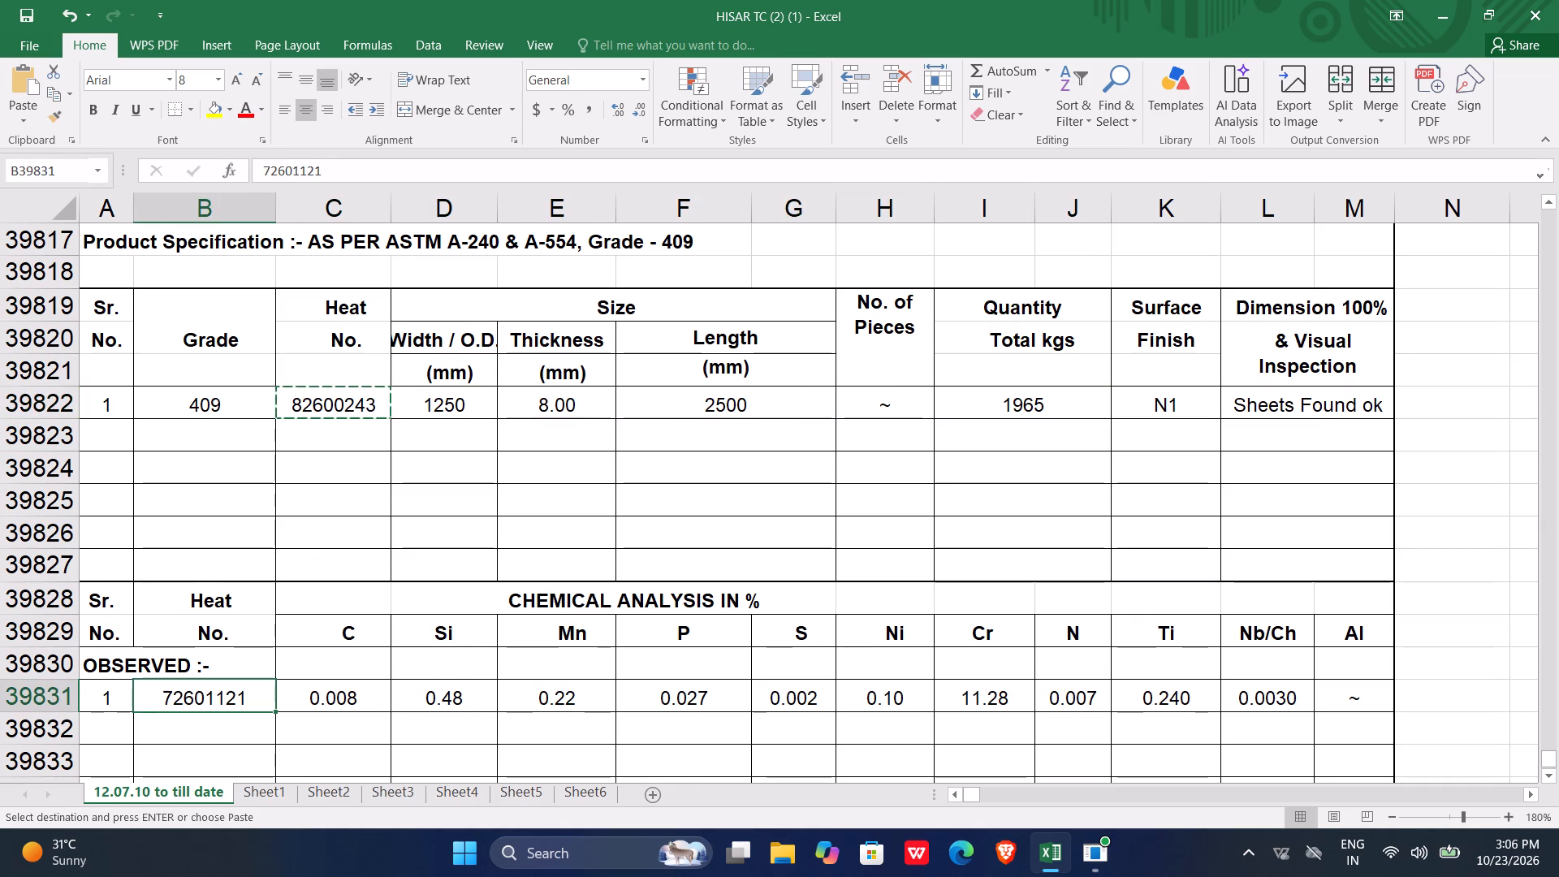
pyautogui.hotkey('ctrl', 'v')
pyautogui.scroll(-7, 205, 697)
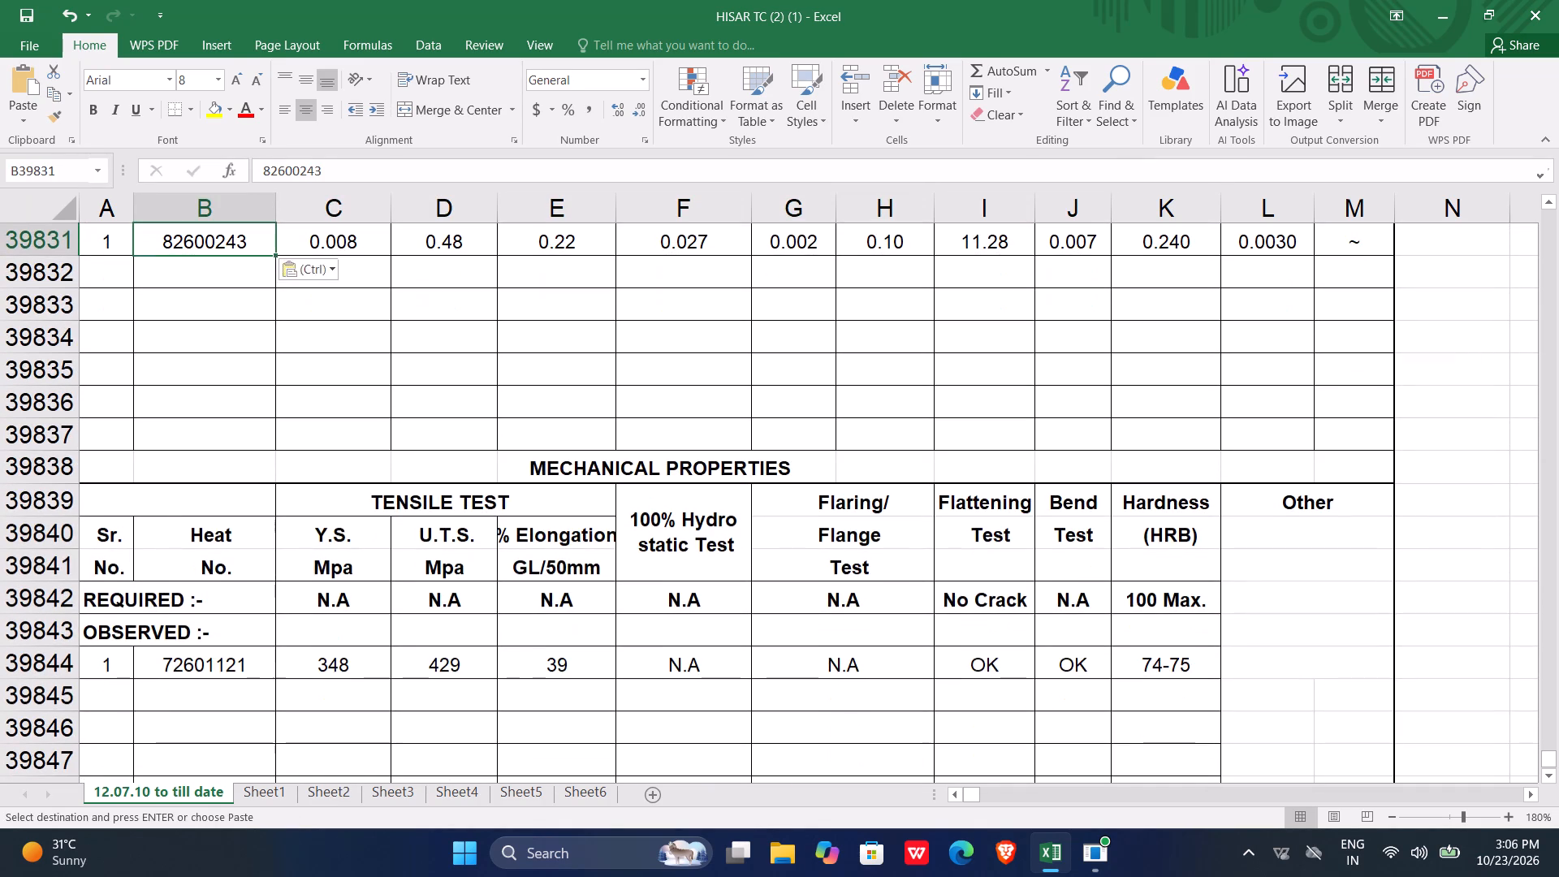
pyautogui.click(231, 655)
pyautogui.hotkey('ctrl', 'v')
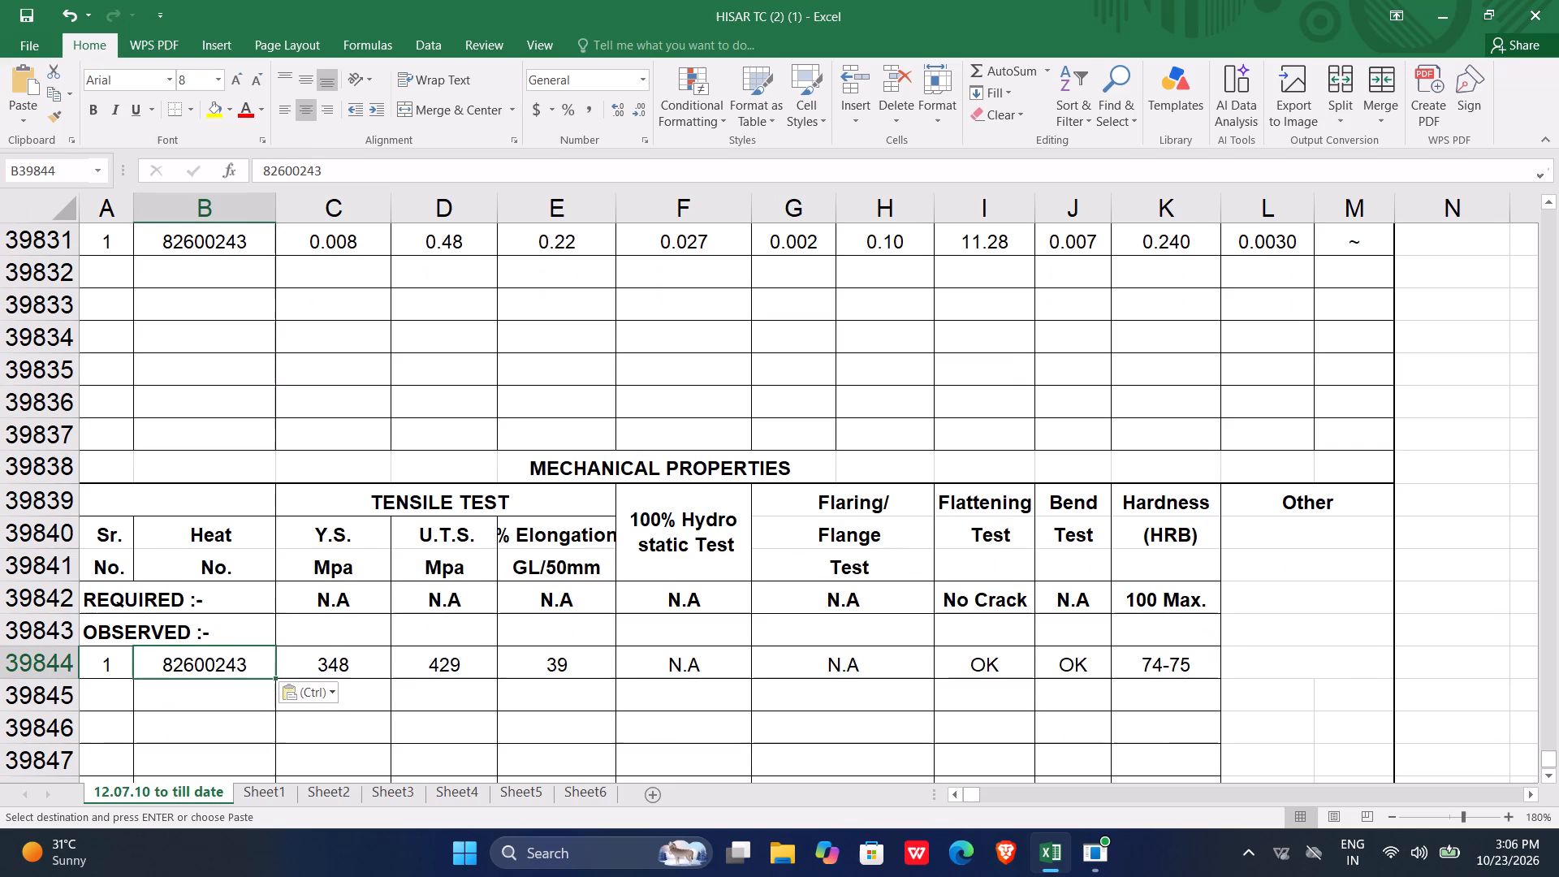
# Fill the observed mechanical properties row with Y.S. 243, U.T.S. 421, elongation 30 and hardness 135.
pyautogui.click(308, 663)
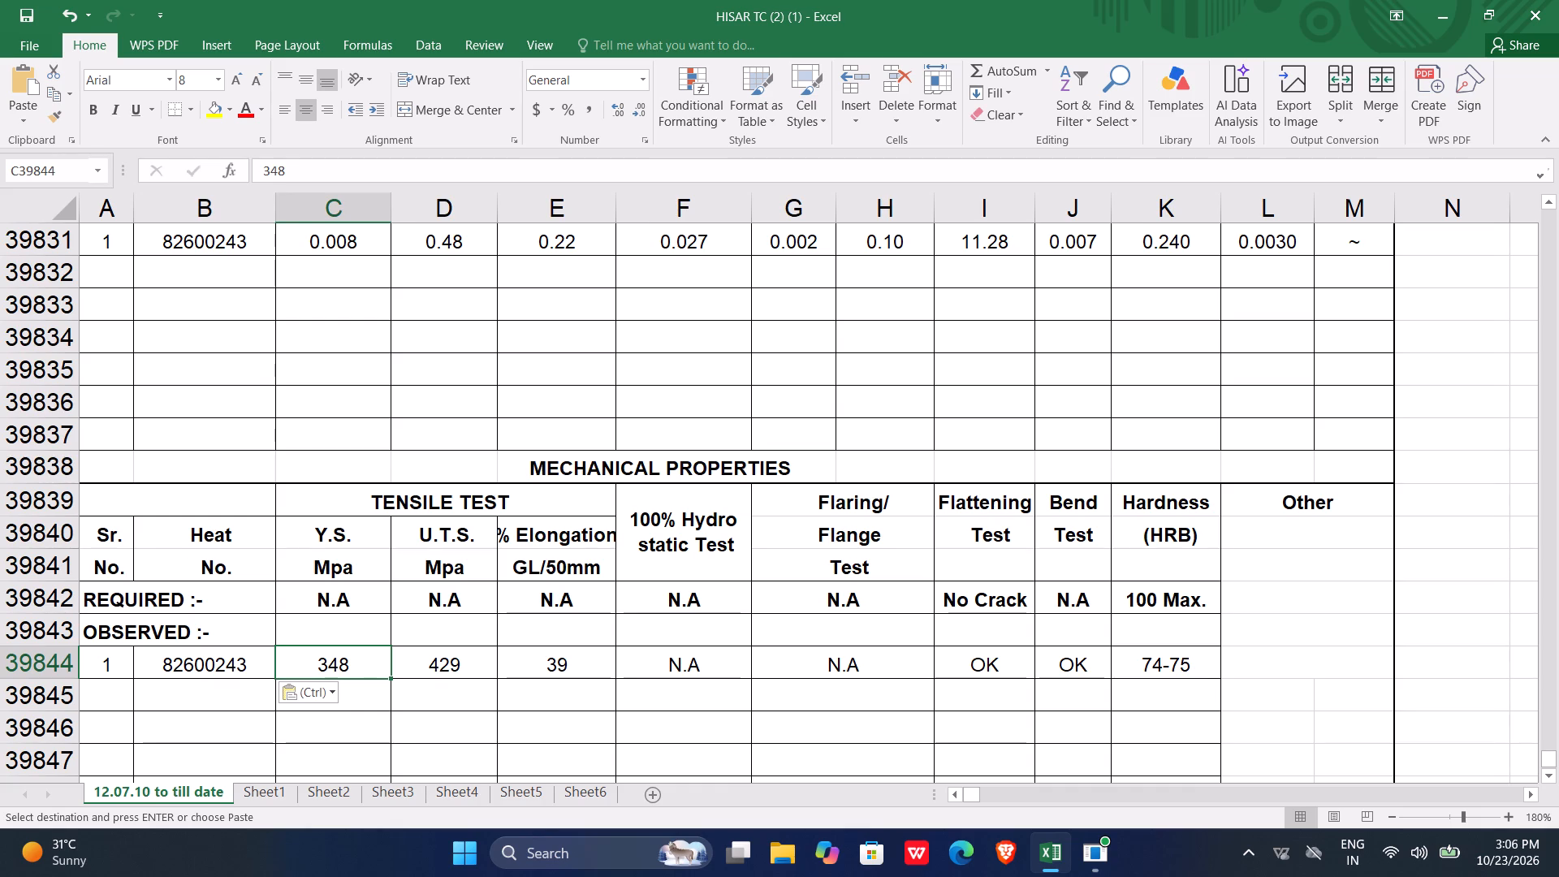
pyautogui.write('243')
pyautogui.press('Right')
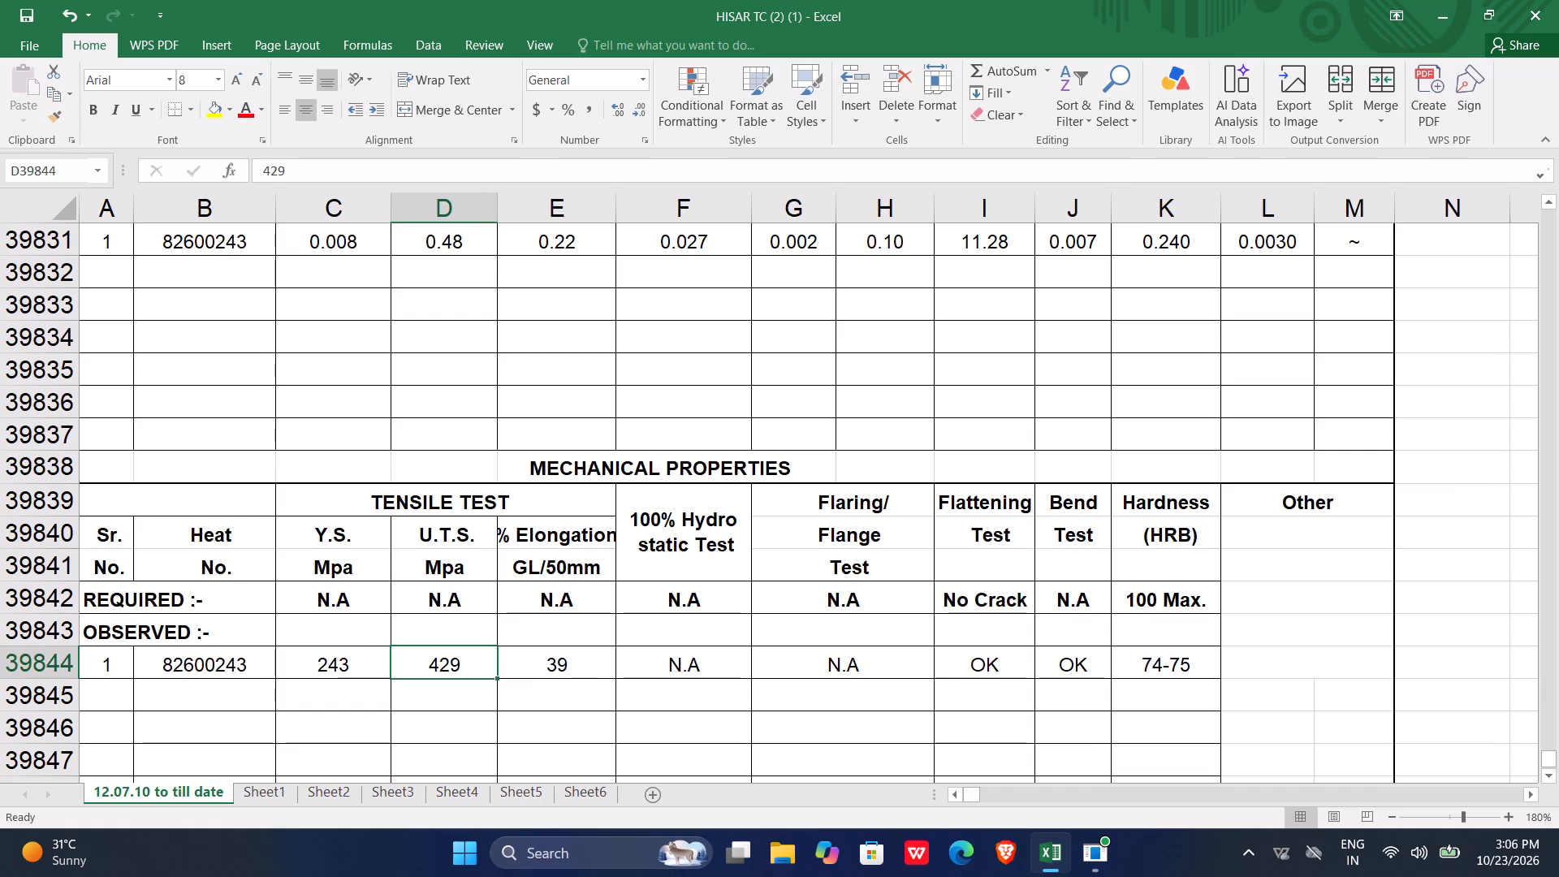
pyautogui.write('421')
pyautogui.press('Right')
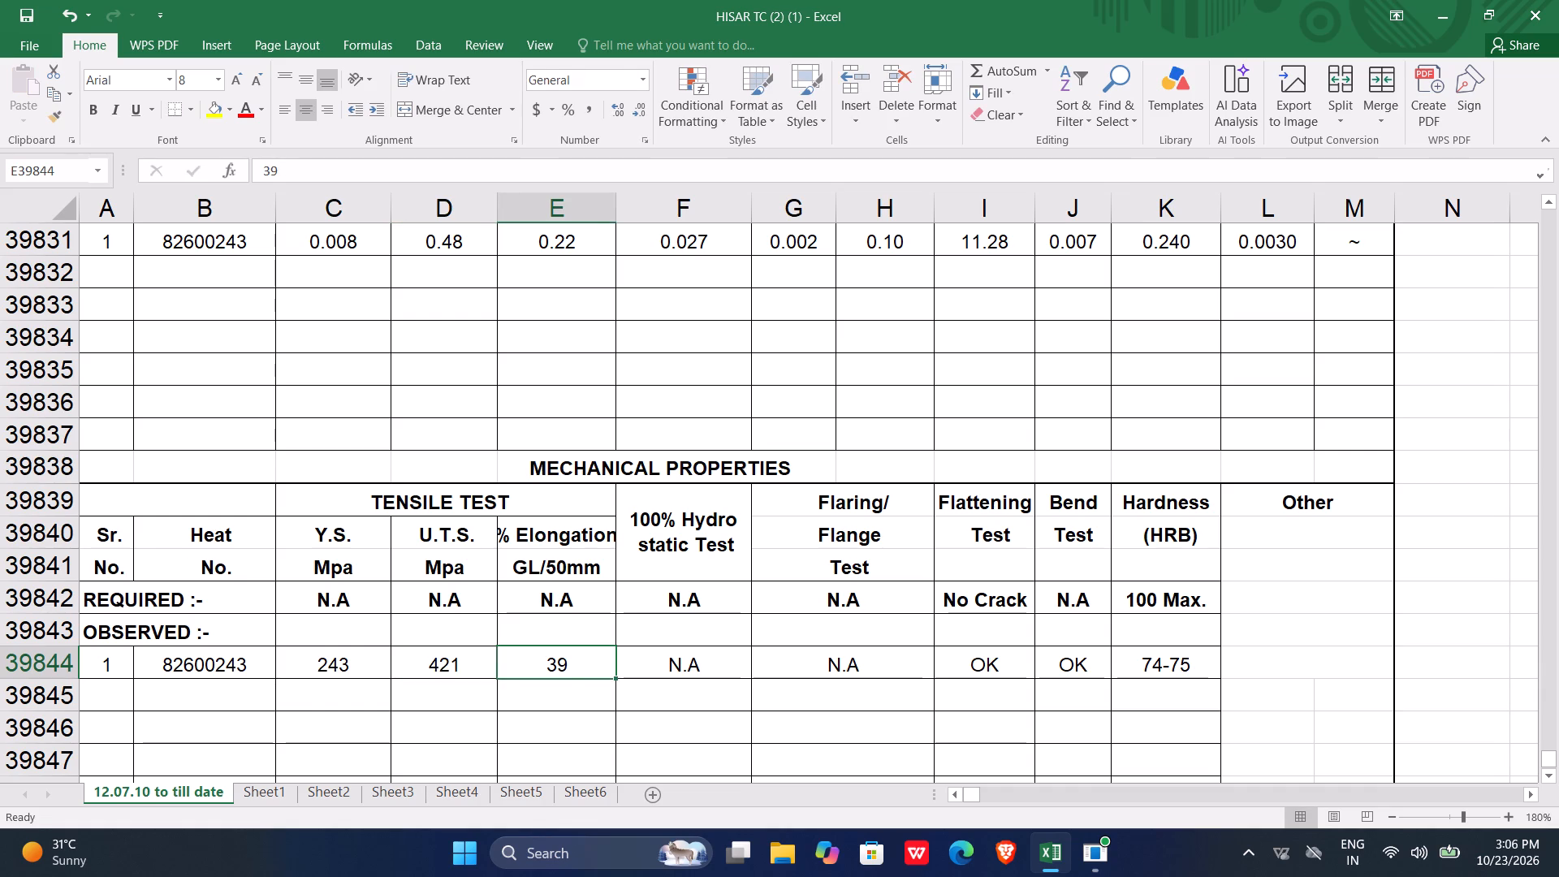
pyautogui.write('30')
pyautogui.press('Right')
pyautogui.press('Right')
pyautogui.press('Right')
pyautogui.press('Right')
pyautogui.press('Right')
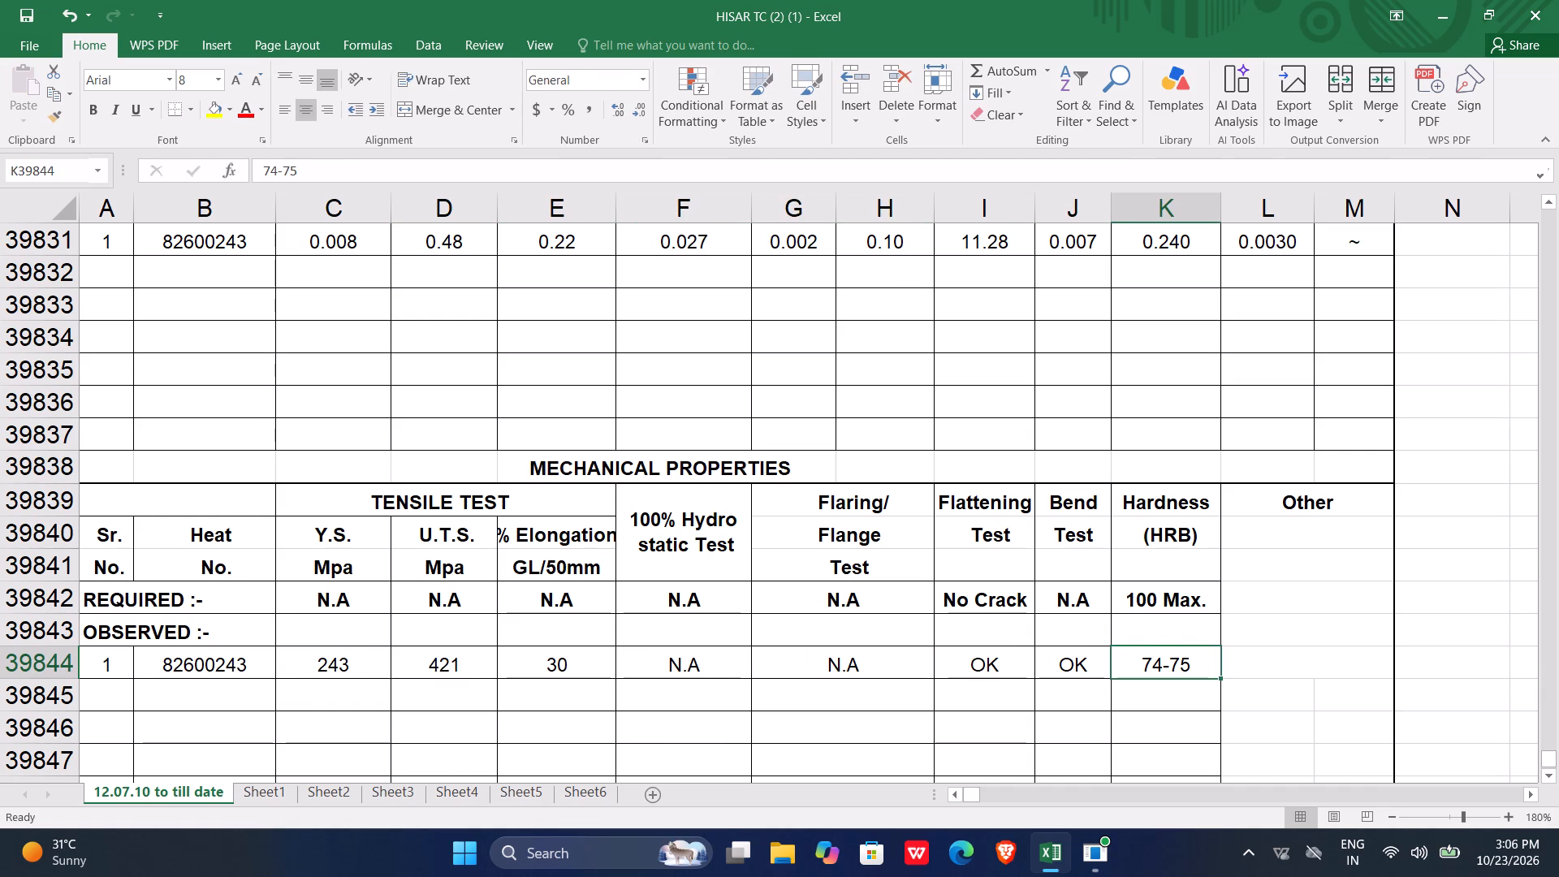
pyautogui.write('135-')
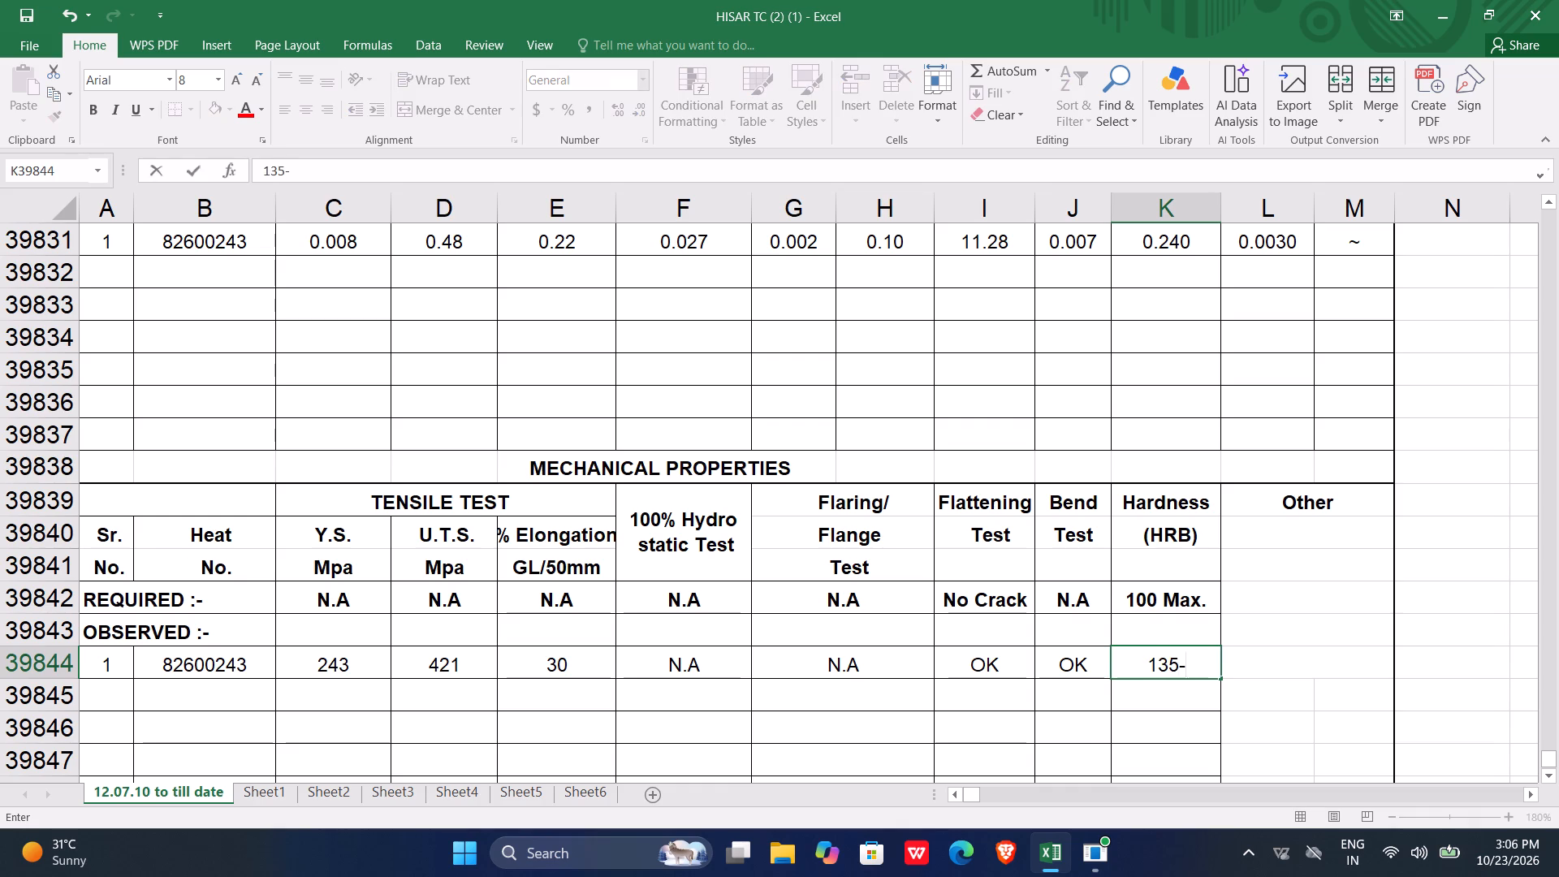
pyautogui.press('BackSpace')
pyautogui.press('Down')
# Set the observed carbon (C) value in the chemical analysis row to 0.007.
pyautogui.press('Left')
pyautogui.press('Up')
pyautogui.press('Up')
pyautogui.press('Up')
pyautogui.press('Up')
pyautogui.press('Up')
pyautogui.press('Up')
pyautogui.press('Up')
pyautogui.press('Up')
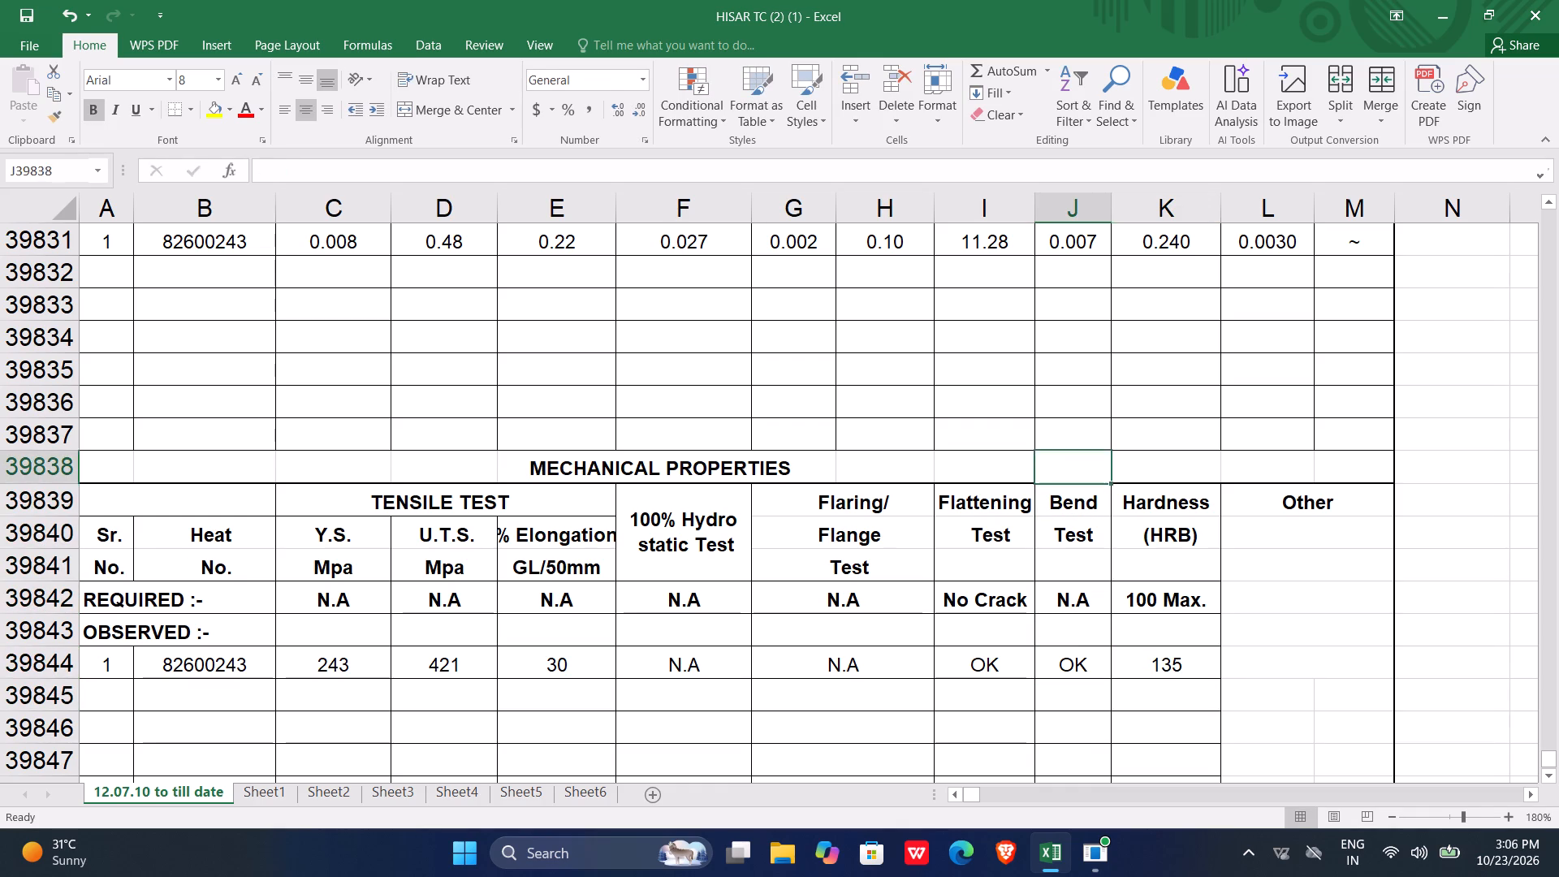
pyautogui.press('Up')
pyautogui.press('Up')
pyautogui.press('Up')
pyautogui.press('Up')
pyautogui.press('Up')
pyautogui.press('Up')
pyautogui.press('Up')
pyautogui.press('Down')
pyautogui.press('Left')
pyautogui.press('Left')
pyautogui.press('Left')
pyautogui.press('Left')
pyautogui.press('Left')
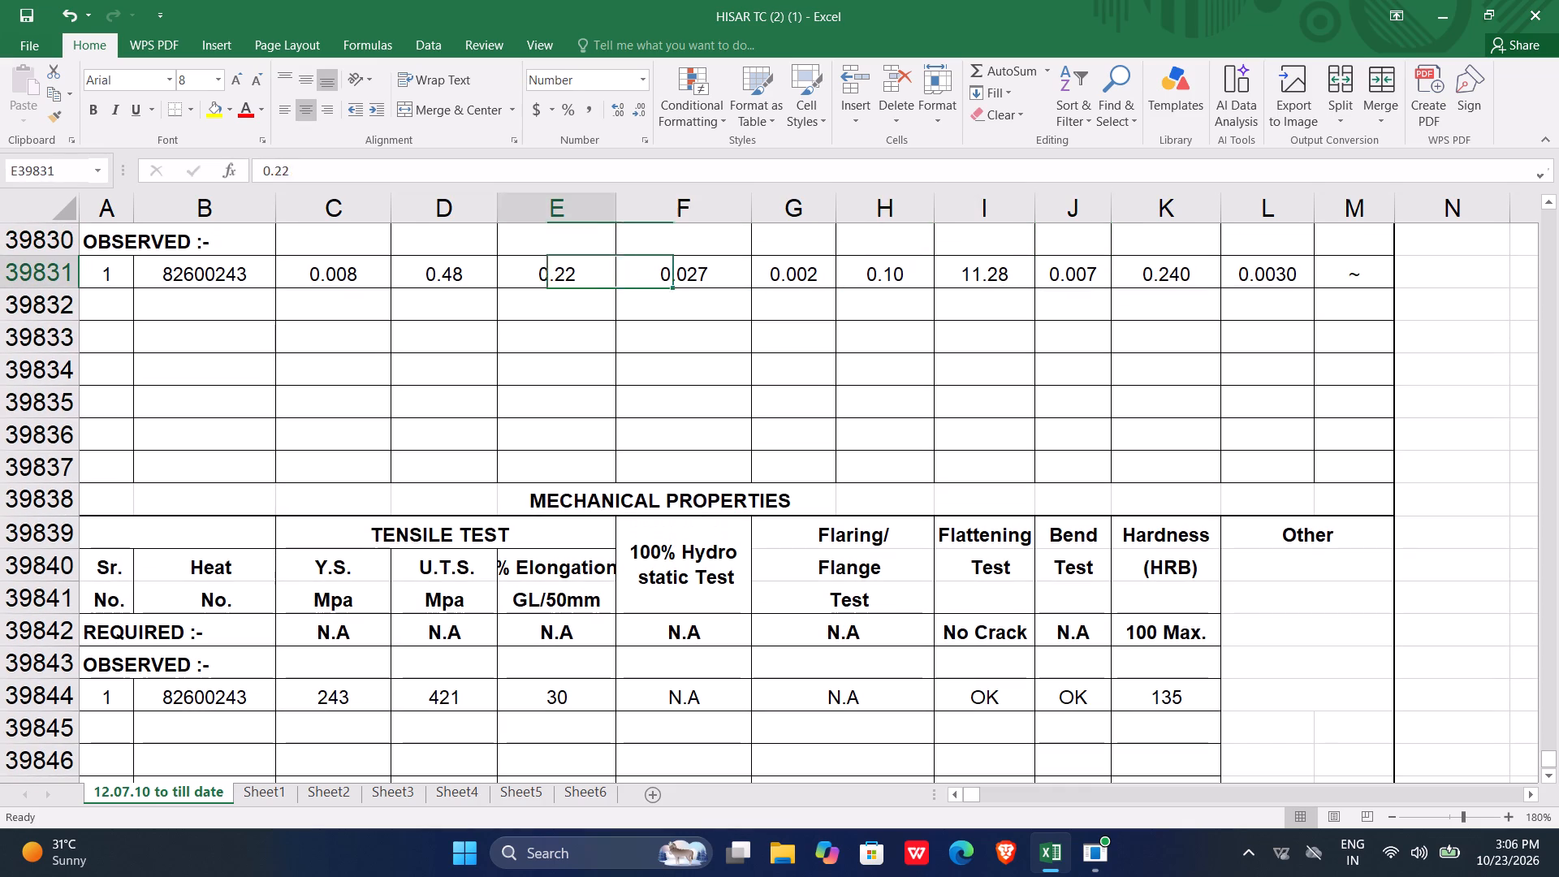
pyautogui.press('Left')
pyautogui.press('Left')
pyautogui.press('Left')
pyautogui.press('Right')
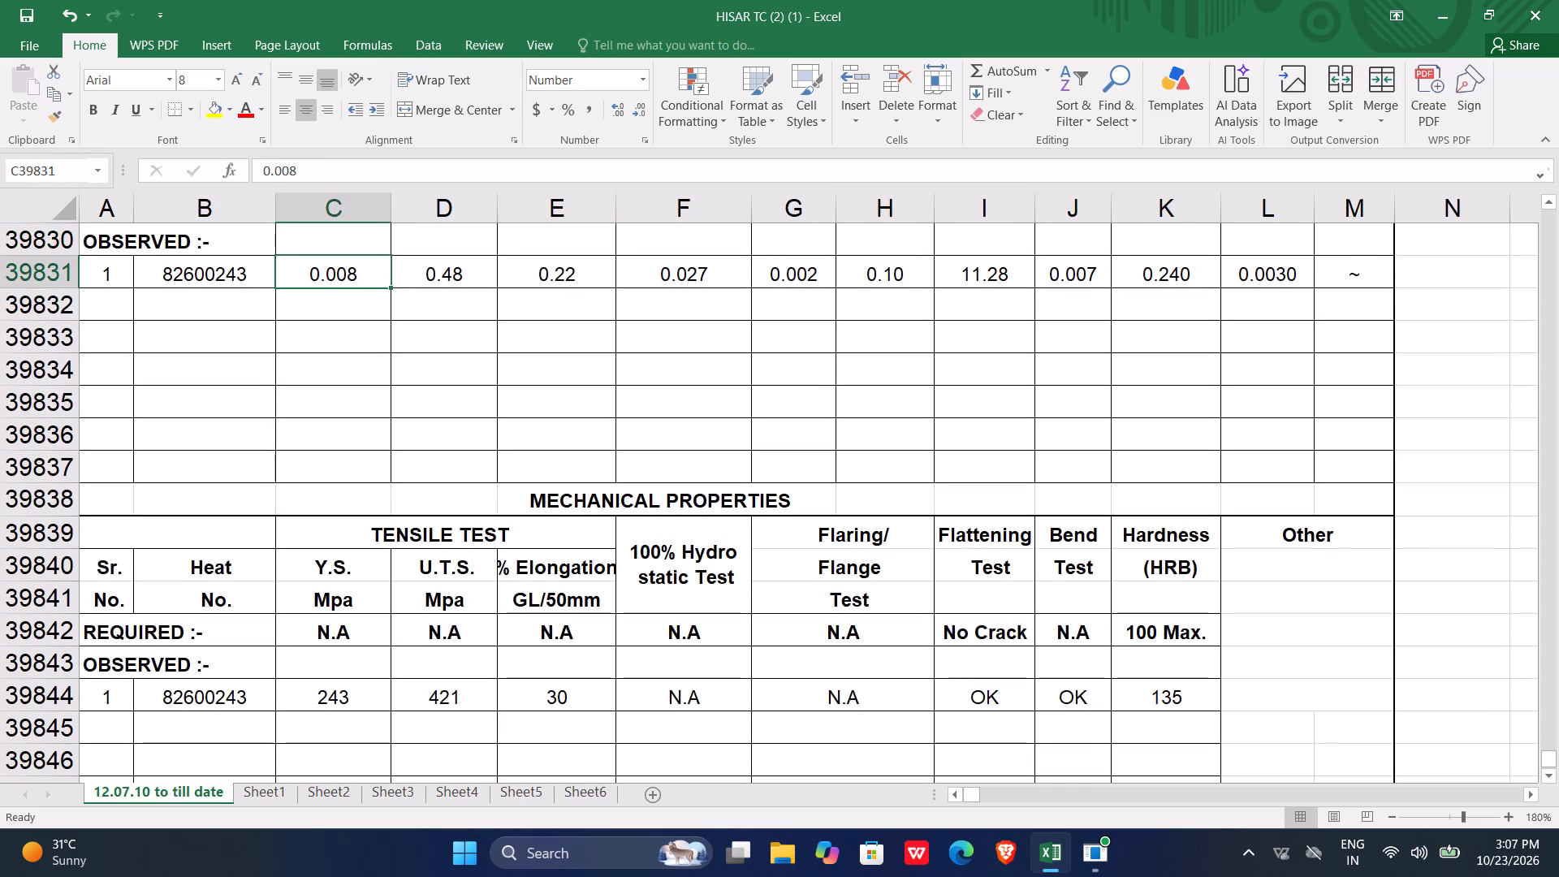
pyautogui.write('0.0')
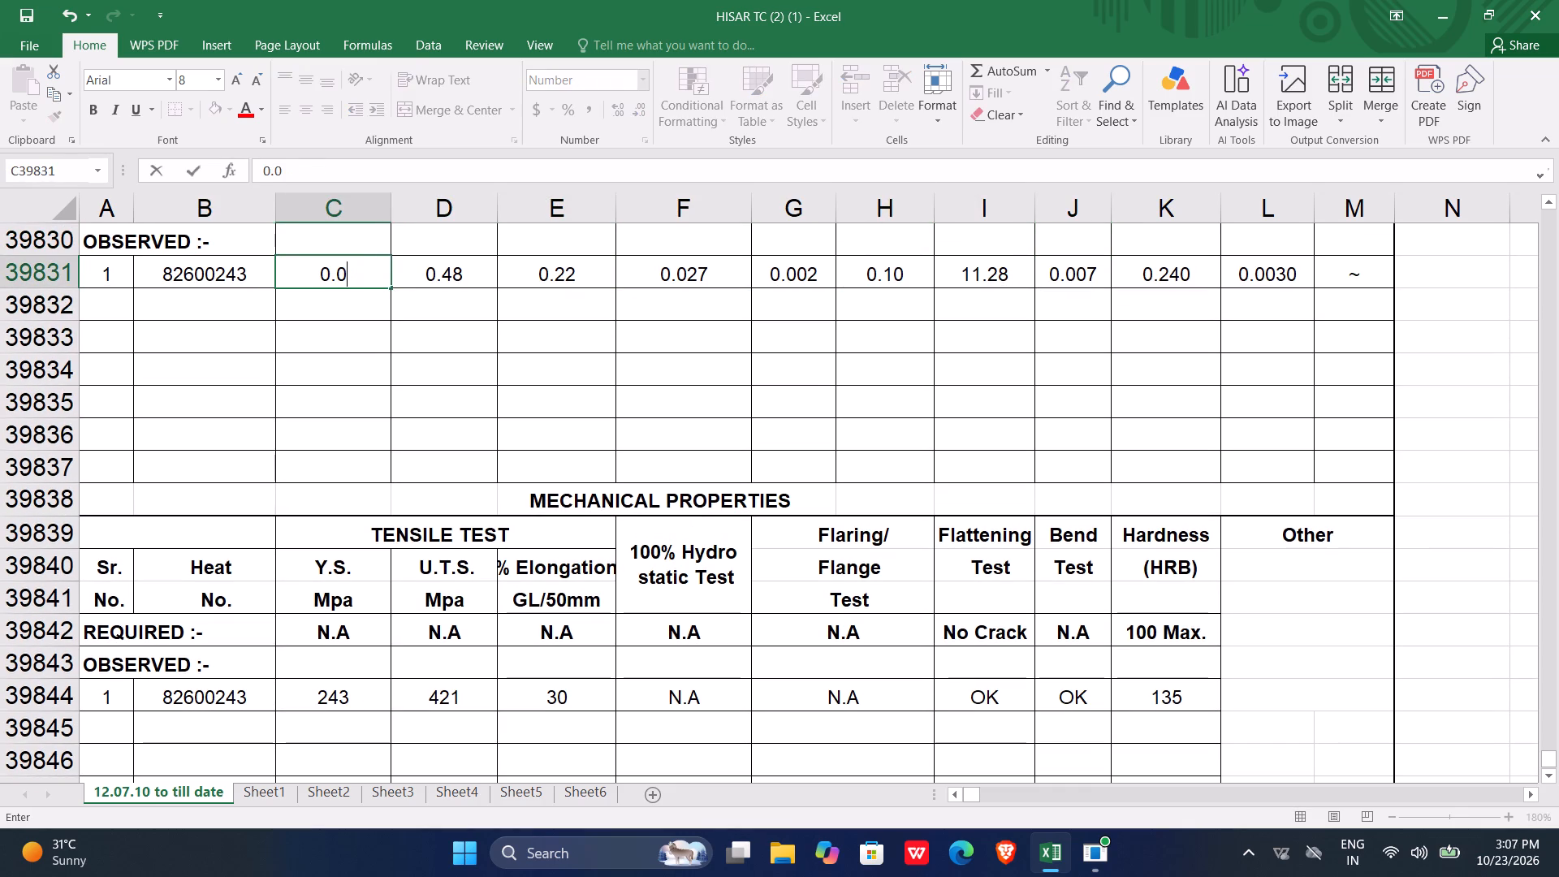
pyautogui.write('07')
pyautogui.press('Right')
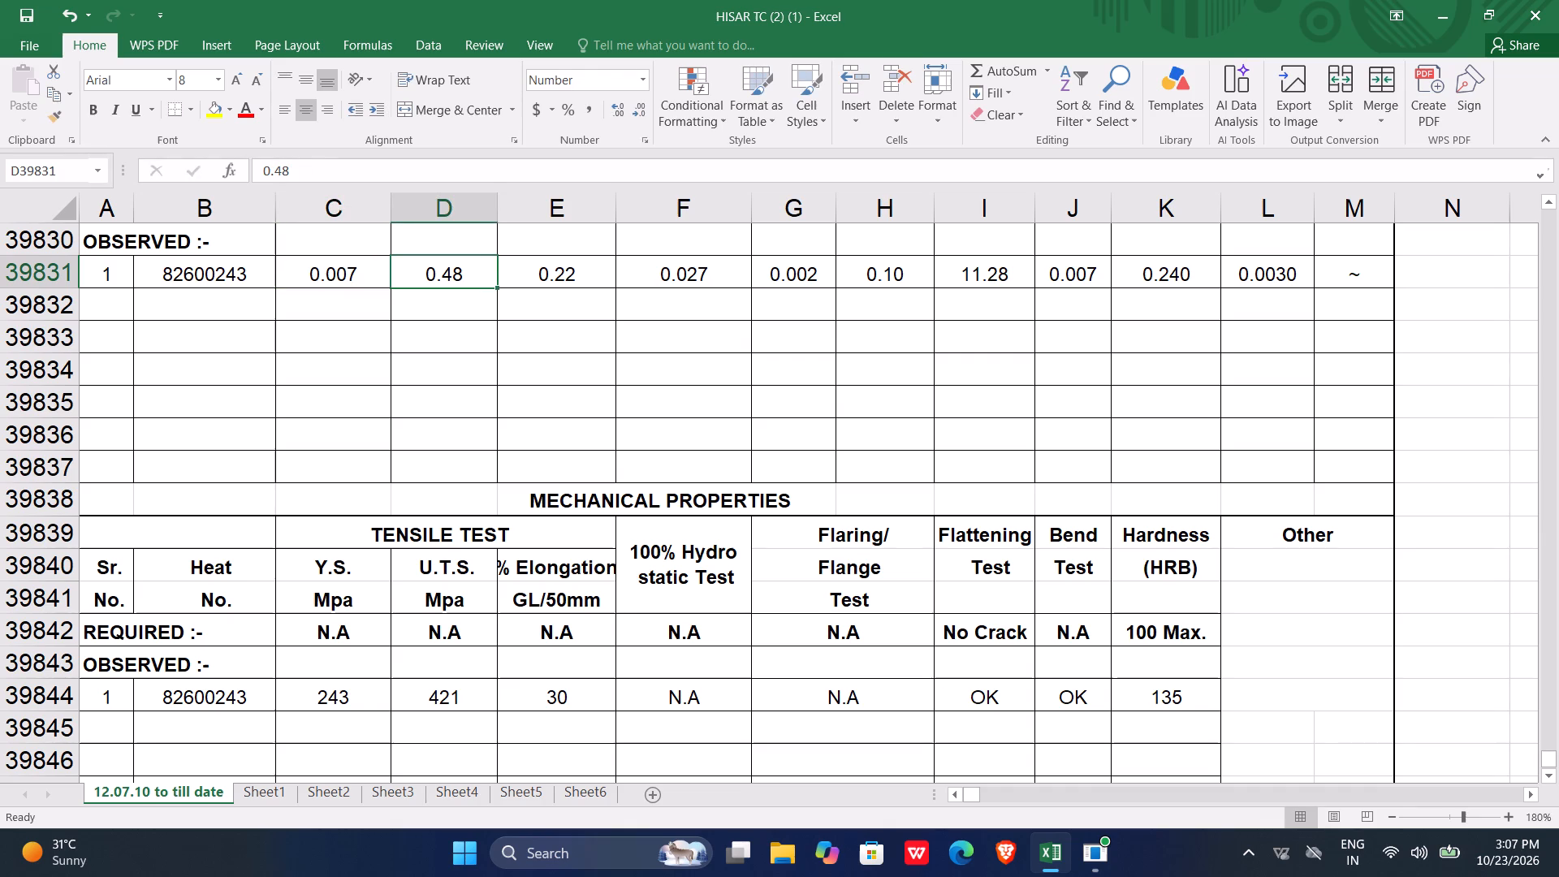
# Set the observed chemical analysis values for Mn to 0.21, P to 0.032 and S to 0.001.
pyautogui.scroll(2, 308, 663)
pyautogui.press('Right')
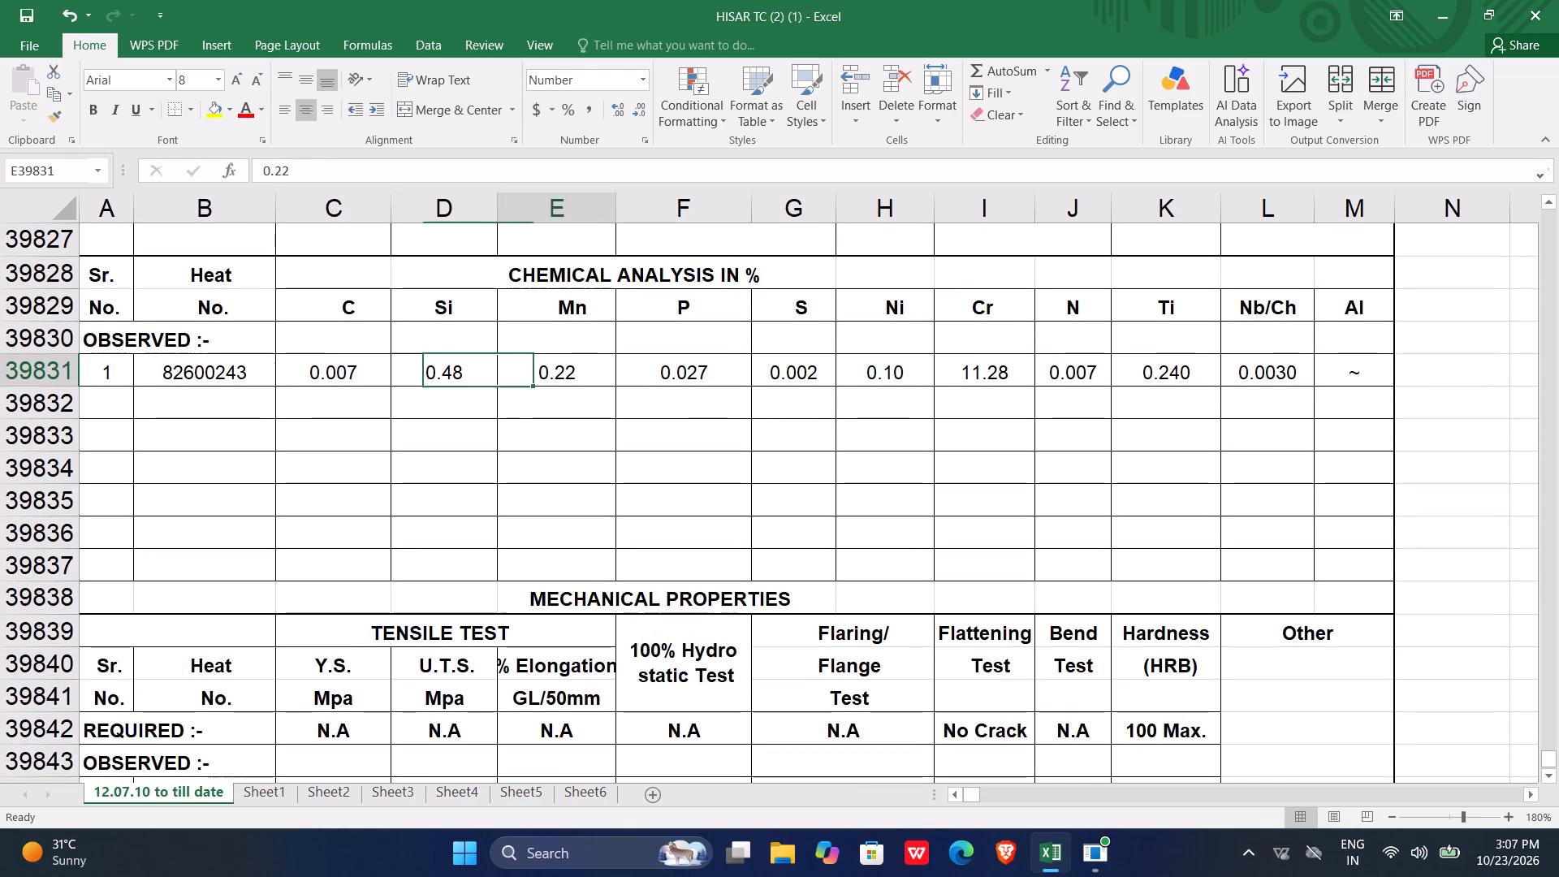
pyautogui.write('0.21')
pyautogui.press('Right')
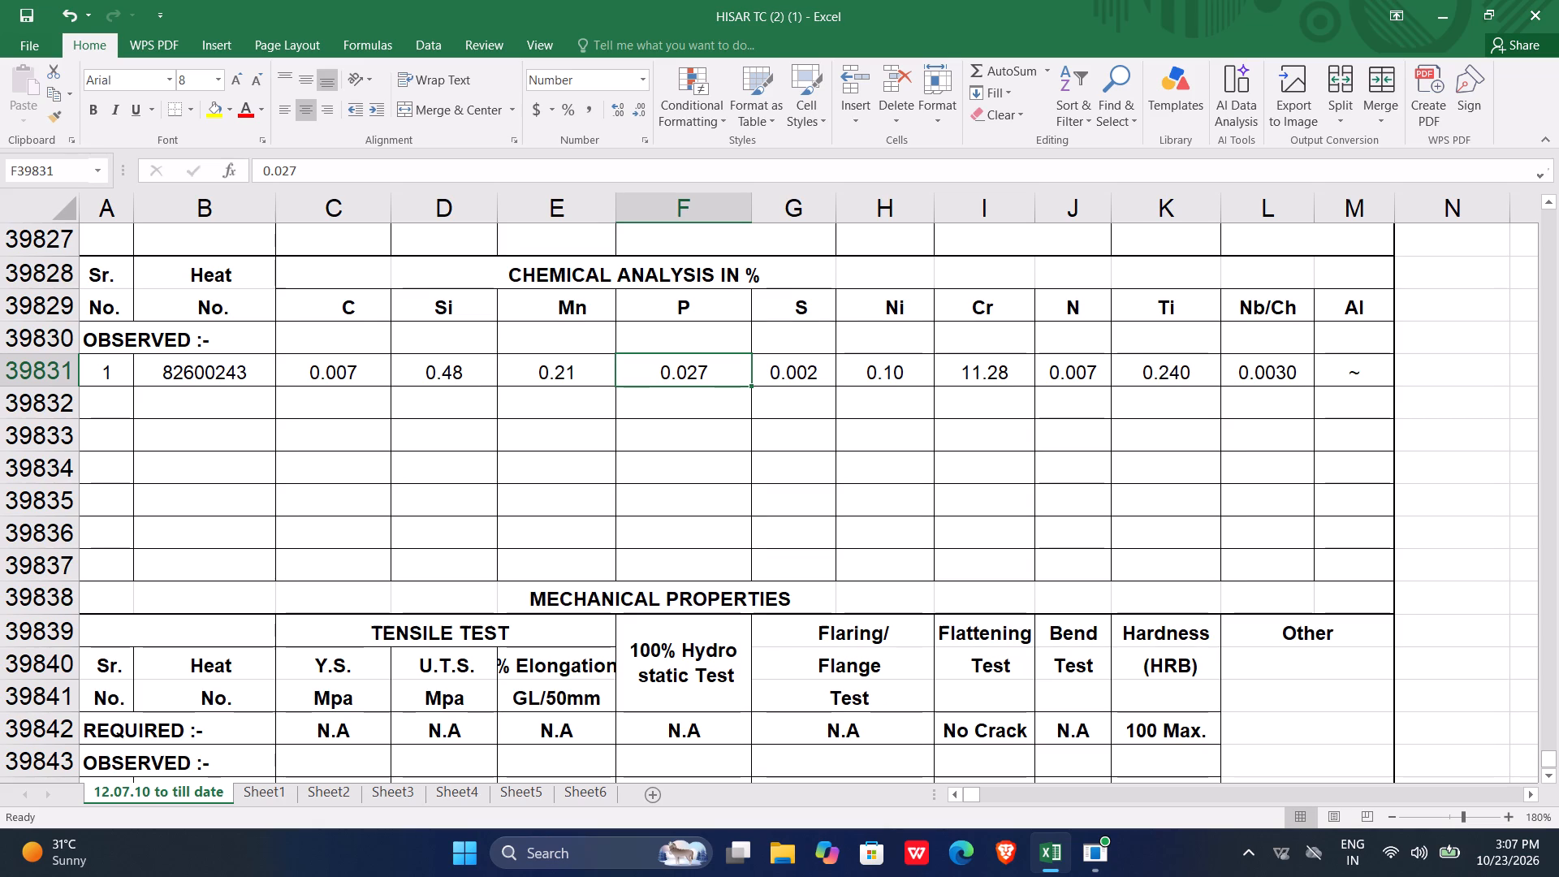
pyautogui.press('0')
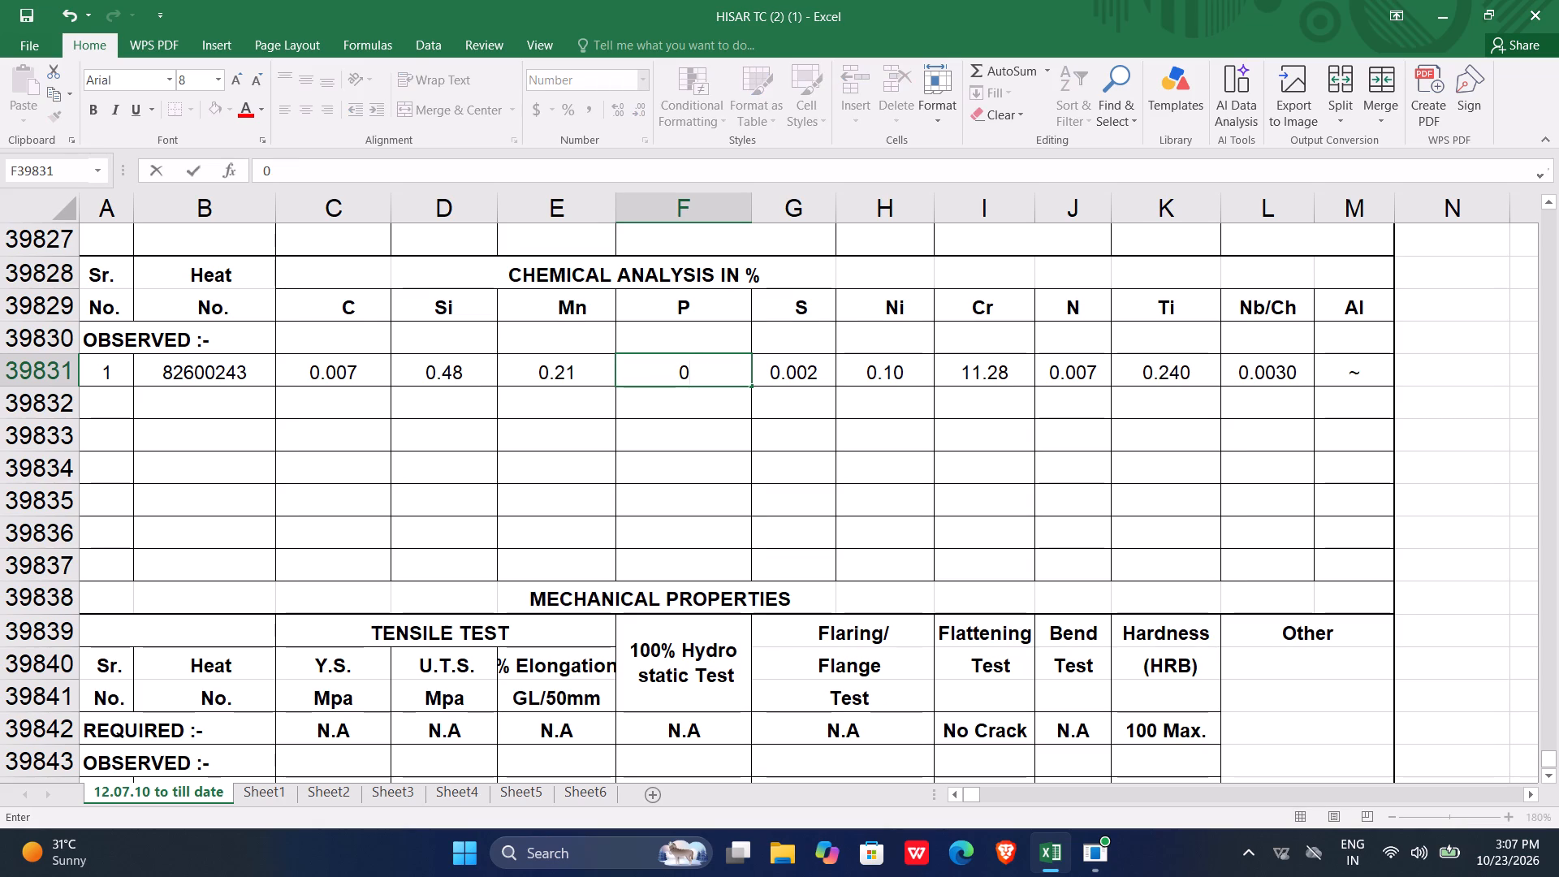
pyautogui.press('.')
pyautogui.write('032')
pyautogui.press('Right')
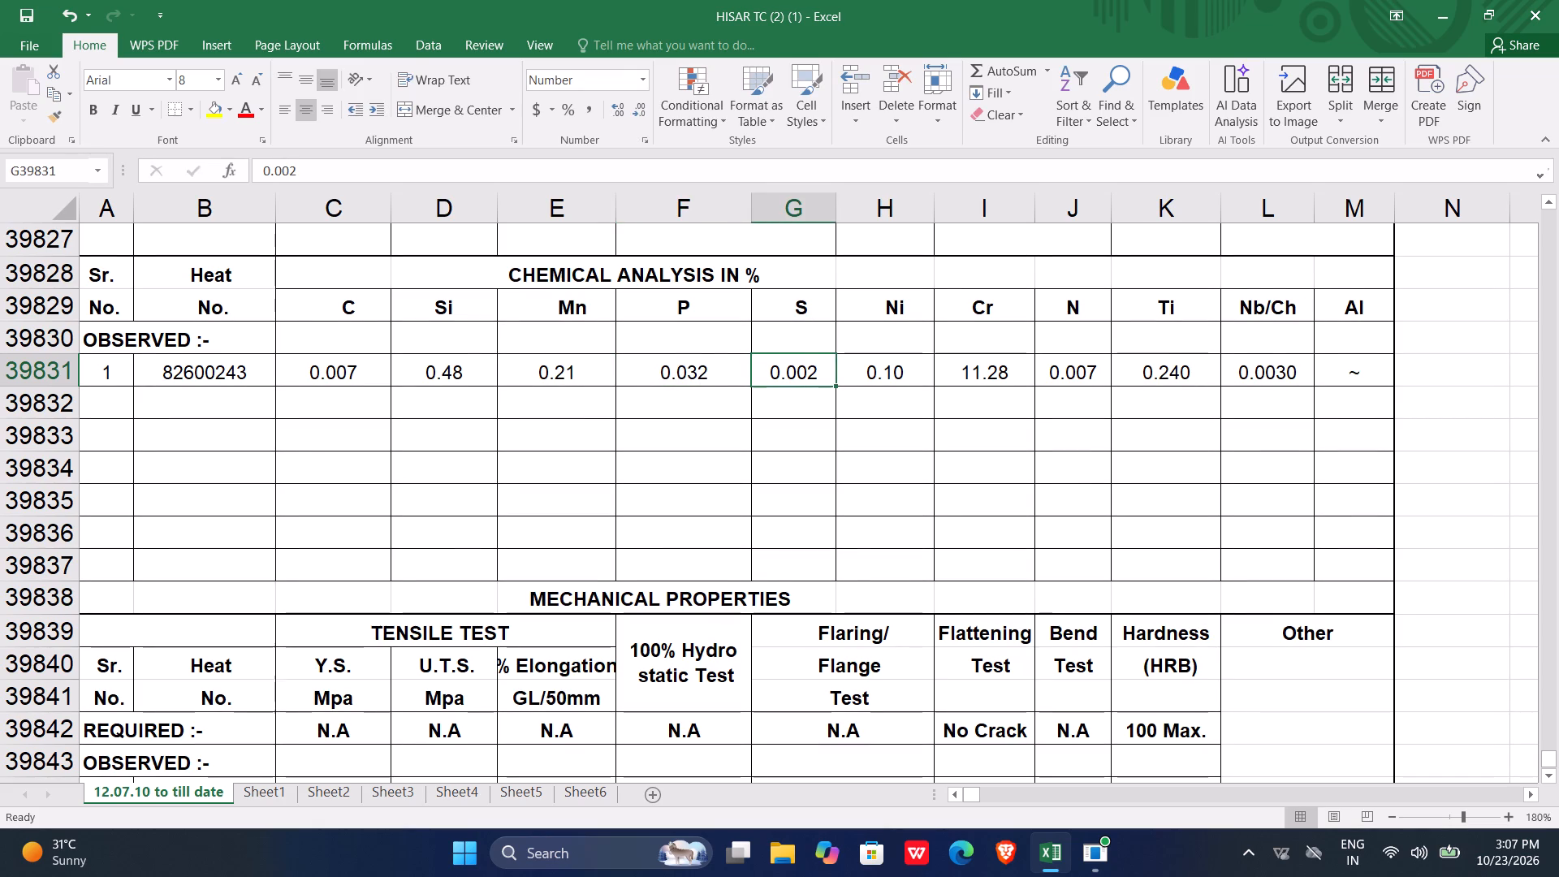
pyautogui.write('0.001')
pyautogui.press('Right')
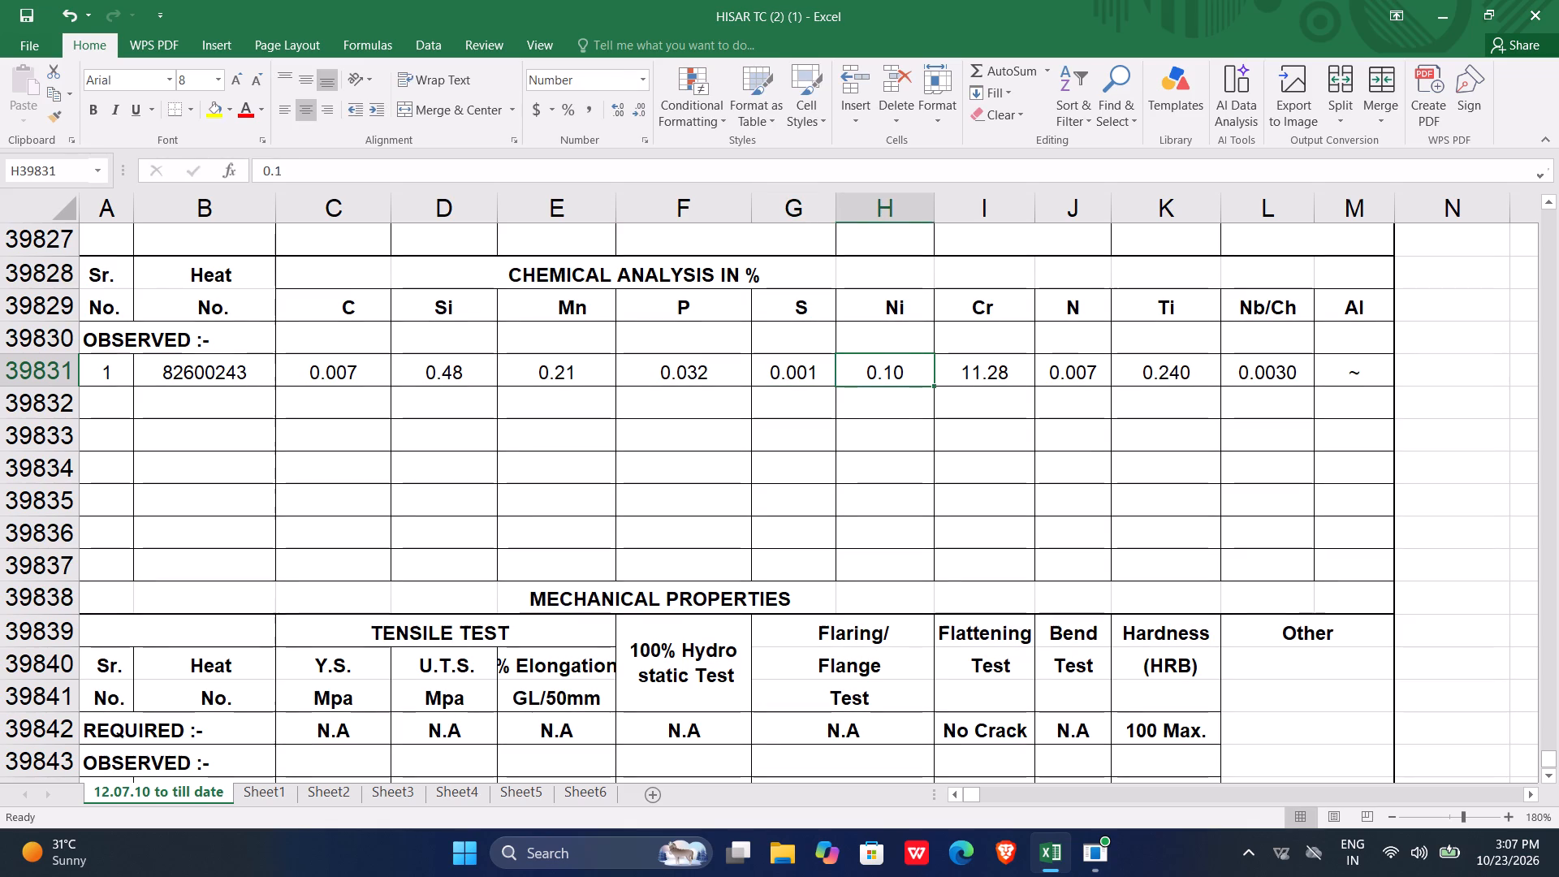
# Enter the observed chemical analysis values Ni 0.10, Cr 11.40 and N 0.008.
pyautogui.write('0.10')
pyautogui.press('Right')
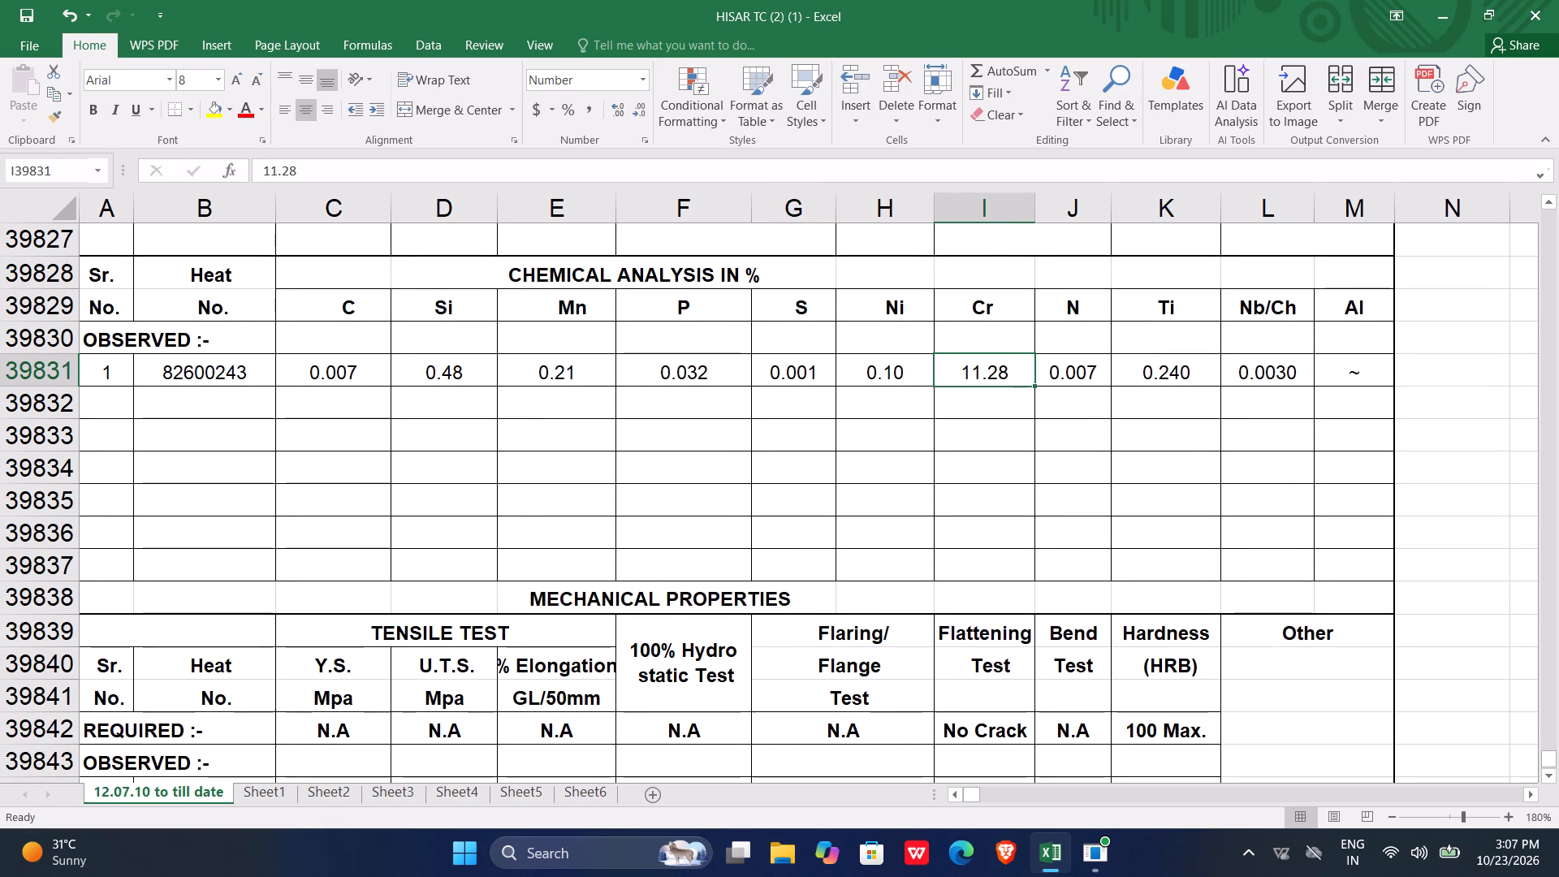
pyautogui.write('11.')
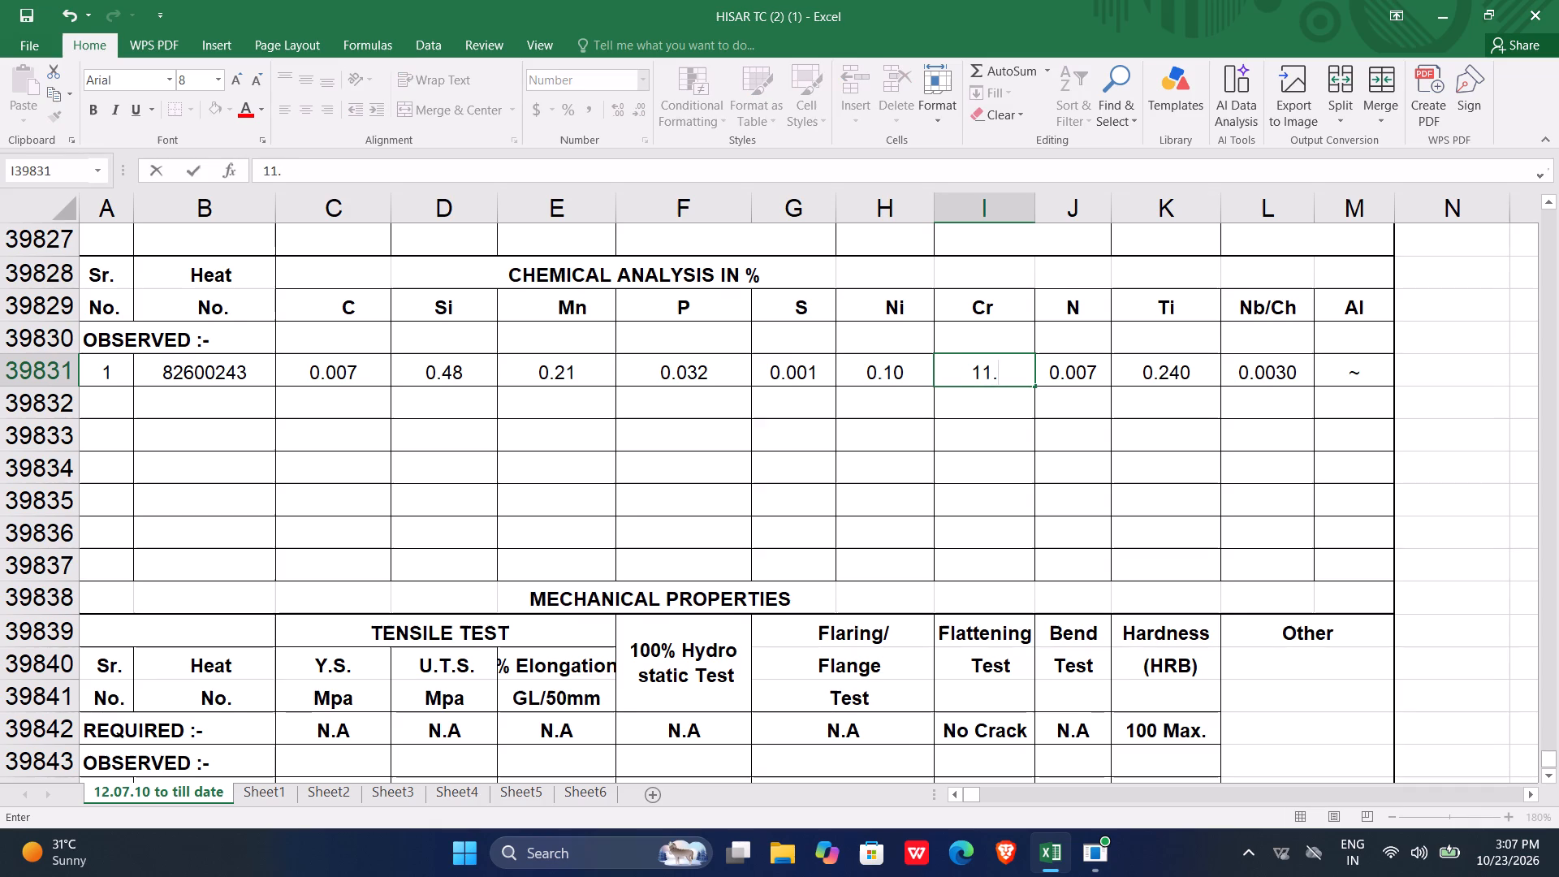
pyautogui.write('40')
pyautogui.press('Right')
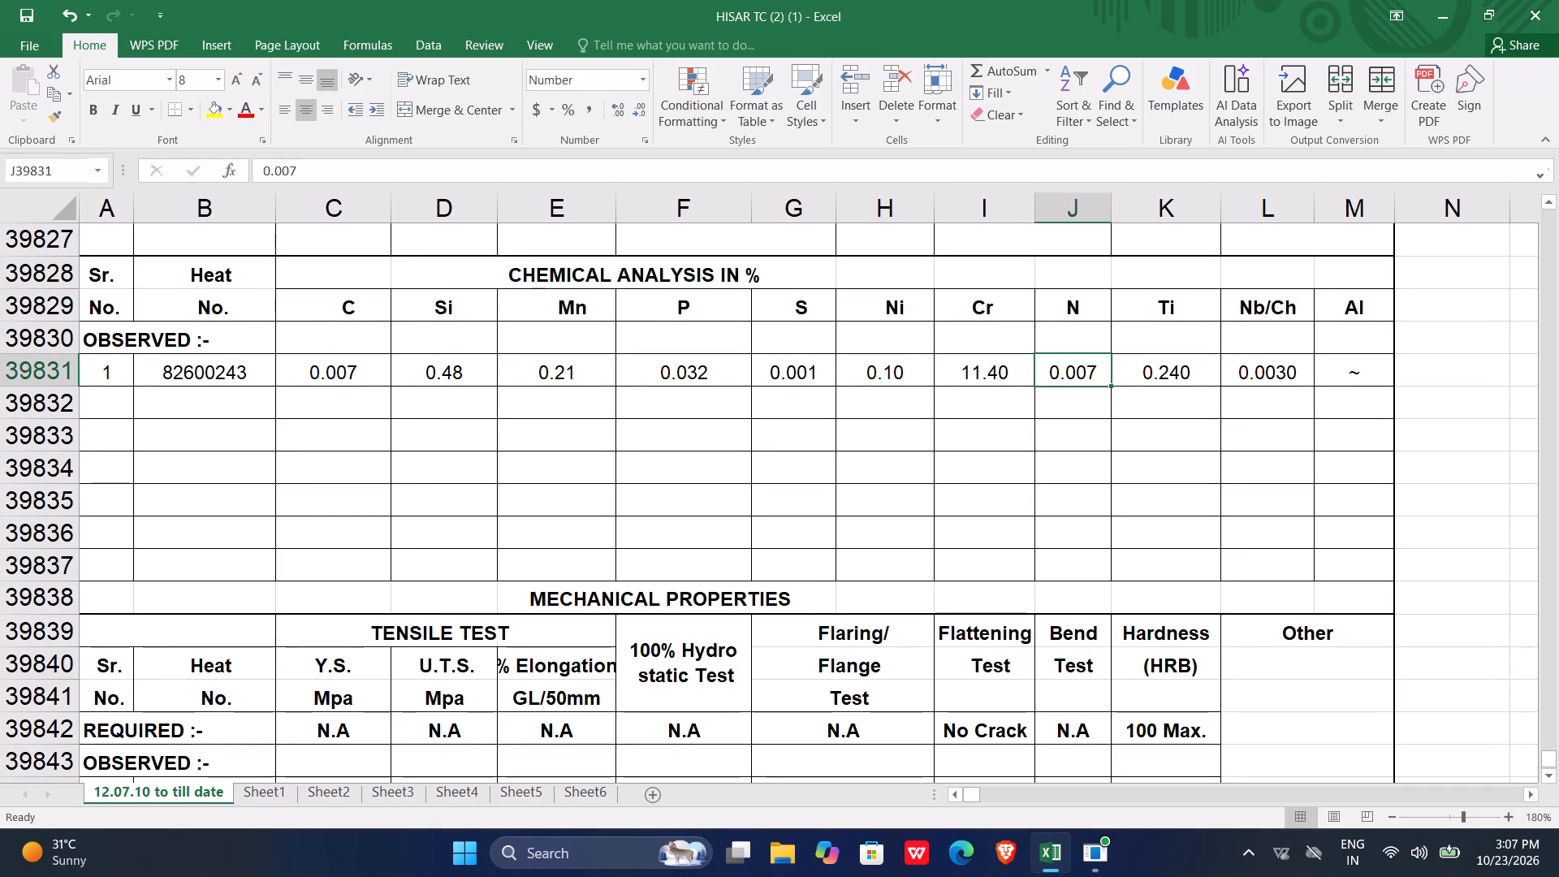
pyautogui.write('0.0008')
pyautogui.press('BackSpace')
pyautogui.press('BackSpace')
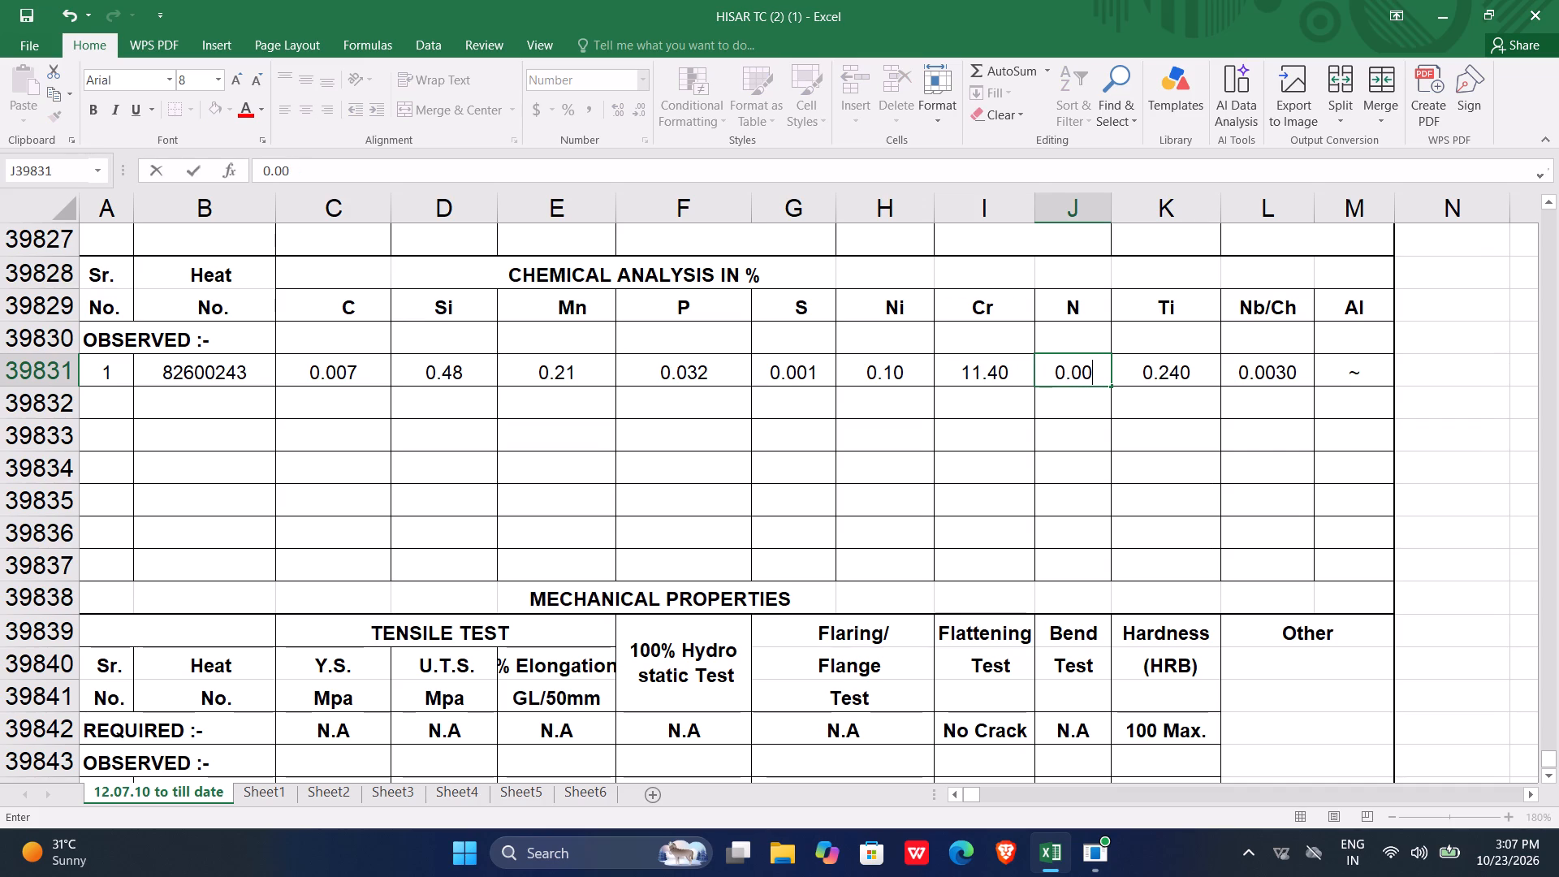
pyautogui.press('8')
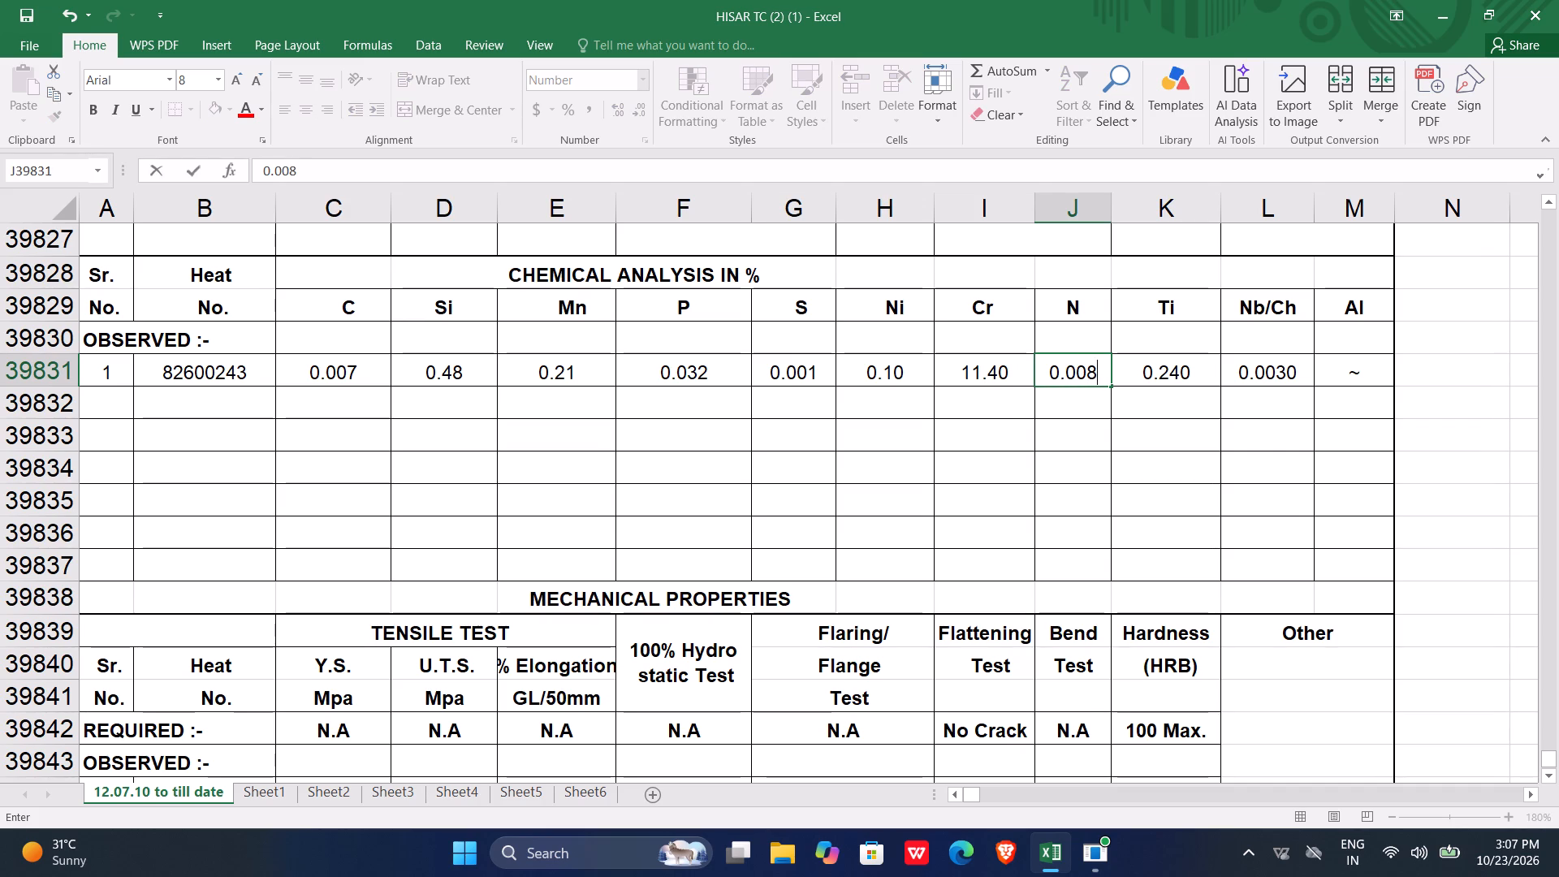
pyautogui.press('Right')
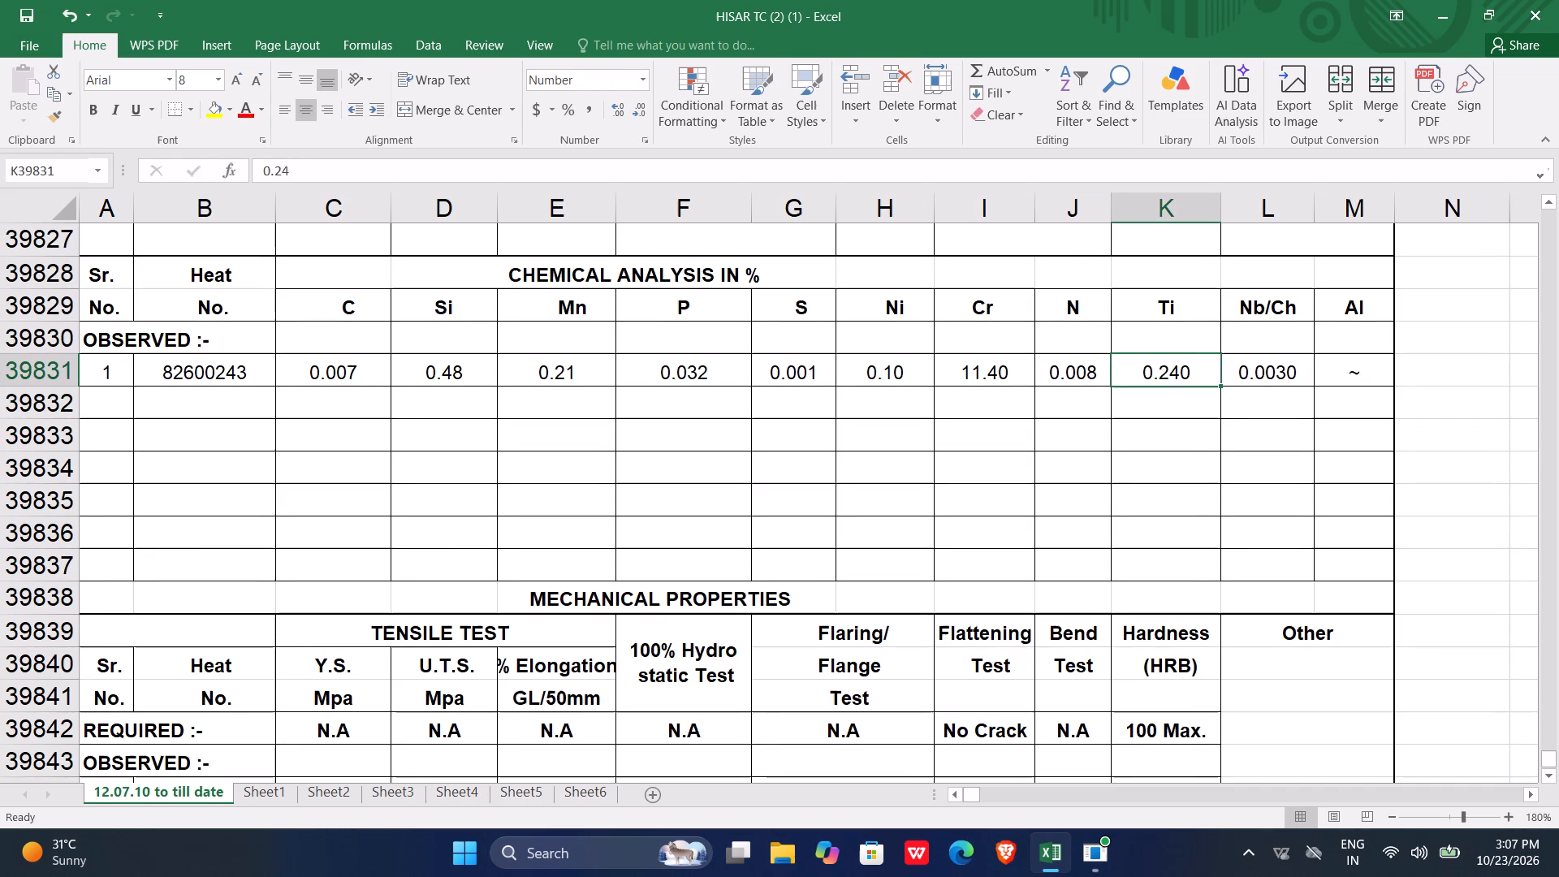
# Set the observed Ti value to 0.225 and Nb/Ch to 0.0020 in the chemical analysis row.
pyautogui.write('0.')
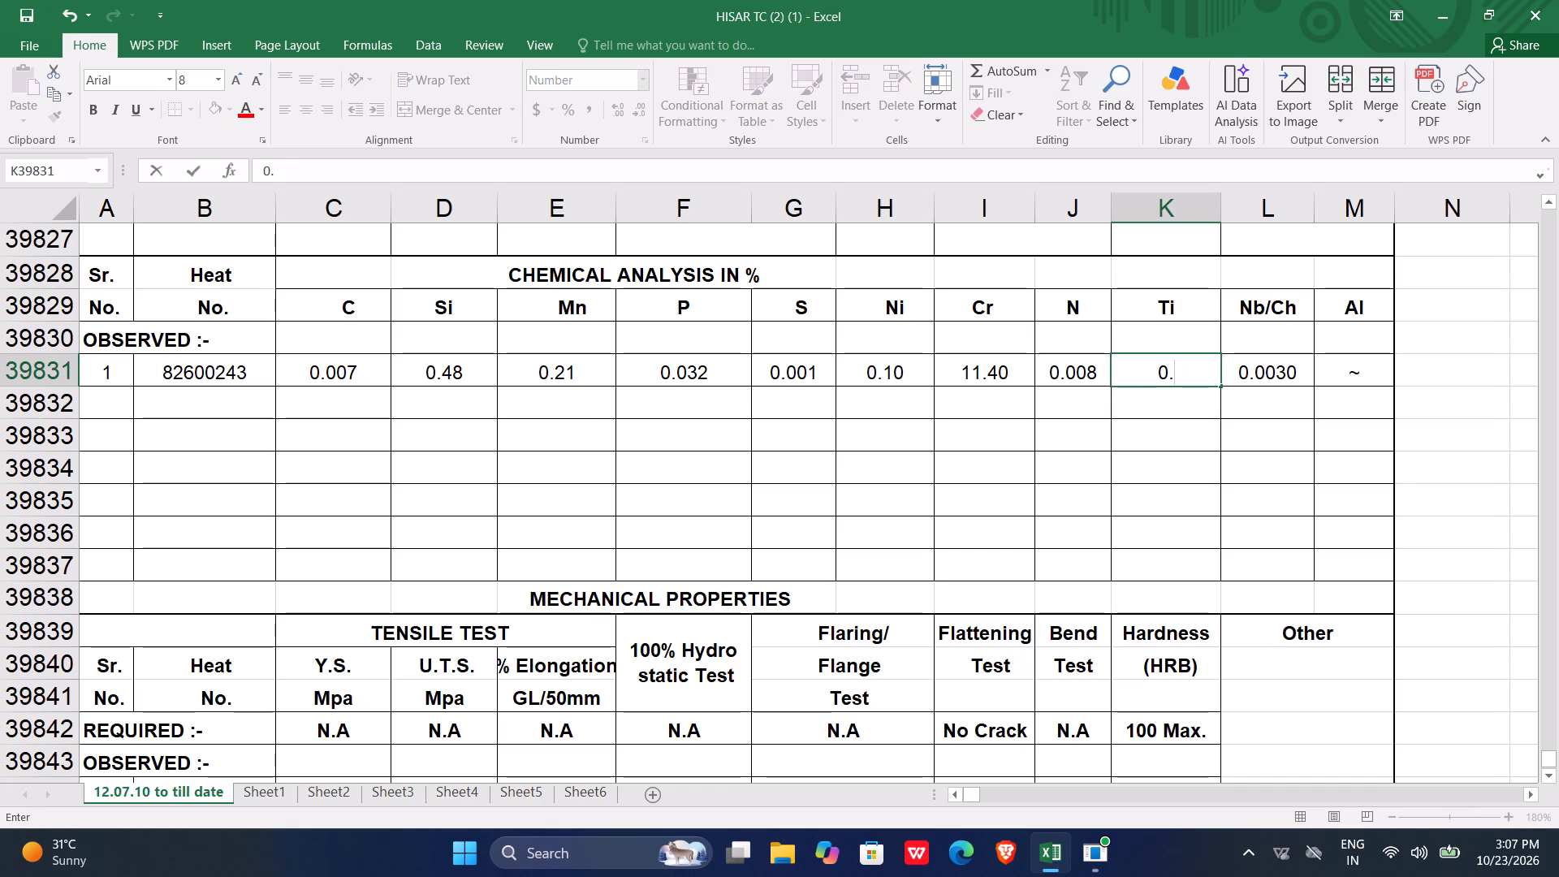
pyautogui.write('225')
pyautogui.press('Right')
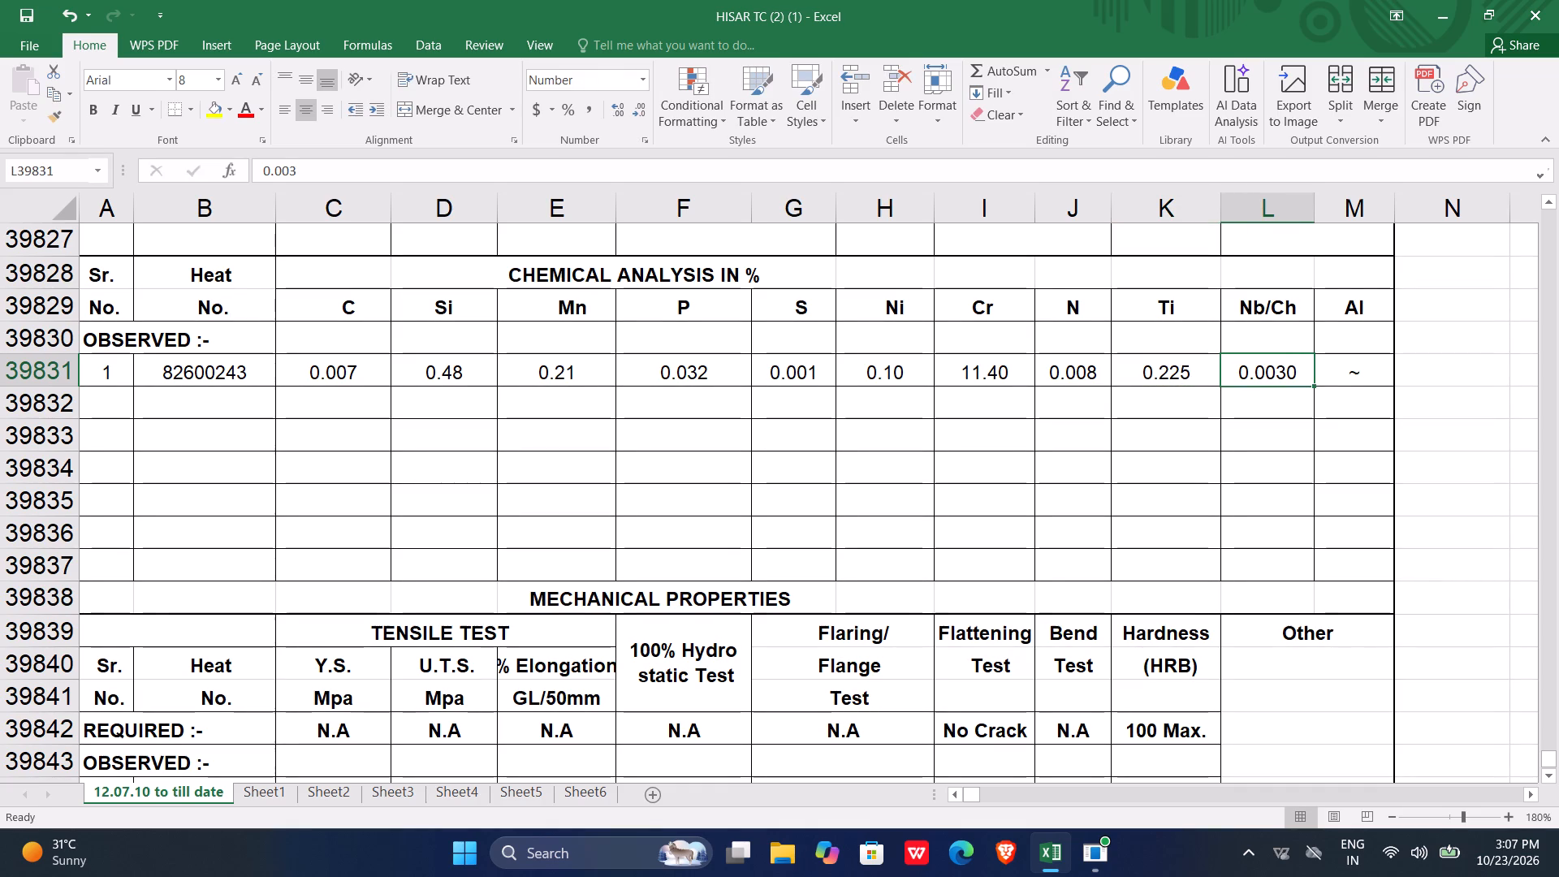
pyautogui.write('0.00')
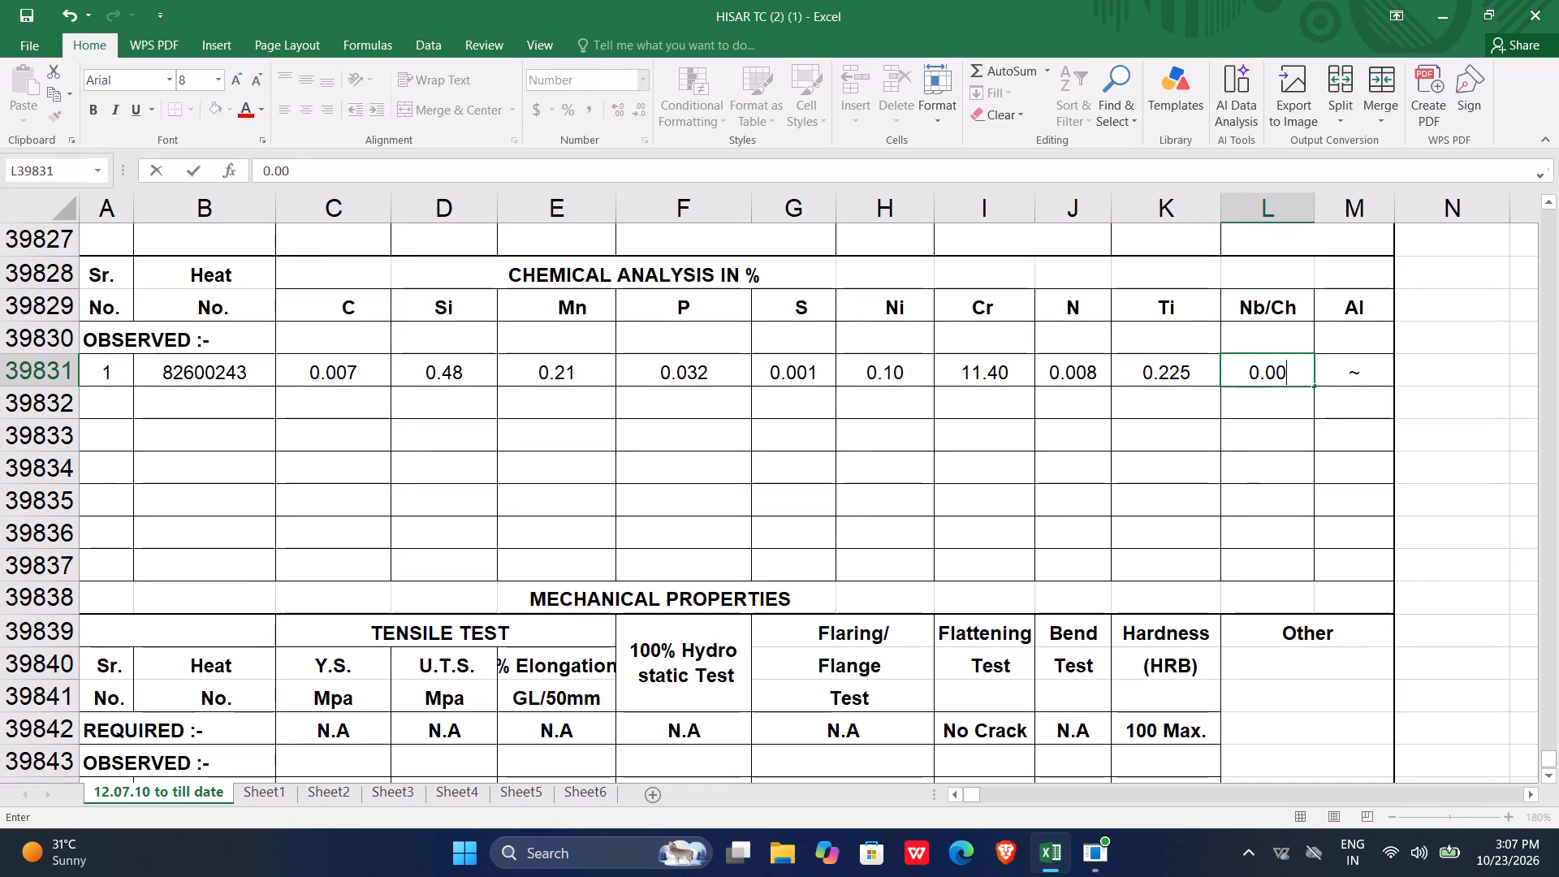
pyautogui.write('20')
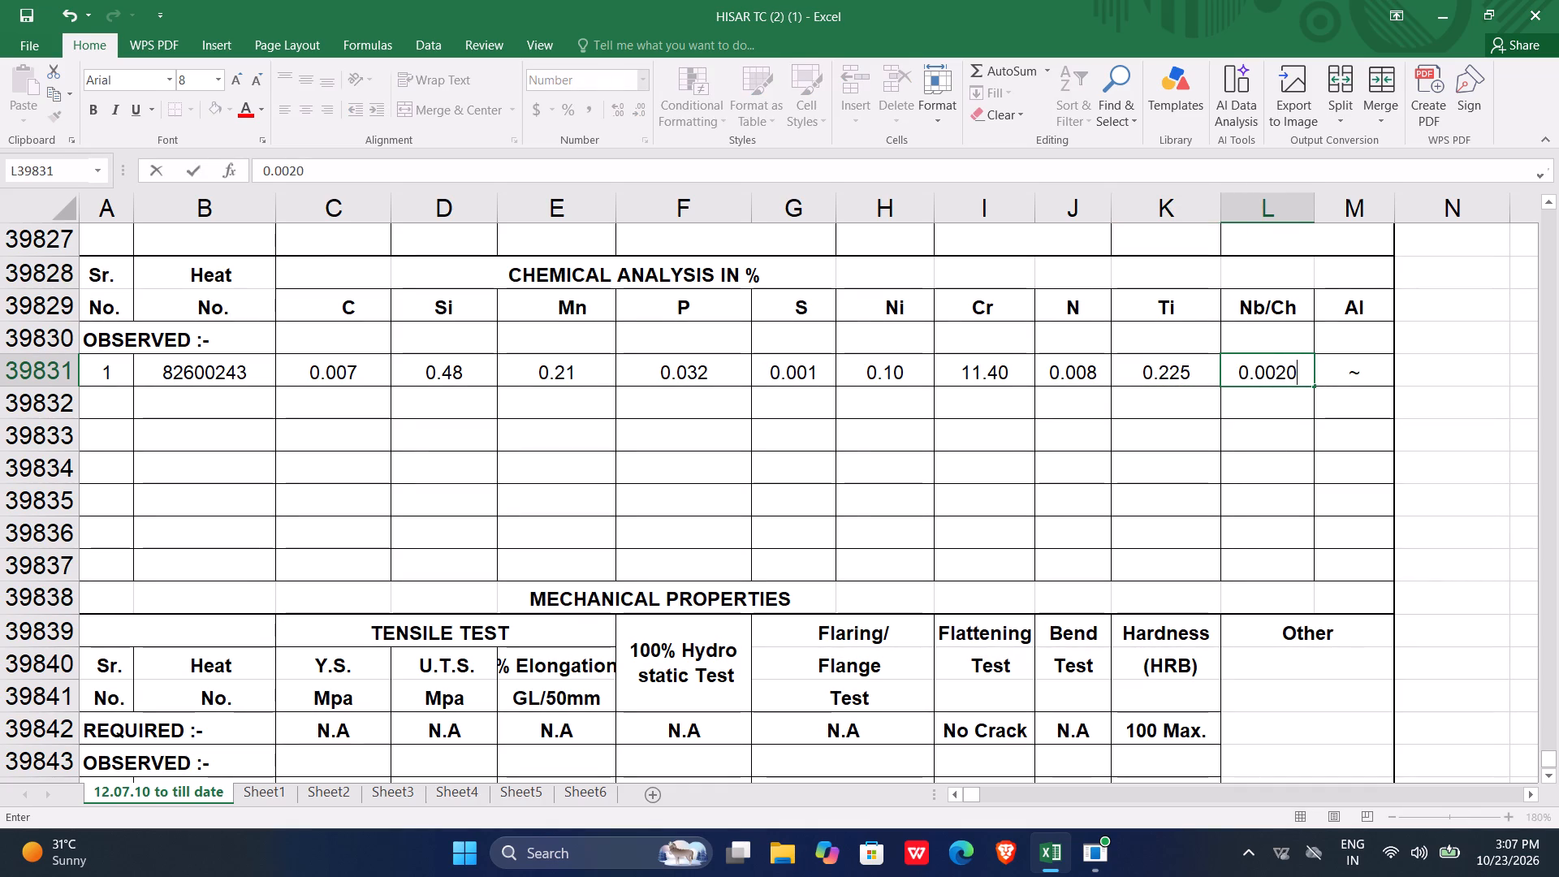
pyautogui.press('Down')
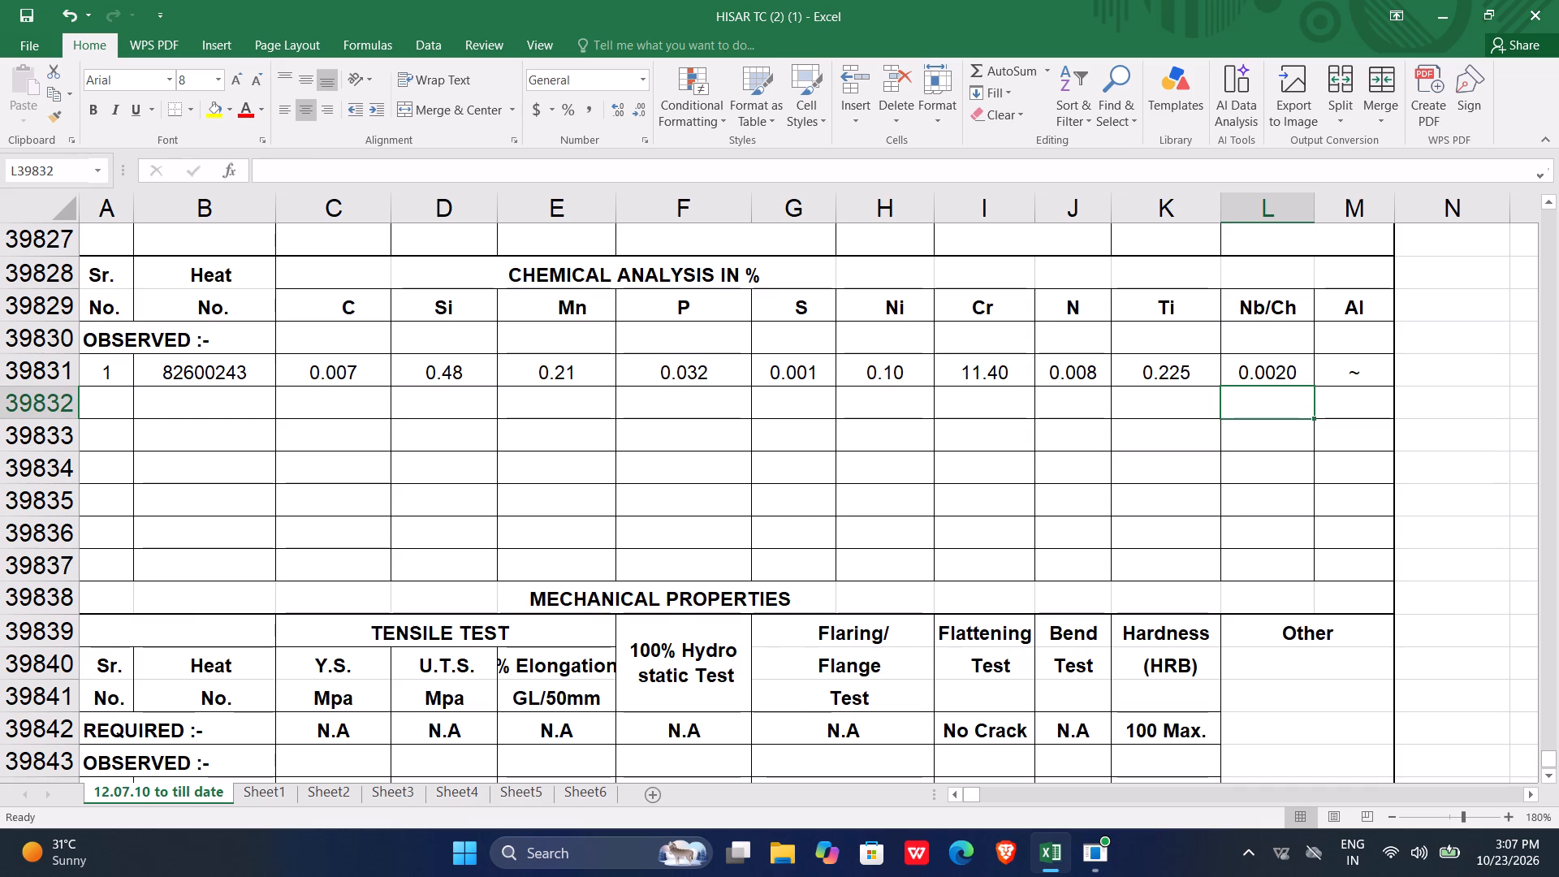
# Format the row 1 width in the Belrise Industries certificate's size table to two decimal places.
pyautogui.scroll(5, 421, 456)
pyautogui.scroll(-1, 421, 456)
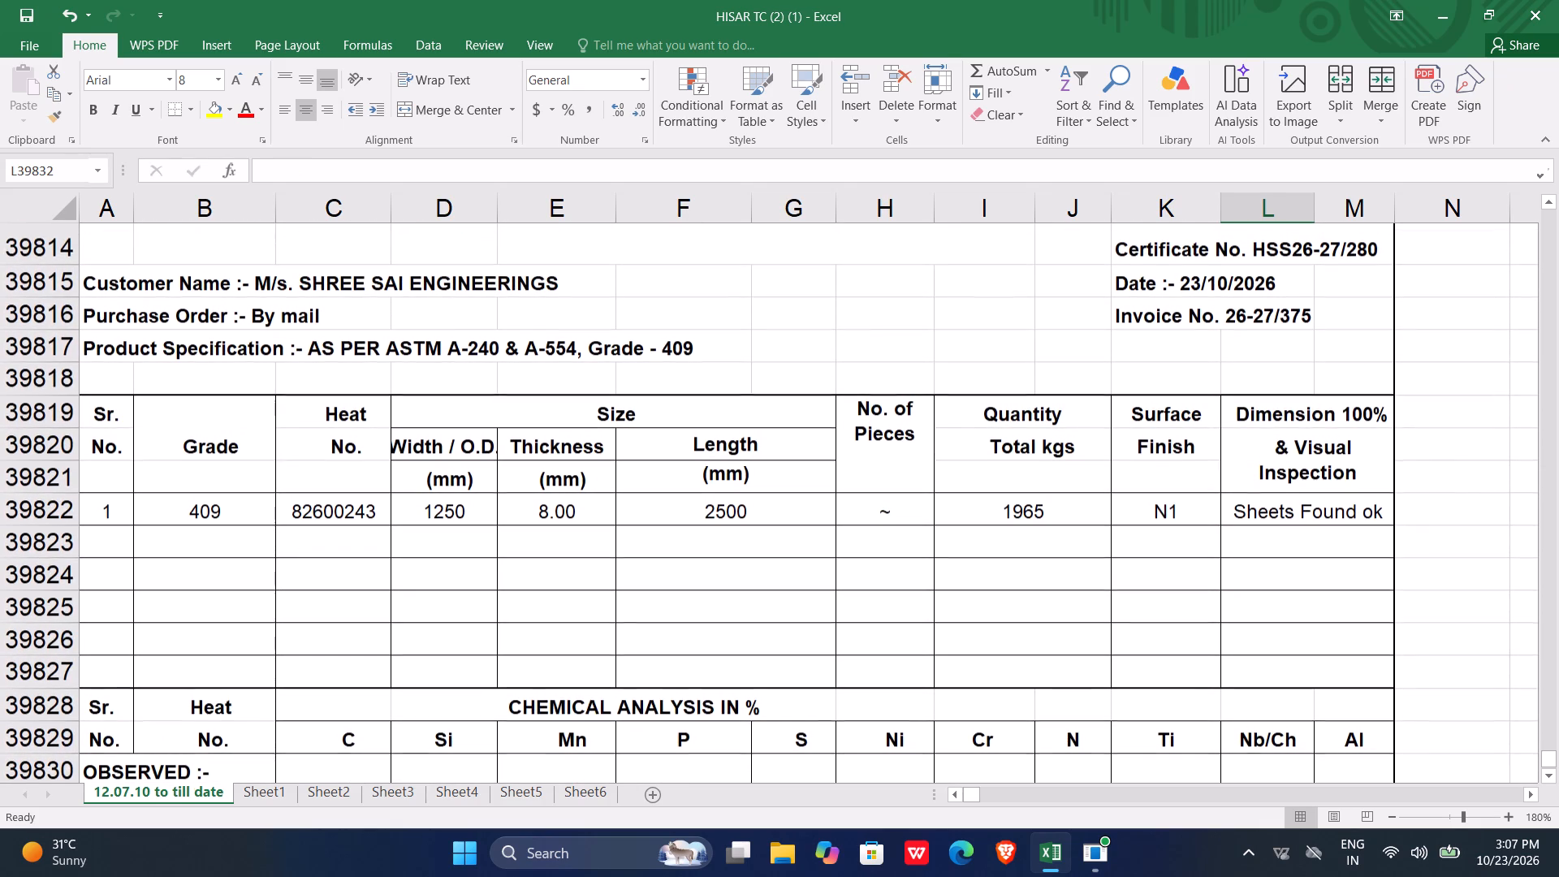
pyautogui.scroll(-4, 421, 456)
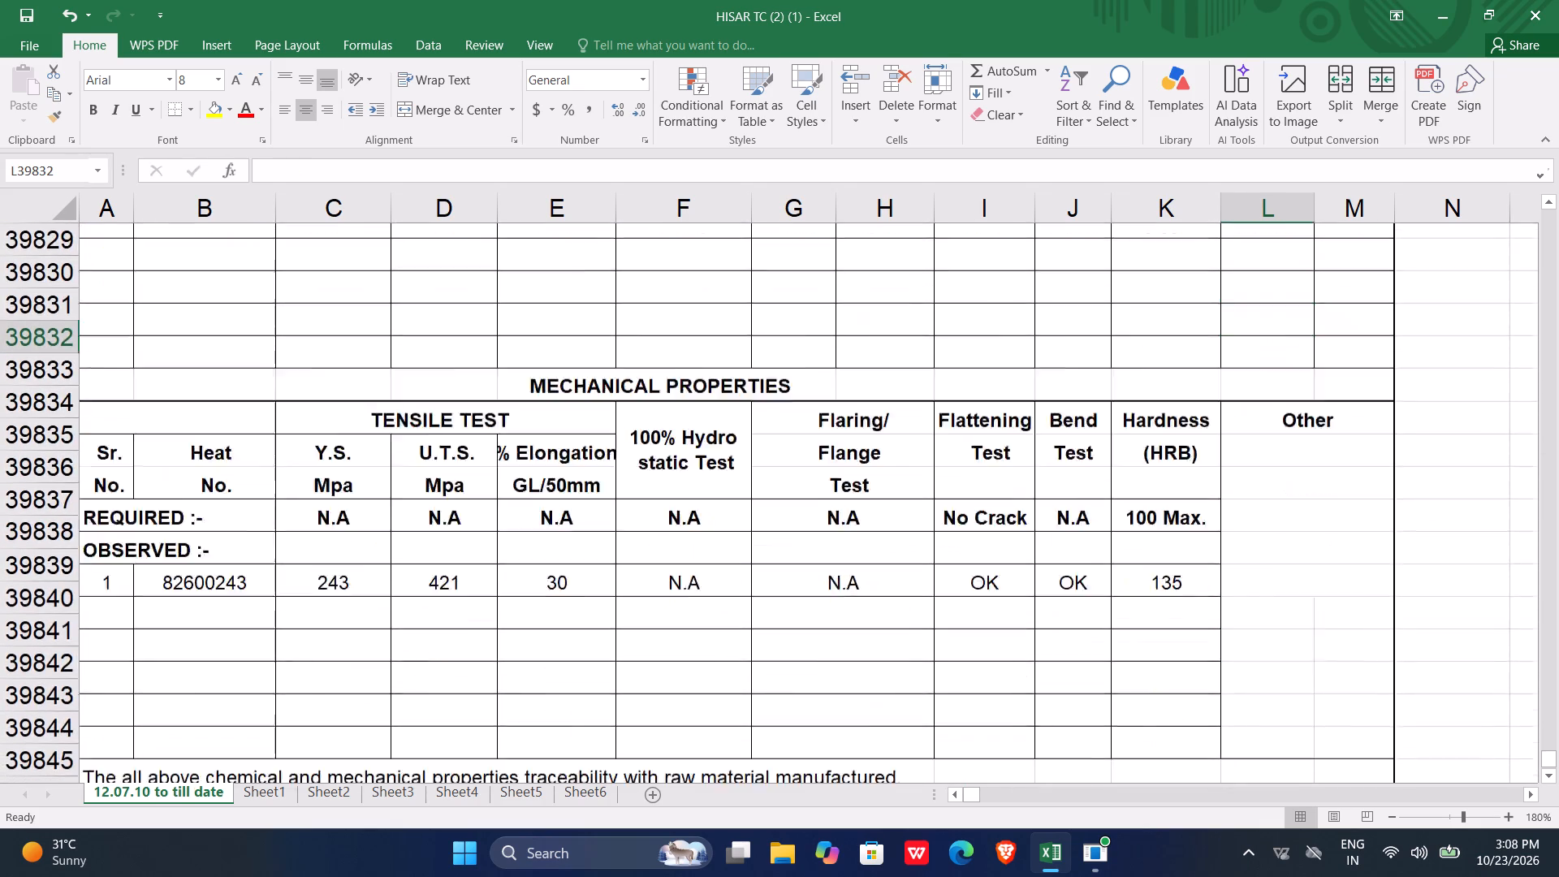
pyautogui.scroll(-11, 421, 456)
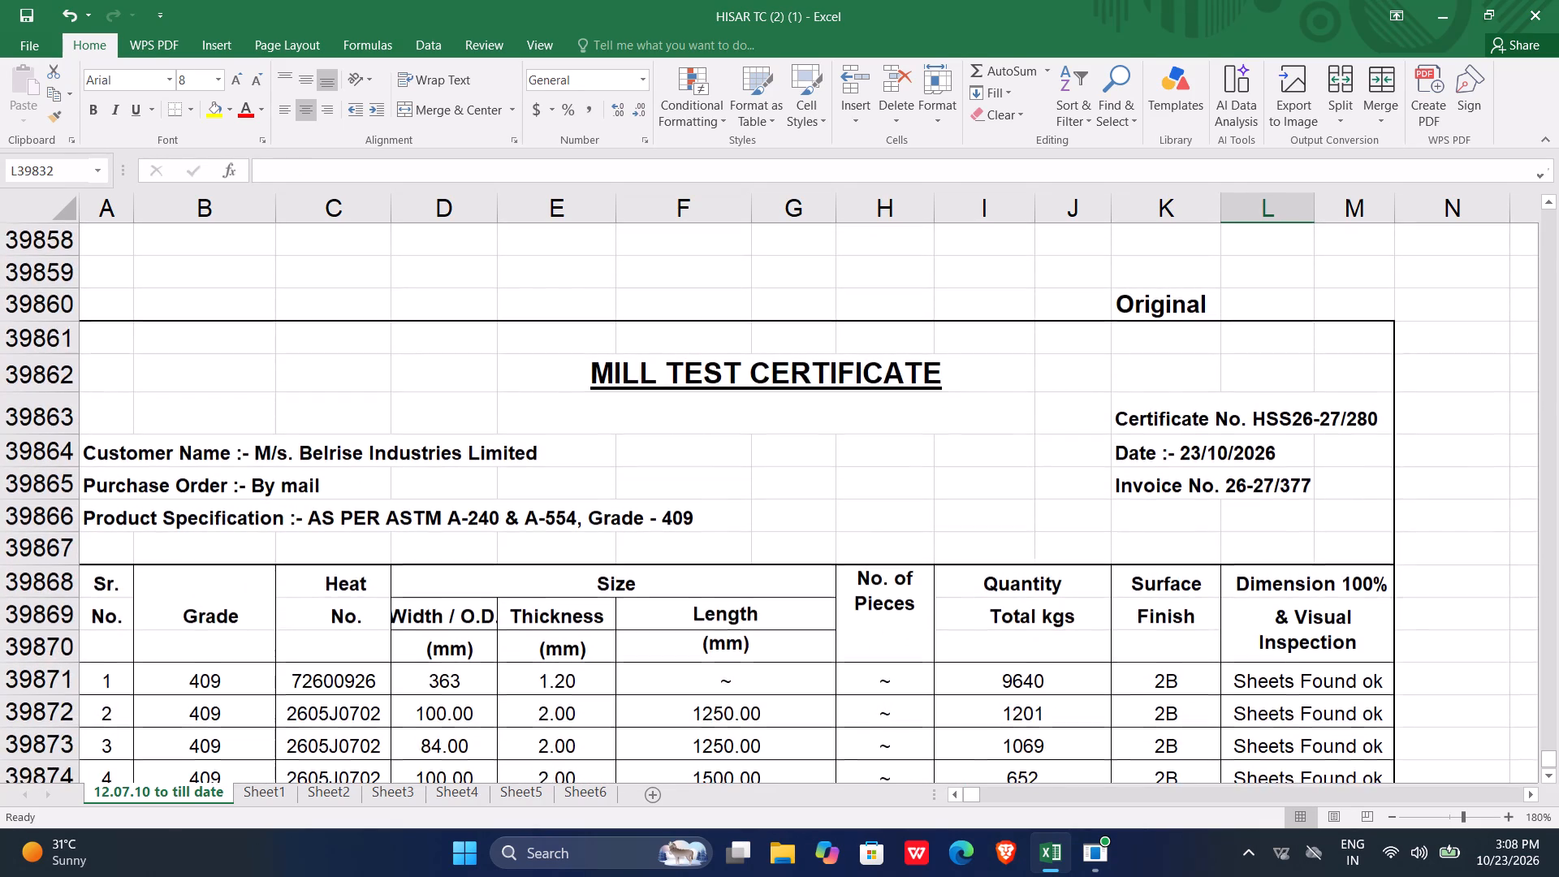
pyautogui.scroll(-3, 421, 456)
pyautogui.click(456, 516)
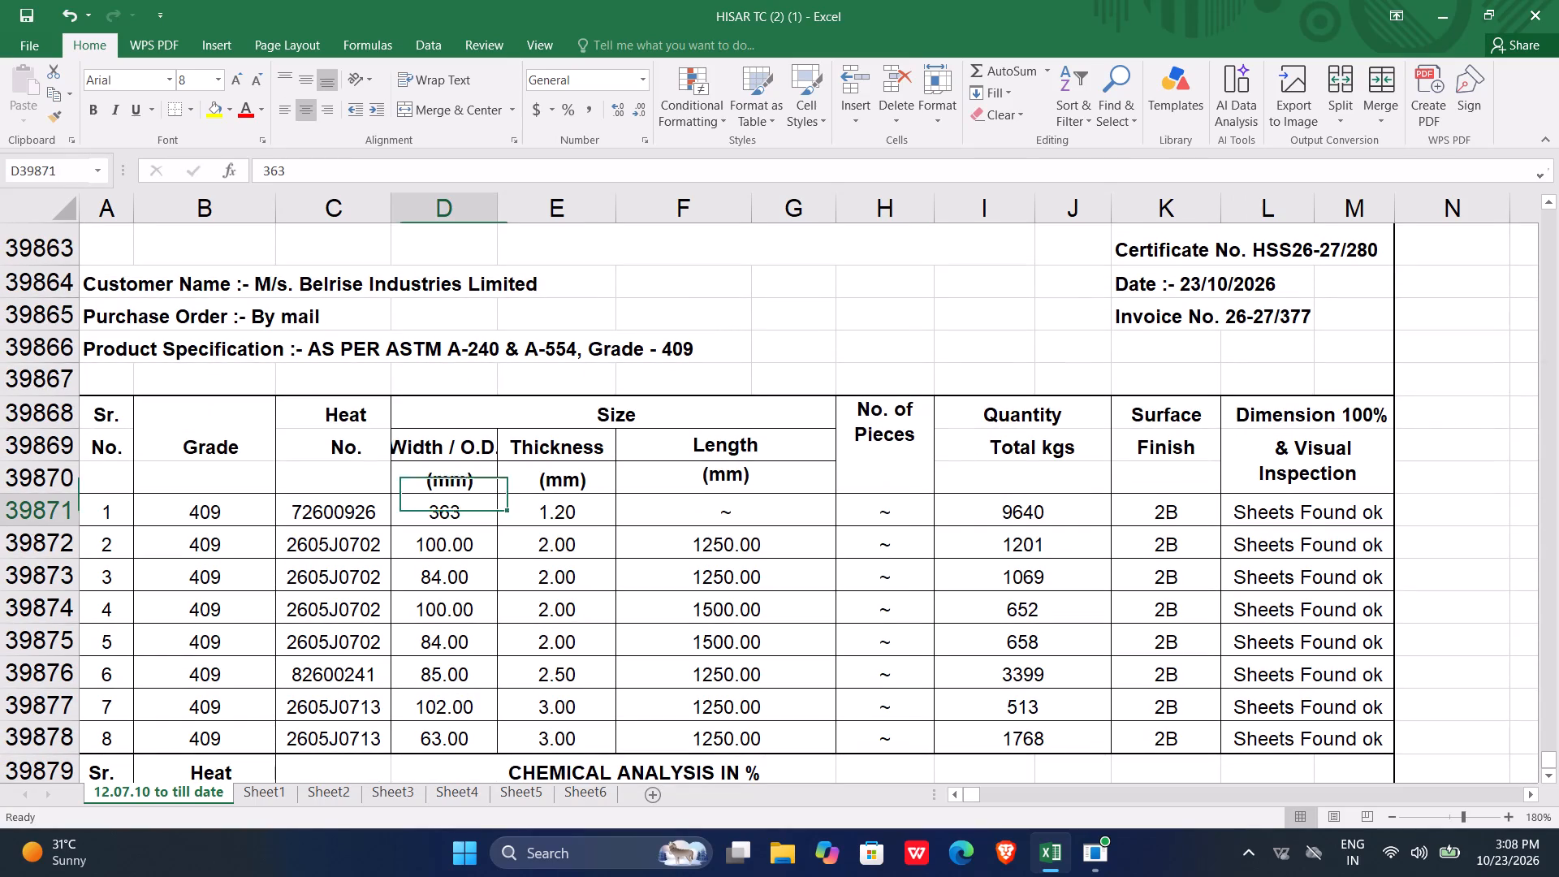
pyautogui.doubleClick(622, 106)
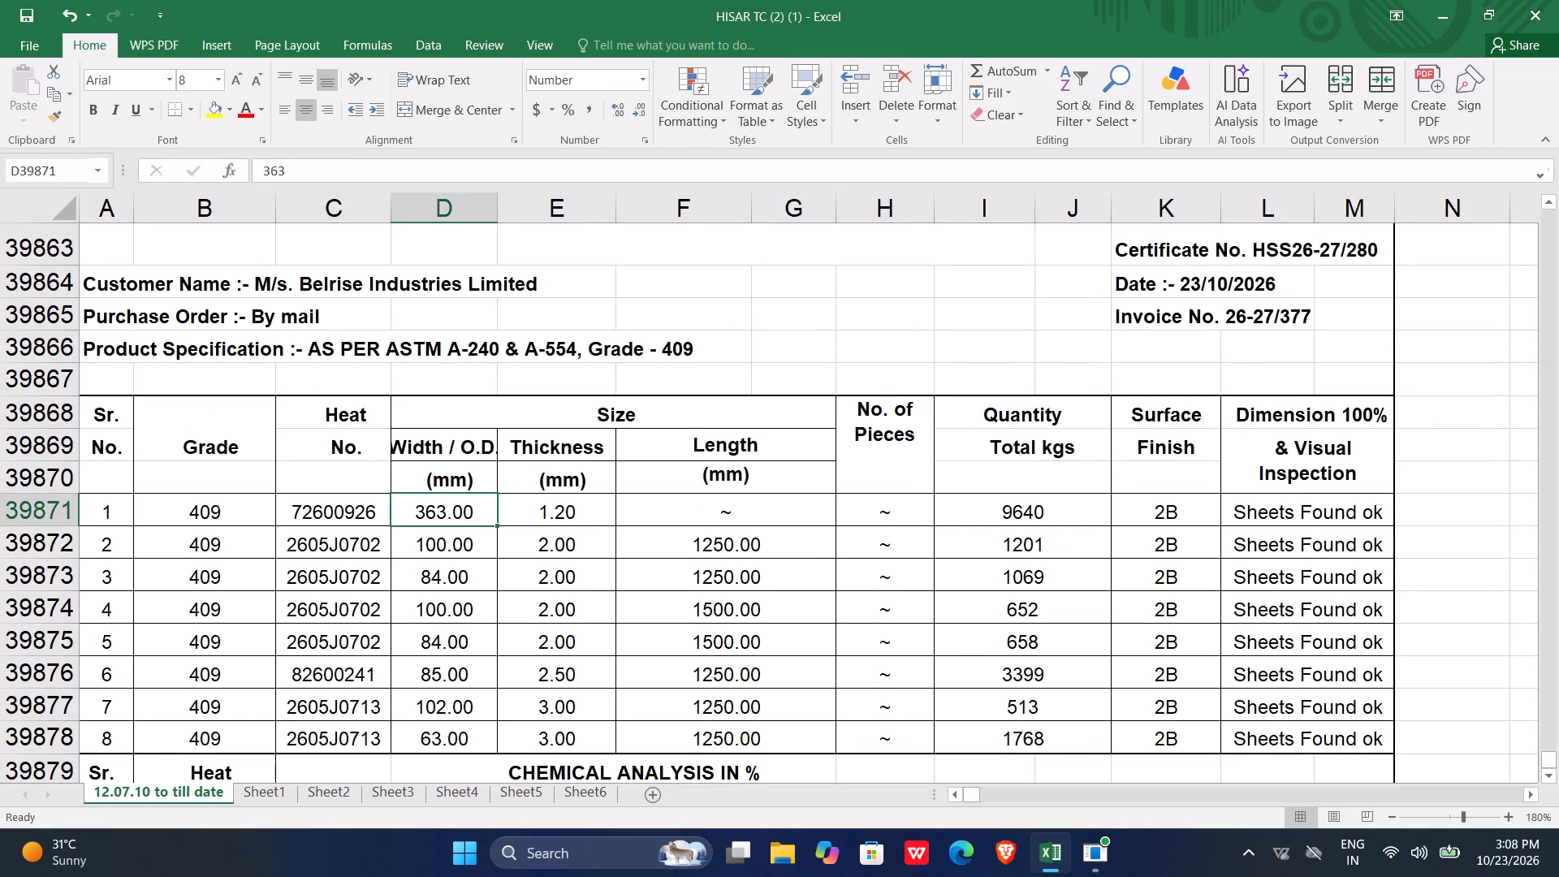
# Format the total kgs quantities of all eight rows in the Belrise Industries certificate to two decimal places.
pyautogui.moveTo(1060, 499); pyautogui.dragTo(1051, 727)
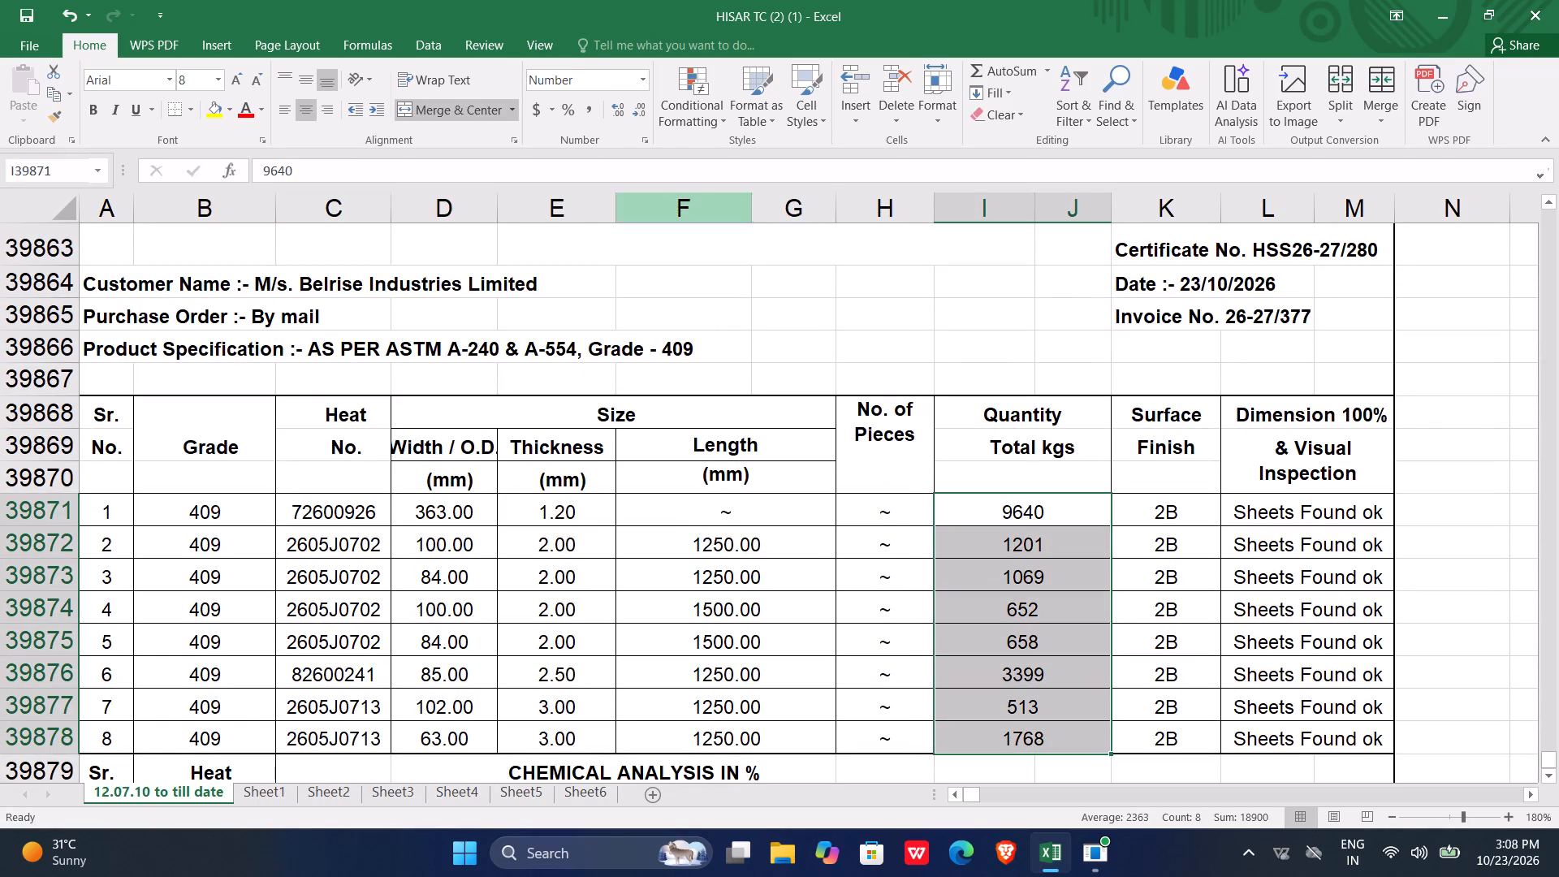
pyautogui.doubleClick(624, 103)
pyautogui.click(758, 260)
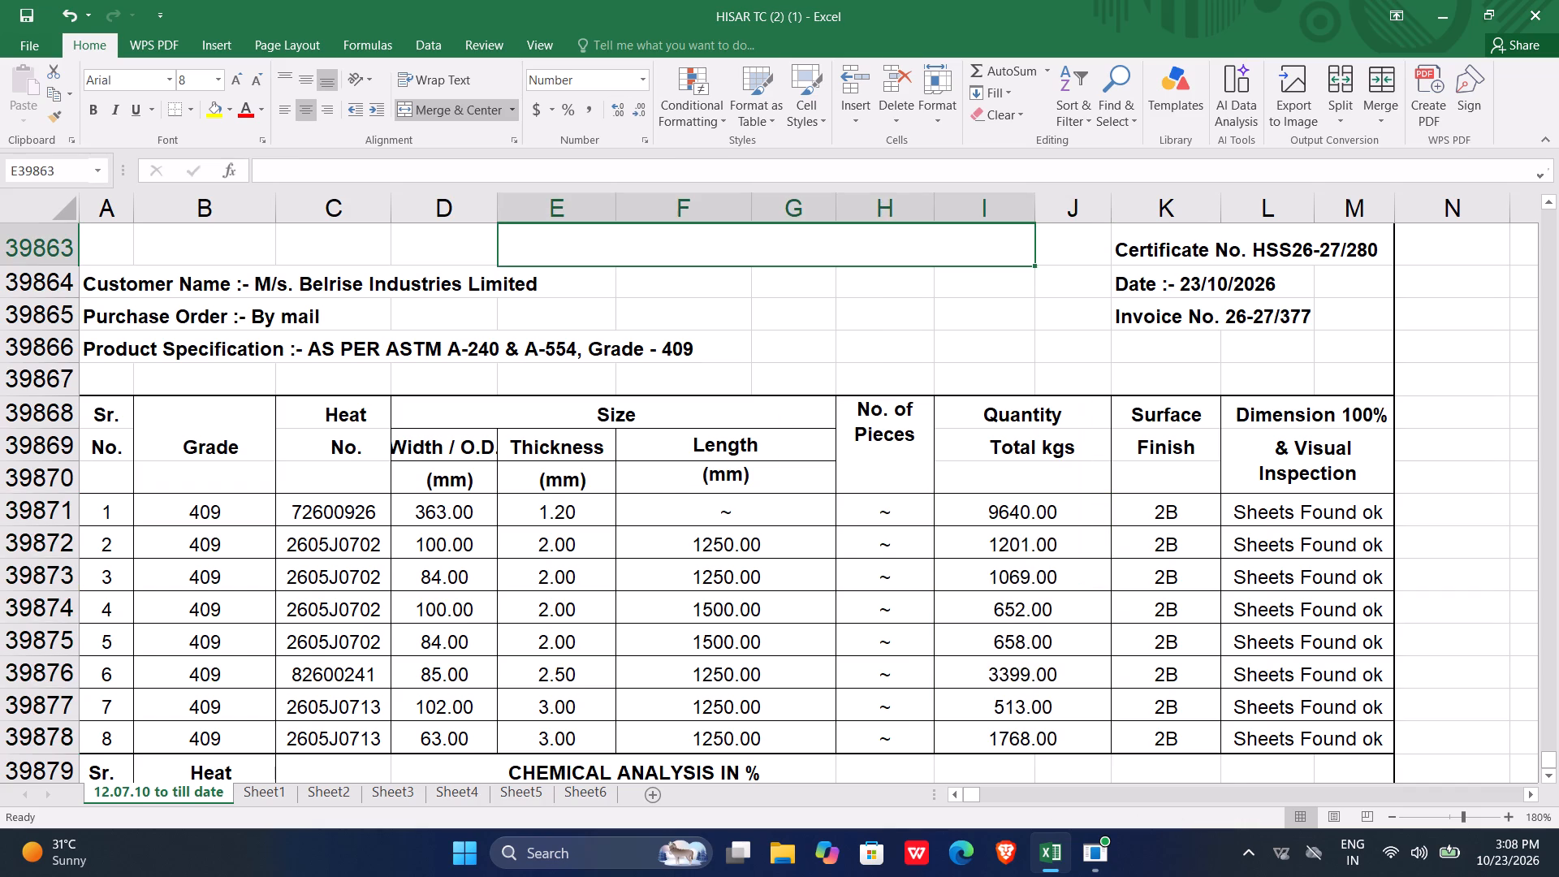
# Change the row 1 dimension and visual inspection remark in the Belrise Industries certificate to "Coil Found ok".
pyautogui.click(1301, 517)
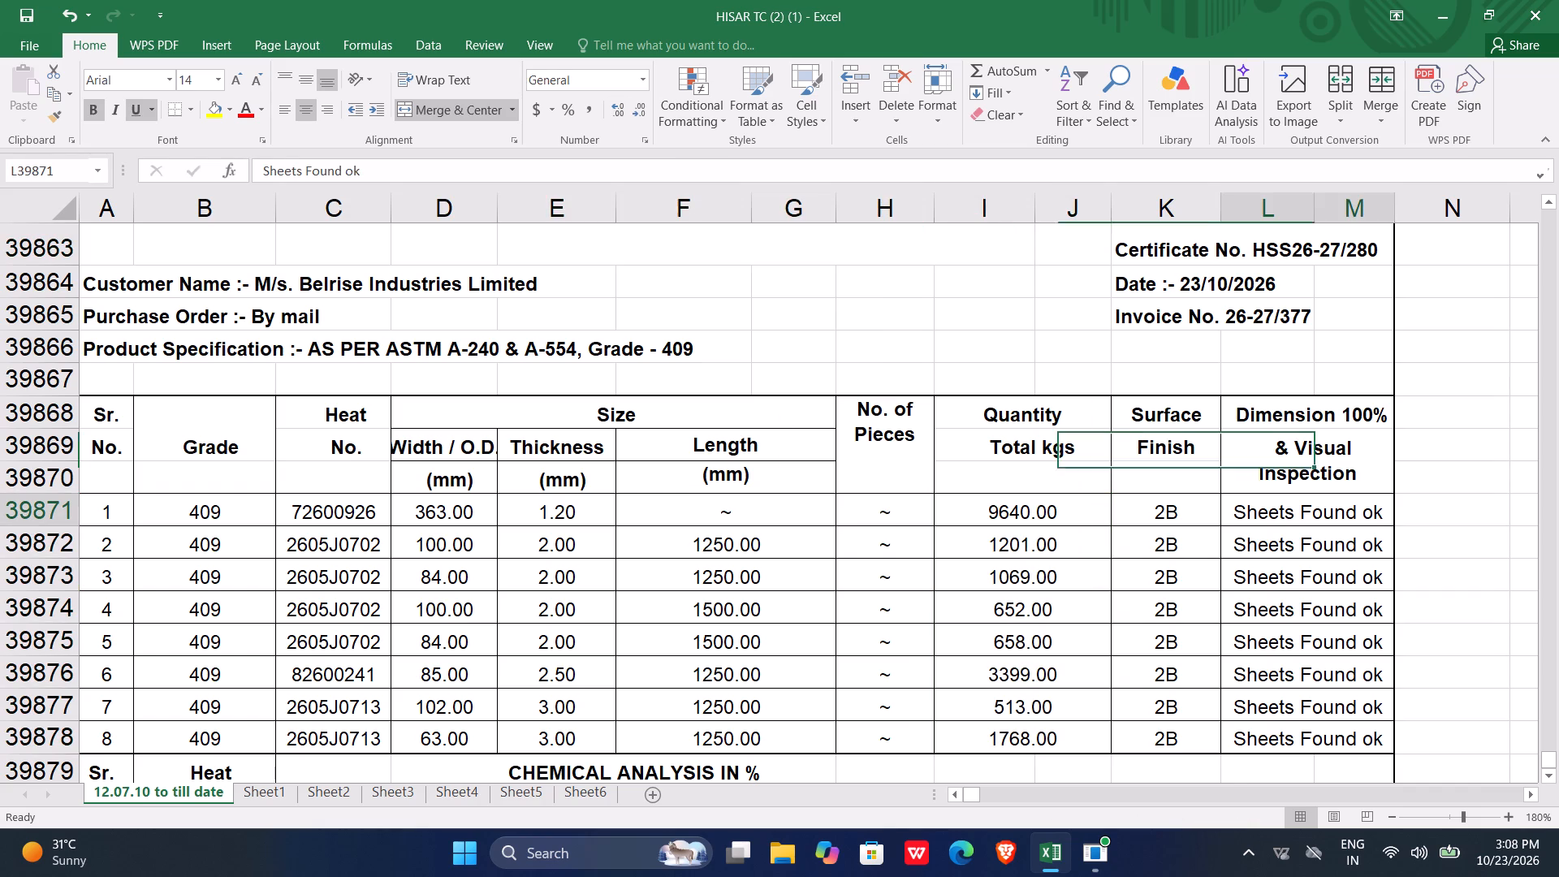
pyautogui.click(298, 166)
pyautogui.press('Right')
pyautogui.press('BackSpace')
pyautogui.press('BackSpace')
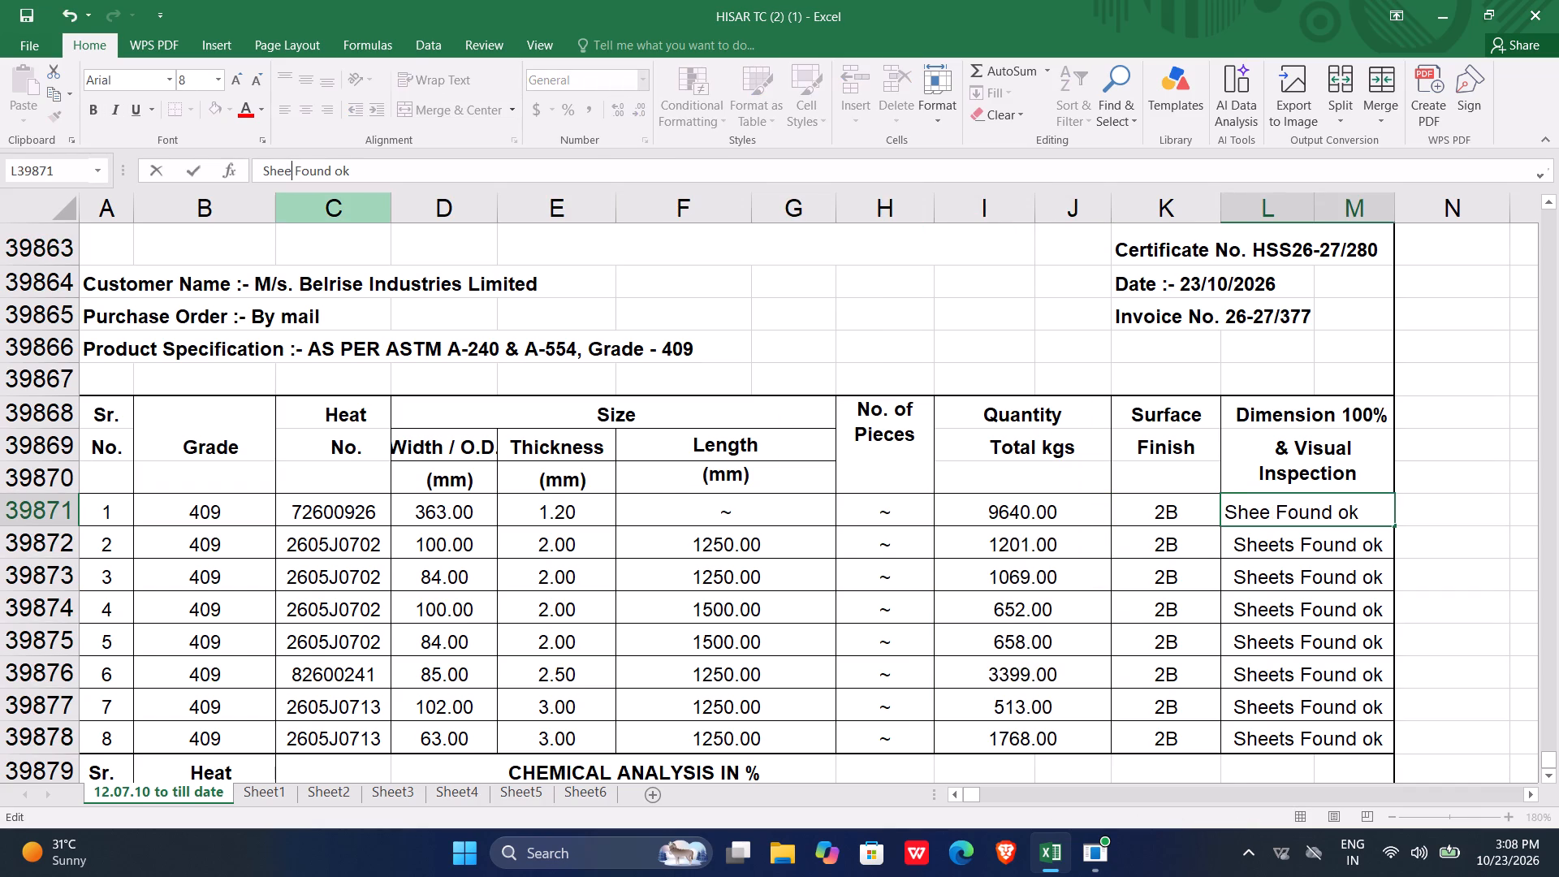
pyautogui.press('BackSpace')
pyautogui.press('BackSpace')
pyautogui.press('BackSpace')
pyautogui.press('BackSpace')
pyautogui.press('c')
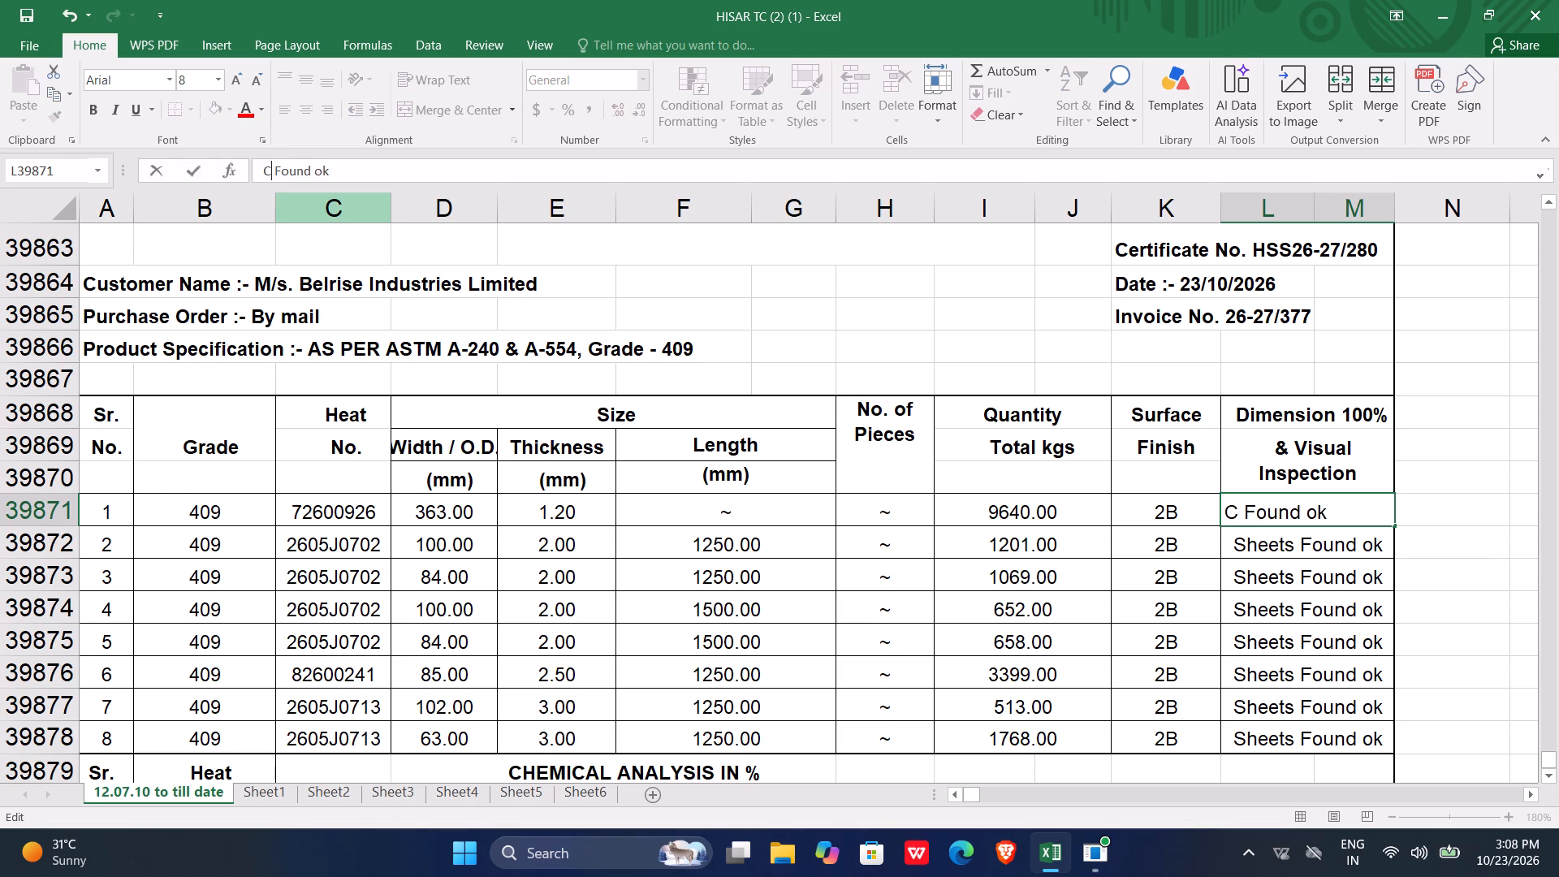
pyautogui.write('oil')
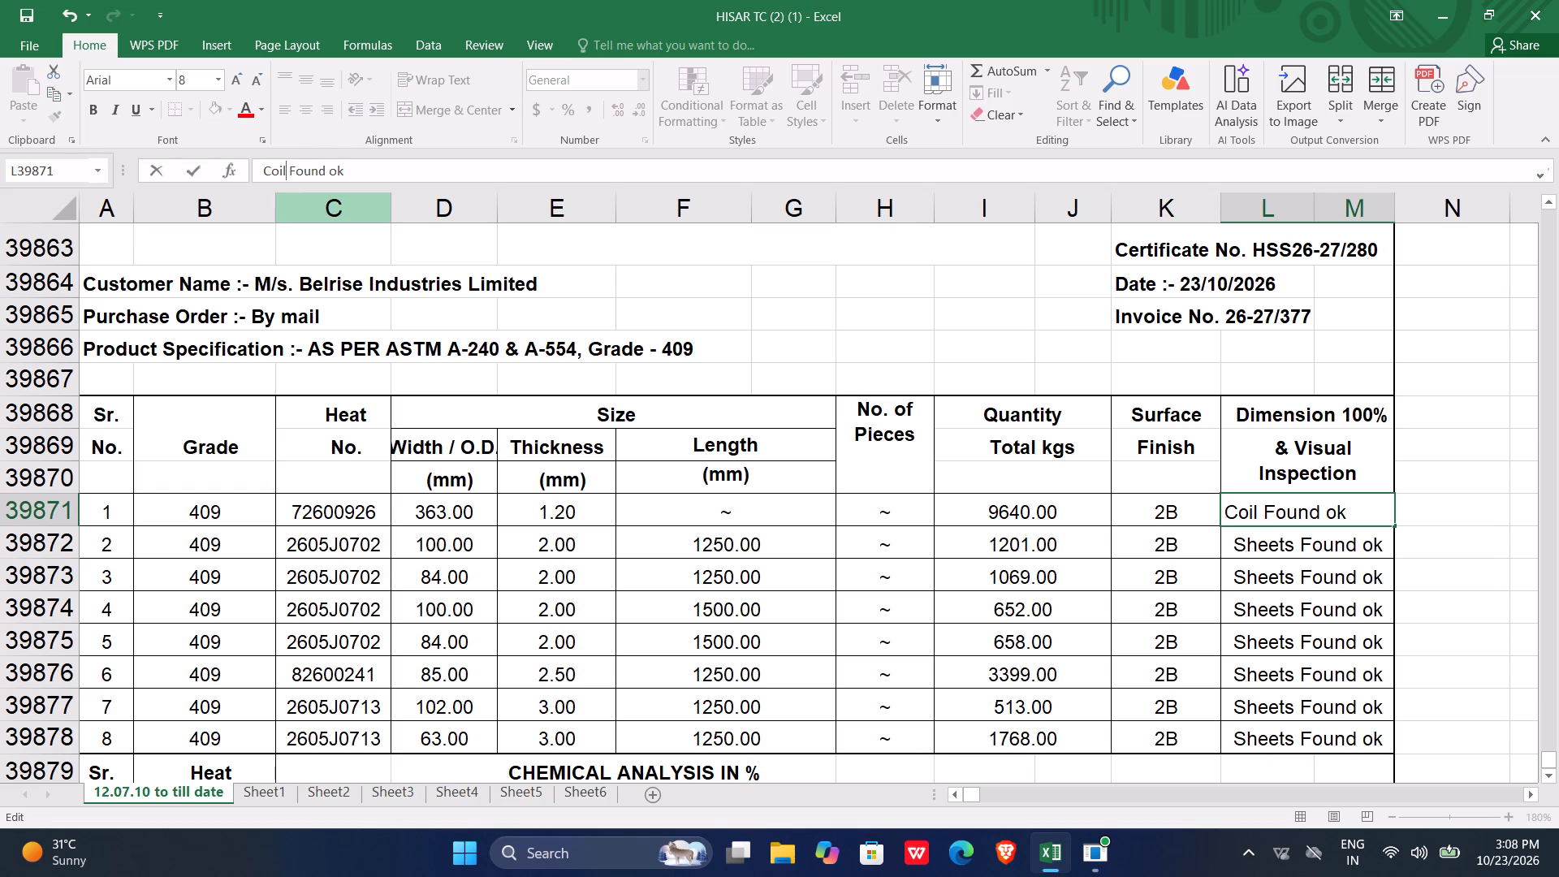
pyautogui.press('Down')
pyautogui.click(1299, 497)
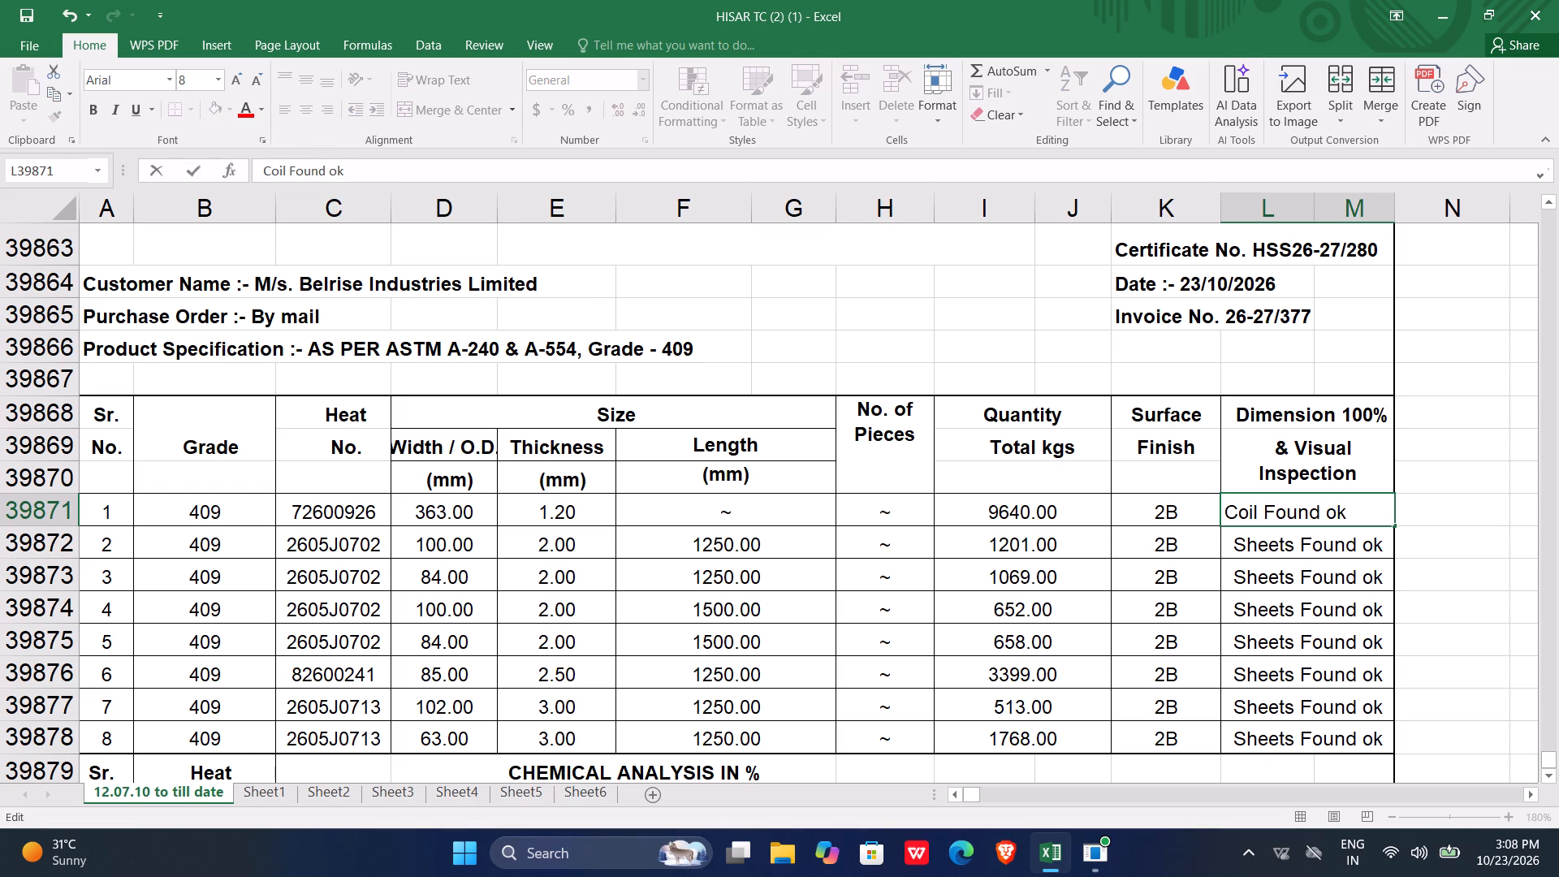
pyautogui.doubleClick(1292, 543)
pyautogui.click(1201, 486)
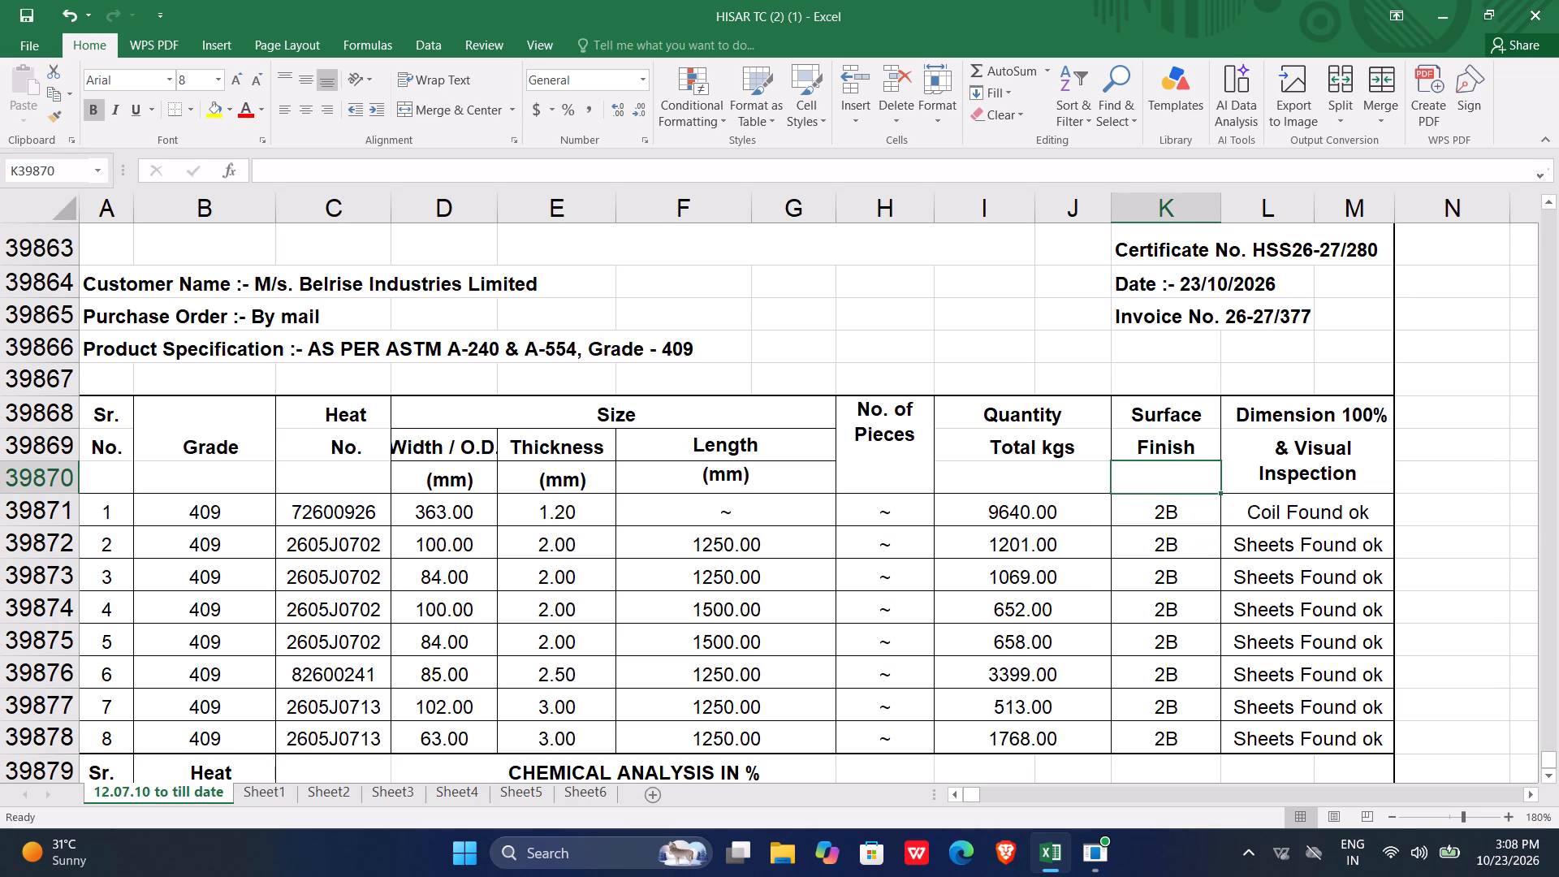
# Set the Belrise Industries certificate number to HSS26-27/512.
pyautogui.click(1244, 248)
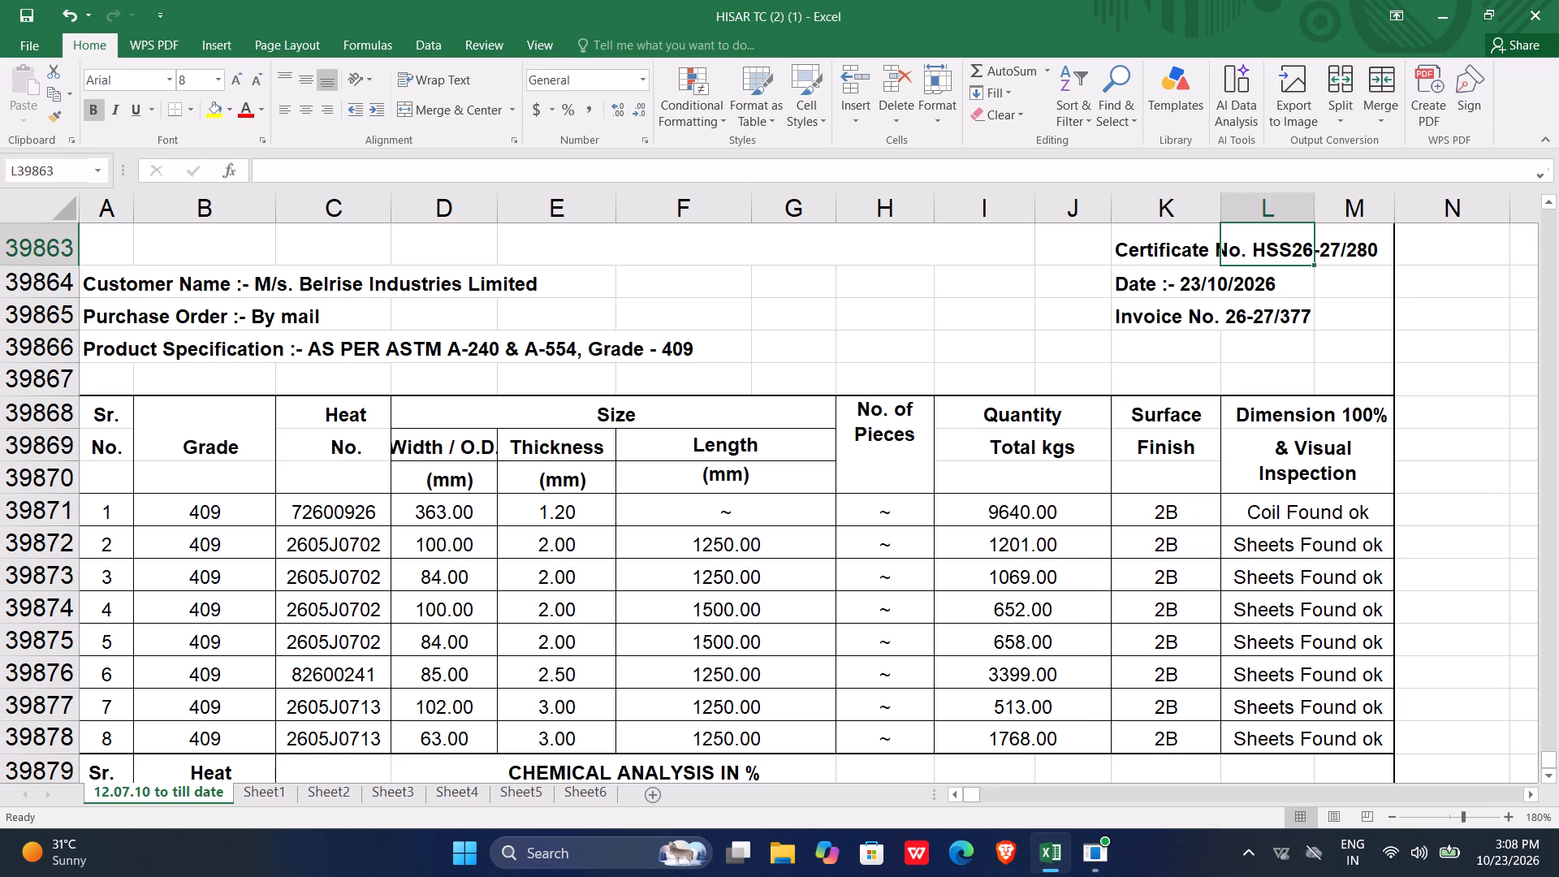
pyautogui.click(1147, 248)
pyautogui.click(469, 174)
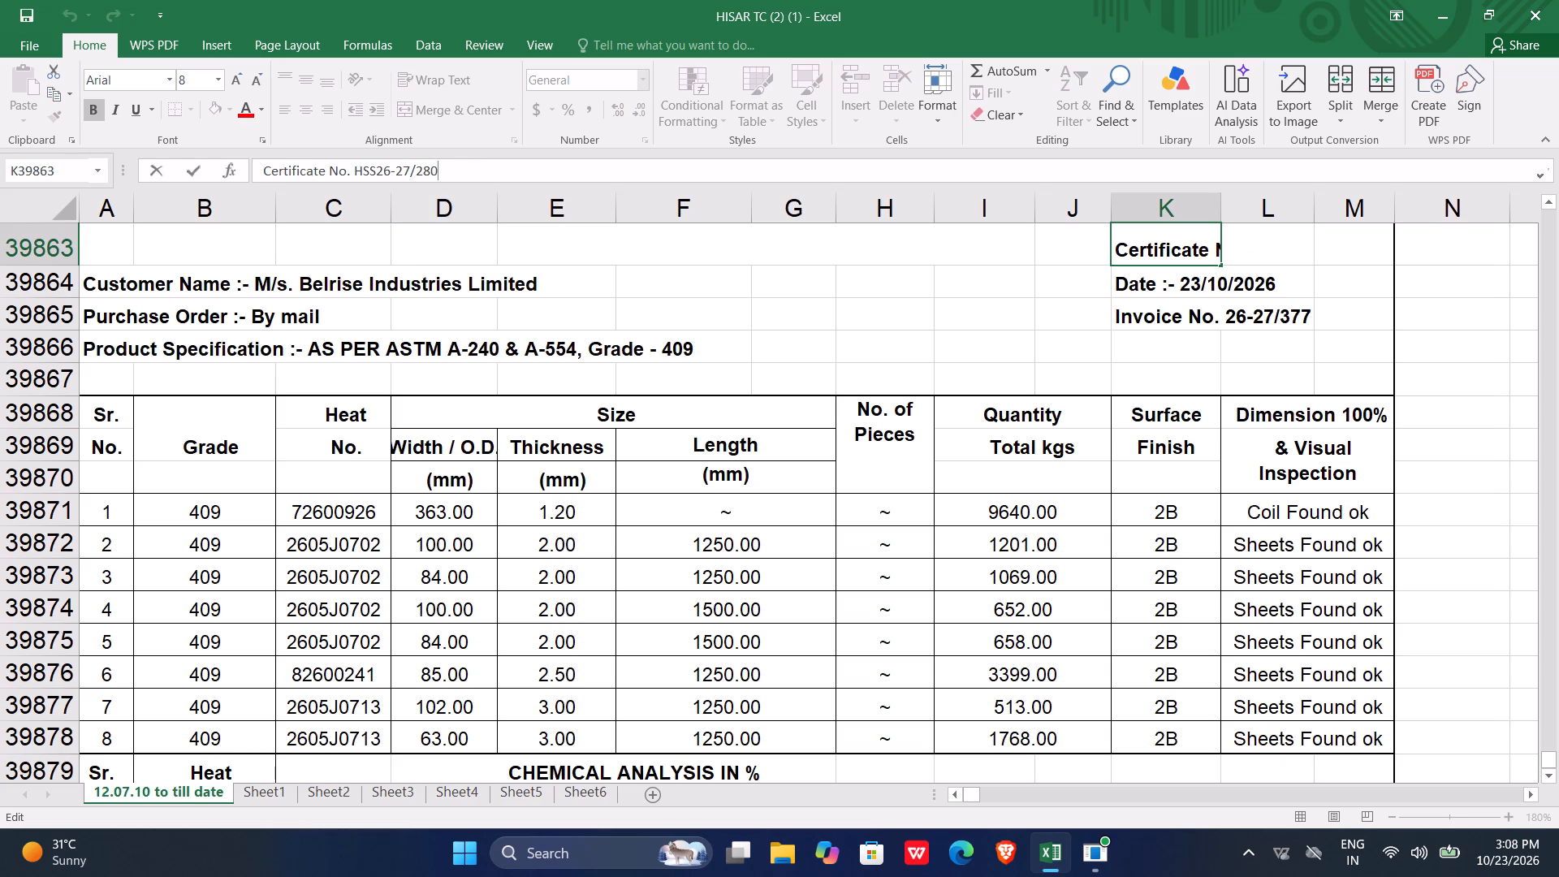
pyautogui.press('BackSpace')
pyautogui.press('BackSpace')
pyautogui.press('BackSpace')
pyautogui.write('512')
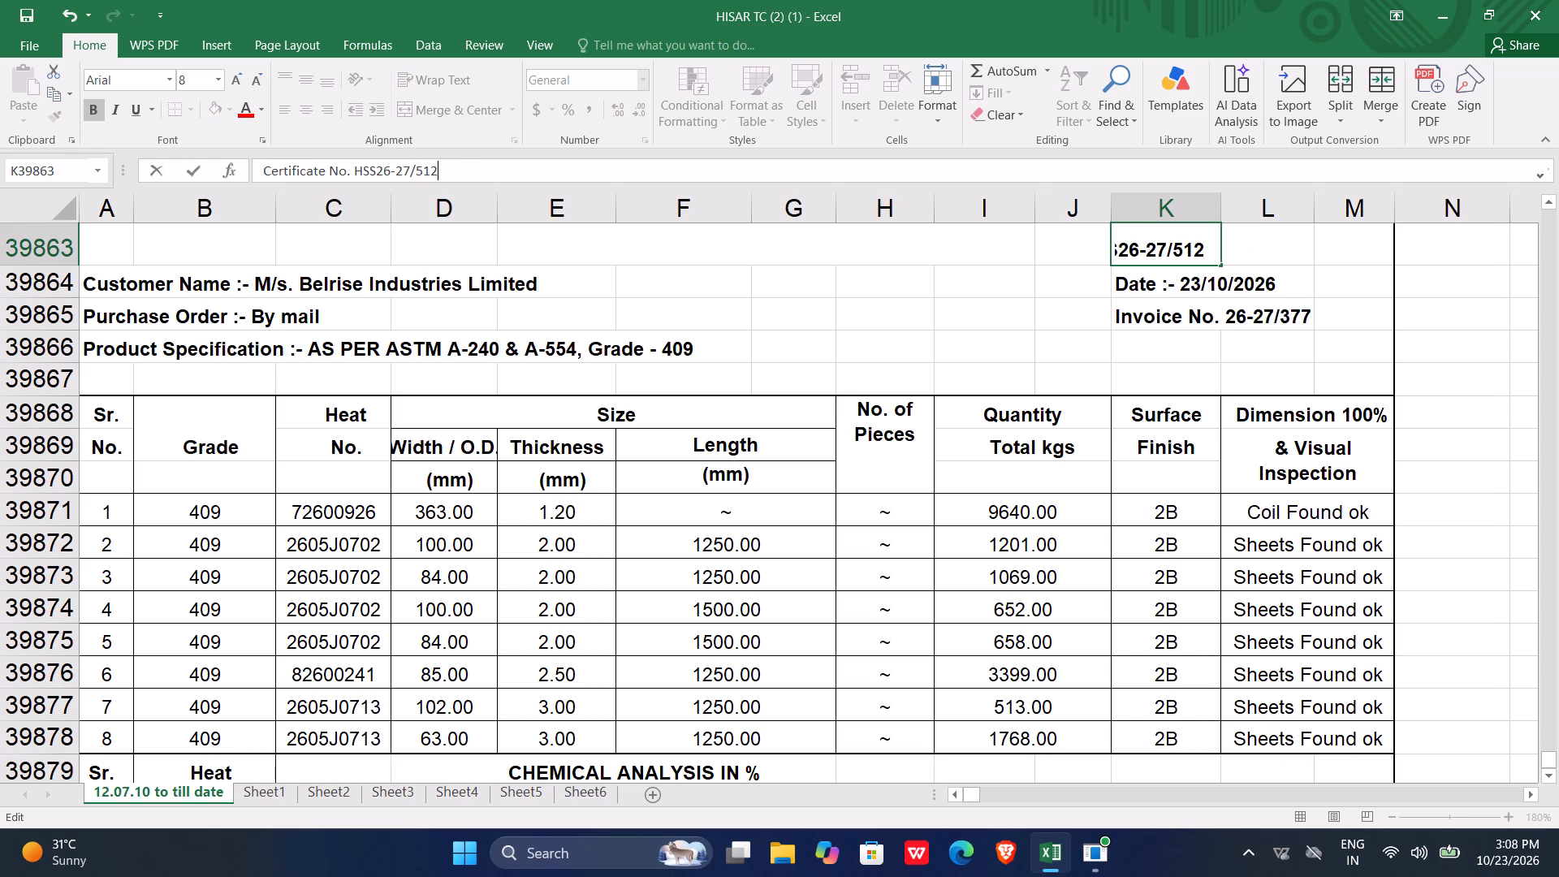
pyautogui.click(603, 334)
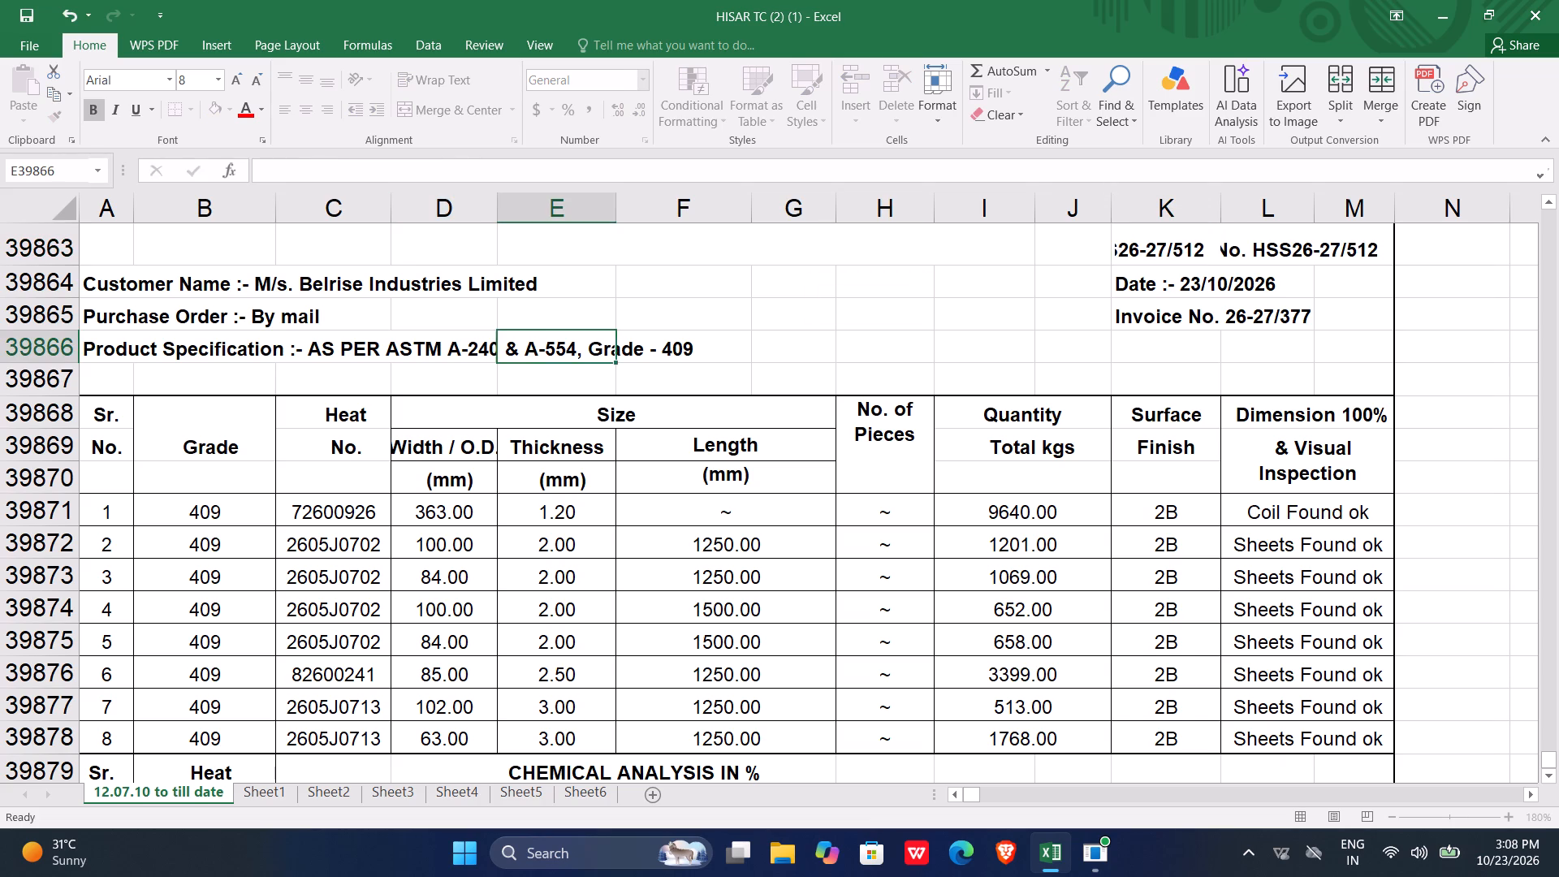
# Set the certificate number on the SHREE SAI ENGINEERINGS mill test certificate to HSS26-27/511.
pyautogui.scroll(11, 603, 334)
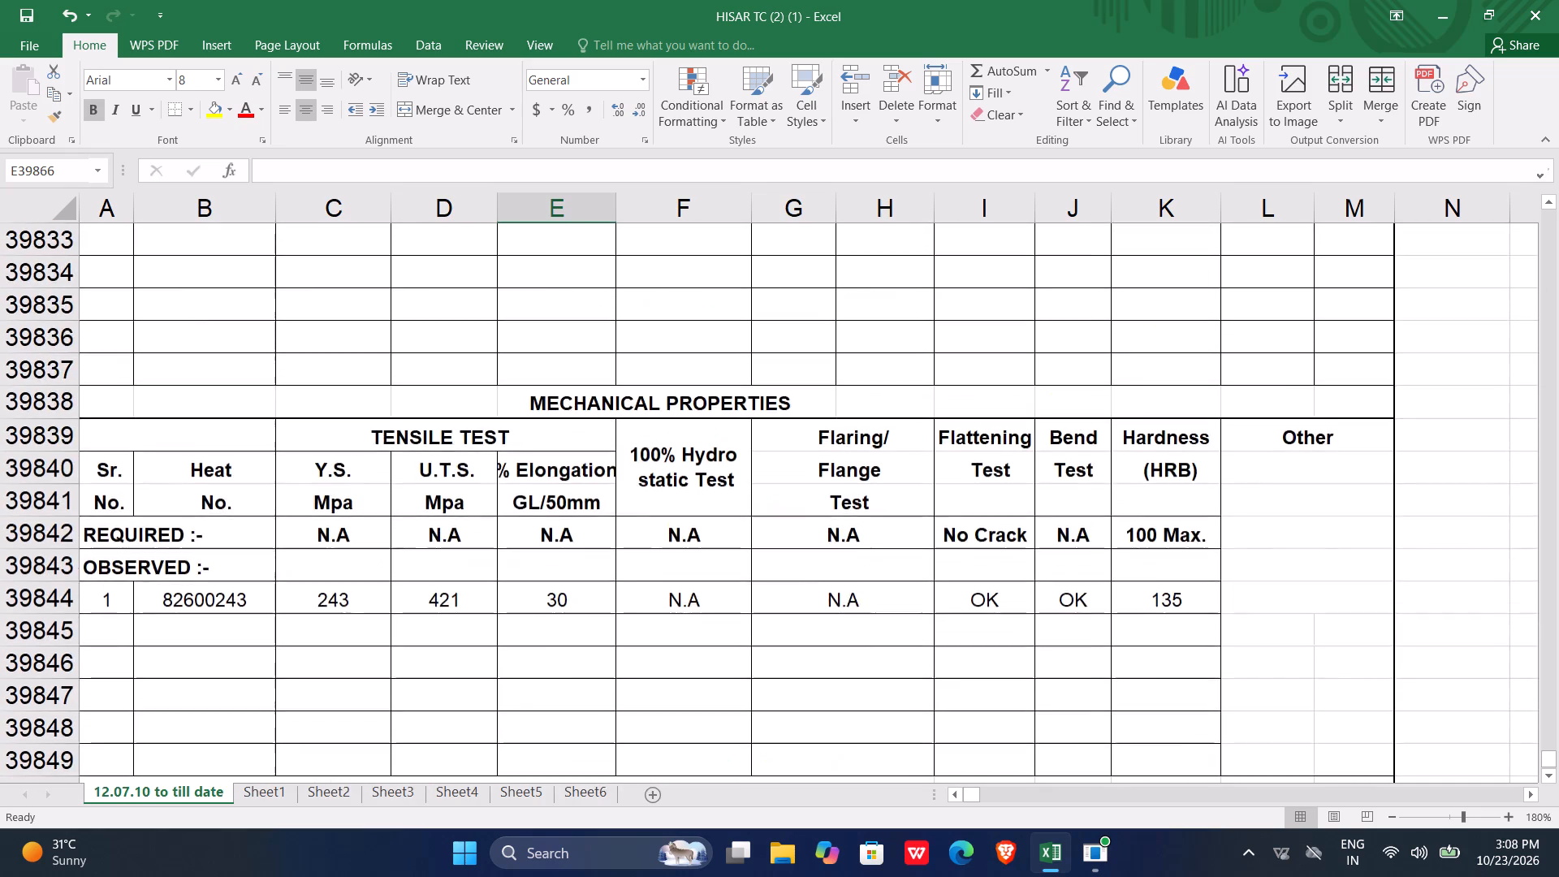
pyautogui.scroll(11, 603, 334)
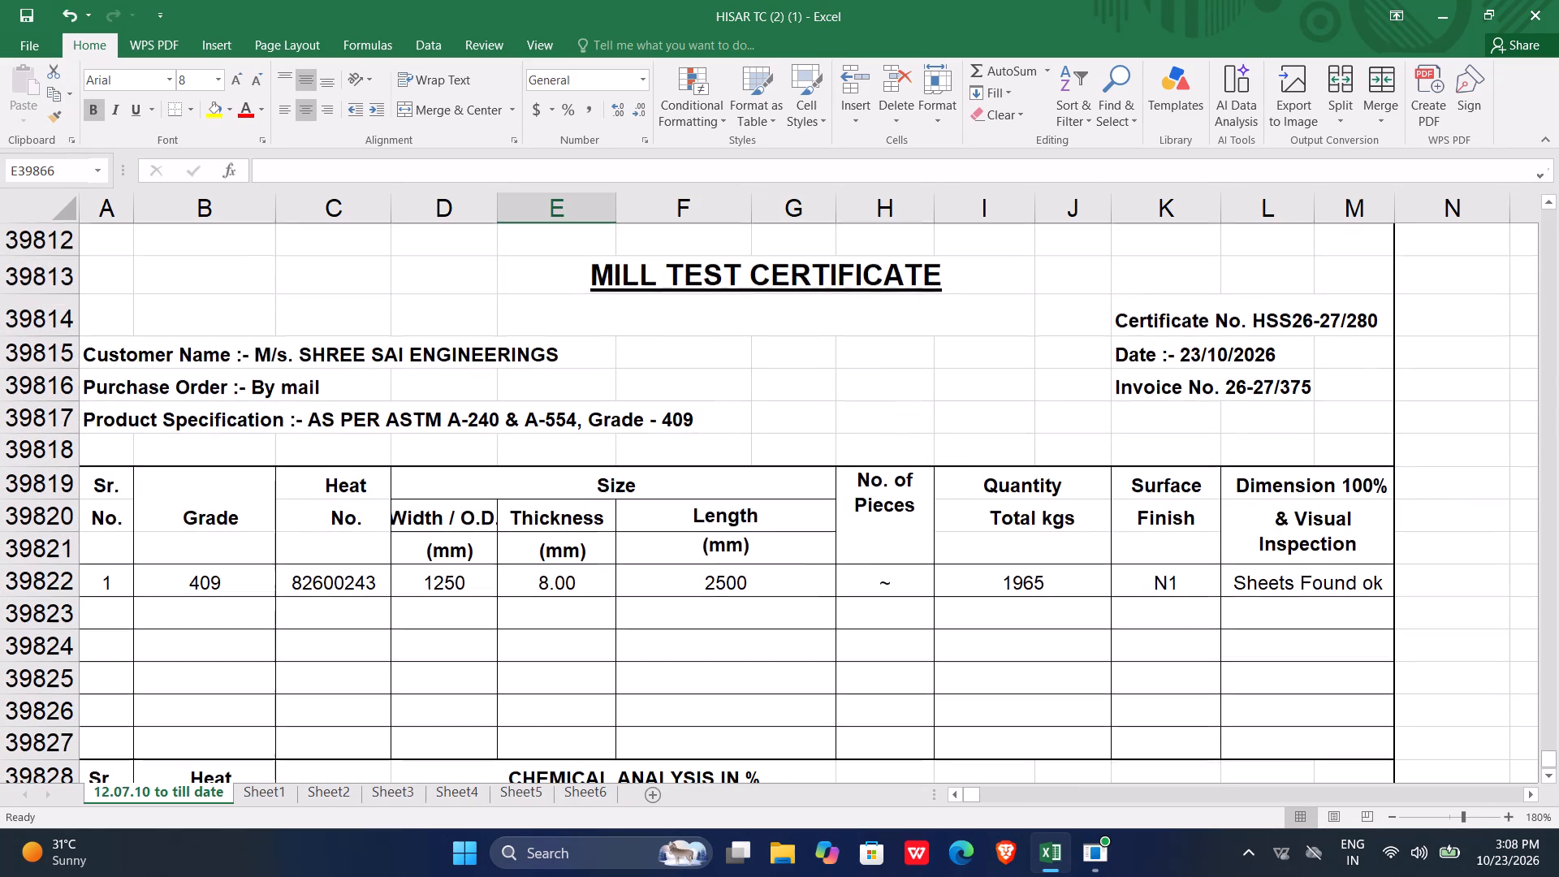
pyautogui.click(1153, 309)
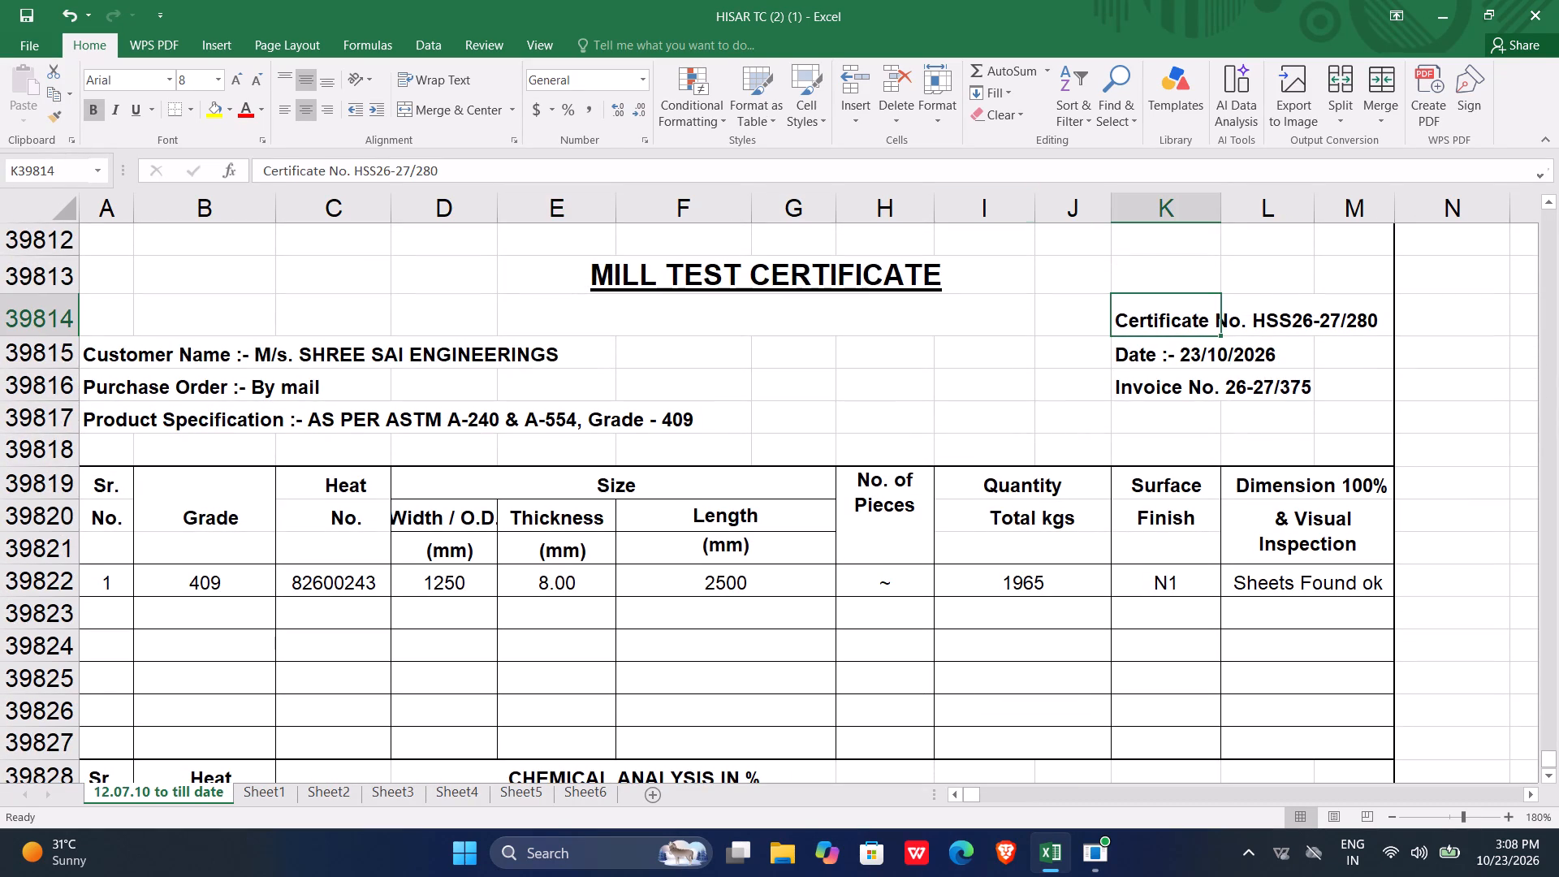
pyautogui.click(475, 161)
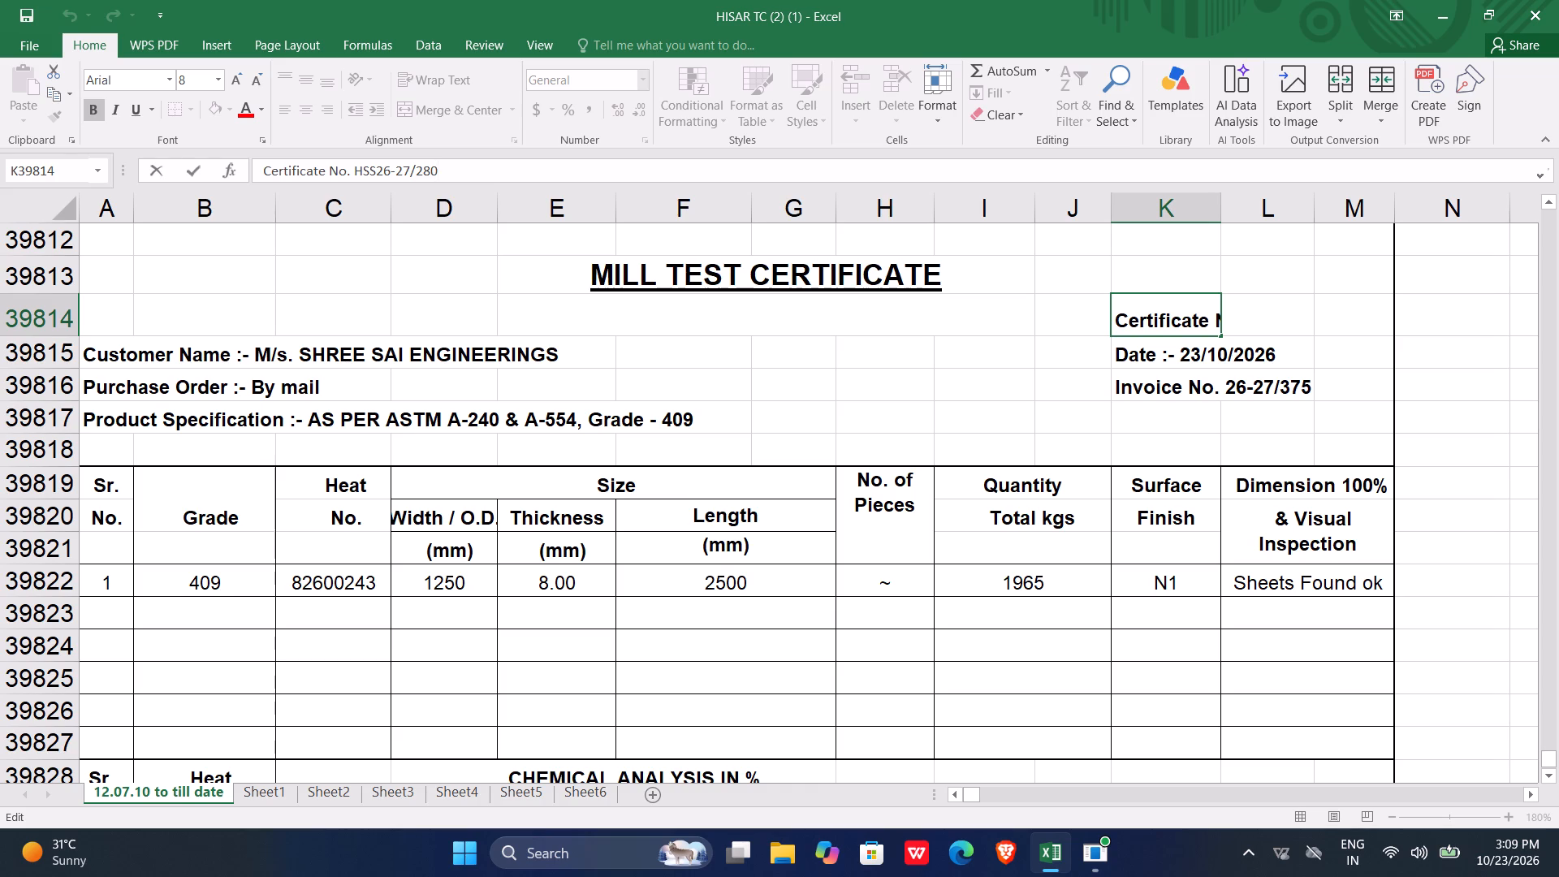
pyautogui.press('BackSpace')
pyautogui.press('BackSpace')
pyautogui.press('BackSpace')
pyautogui.write('511')
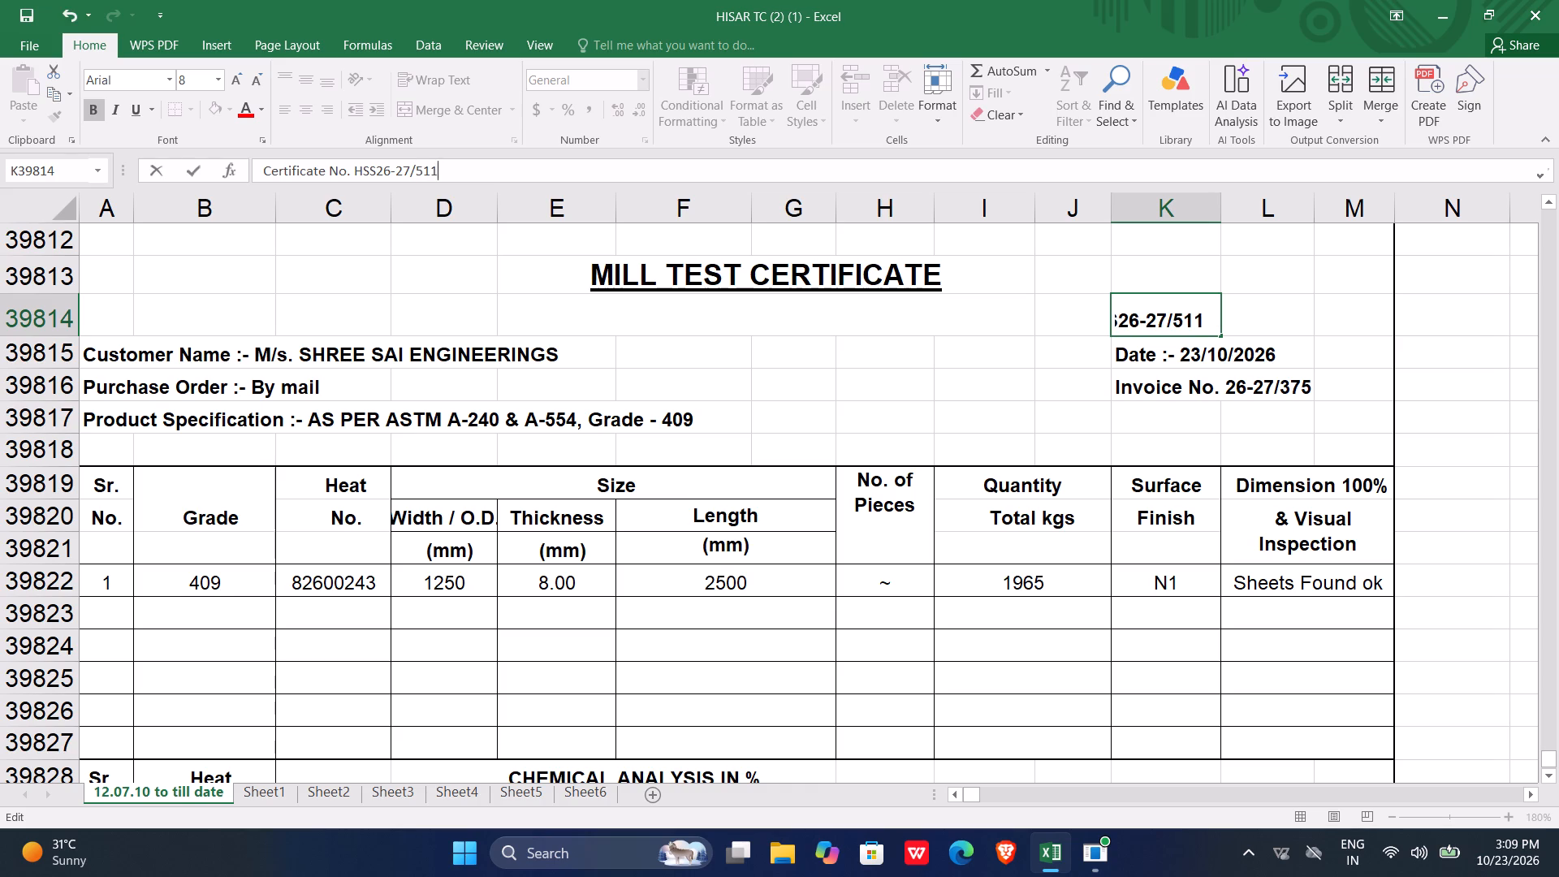
pyautogui.click(460, 273)
# Set the certificate number on the TRANSCON POWER PVT. LTD. mill test certificate to HSS26-27/510.
pyautogui.scroll(11, 460, 273)
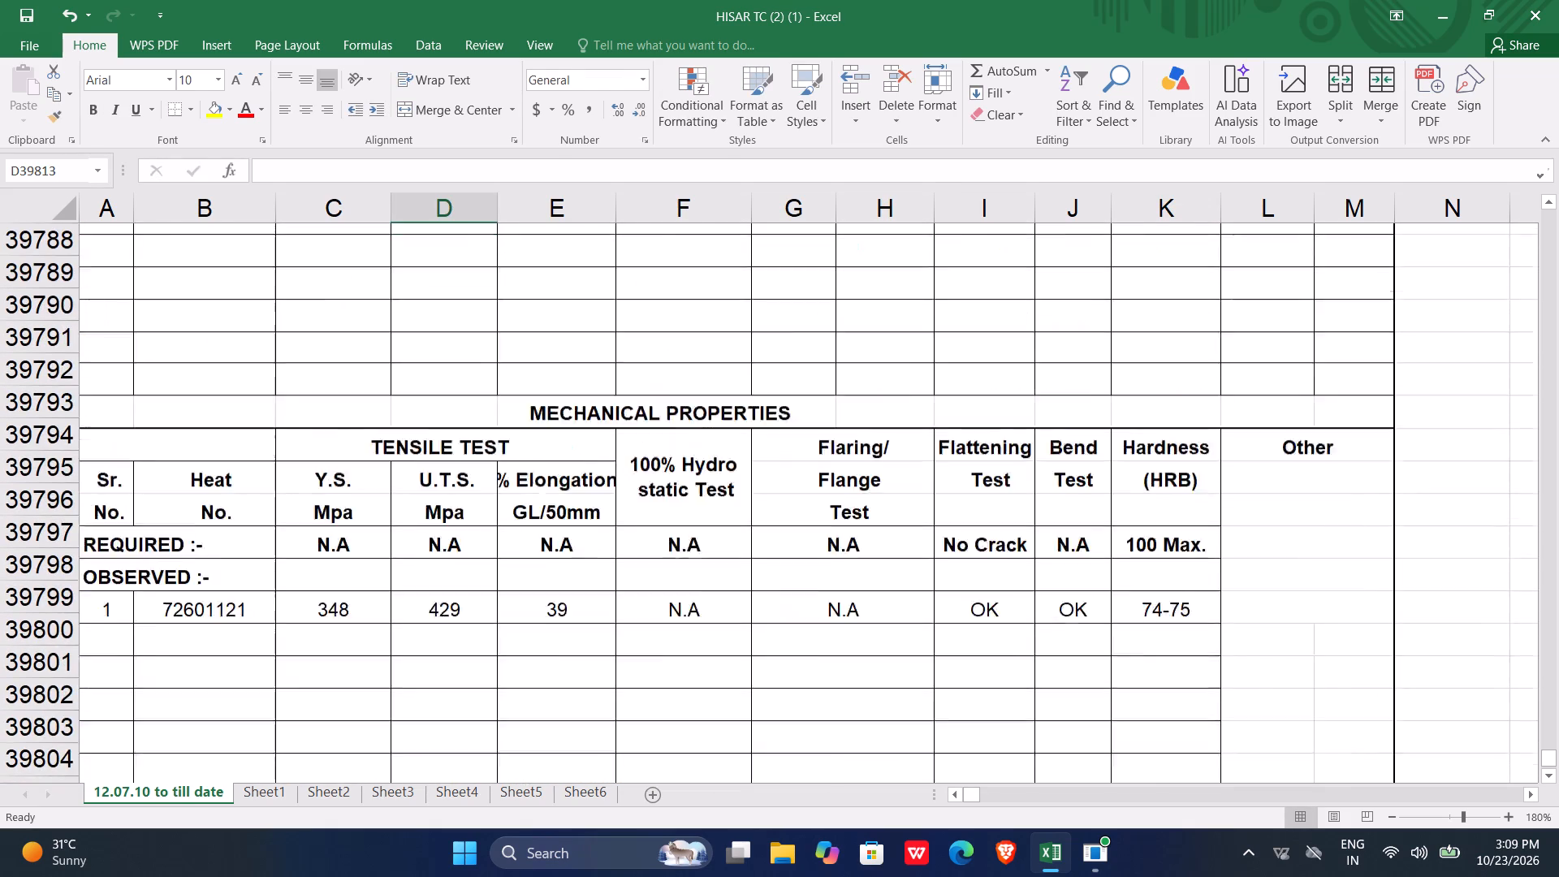
pyautogui.scroll(13, 460, 273)
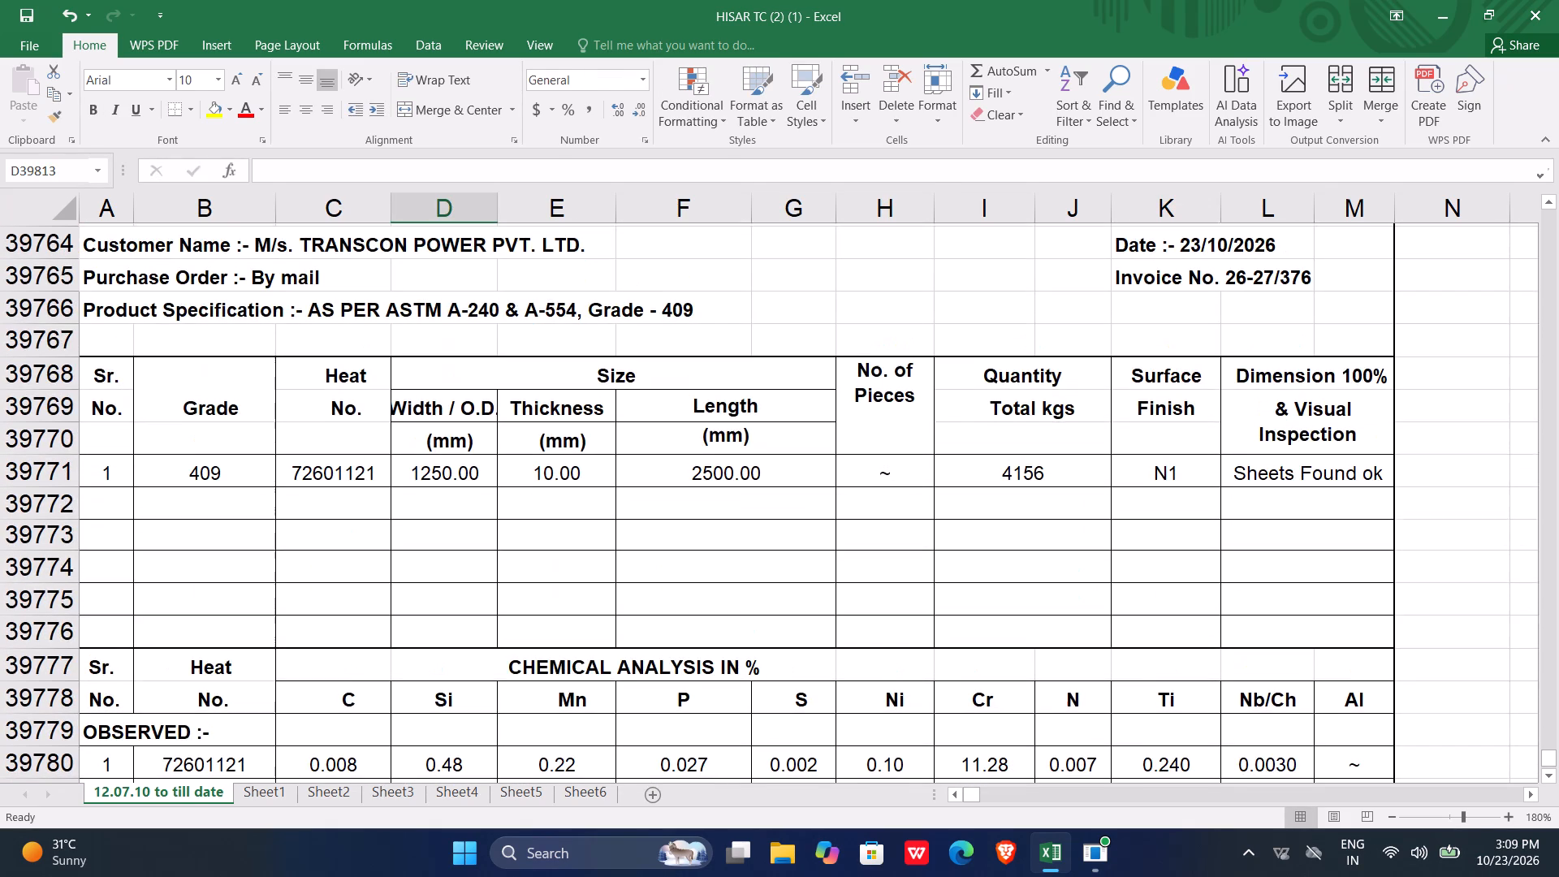
pyautogui.scroll(1, 1146, 259)
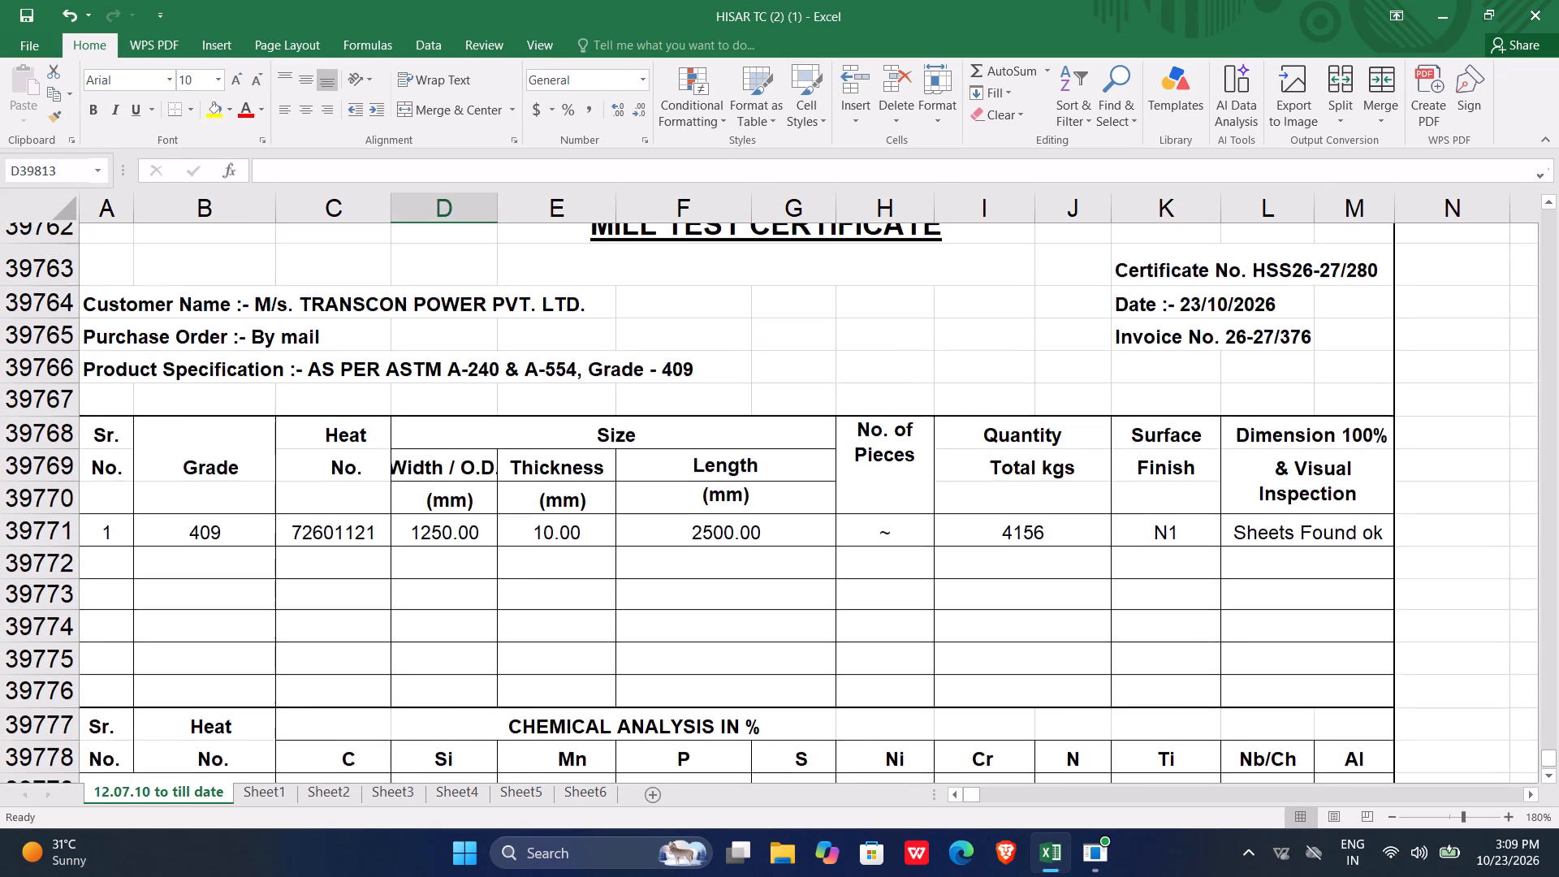
pyautogui.scroll(1, 1146, 259)
pyautogui.click(1138, 283)
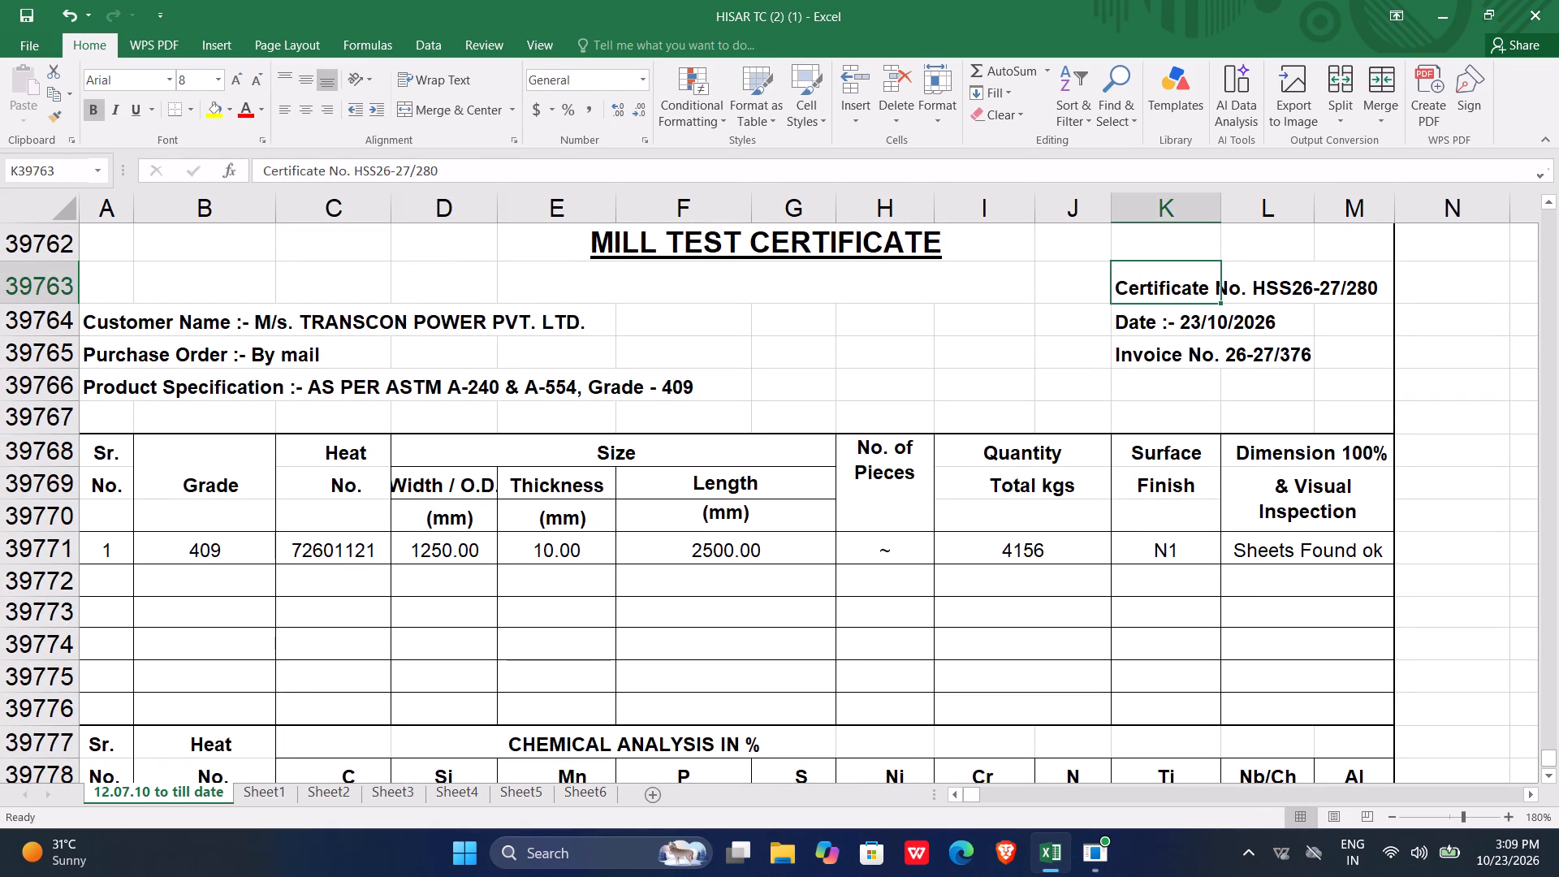
pyautogui.click(451, 166)
pyautogui.press('BackSpace')
pyautogui.press('BackSpace')
pyautogui.press('BackSpace')
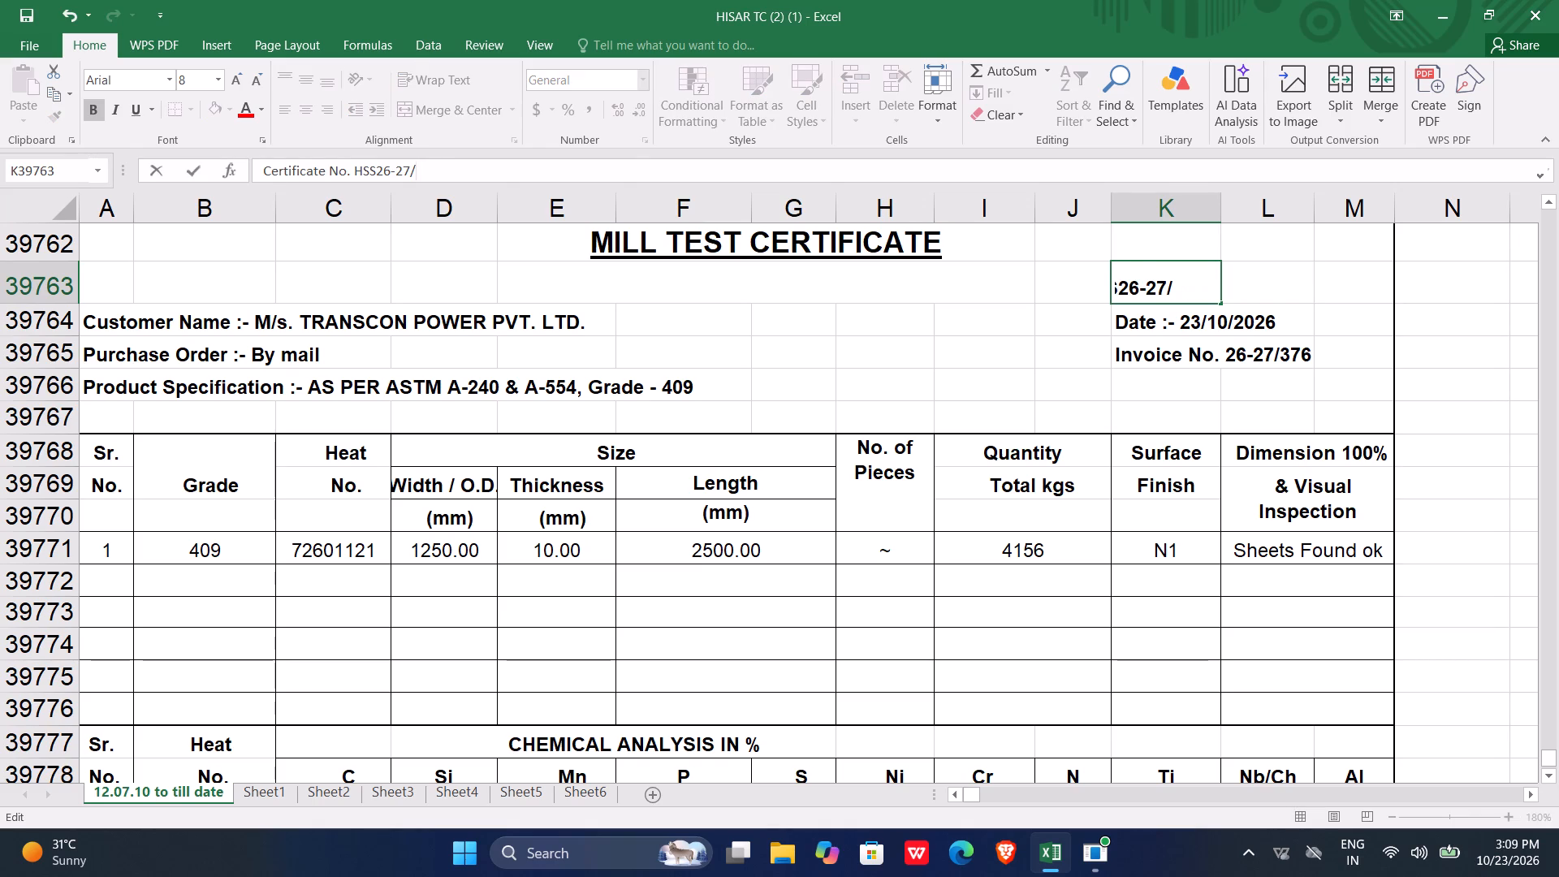
pyautogui.write('510')
pyautogui.click(501, 269)
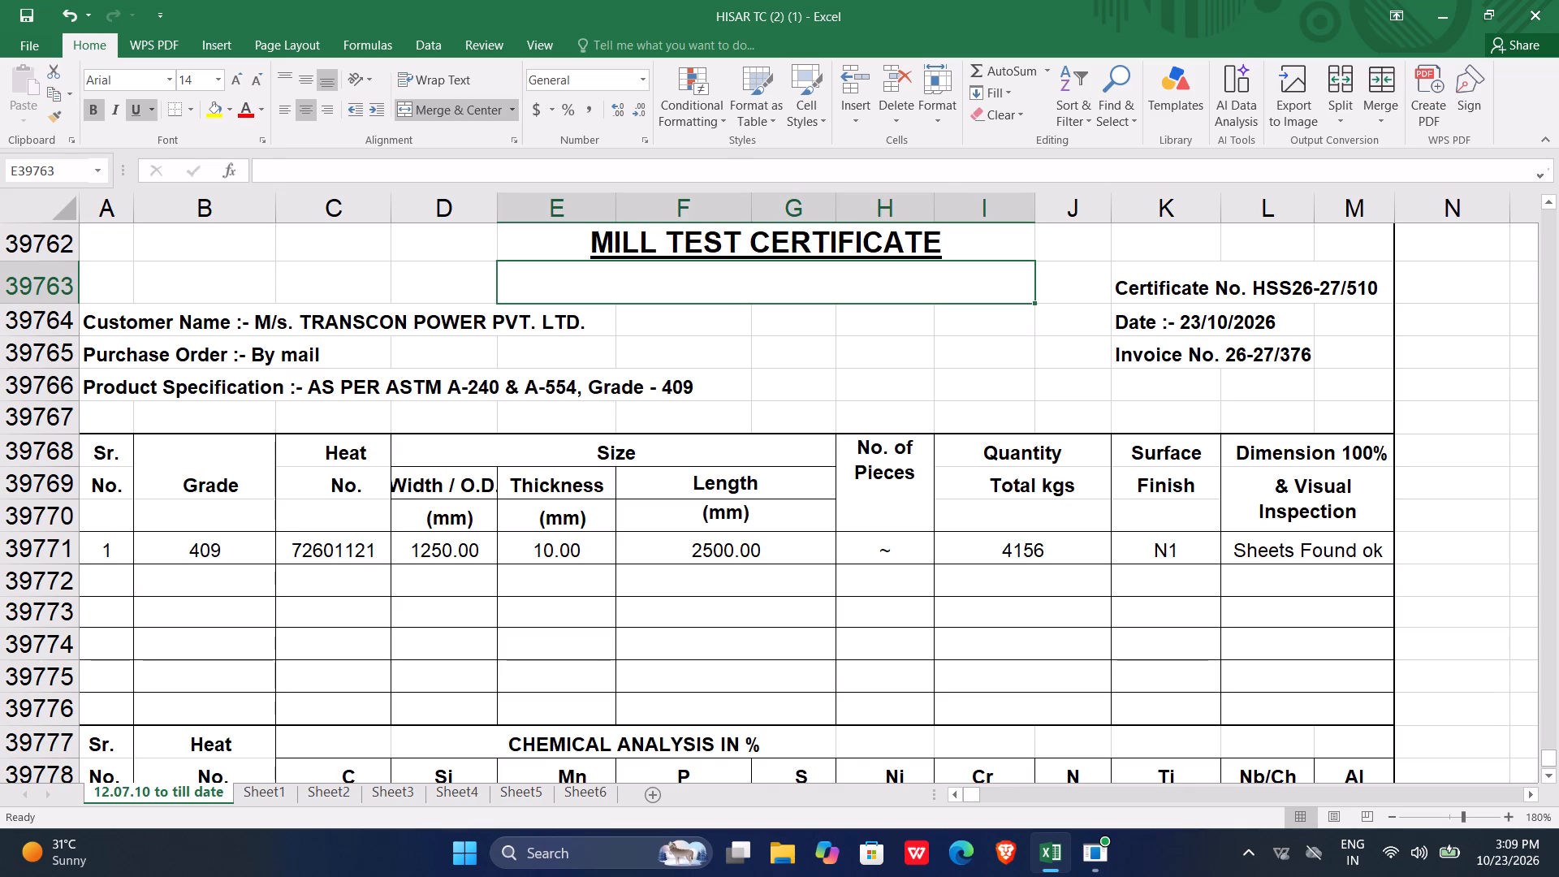
# Format the total kgs quantity in the TRANSCON POWER certificate to two decimal places.
pyautogui.click(988, 544)
pyautogui.doubleClick(616, 110)
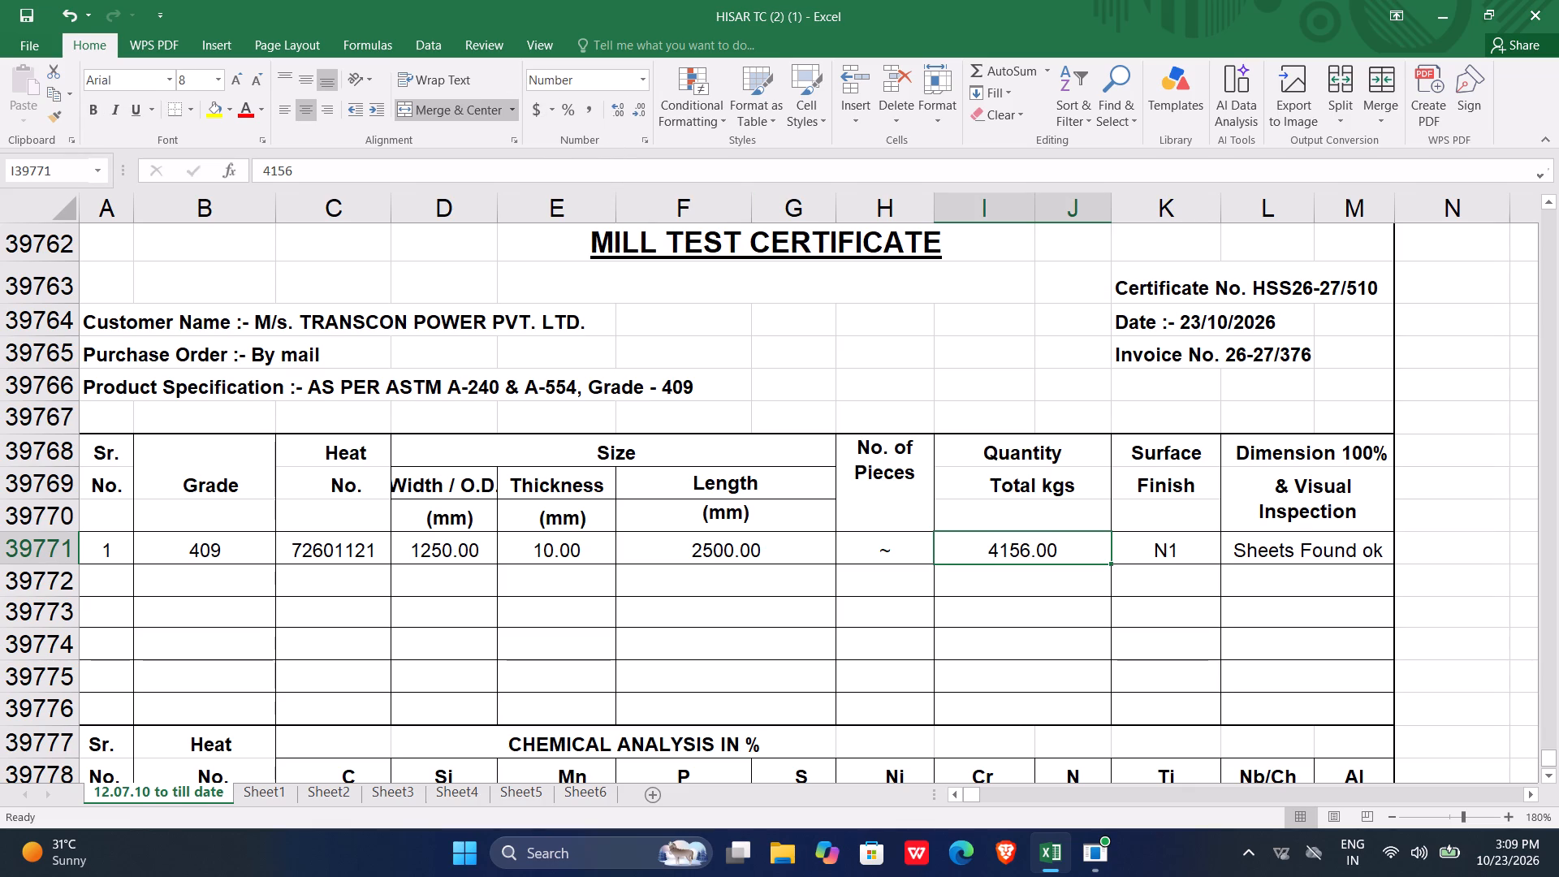
# Format the total kgs, length and width values in the SHREE SAI ENGINEERINGS certificate to two decimal places.
pyautogui.scroll(-1, 843, 646)
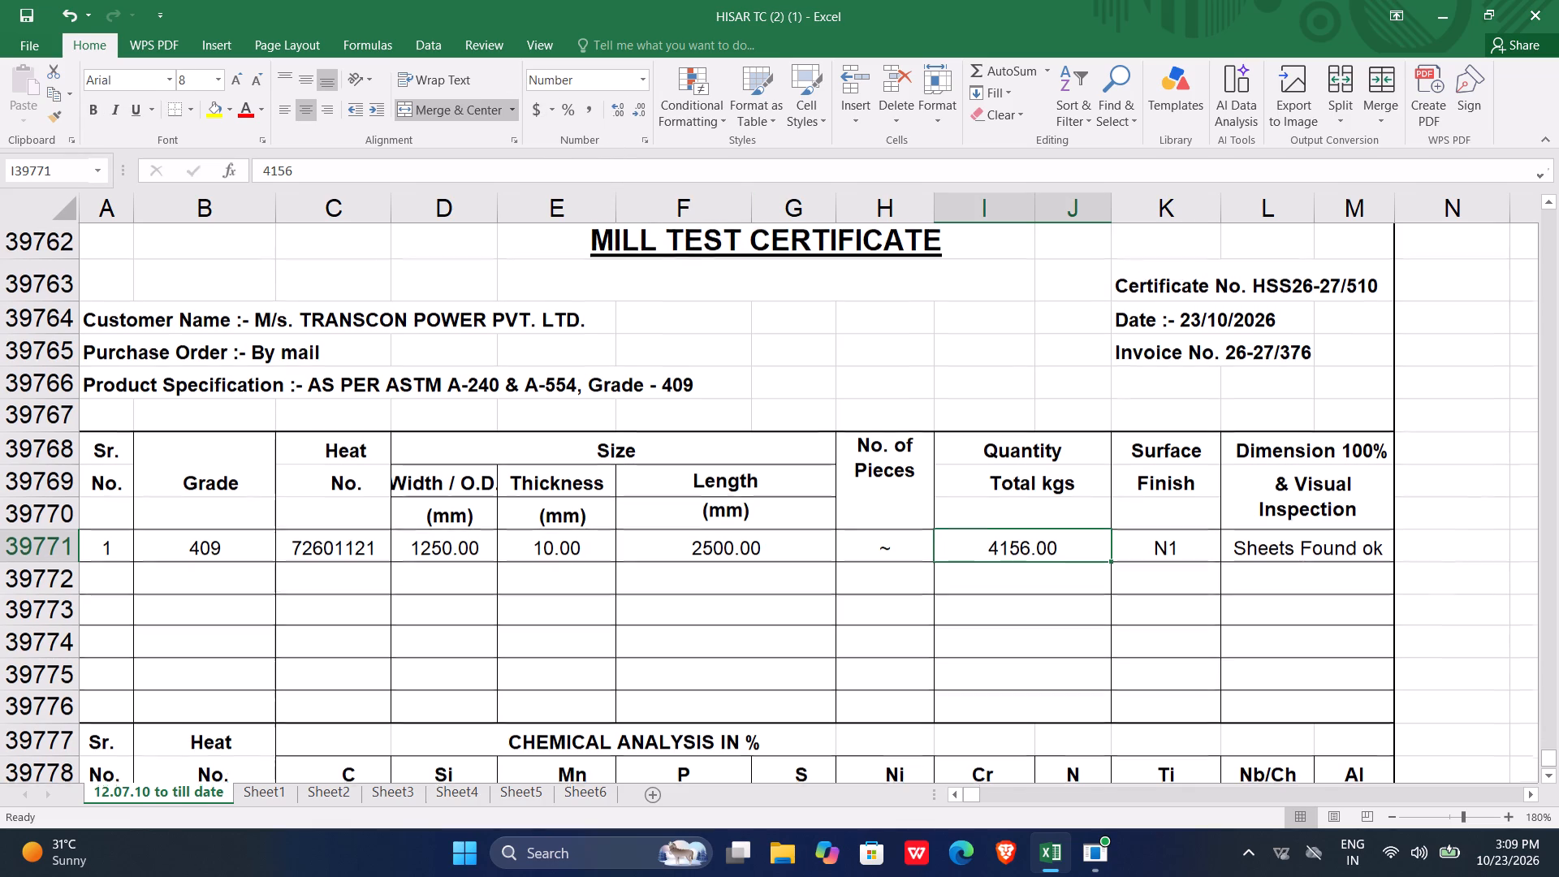
pyautogui.scroll(-3, 843, 646)
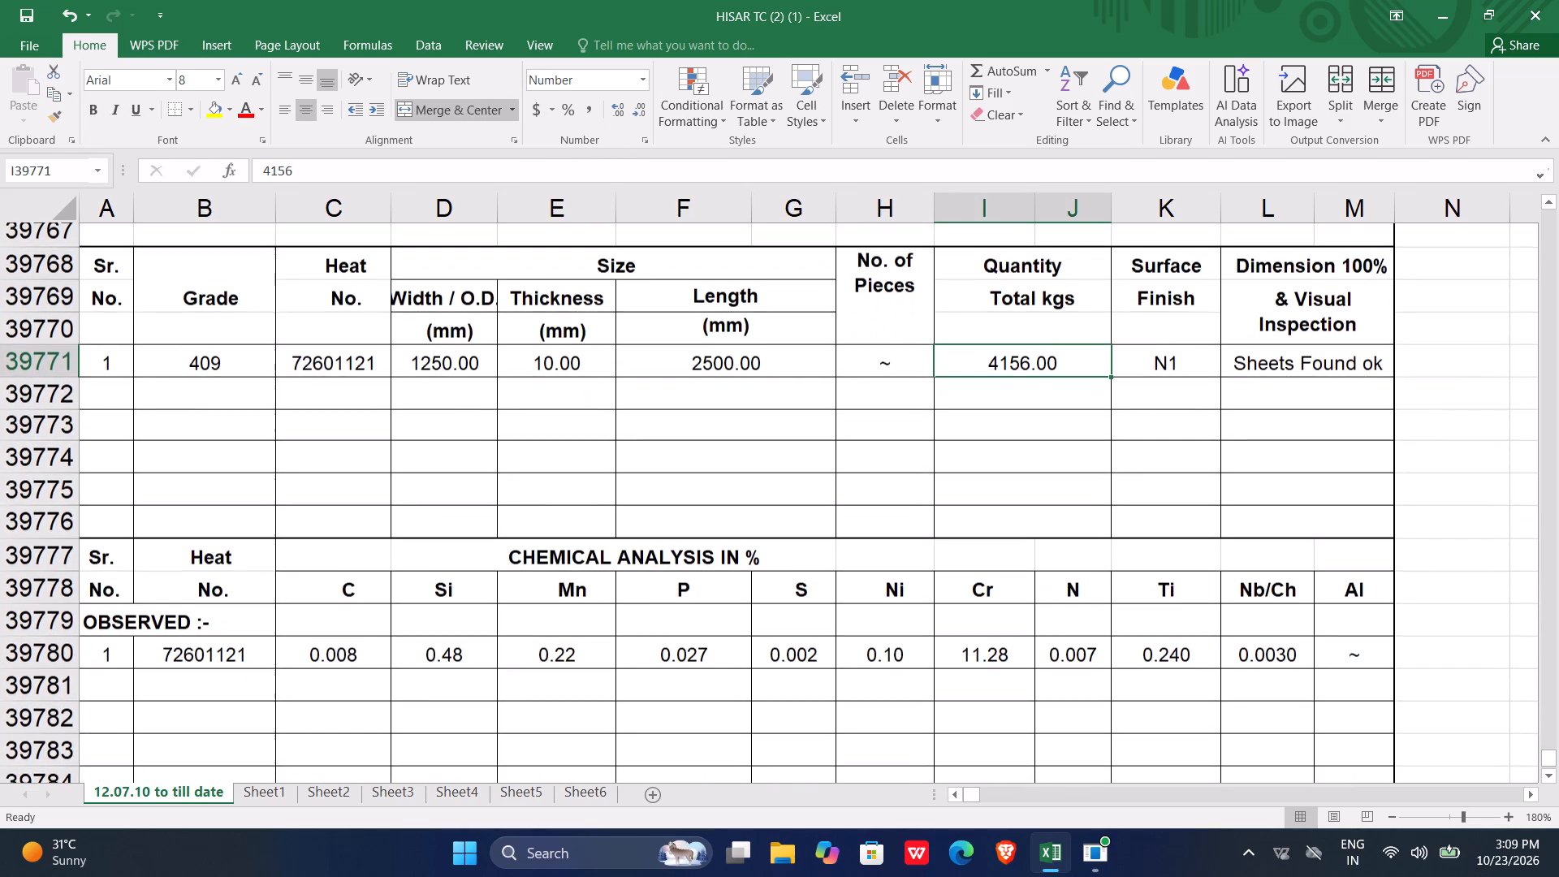
pyautogui.scroll(-1, 843, 646)
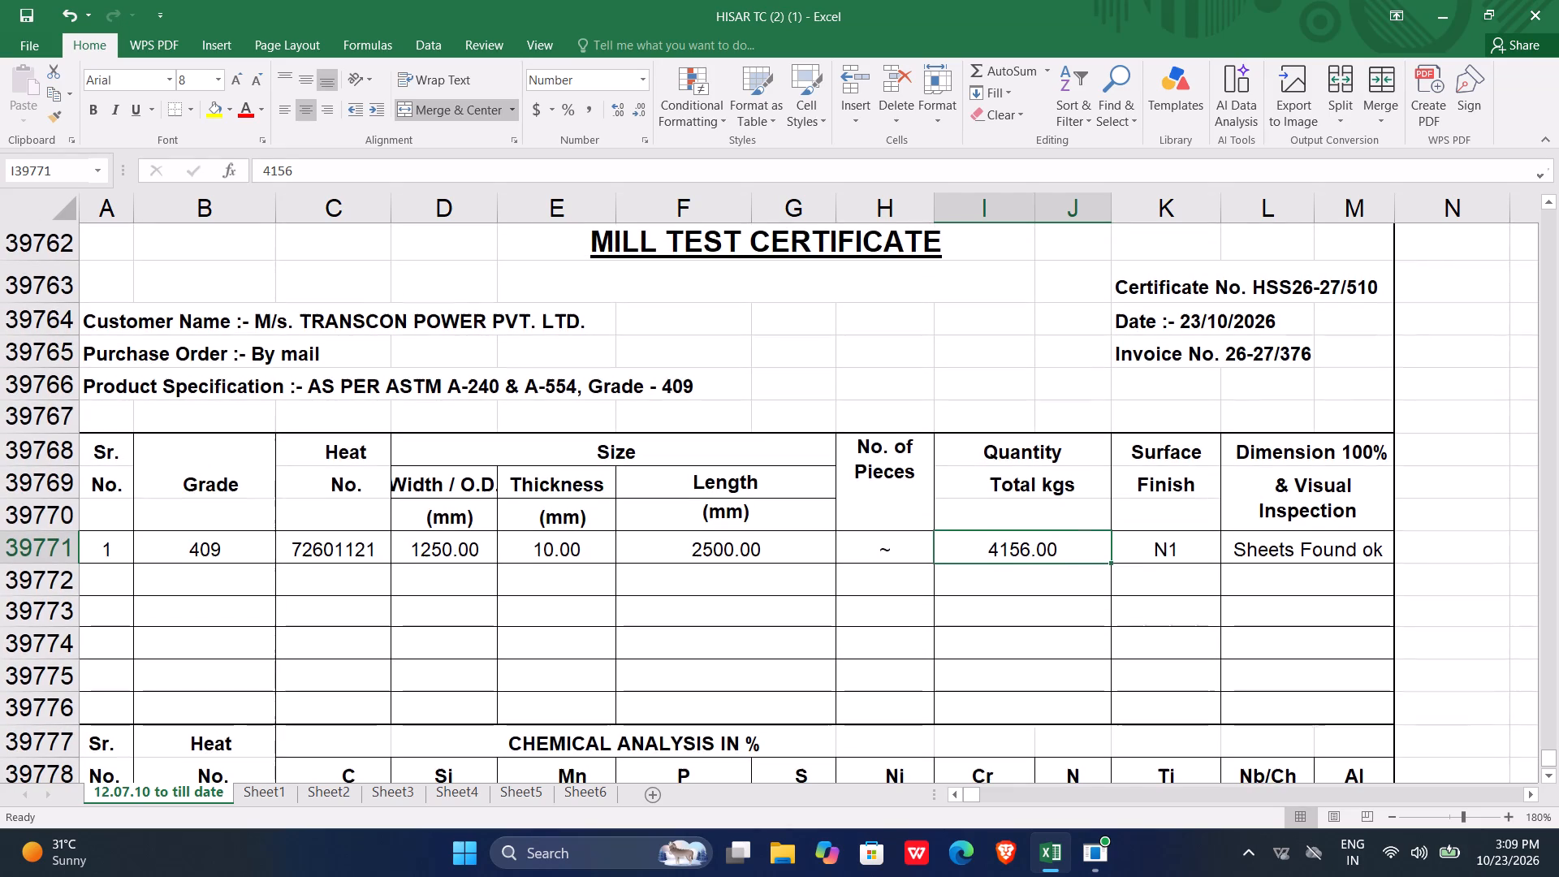
pyautogui.scroll(-1, 843, 646)
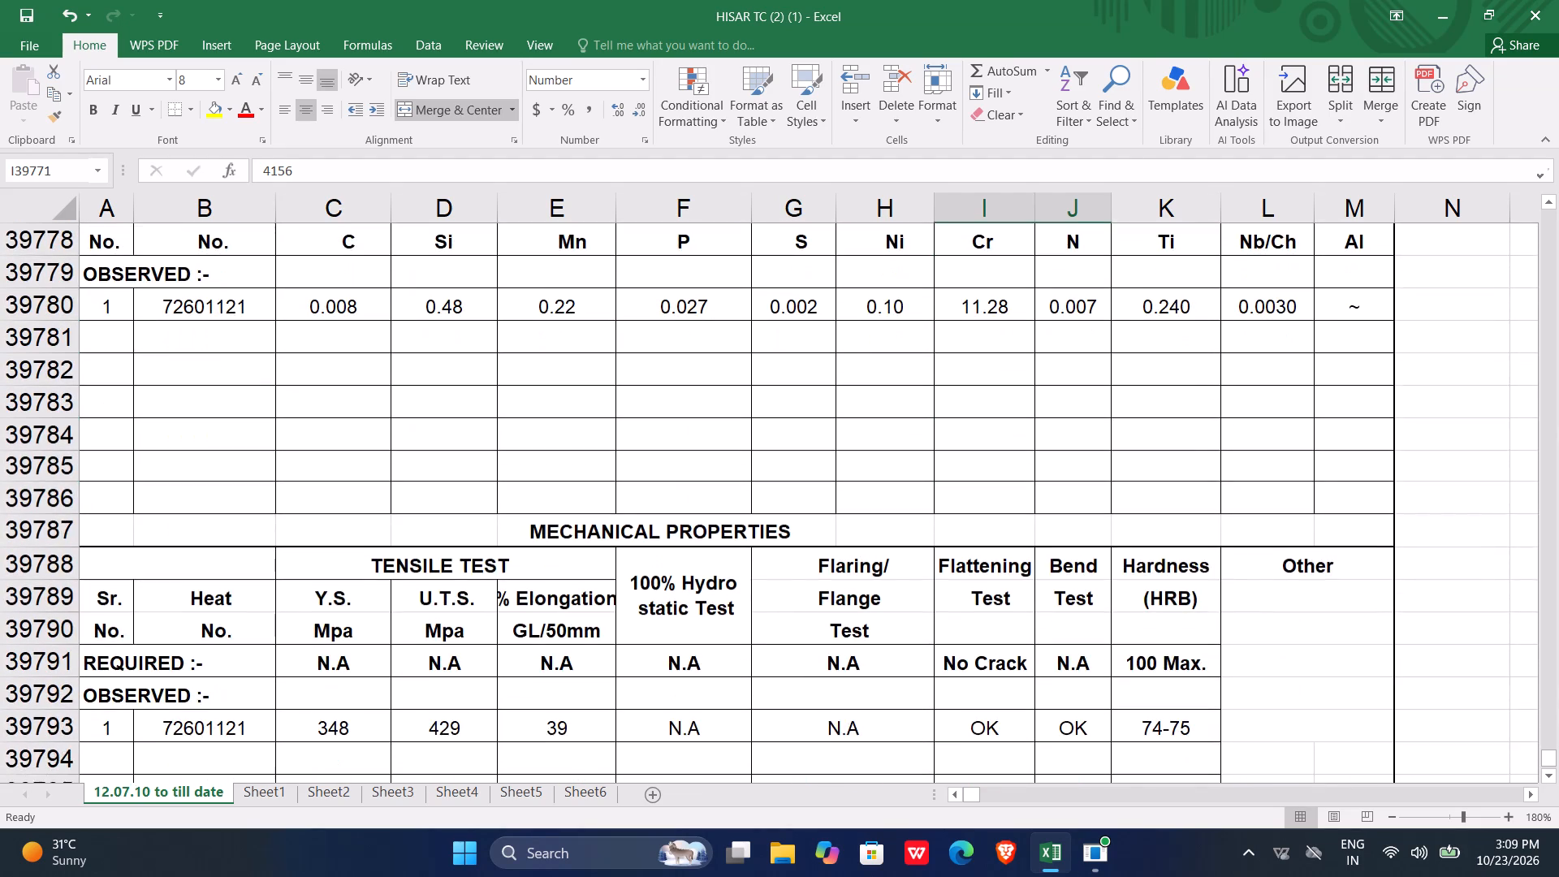
pyautogui.scroll(-3, 843, 646)
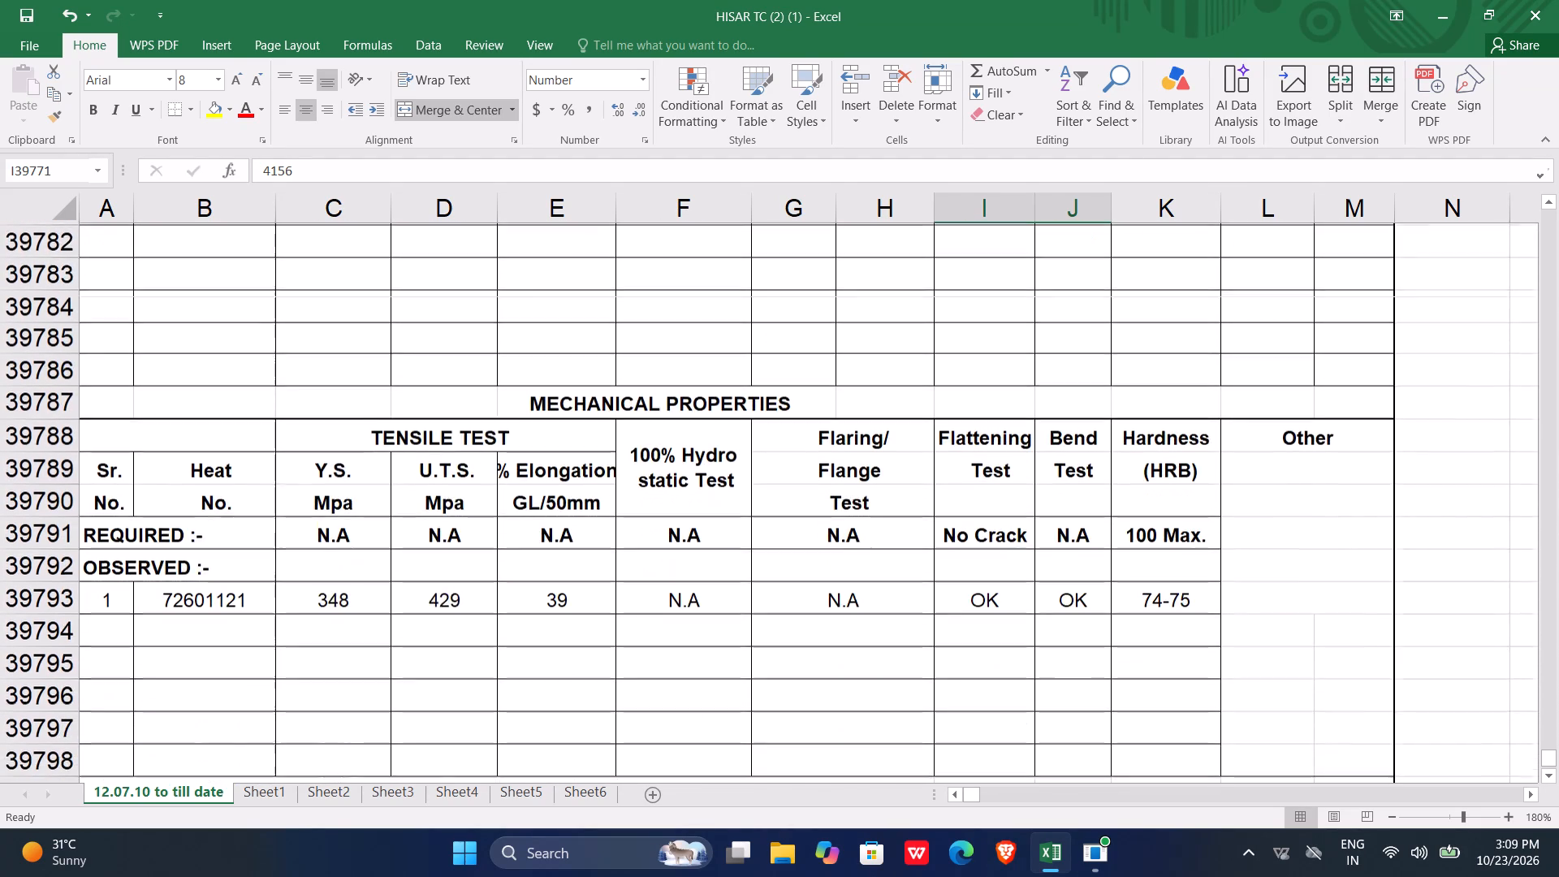
pyautogui.scroll(-7, 843, 646)
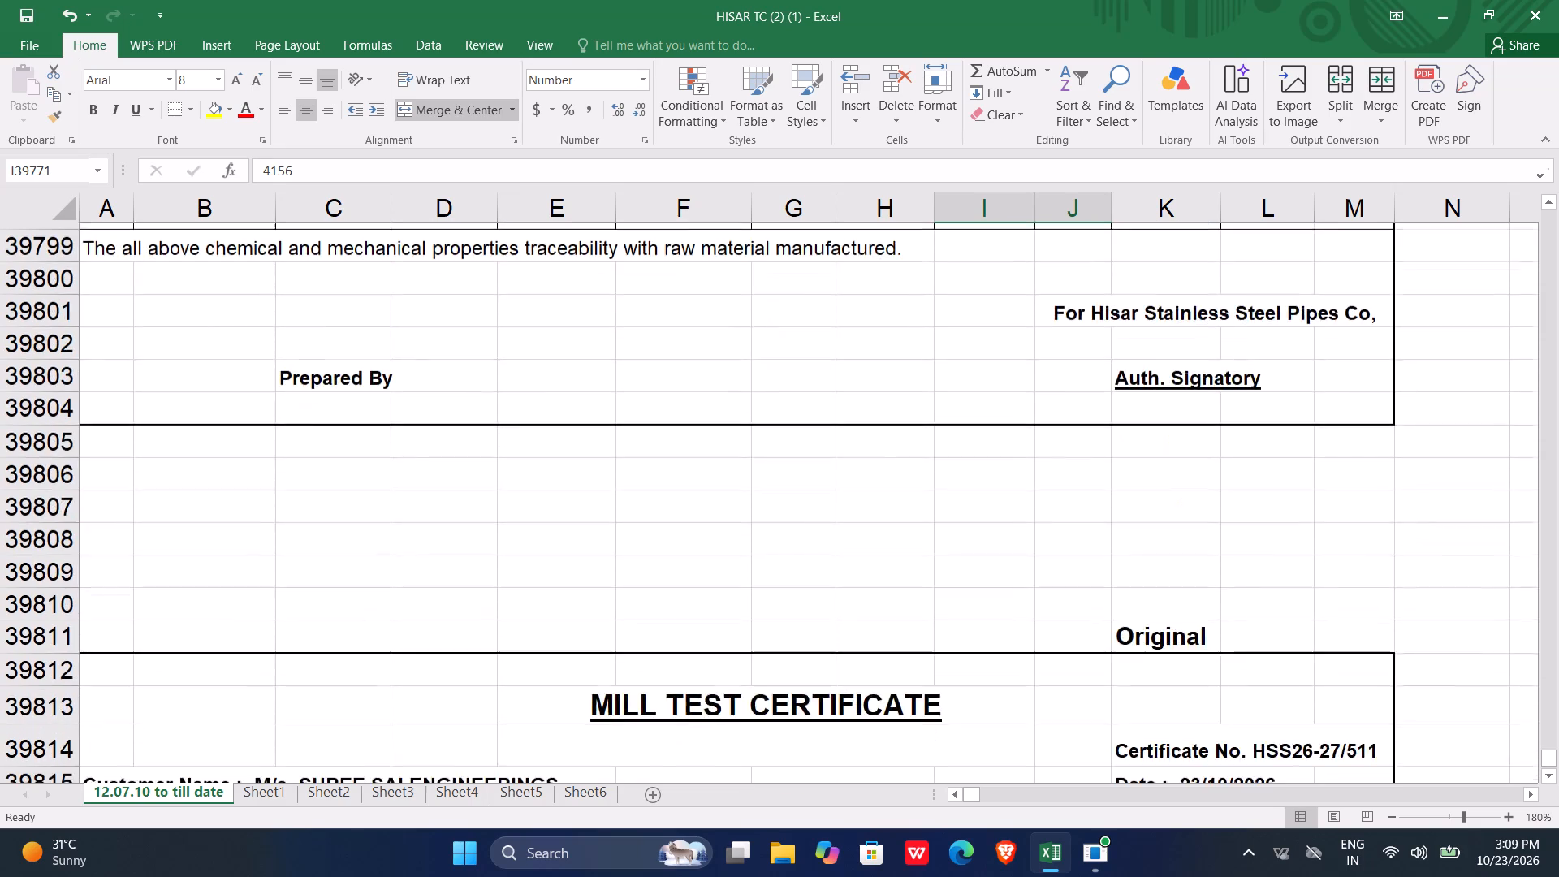
pyautogui.scroll(-6, 843, 646)
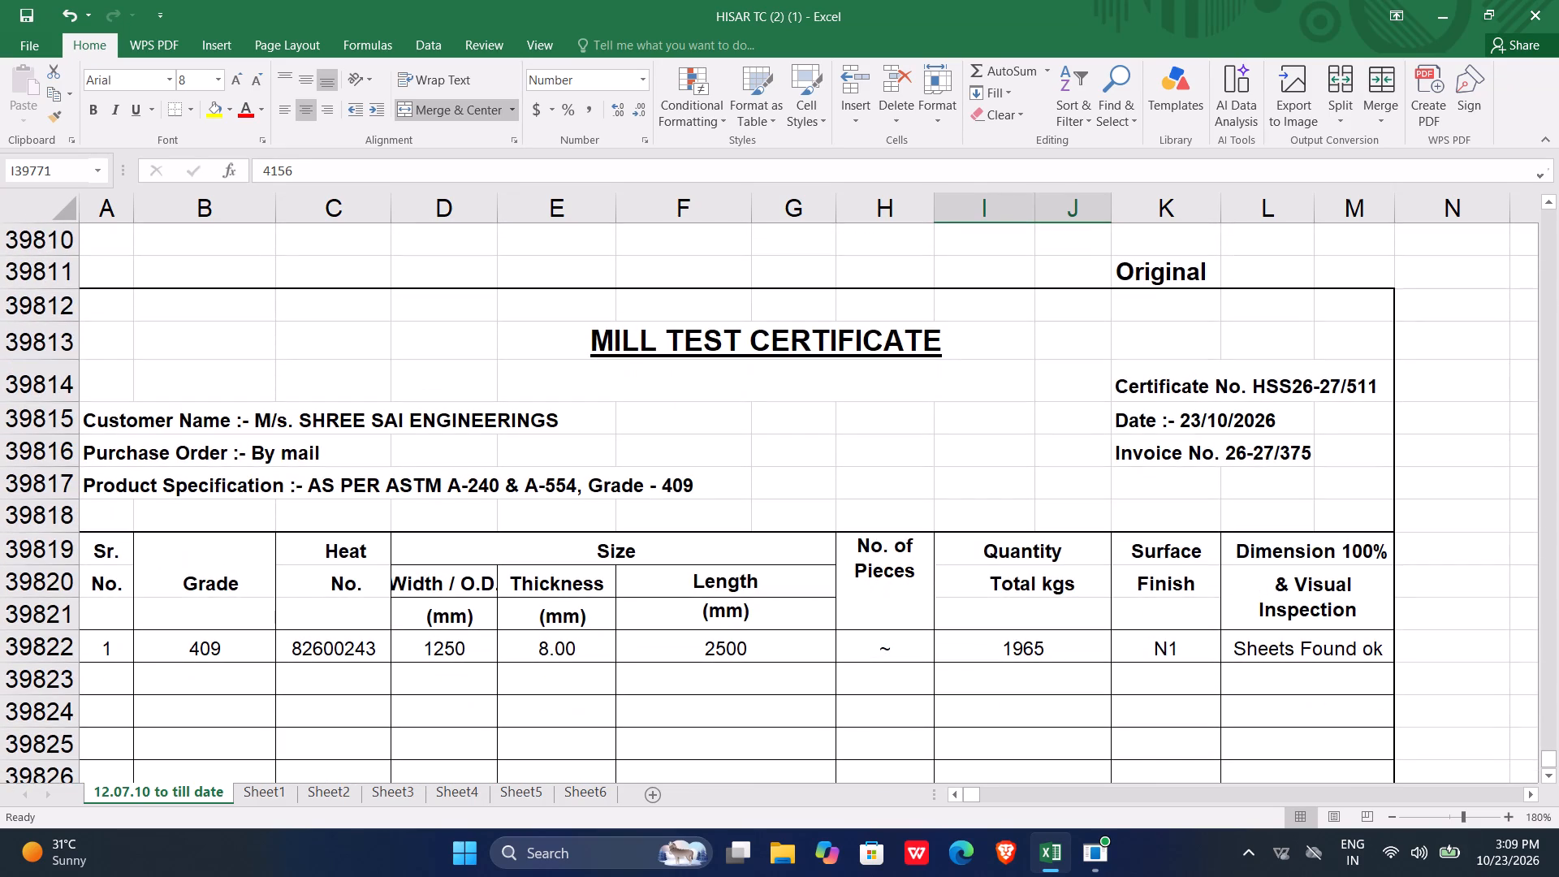
pyautogui.click(1022, 656)
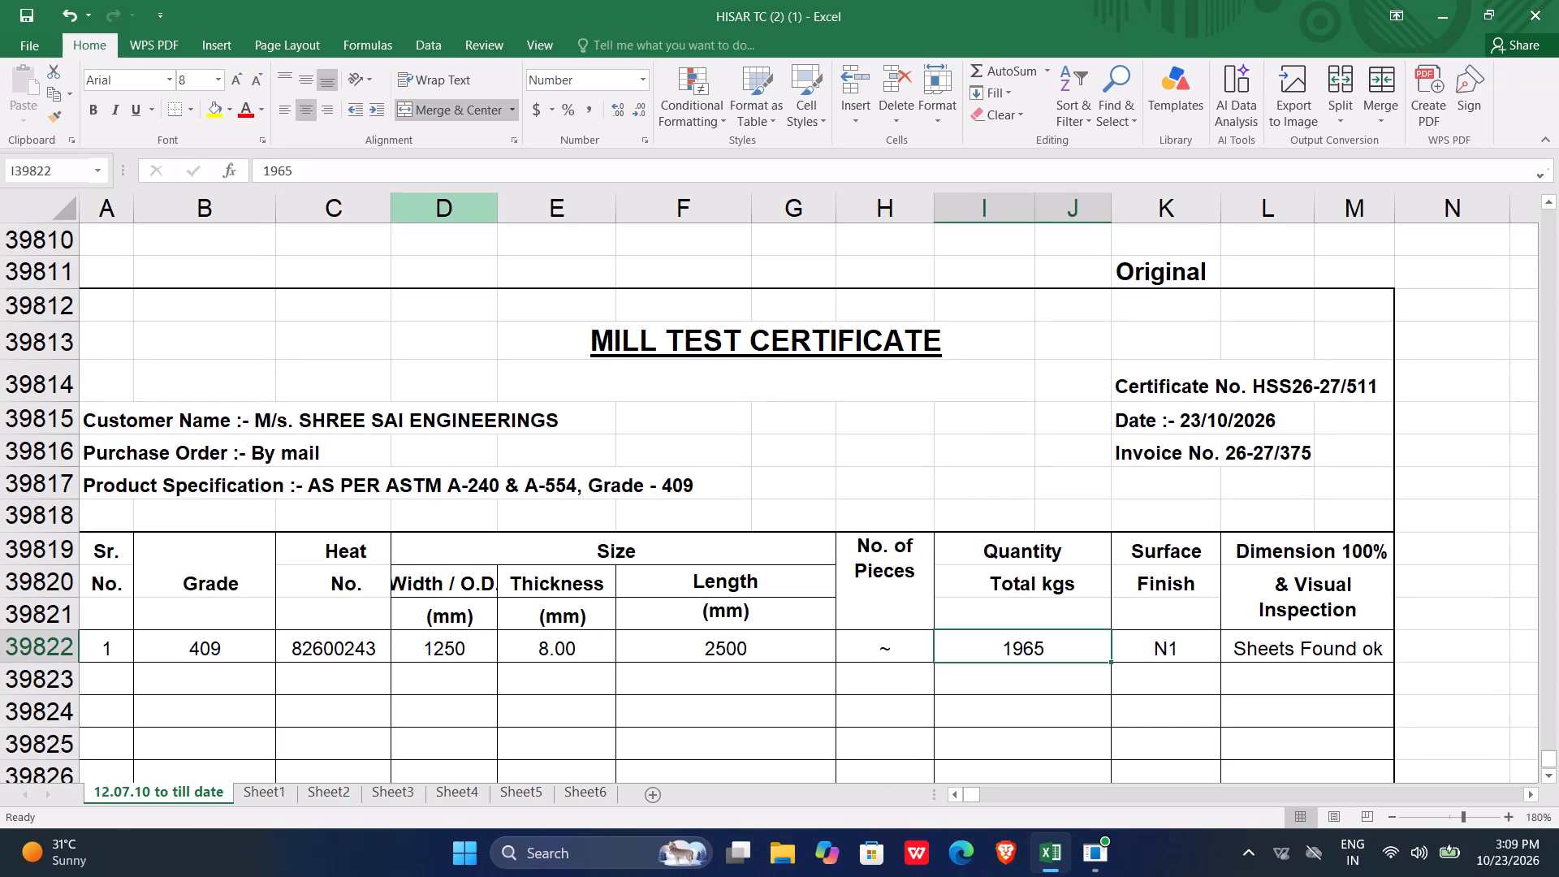
pyautogui.doubleClick(622, 114)
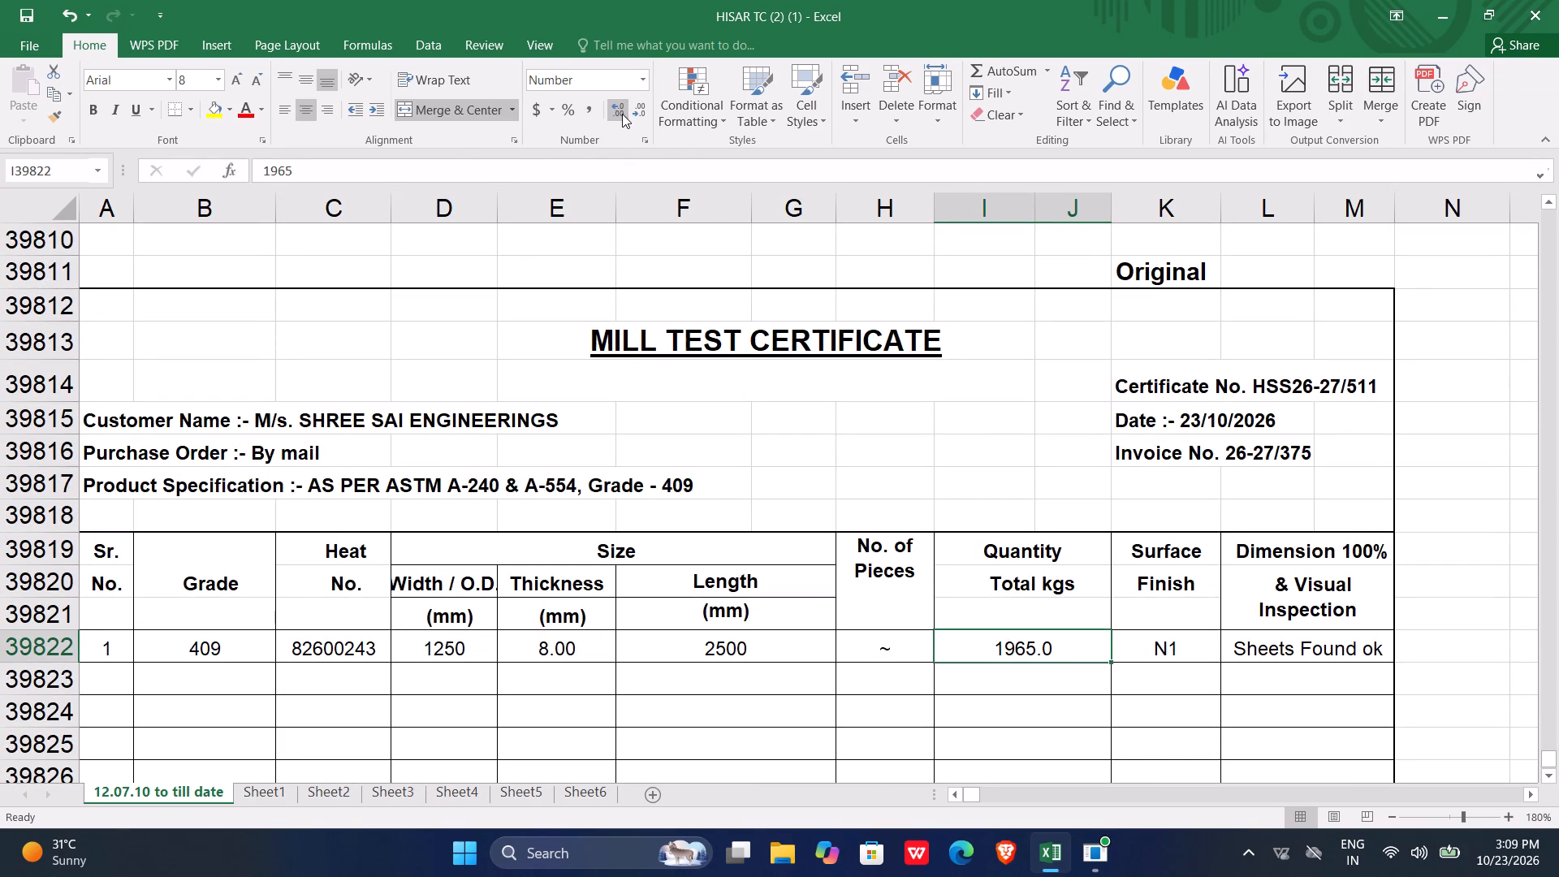
pyautogui.click(703, 638)
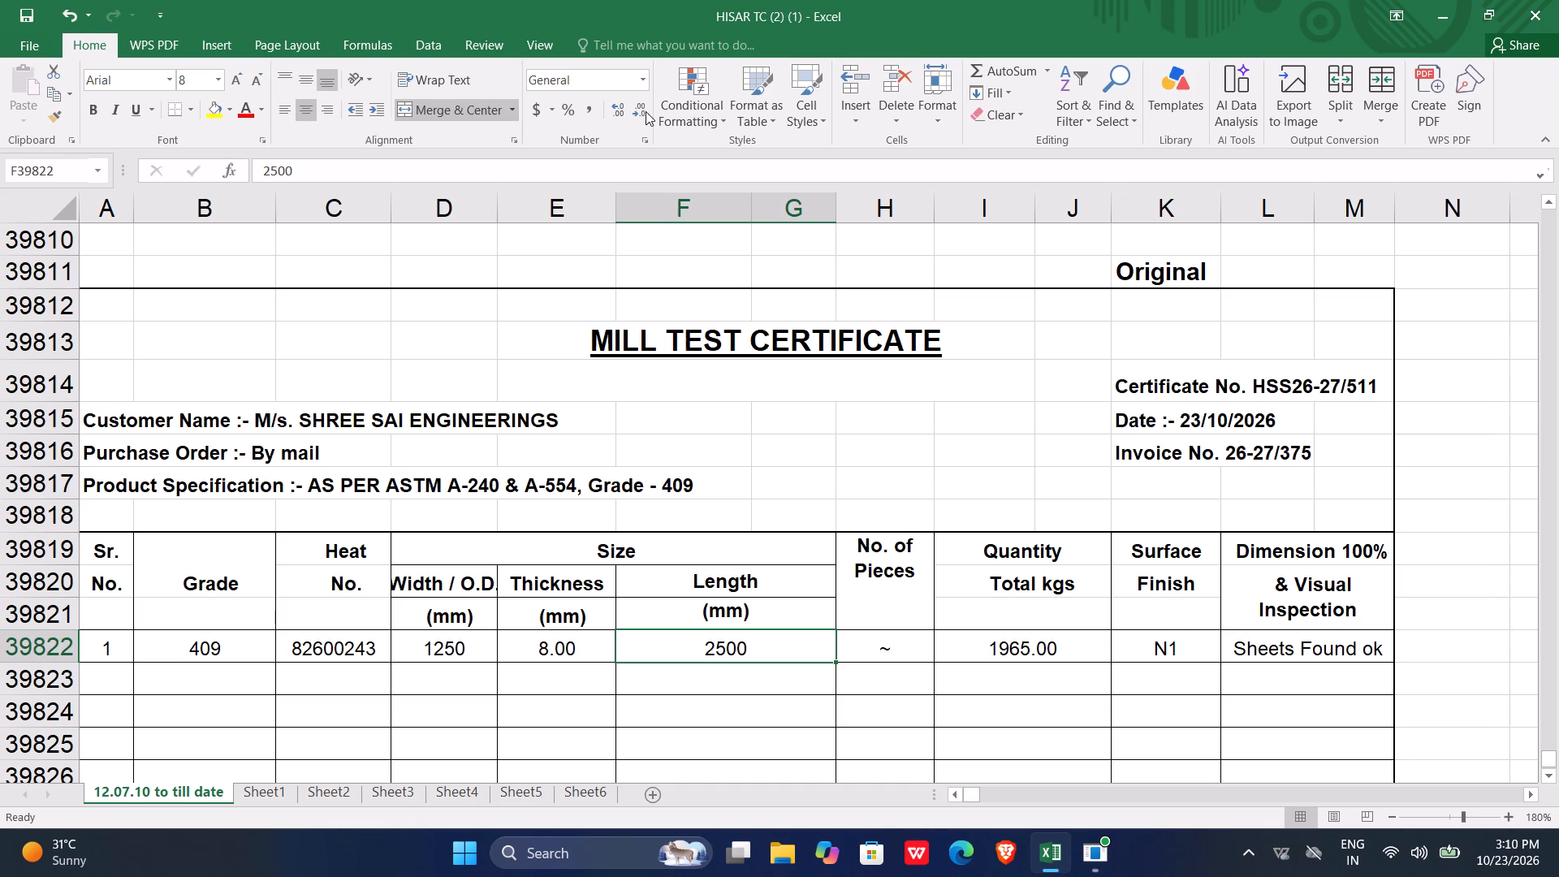
pyautogui.doubleClick(614, 106)
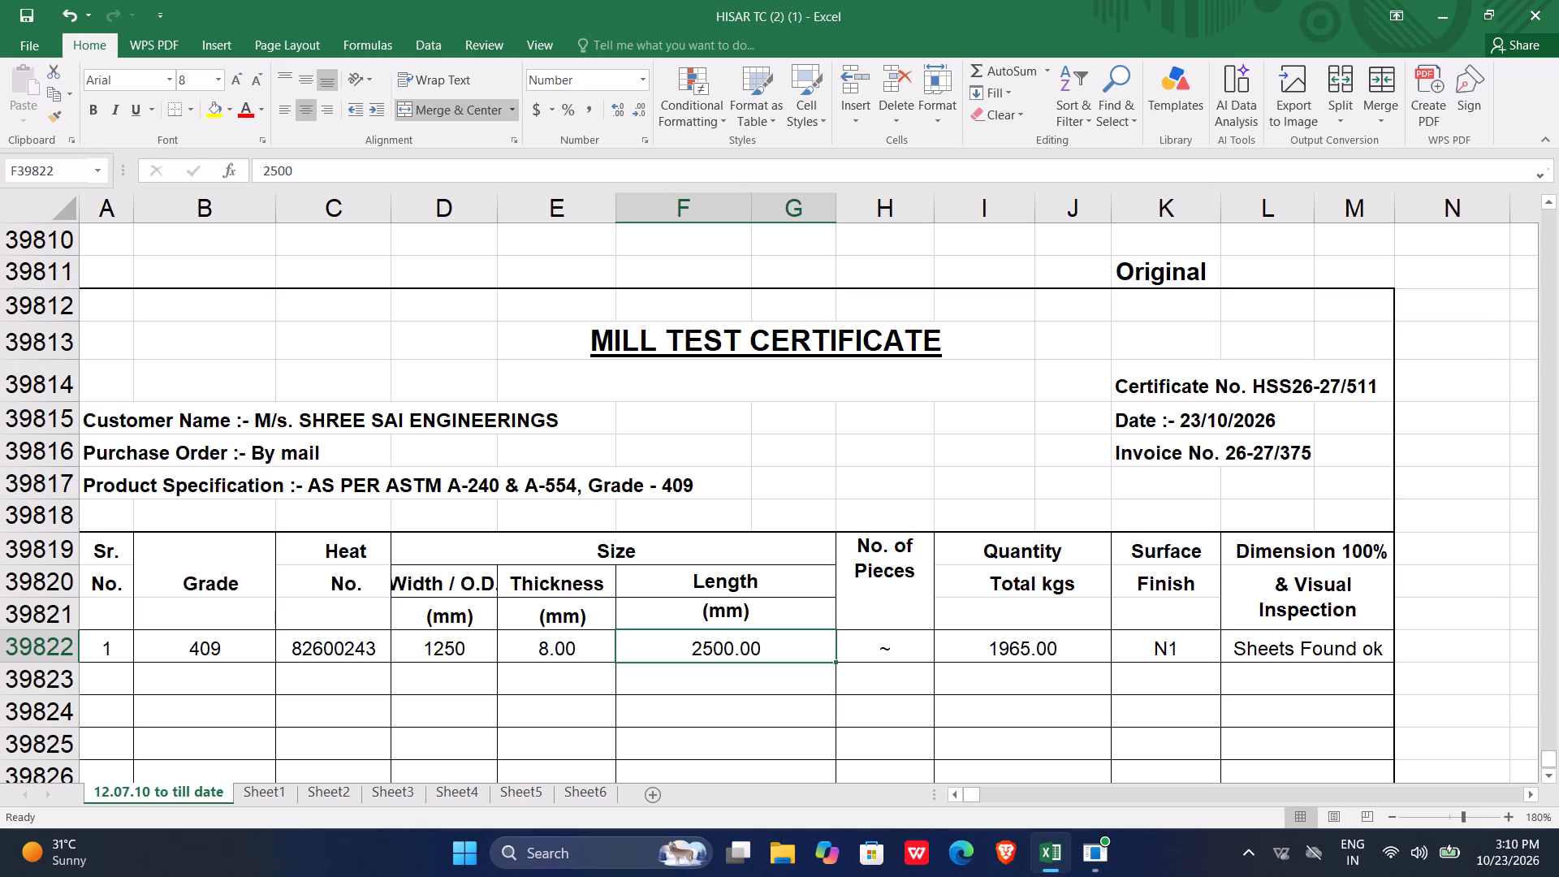
pyautogui.click(427, 653)
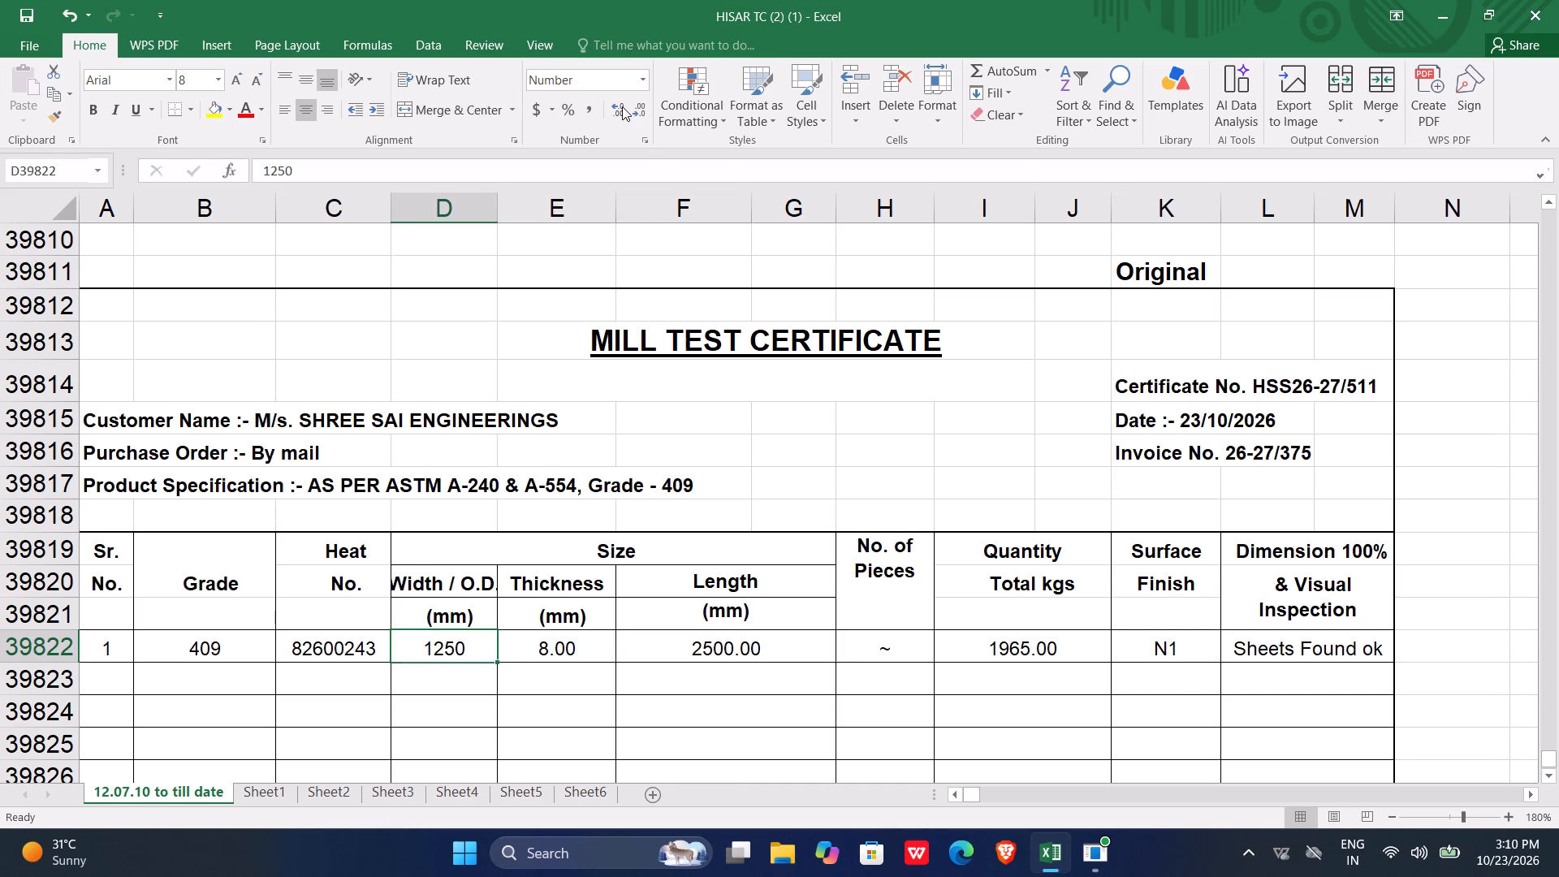
pyautogui.doubleClick(622, 106)
pyautogui.click(881, 615)
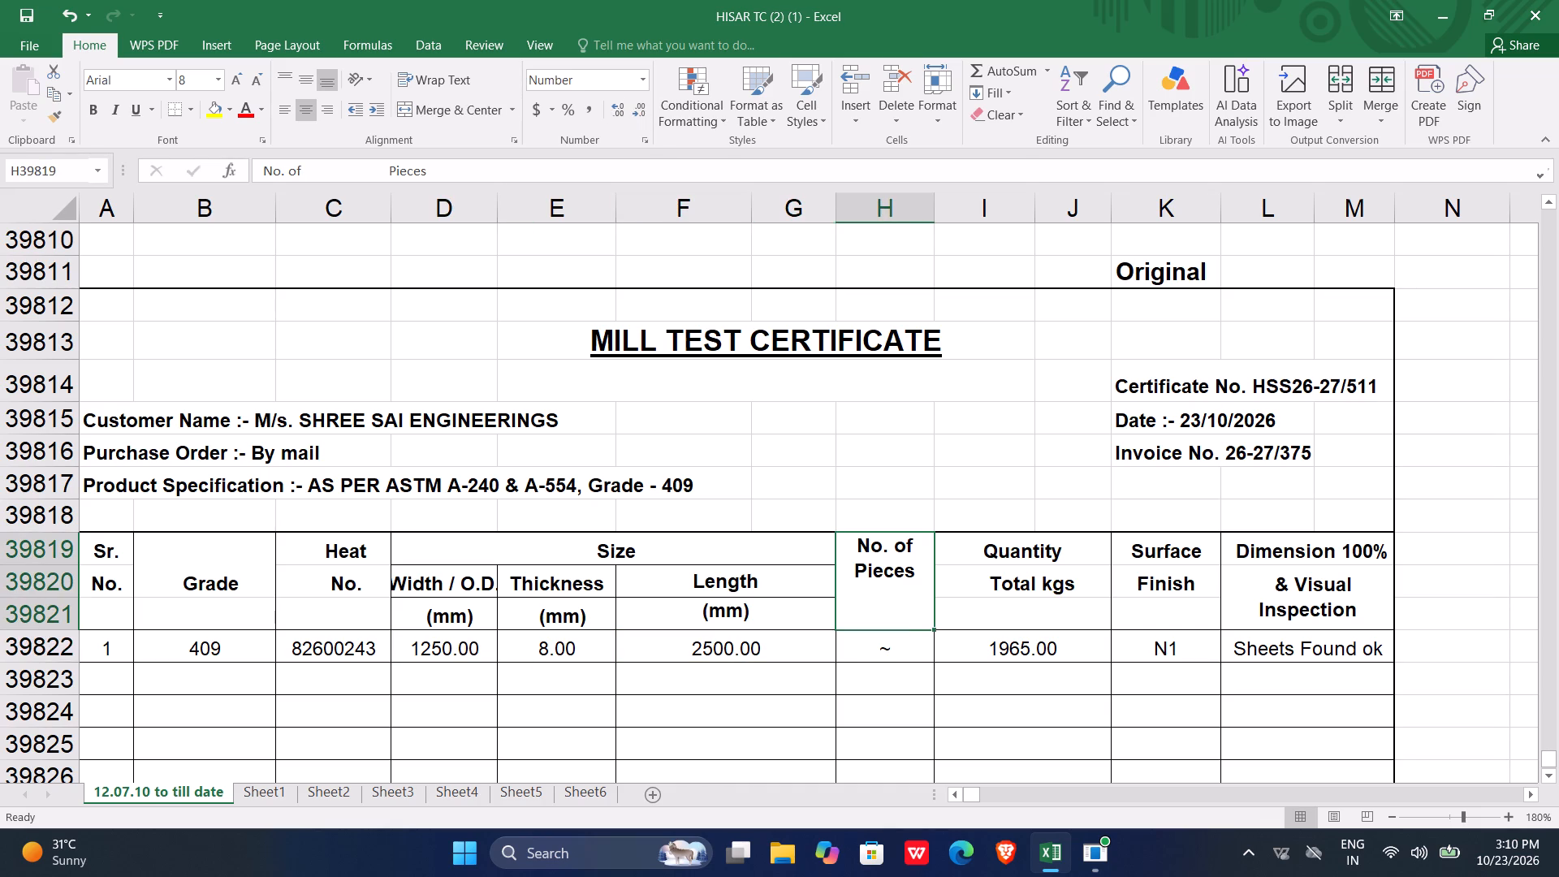
# Set the heat number of item 1 in the Belrise Industries certificate's size table to SG95722.
pyautogui.scroll(-8, 907, 747)
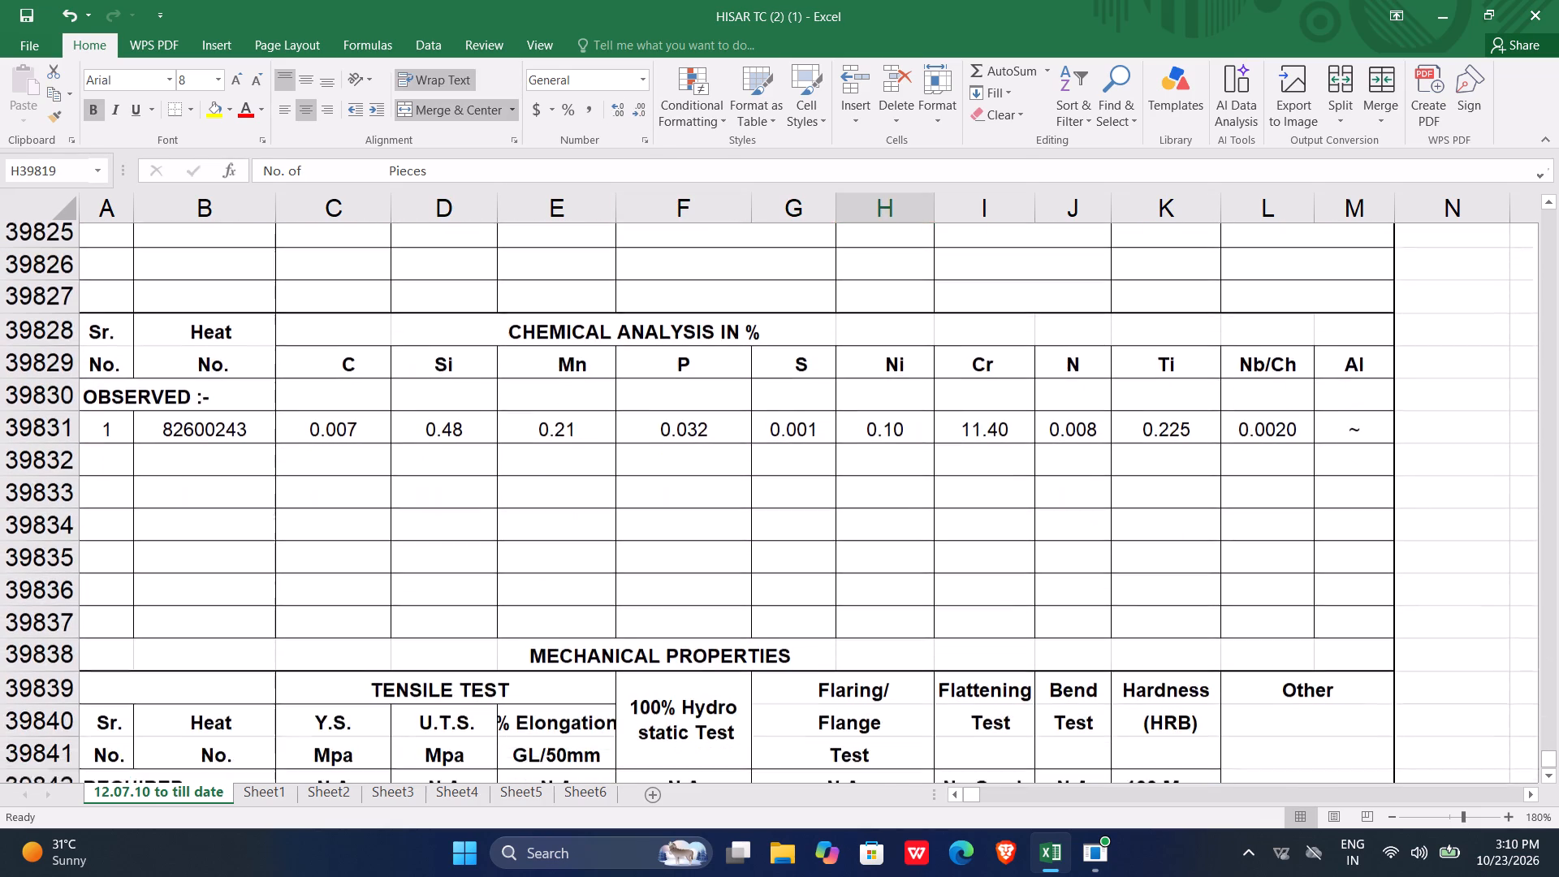
pyautogui.scroll(-10, 907, 747)
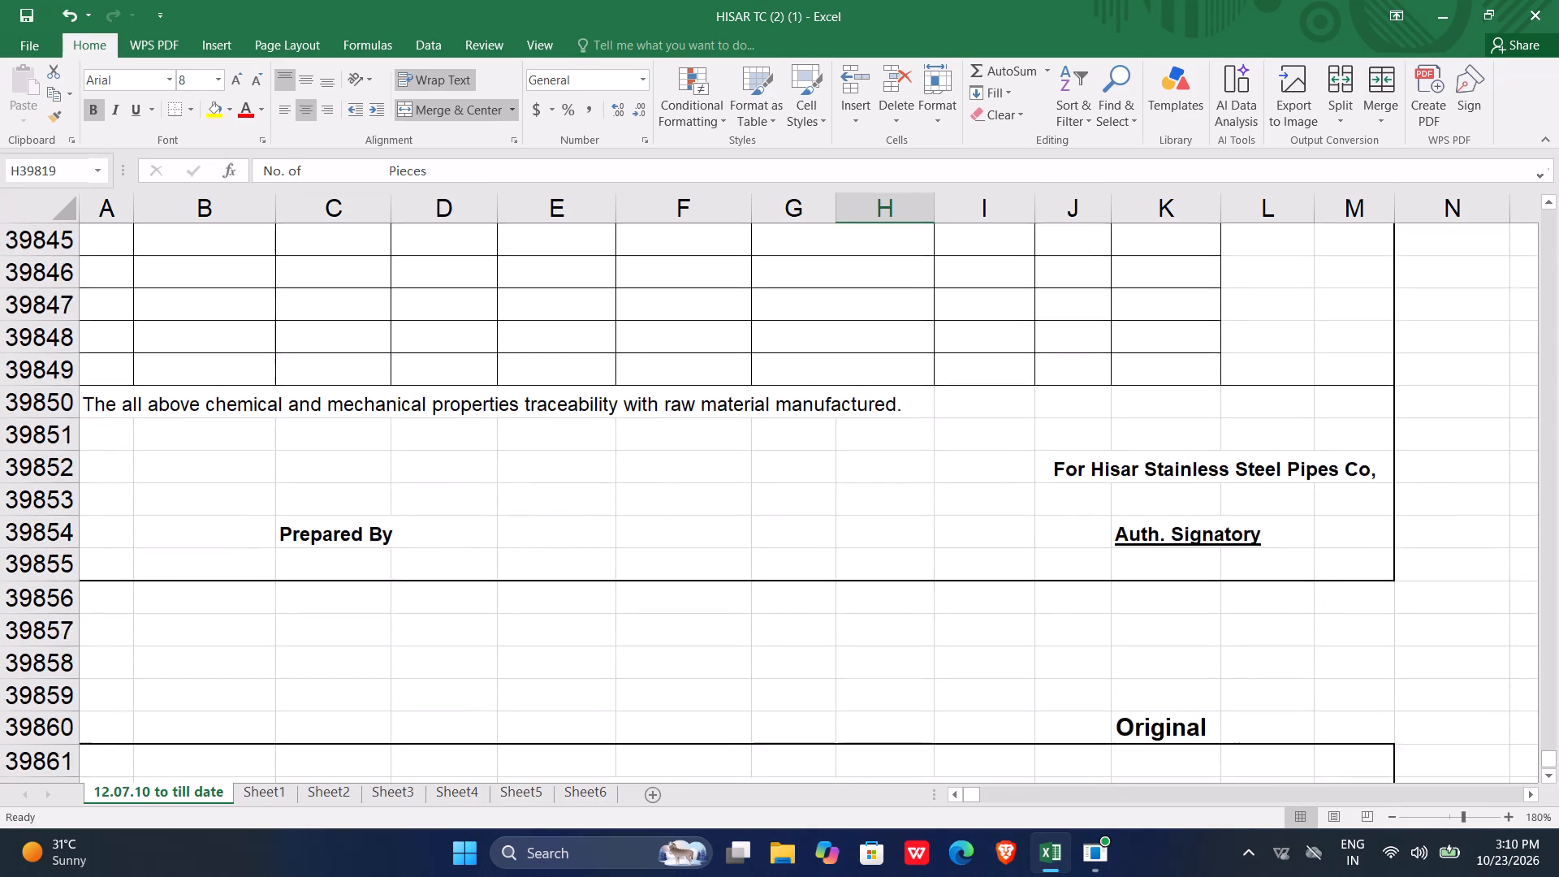
pyautogui.scroll(-8, 907, 747)
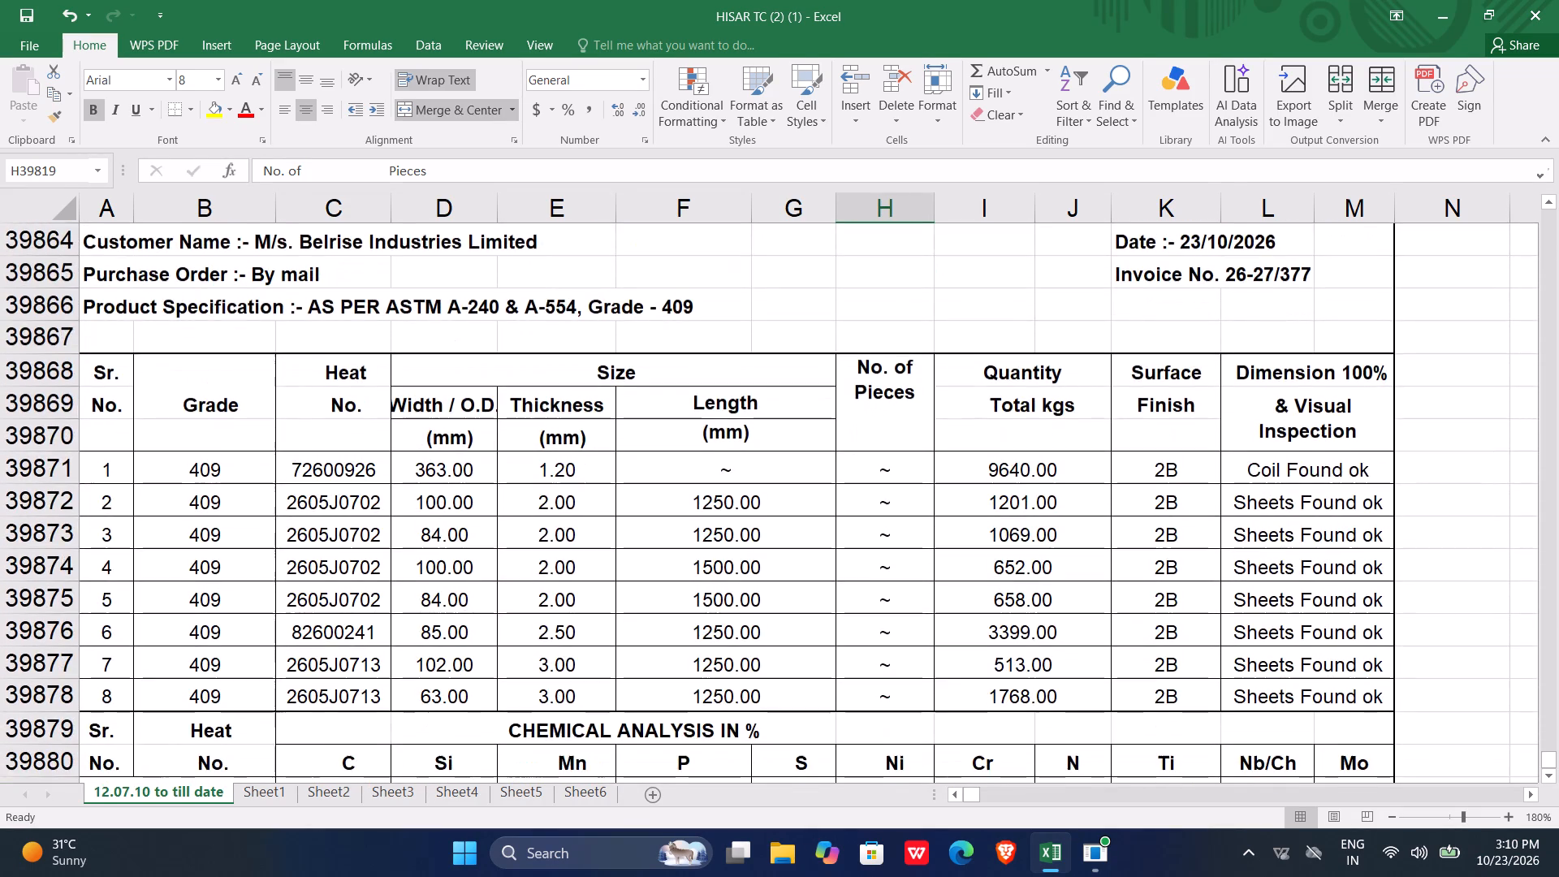
pyautogui.scroll(-2, 907, 747)
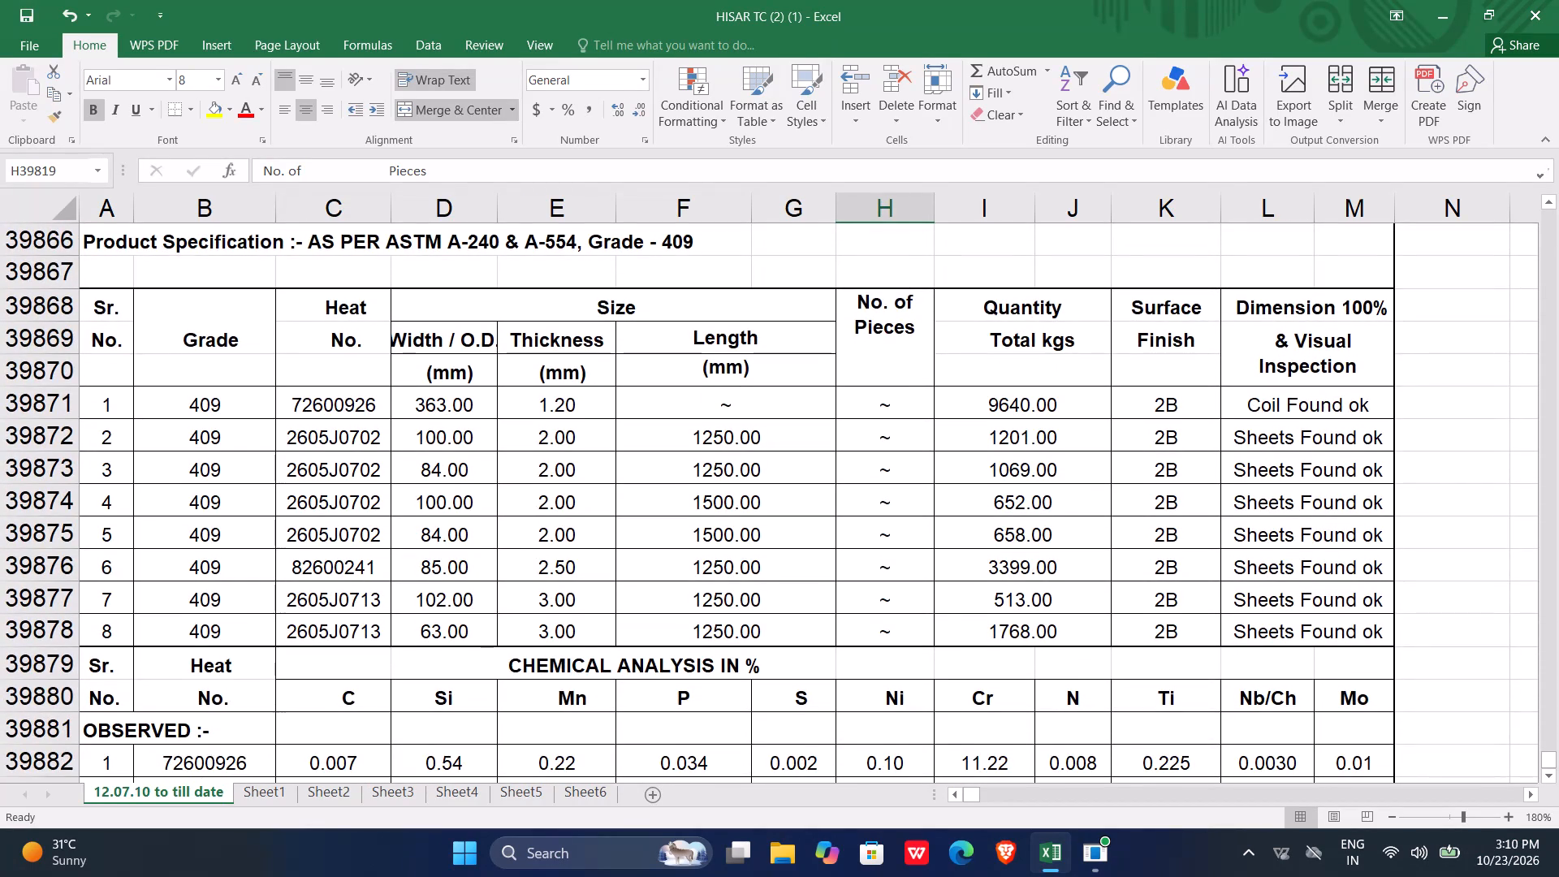
pyautogui.click(335, 417)
pyautogui.press('BackSpace')
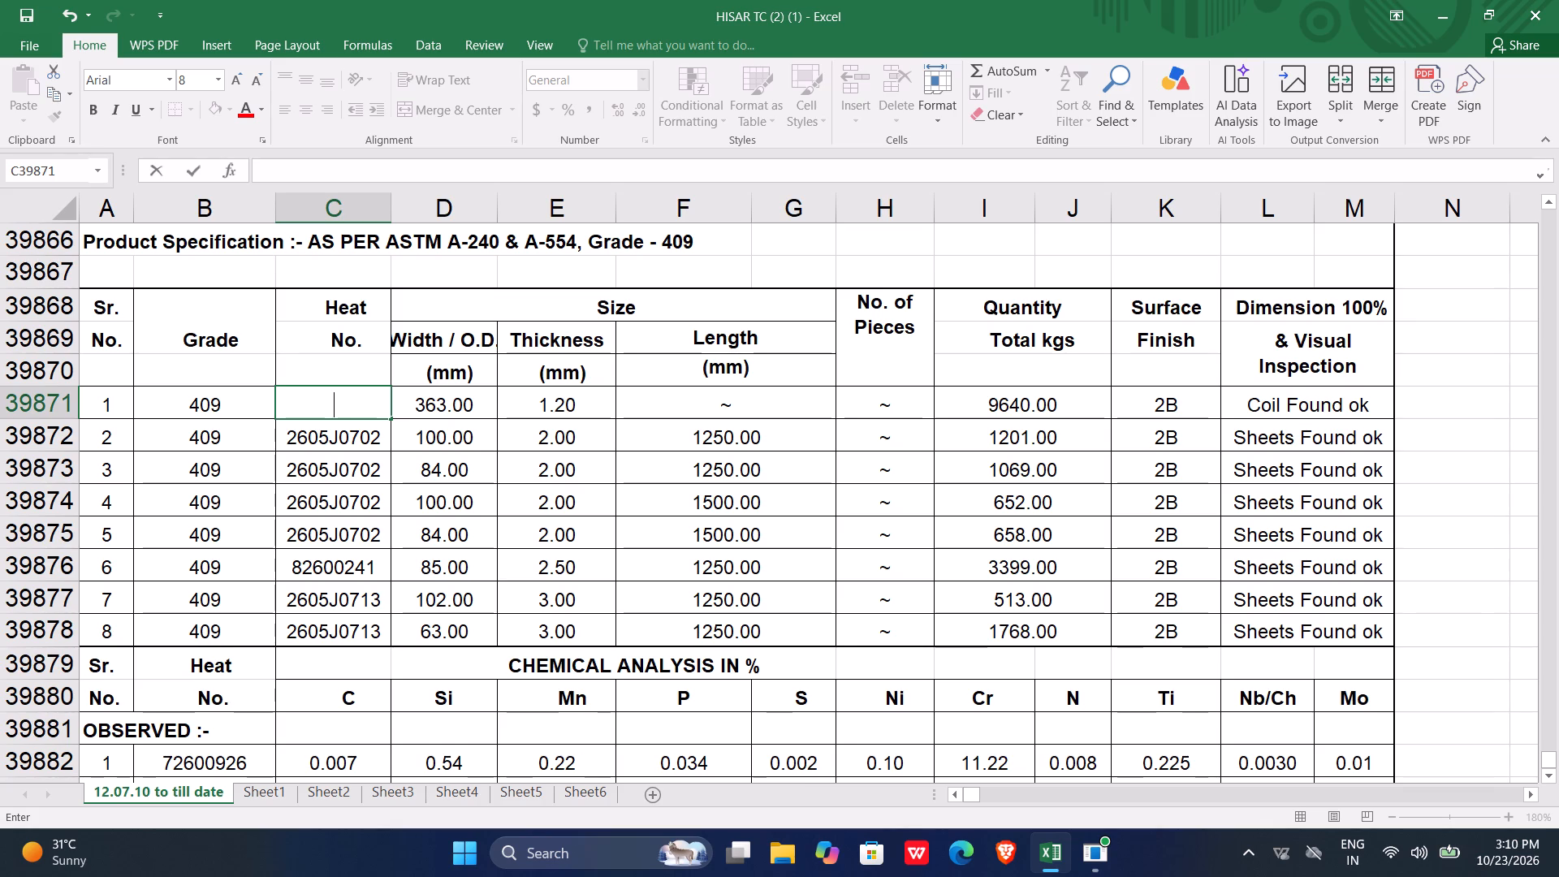
pyautogui.press('s')
pyautogui.press('g')
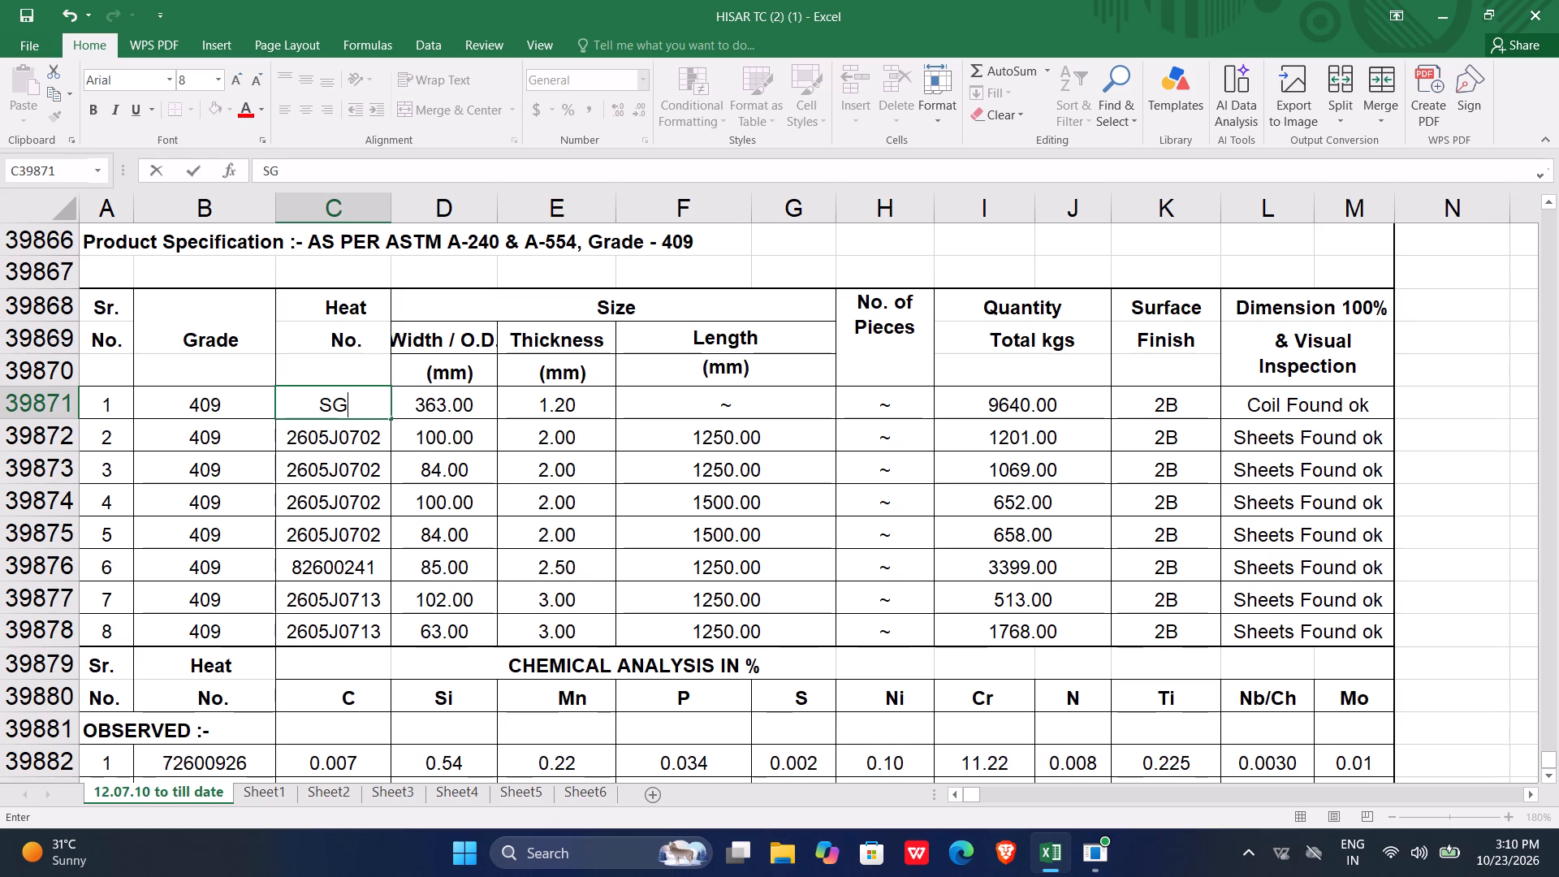
pyautogui.write('957')
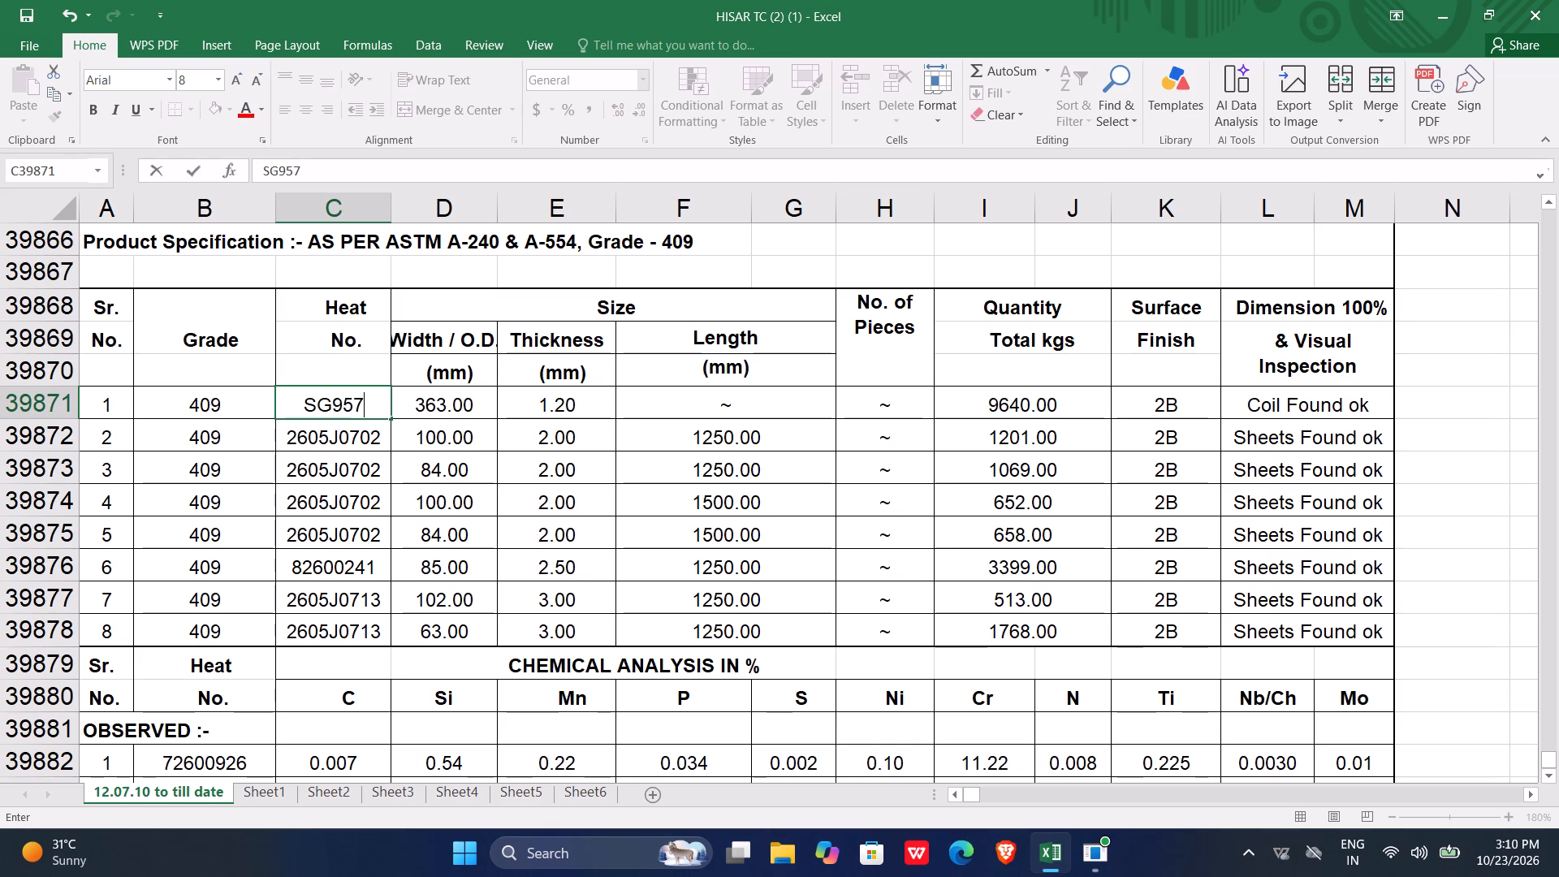
pyautogui.write('22')
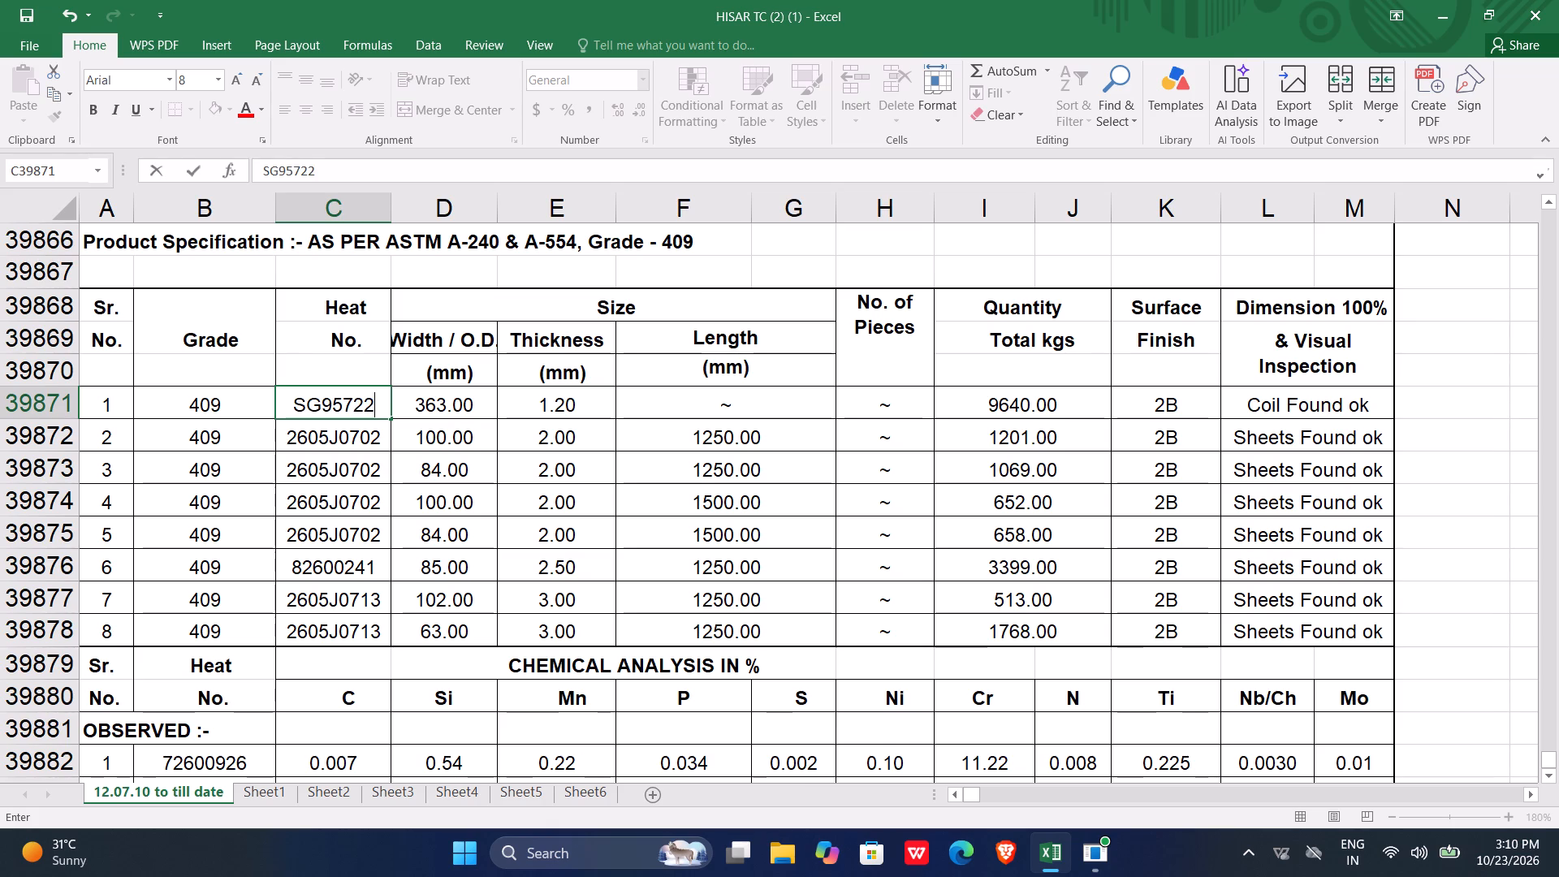
pyautogui.press('Down')
pyautogui.press('Up')
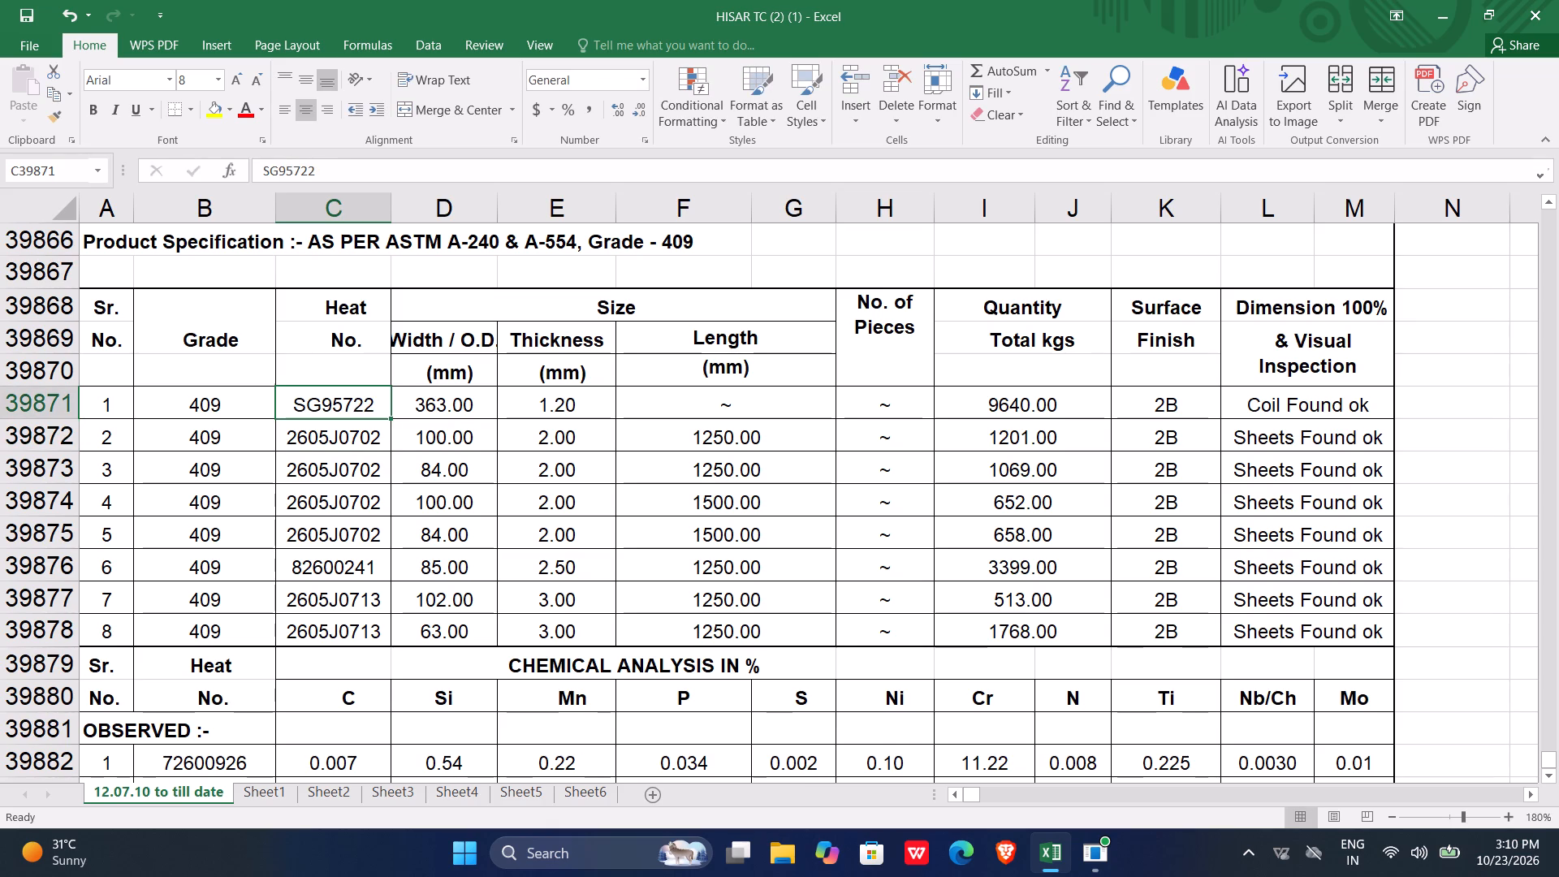
# Copy item 1's heat number SG95722 into the heat number cell of row 1 in the Belrise chemical analysis table.
pyautogui.press('Down')
pyautogui.press('Down')
pyautogui.press('Down')
pyautogui.press('Down')
pyautogui.press('Down')
pyautogui.press('Down')
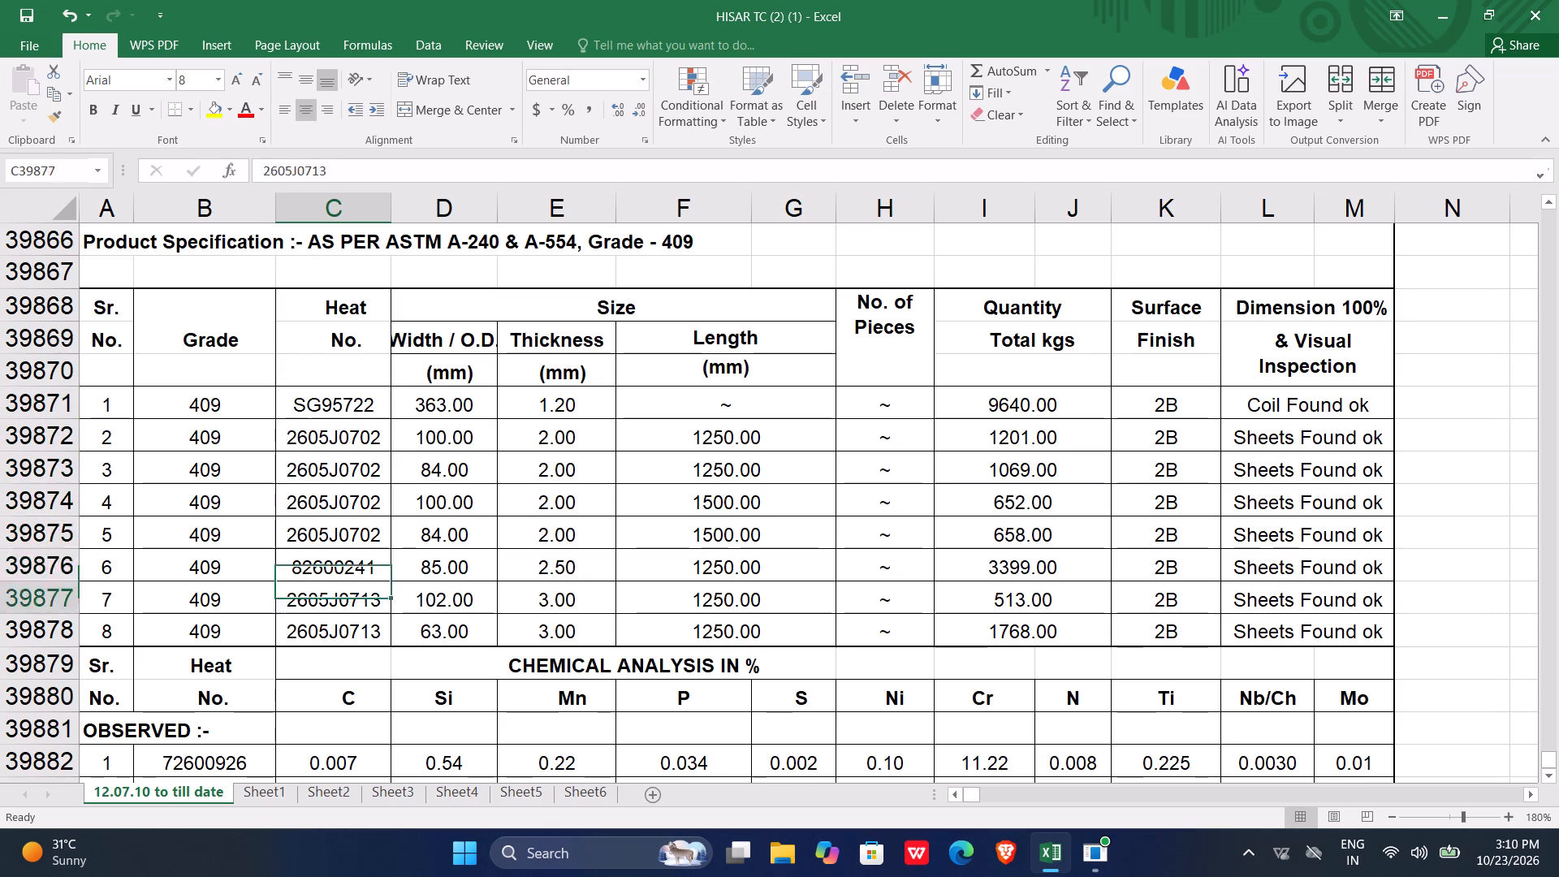
pyautogui.press('Down')
pyautogui.press('Down')
pyautogui.press('Down')
pyautogui.press('Down')
pyautogui.press('Down')
pyautogui.press('Down')
pyautogui.press('Down')
pyautogui.press('Down')
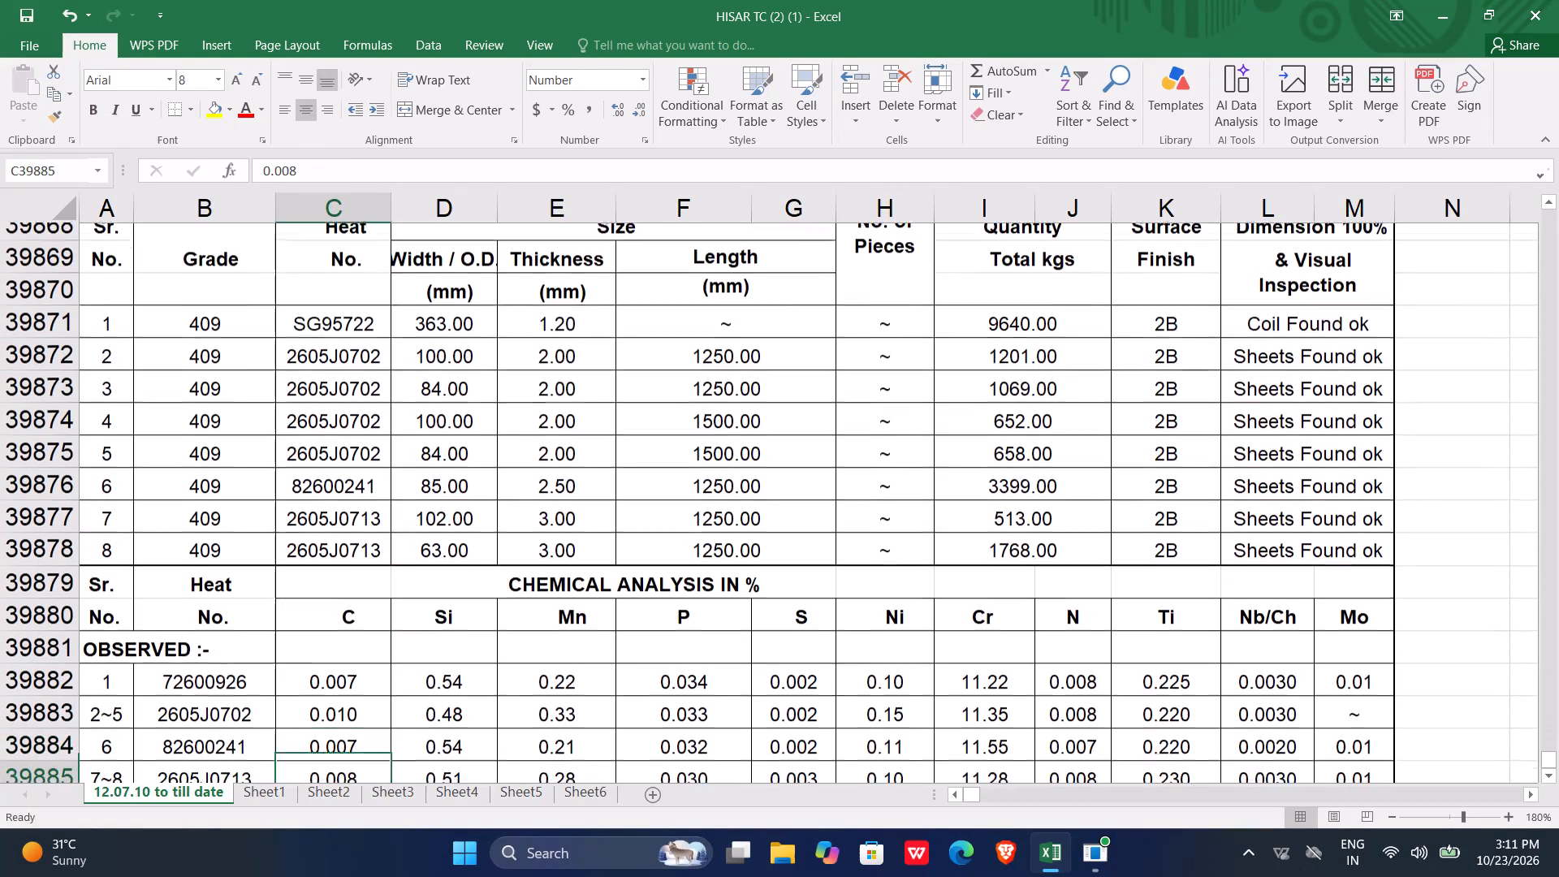
pyautogui.press('Up')
pyautogui.press('Up')
pyautogui.press('Up')
pyautogui.press('Up')
pyautogui.press('Up')
pyautogui.press('Up')
pyautogui.press('Up')
pyautogui.press('Up')
pyautogui.press('Up')
pyautogui.press('Up')
pyautogui.press('Up')
pyautogui.press('Up')
pyautogui.press('Up')
pyautogui.press('Up')
pyautogui.press('Up')
pyautogui.press('Down')
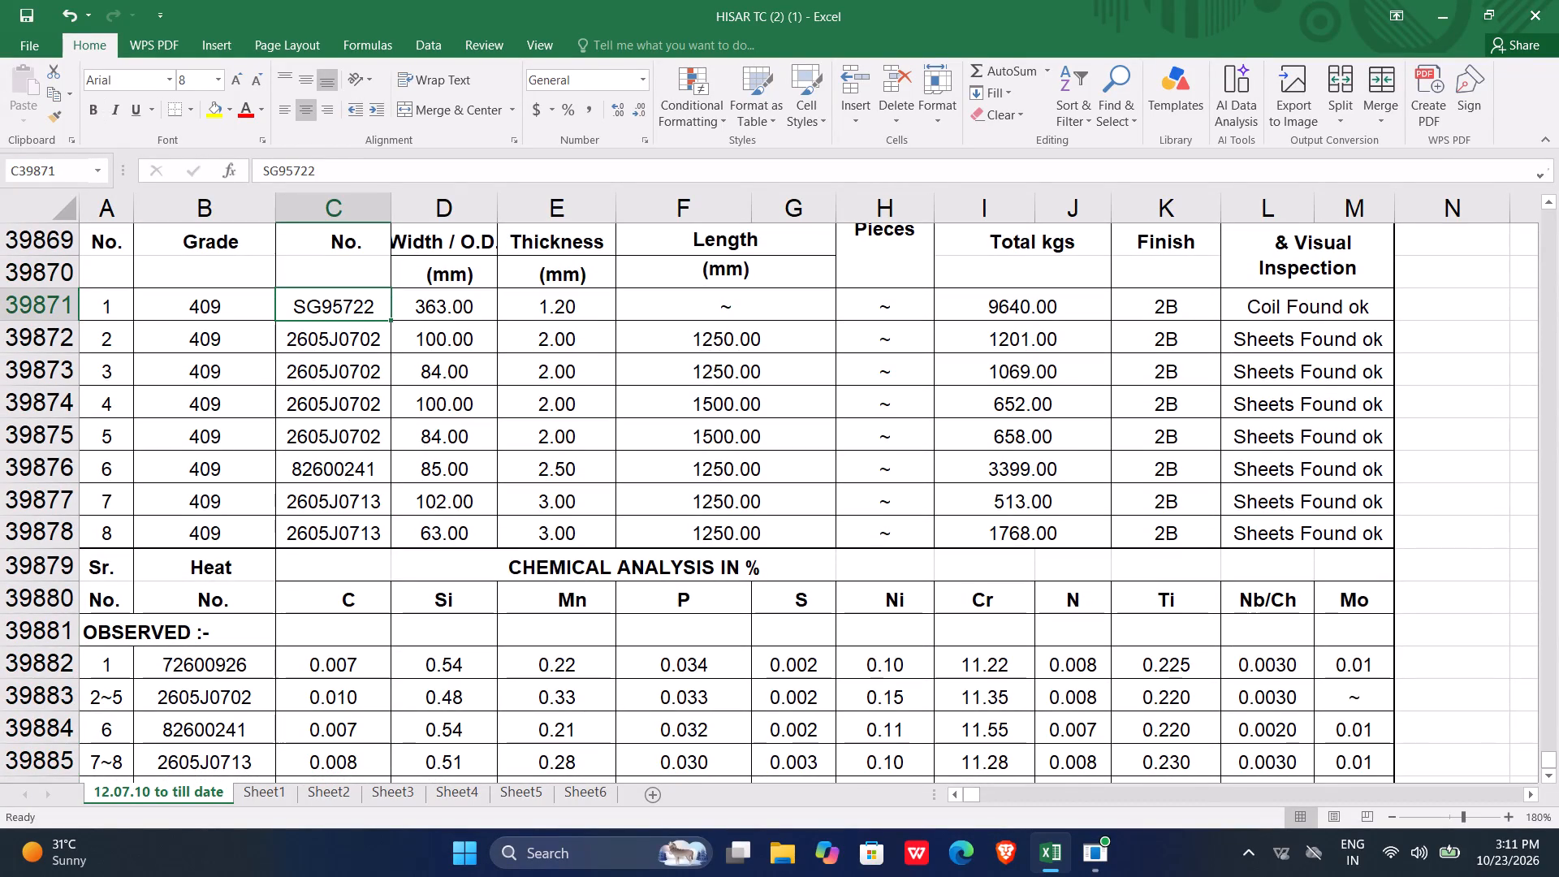
pyautogui.hotkey('ctrl', 'c')
pyautogui.press('Down')
pyautogui.press('Down')
pyautogui.press('Down')
pyautogui.press('Down')
pyautogui.press('Down')
pyautogui.press('Down')
pyautogui.press('Down')
pyautogui.press('Down')
pyautogui.press('Down')
pyautogui.press('Down')
pyautogui.press('Down')
pyautogui.press('Down')
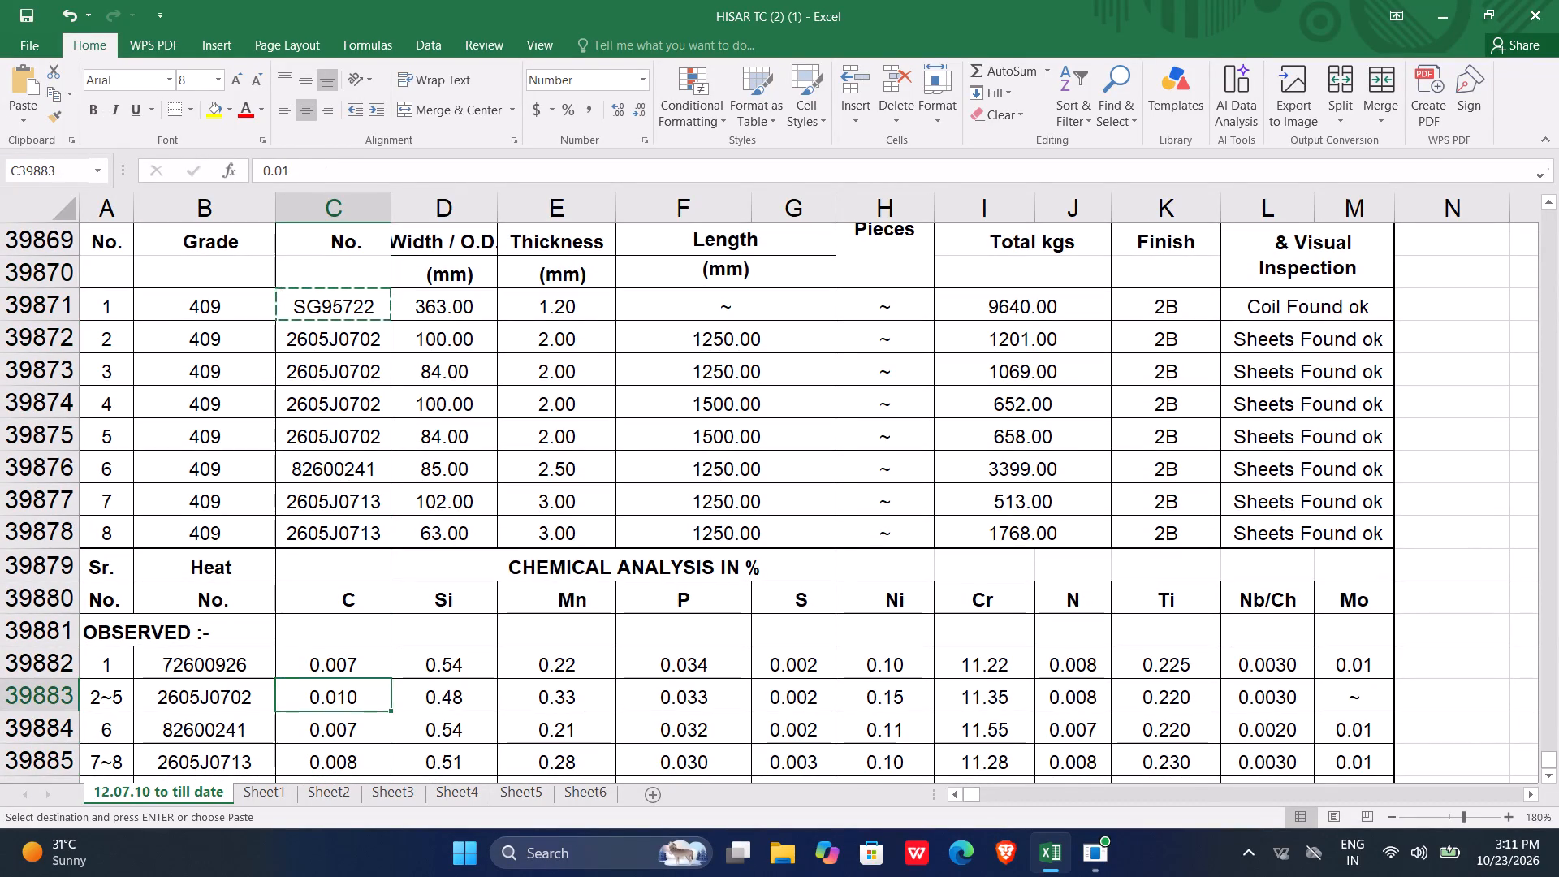
pyautogui.press('Up')
pyautogui.press('Left')
pyautogui.hotkey('ctrl', 'v')
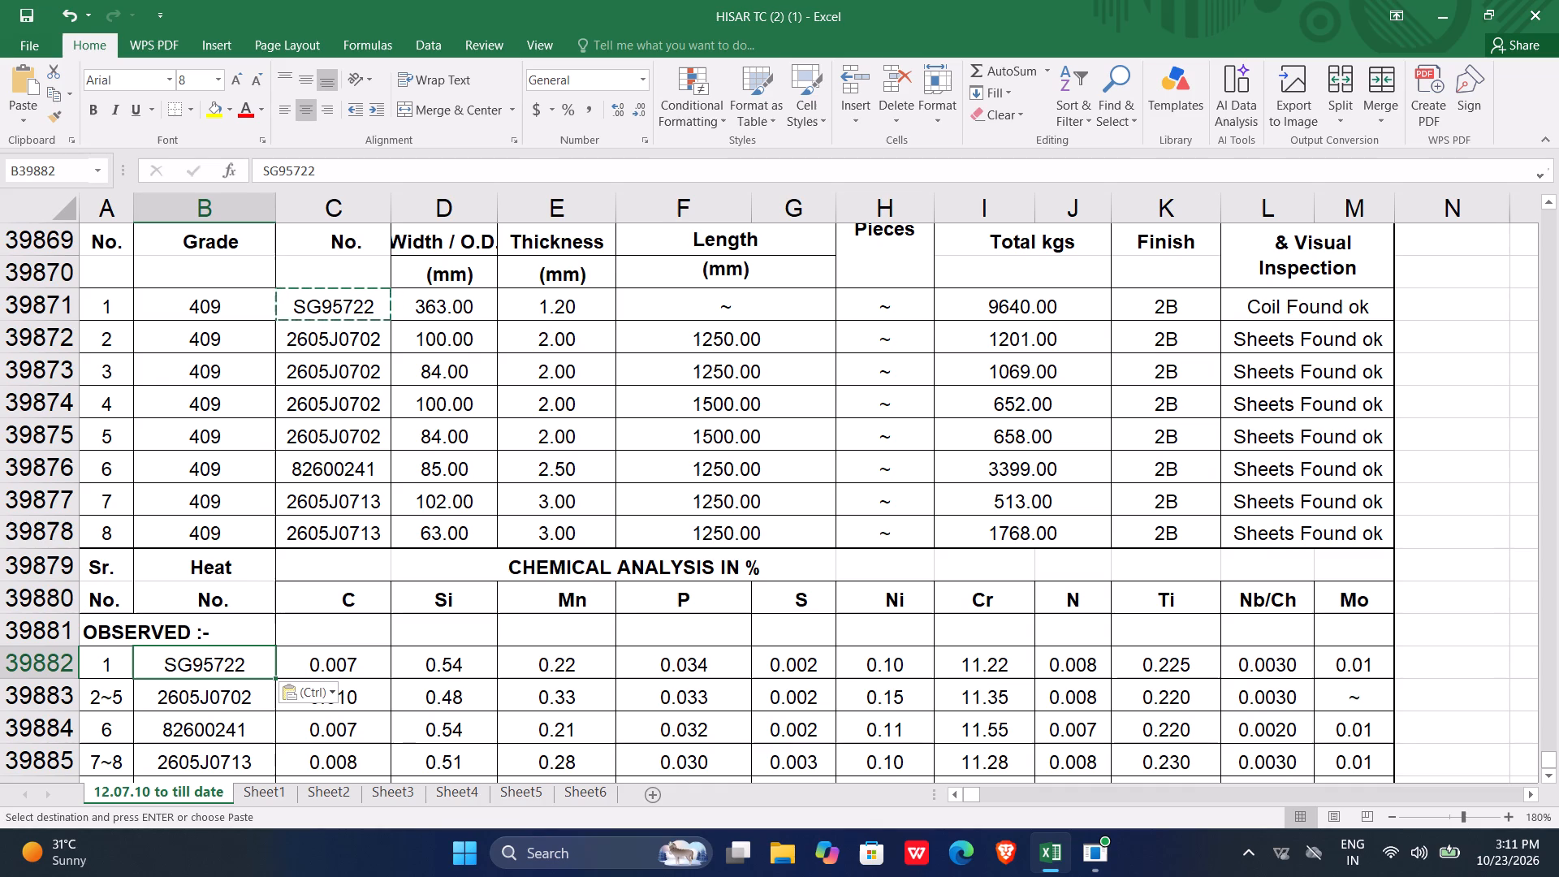
# Set the carbon (C) value for heat SG95722 in the Belrise chemical analysis to 0.0049.
pyautogui.press('Down')
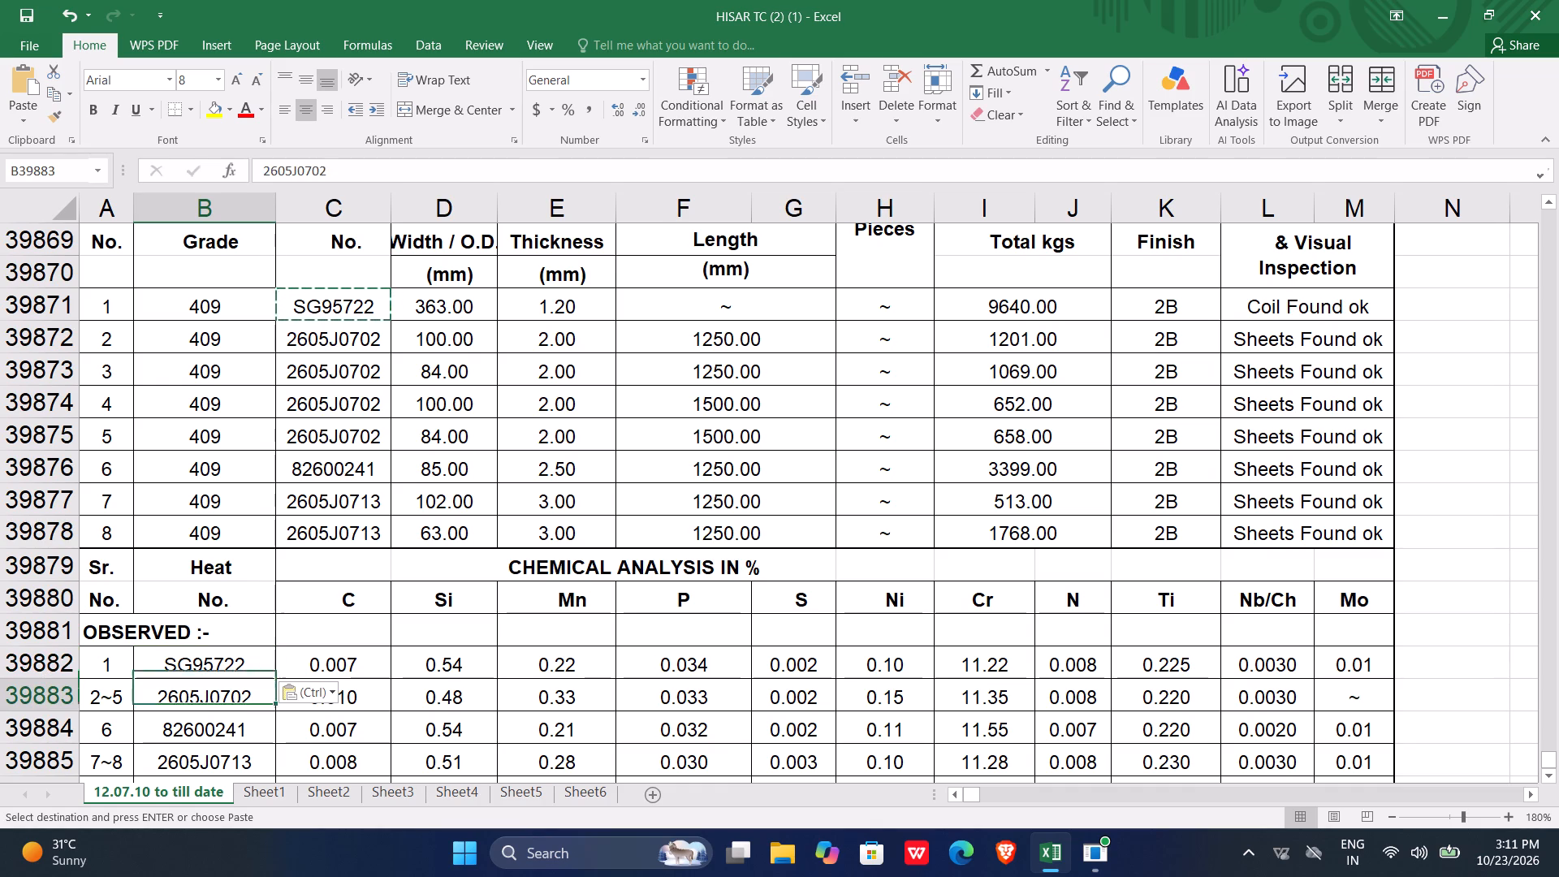
pyautogui.press('Right')
pyautogui.press('Up')
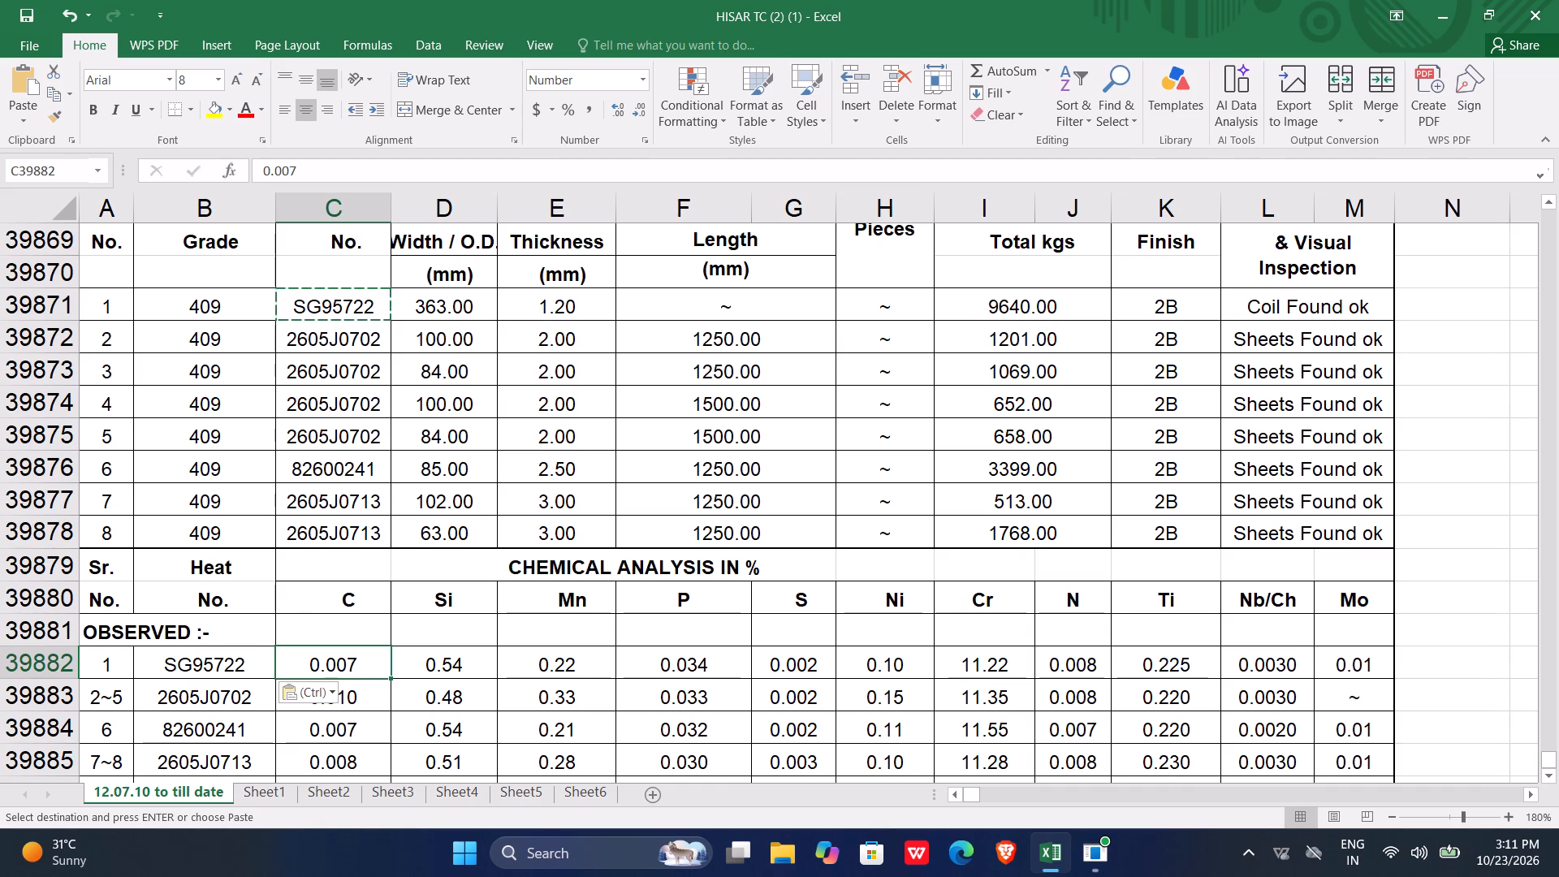
pyautogui.write('0.')
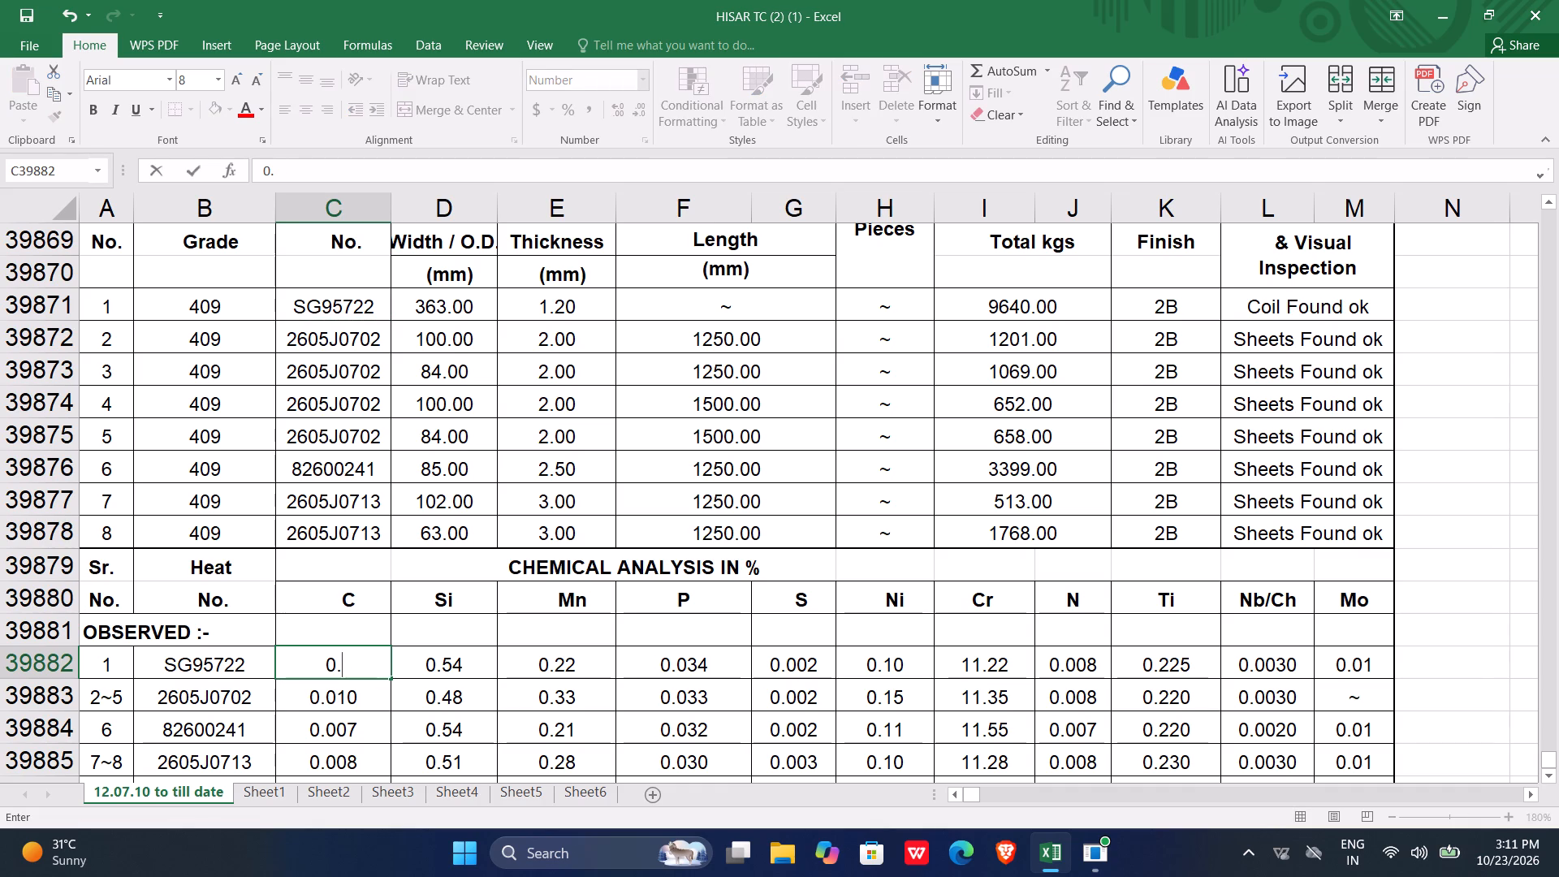
pyautogui.write('0049')
pyautogui.press('Right')
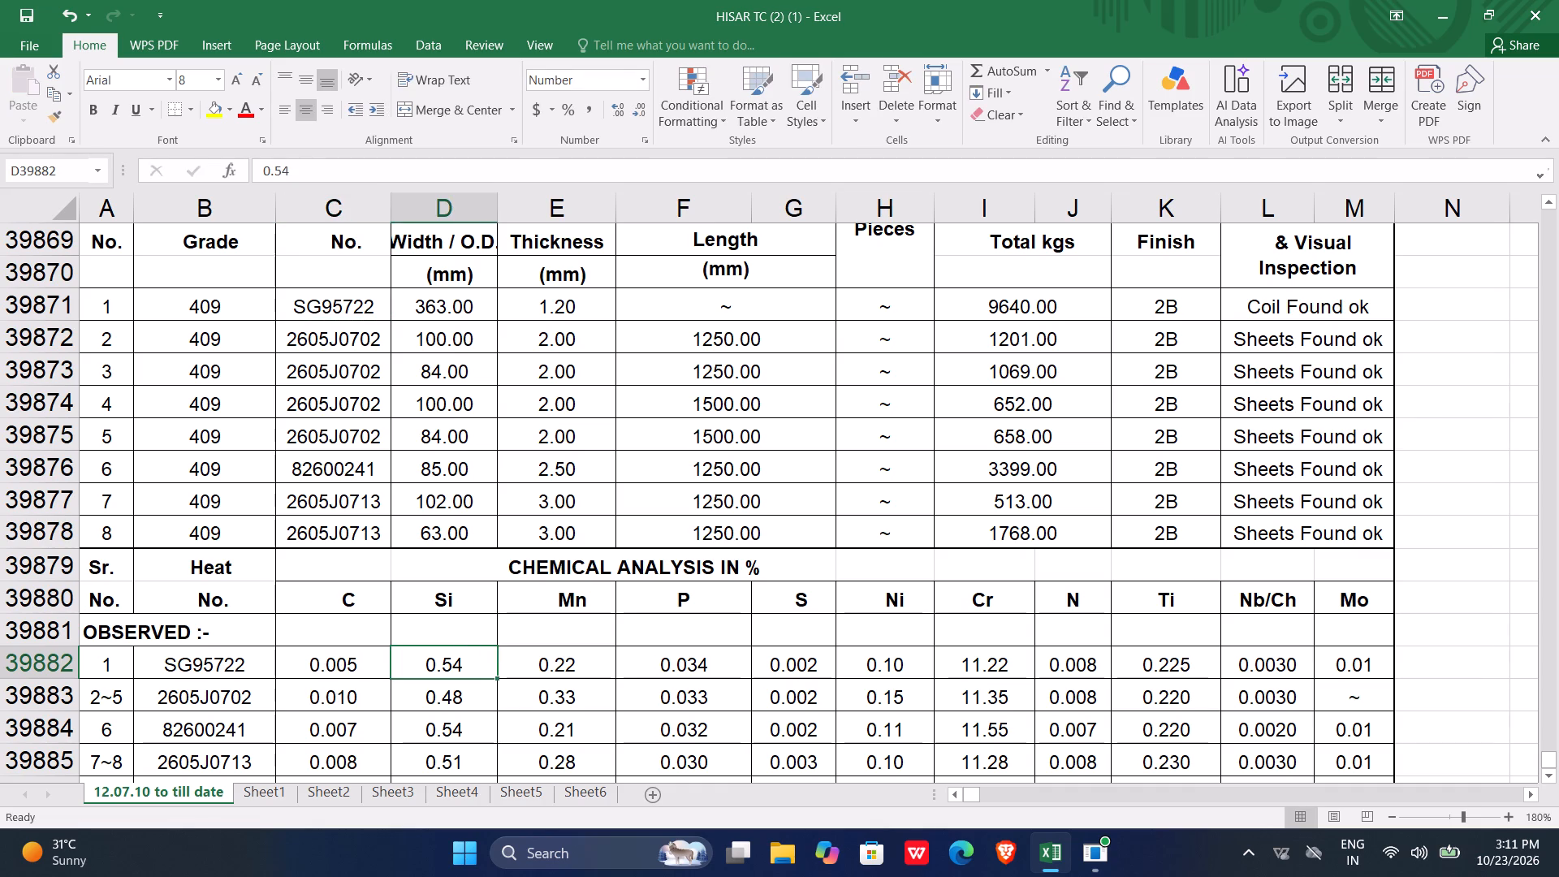
pyautogui.press('Left')
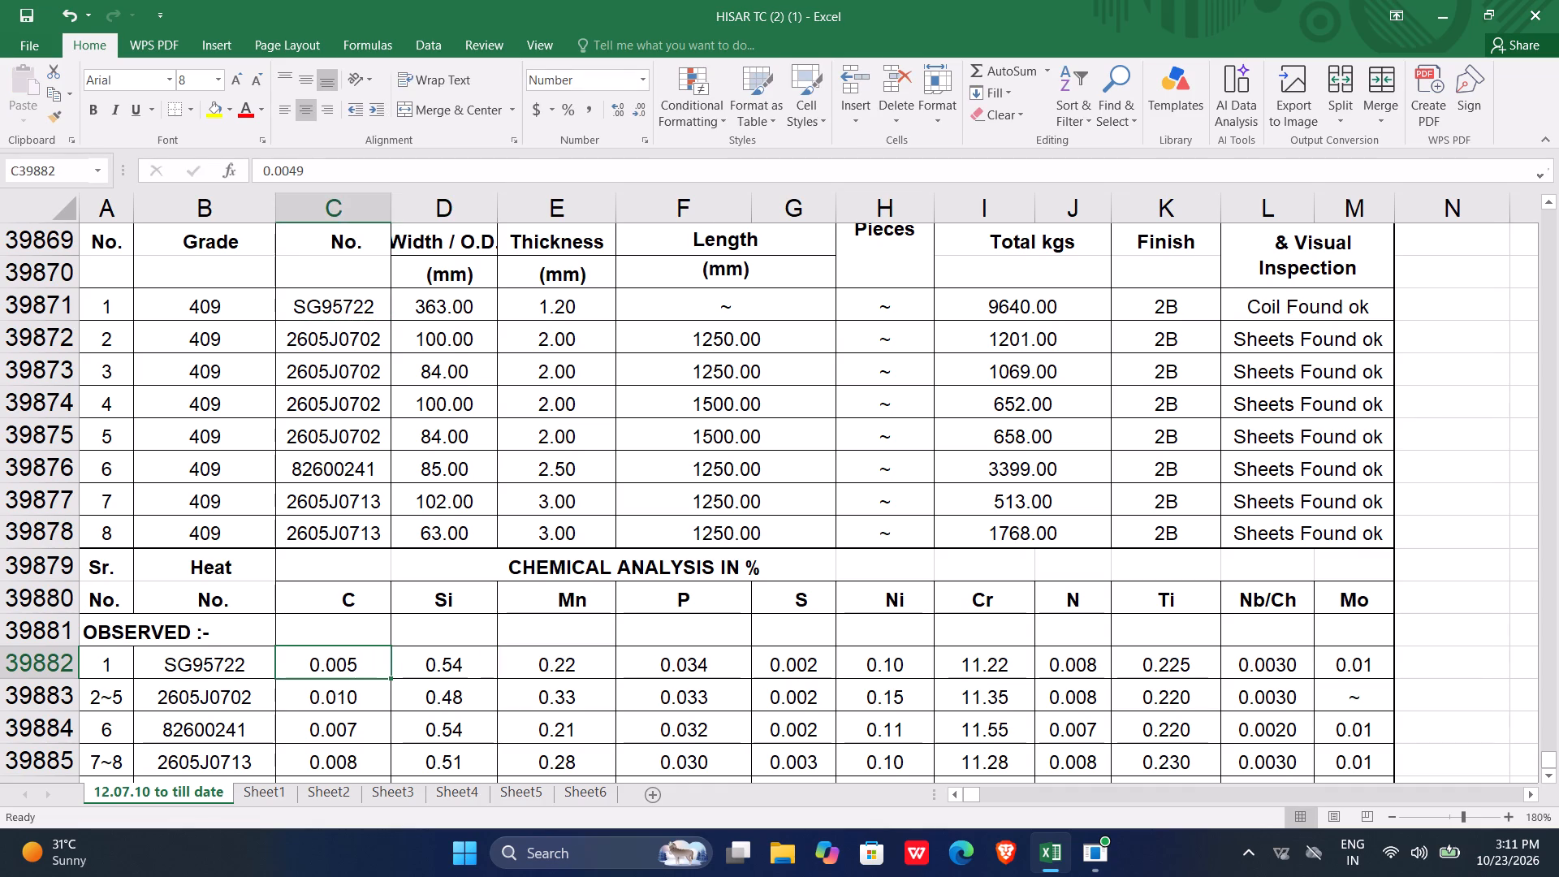
pyautogui.click(319, 163)
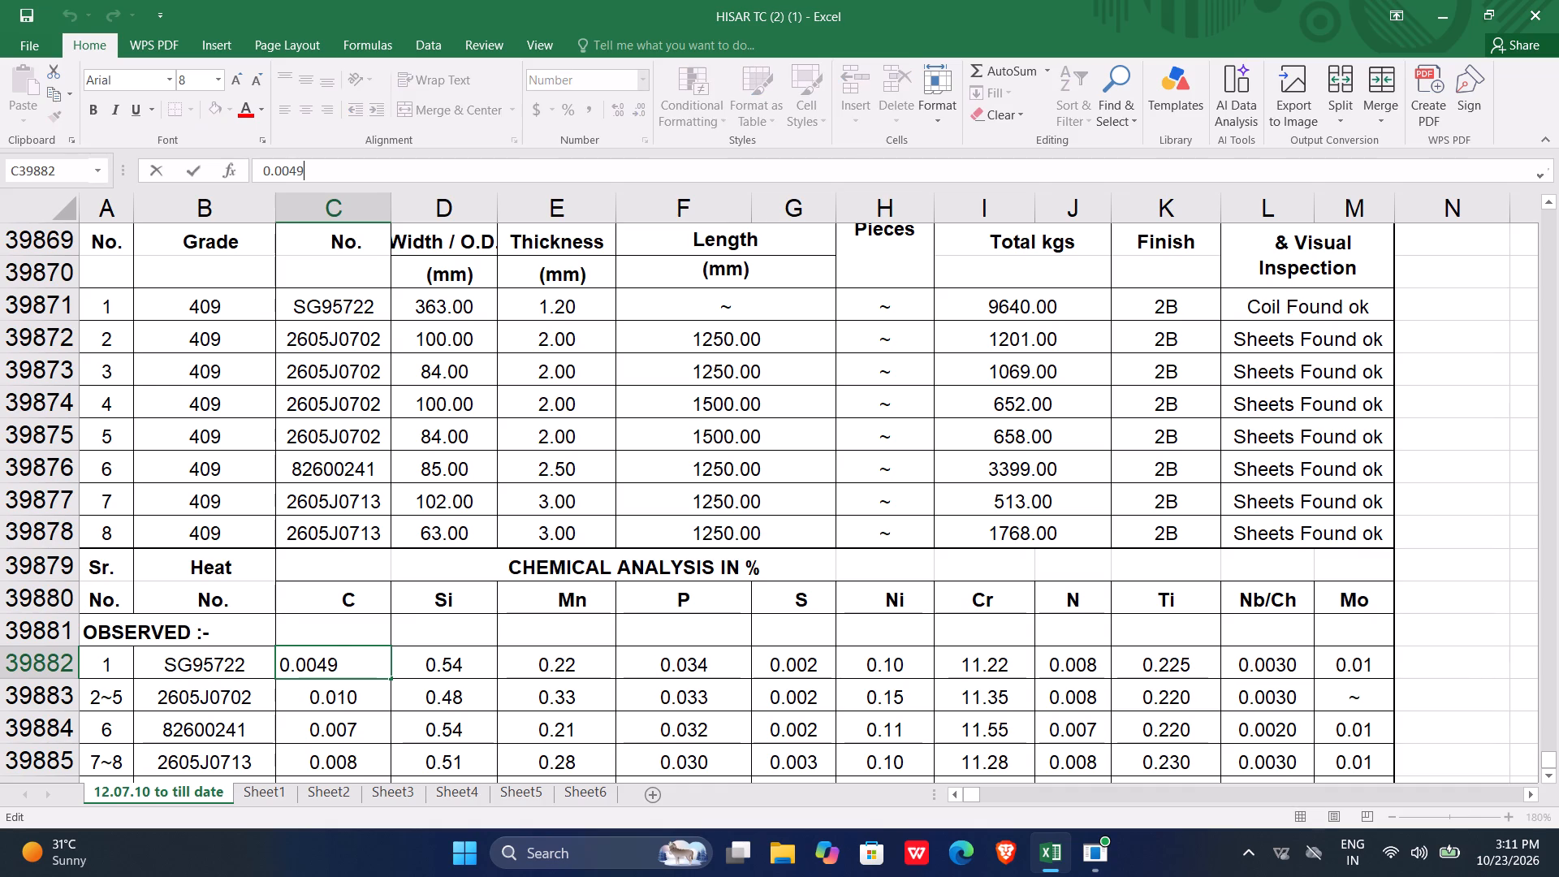
pyautogui.click(519, 682)
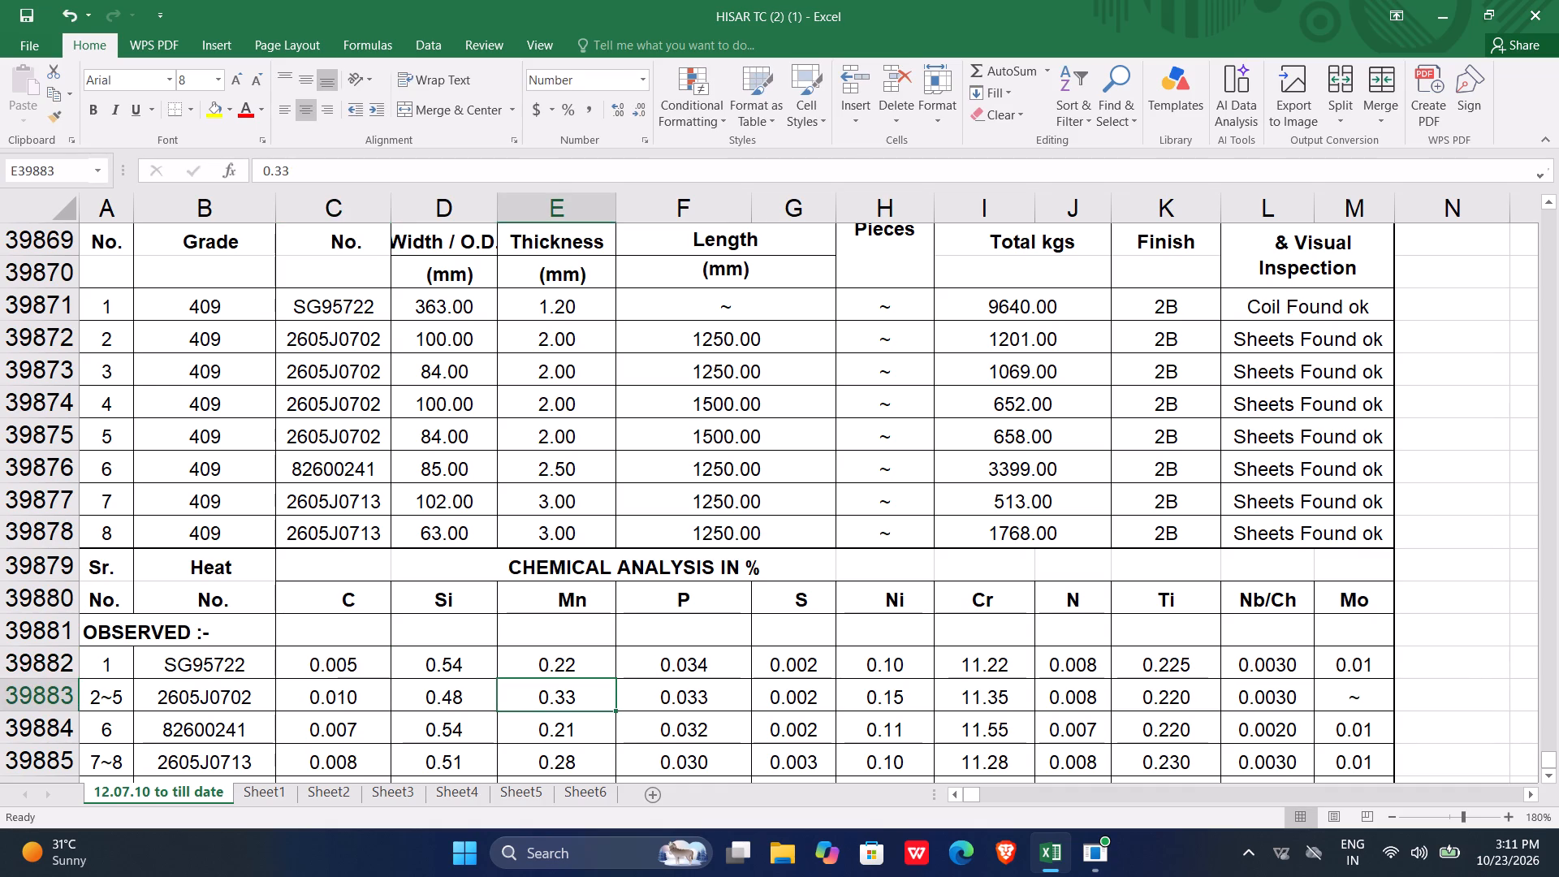
# Show the carbon (C) value of heat SG95722 in the Belrise chemical analysis with four decimal places.
pyautogui.click(380, 662)
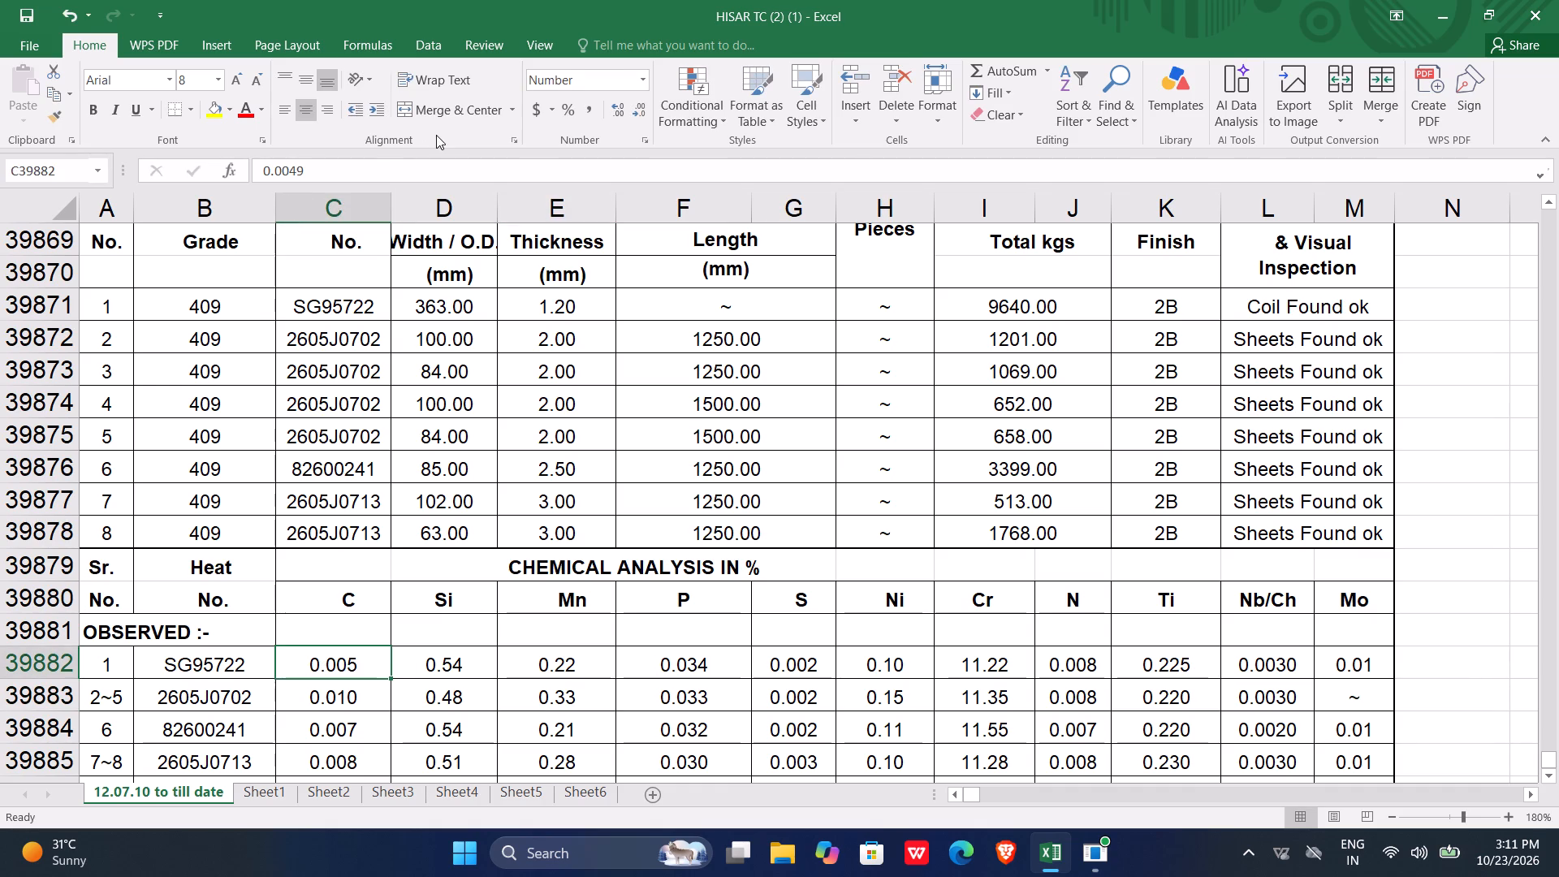
pyautogui.click(614, 104)
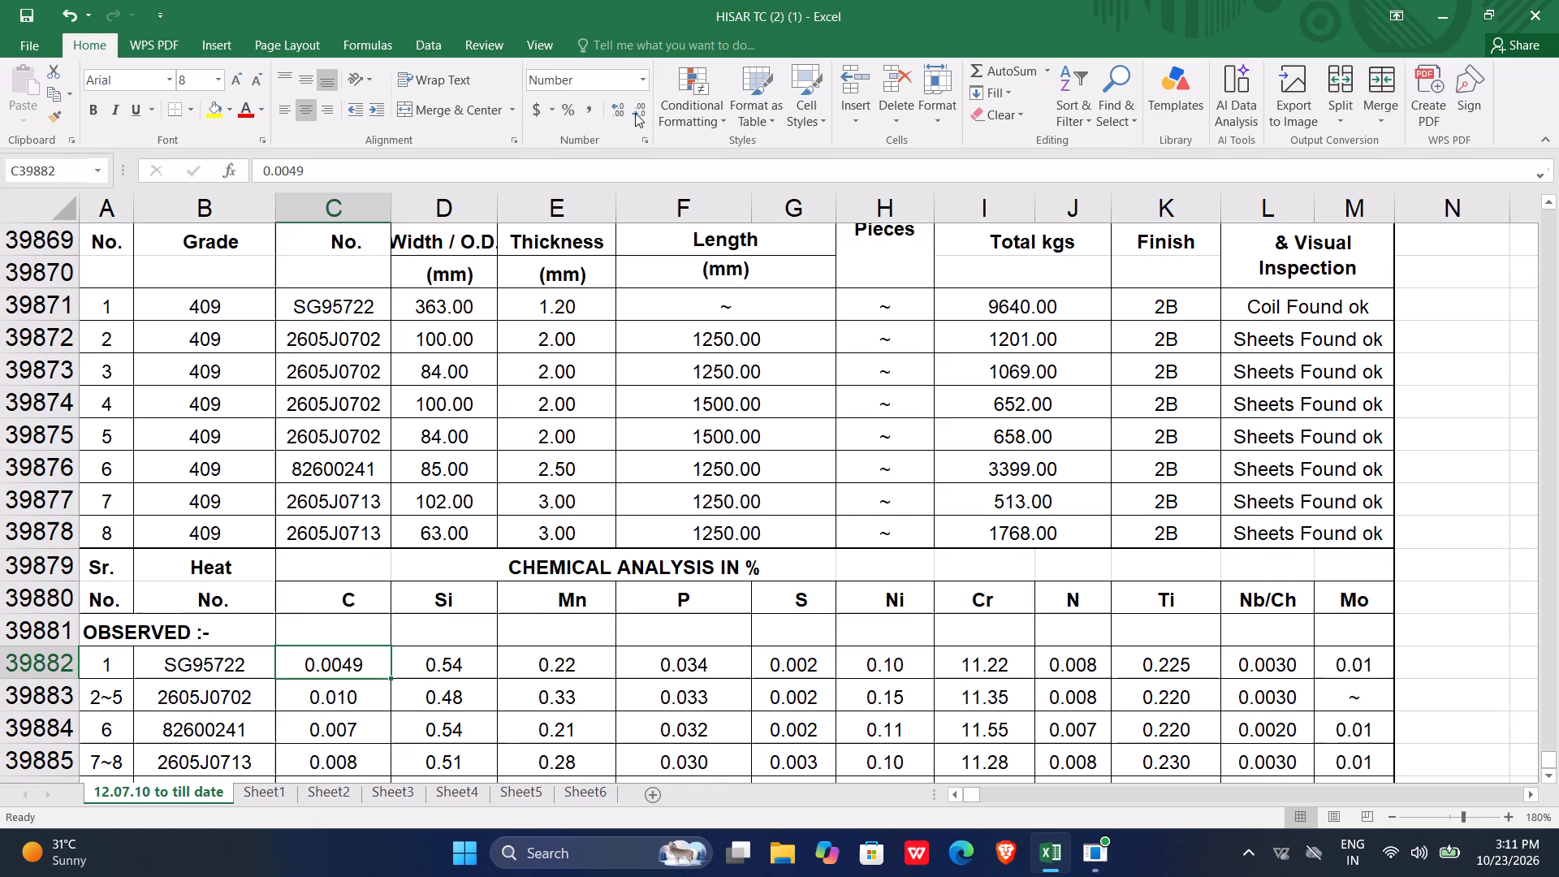
pyautogui.click(572, 376)
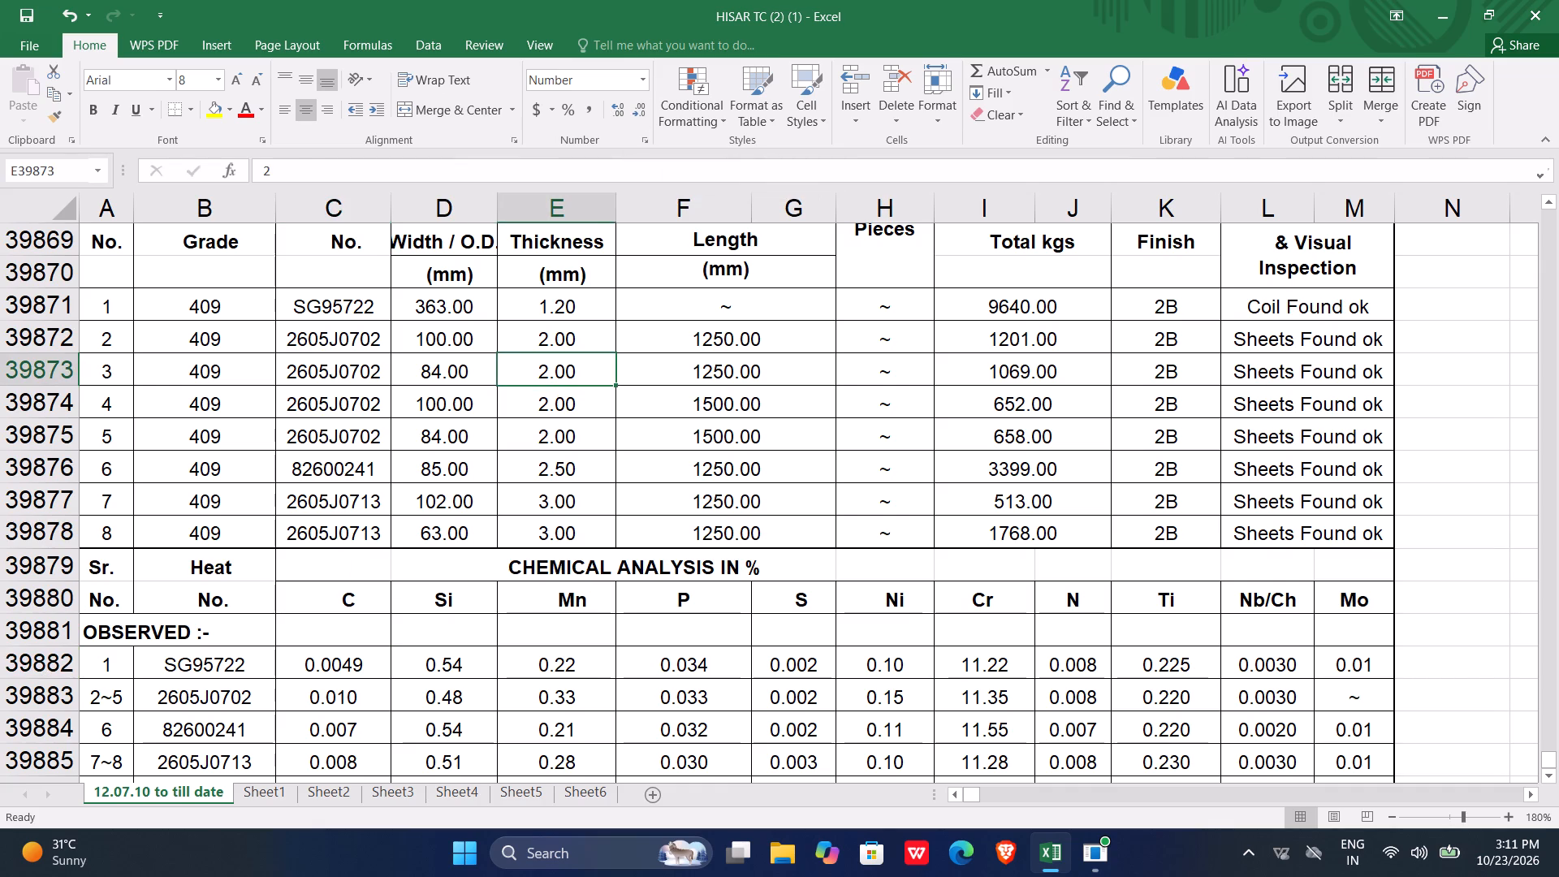
# Set the silicon (Si) value for heat SG95722 to 0.452 and show it with three decimal places.
pyautogui.click(447, 653)
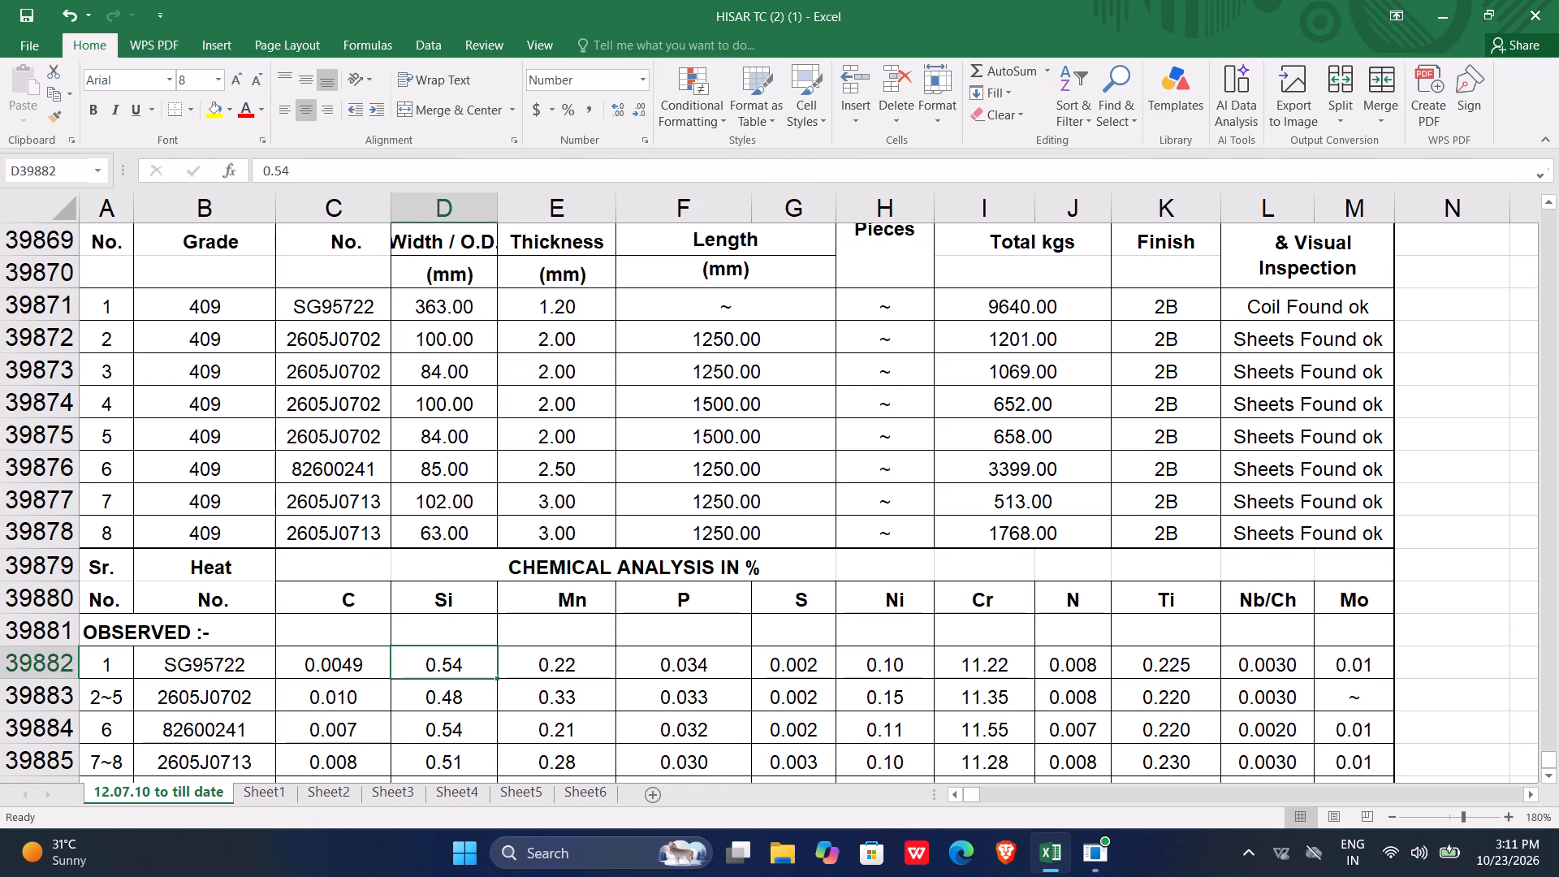
pyautogui.write('0.')
pyautogui.write('452')
pyautogui.press('Right')
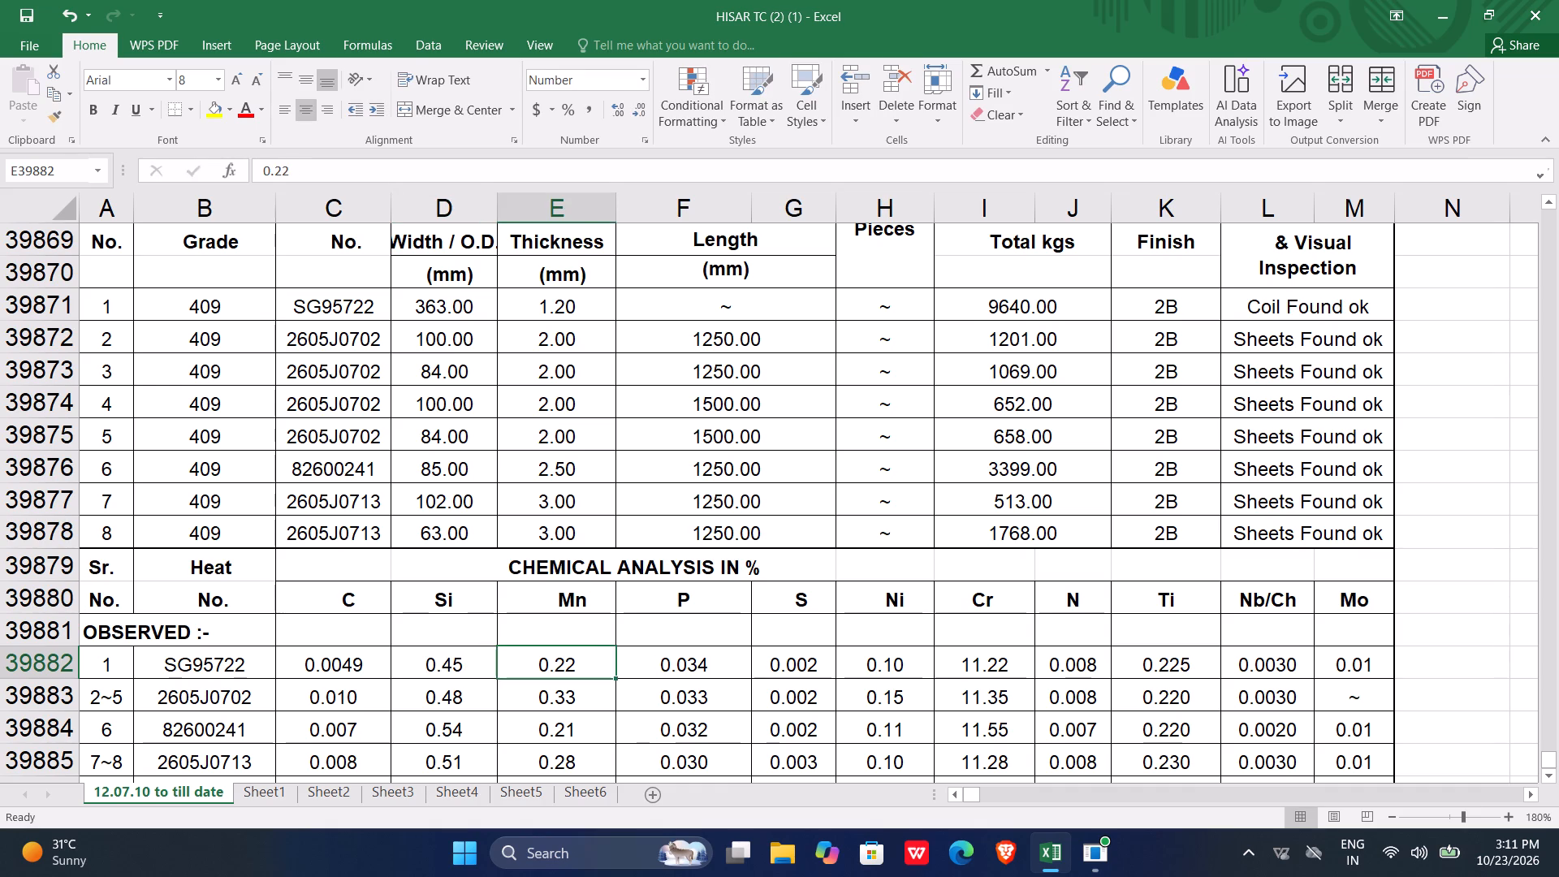
pyautogui.press('Left')
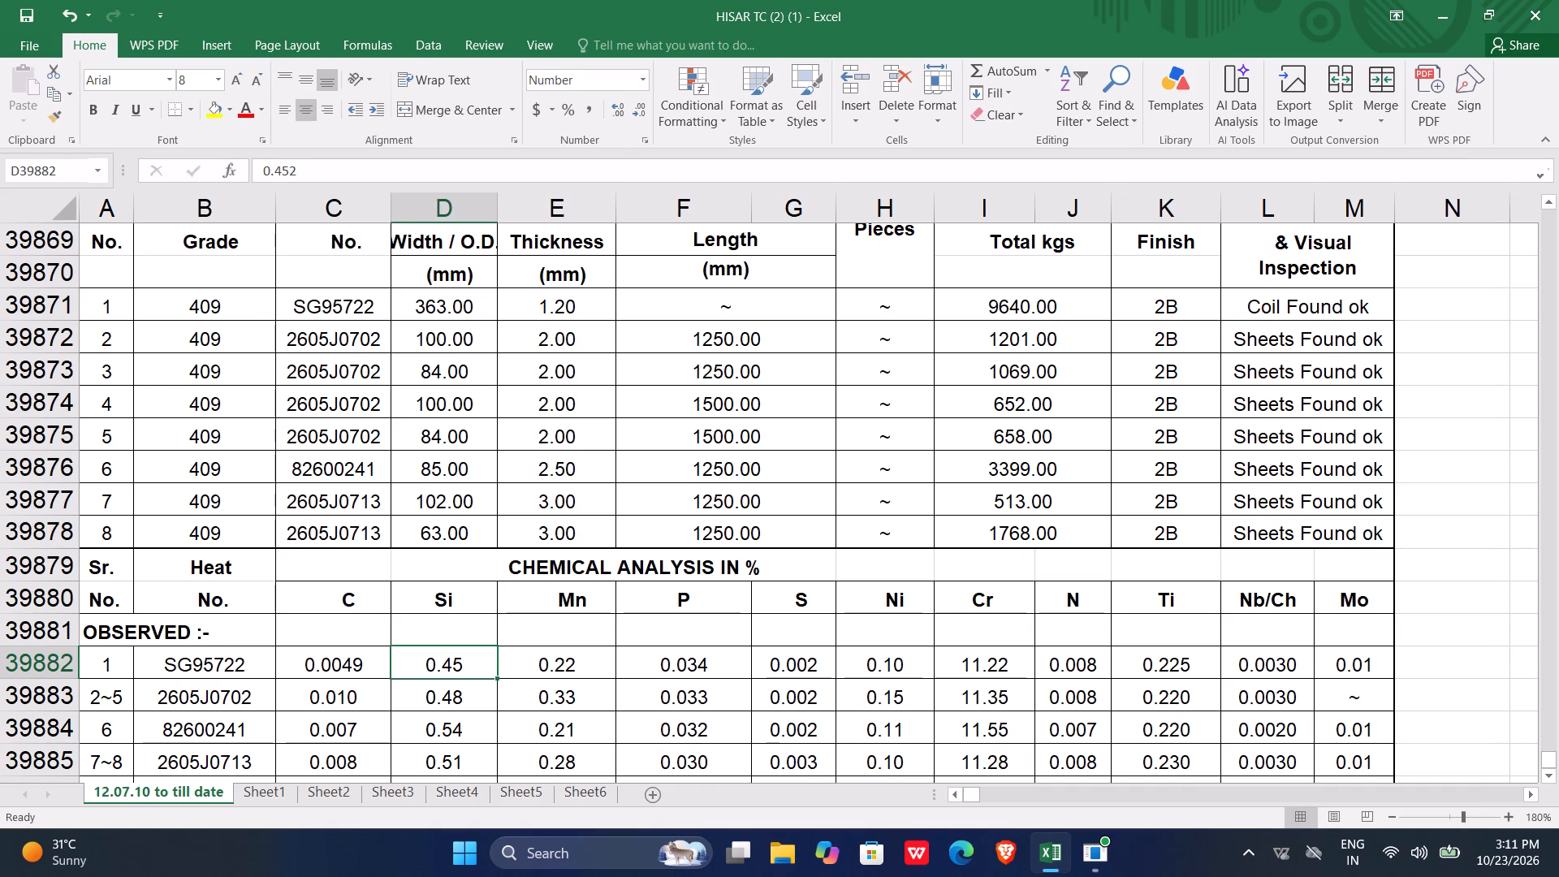
pyautogui.click(619, 106)
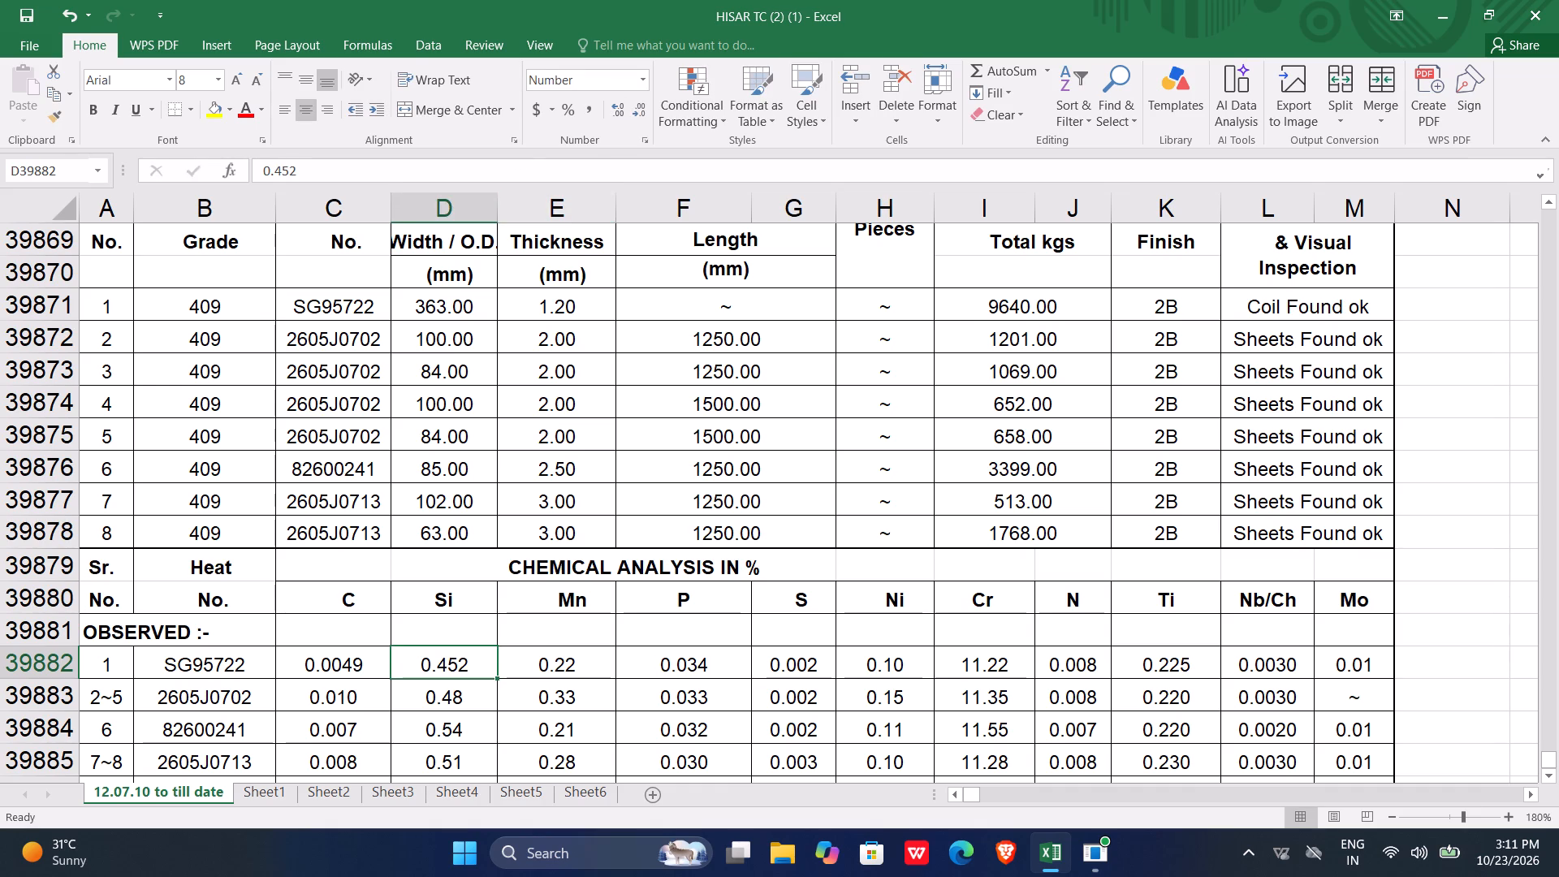
# Set the manganese (Mn) value for heat SG95722 to 0.241 and show it with three decimal places.
pyautogui.click(553, 663)
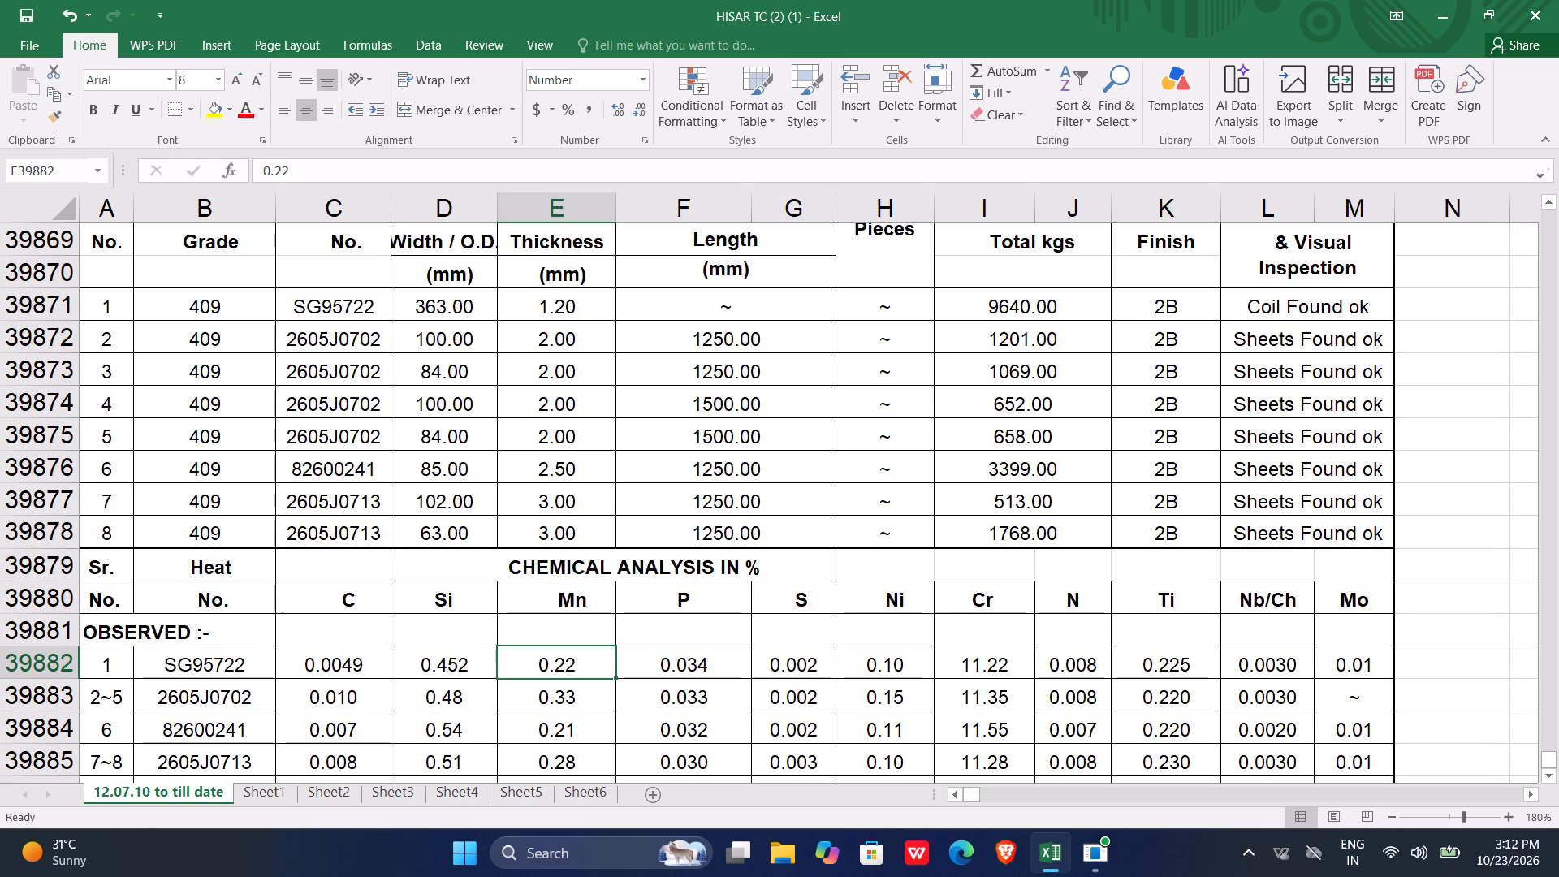
pyautogui.write('0.241')
pyautogui.press('Right')
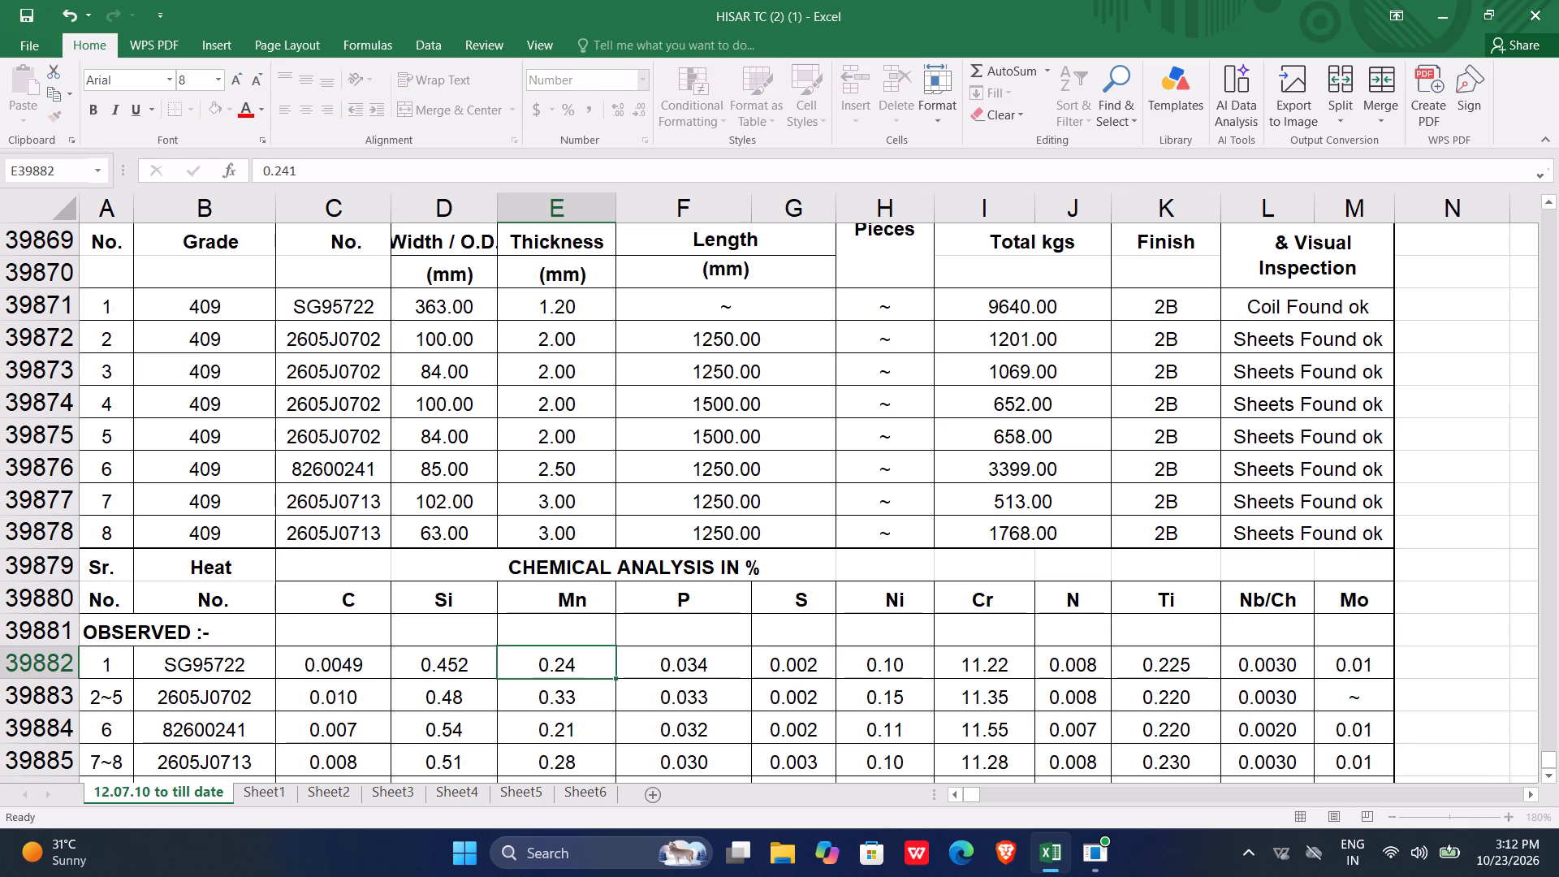
pyautogui.press('Left')
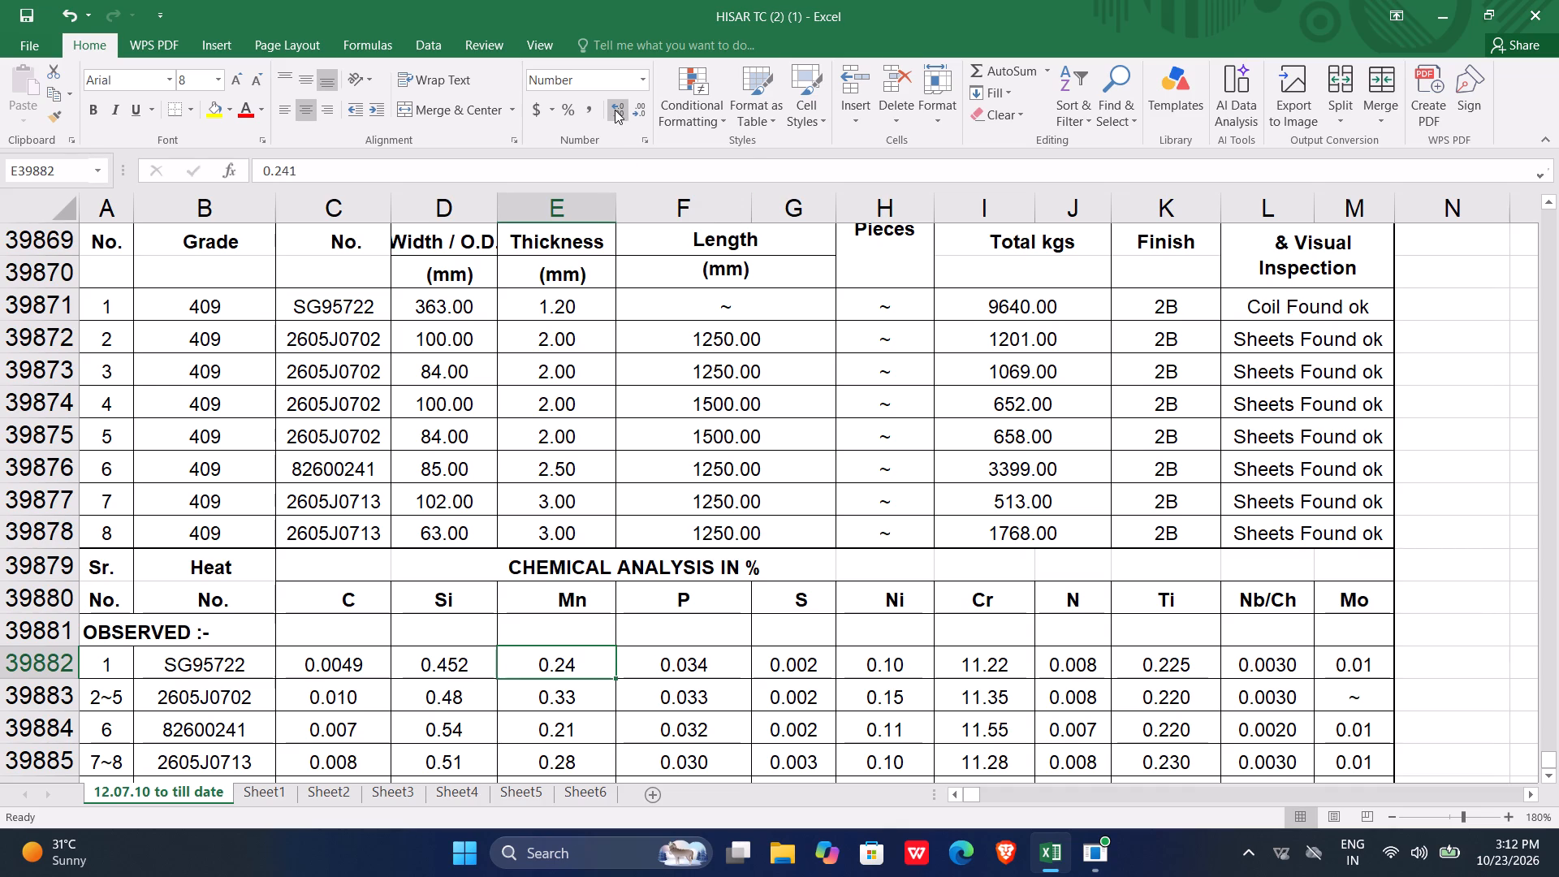
pyautogui.click(615, 110)
# Set the phosphorus (P) value for heat SG95722 to 0.0192 and show it with four decimal places.
pyautogui.click(698, 672)
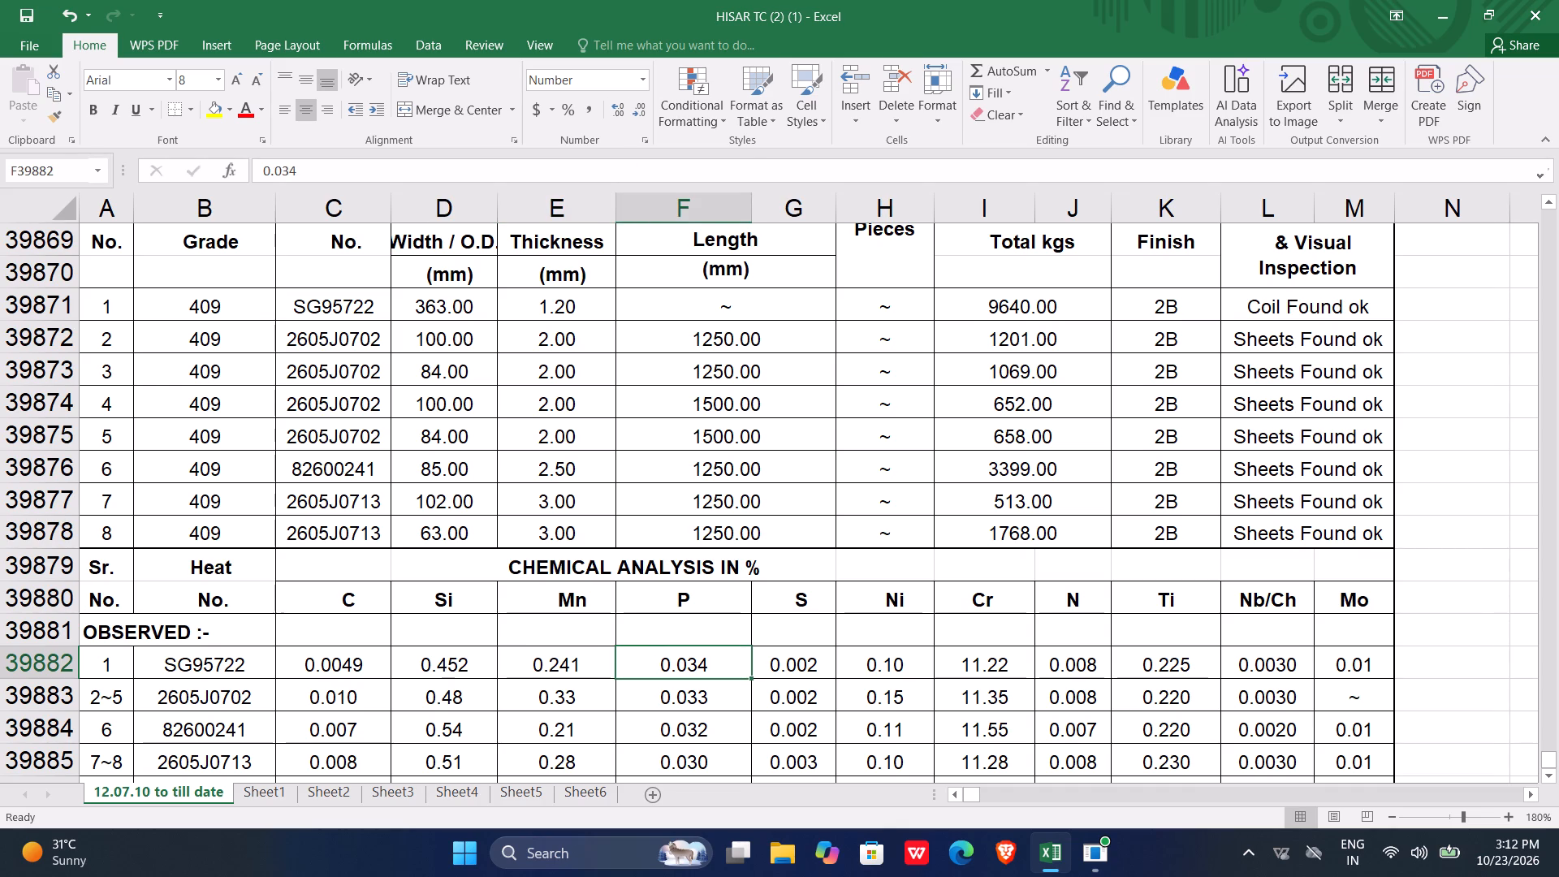
pyautogui.write('0.0')
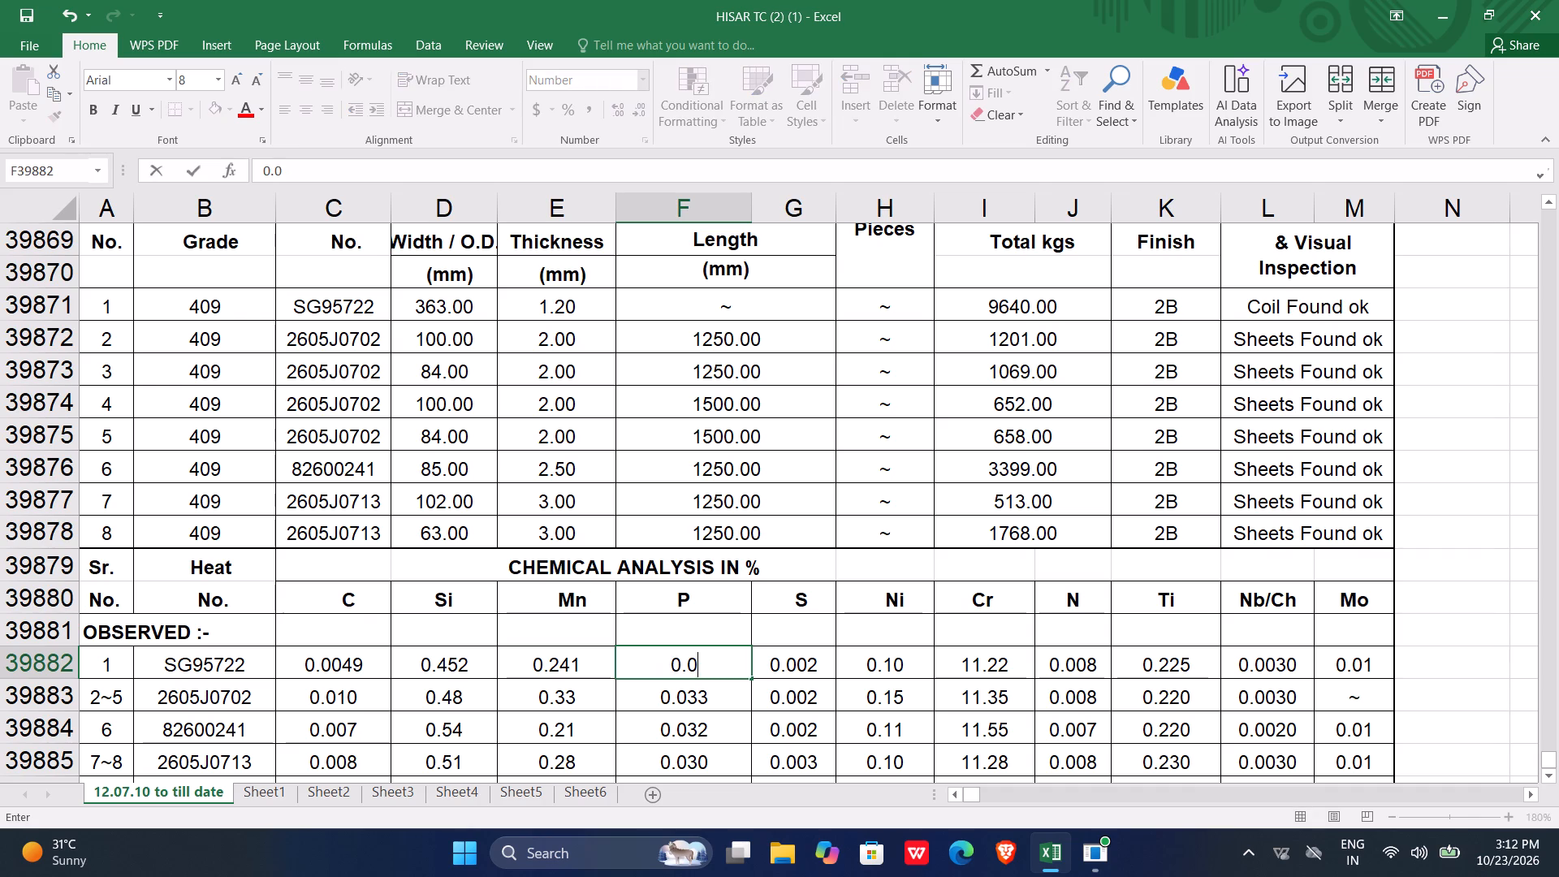
pyautogui.write('192')
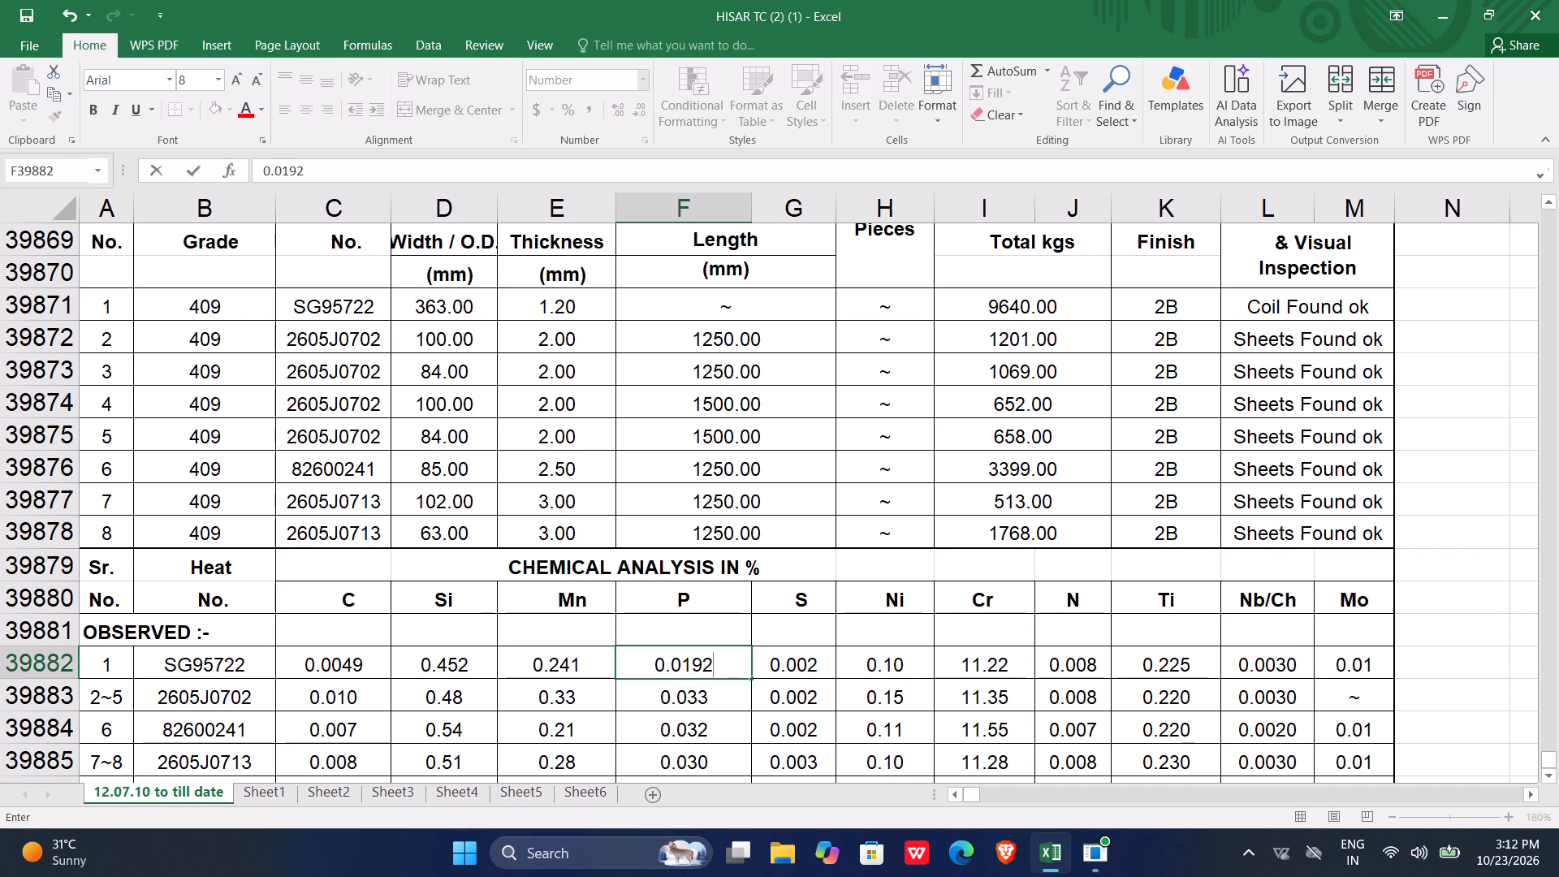
pyautogui.click(769, 655)
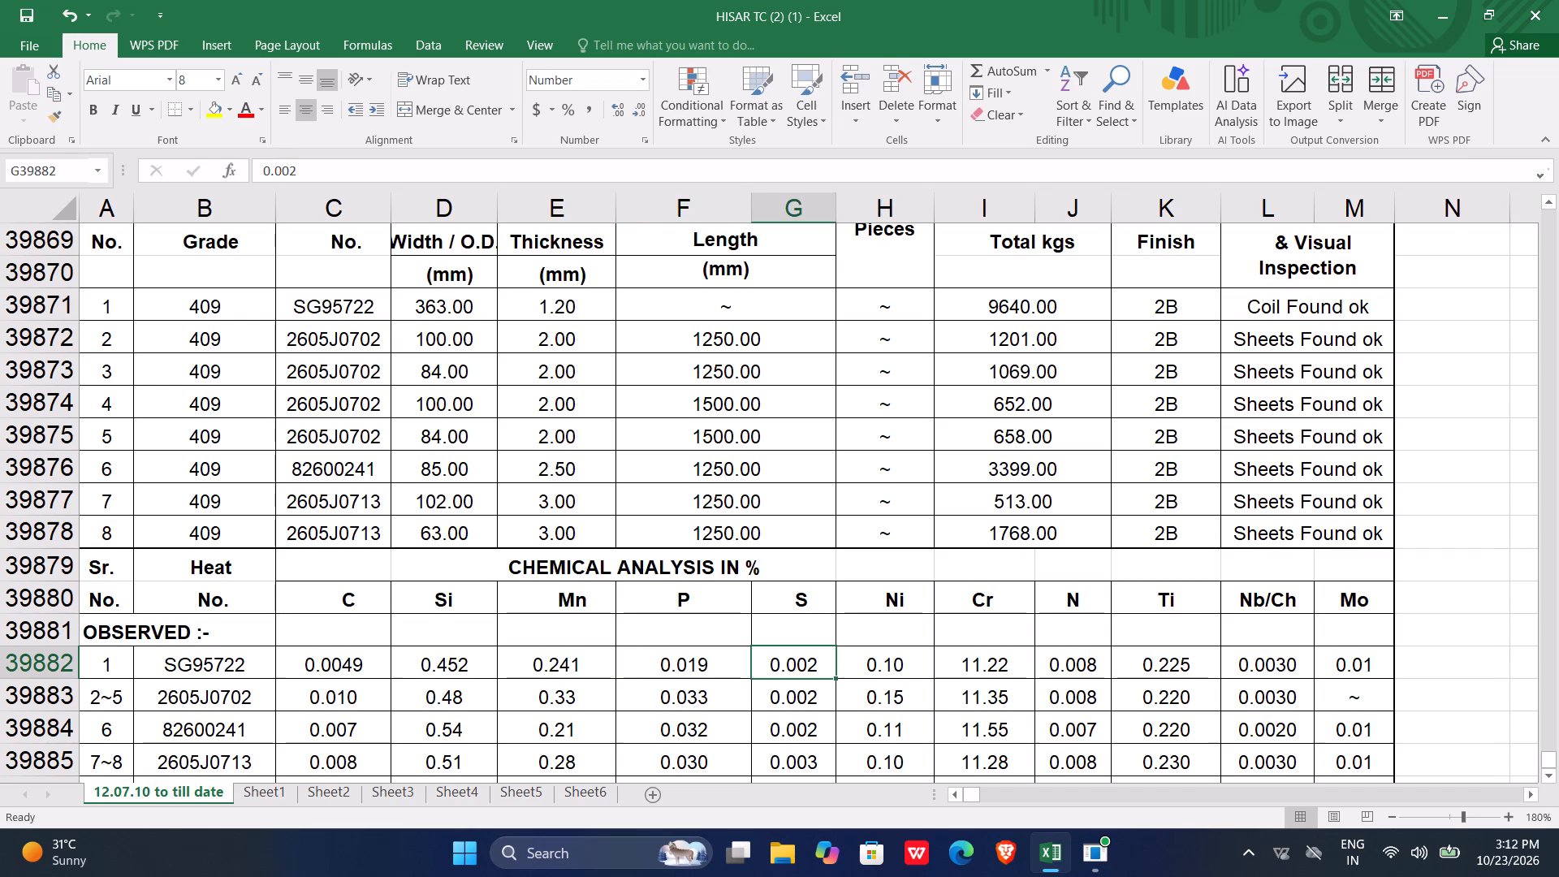
pyautogui.click(708, 665)
pyautogui.click(618, 109)
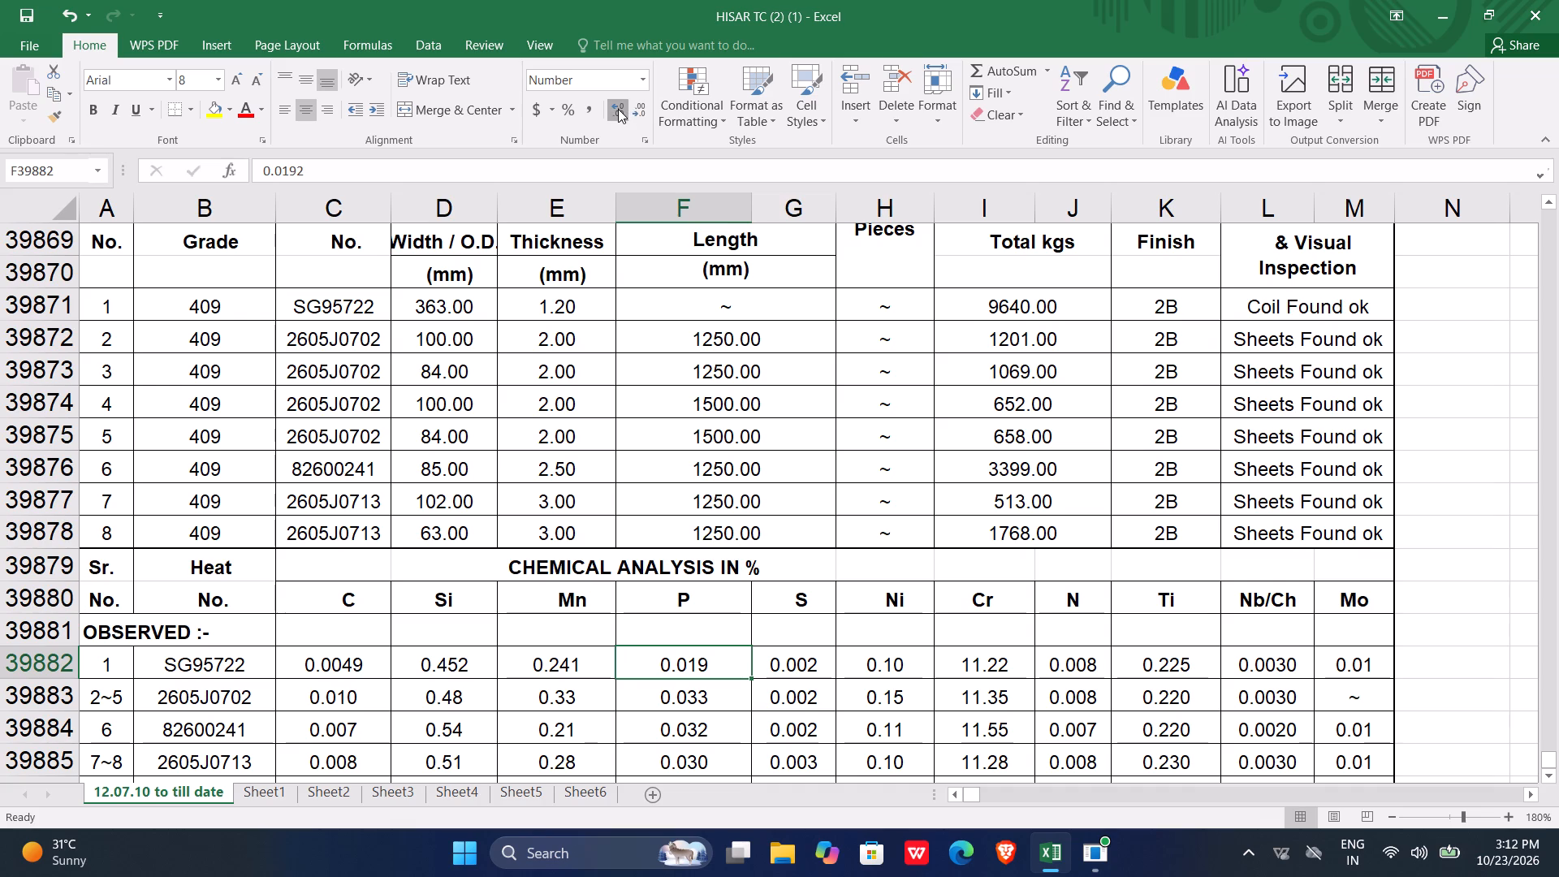
# Set the sulphur (S) value for heat SG95722 to 0.0008 and show it with four decimal places.
pyautogui.click(848, 665)
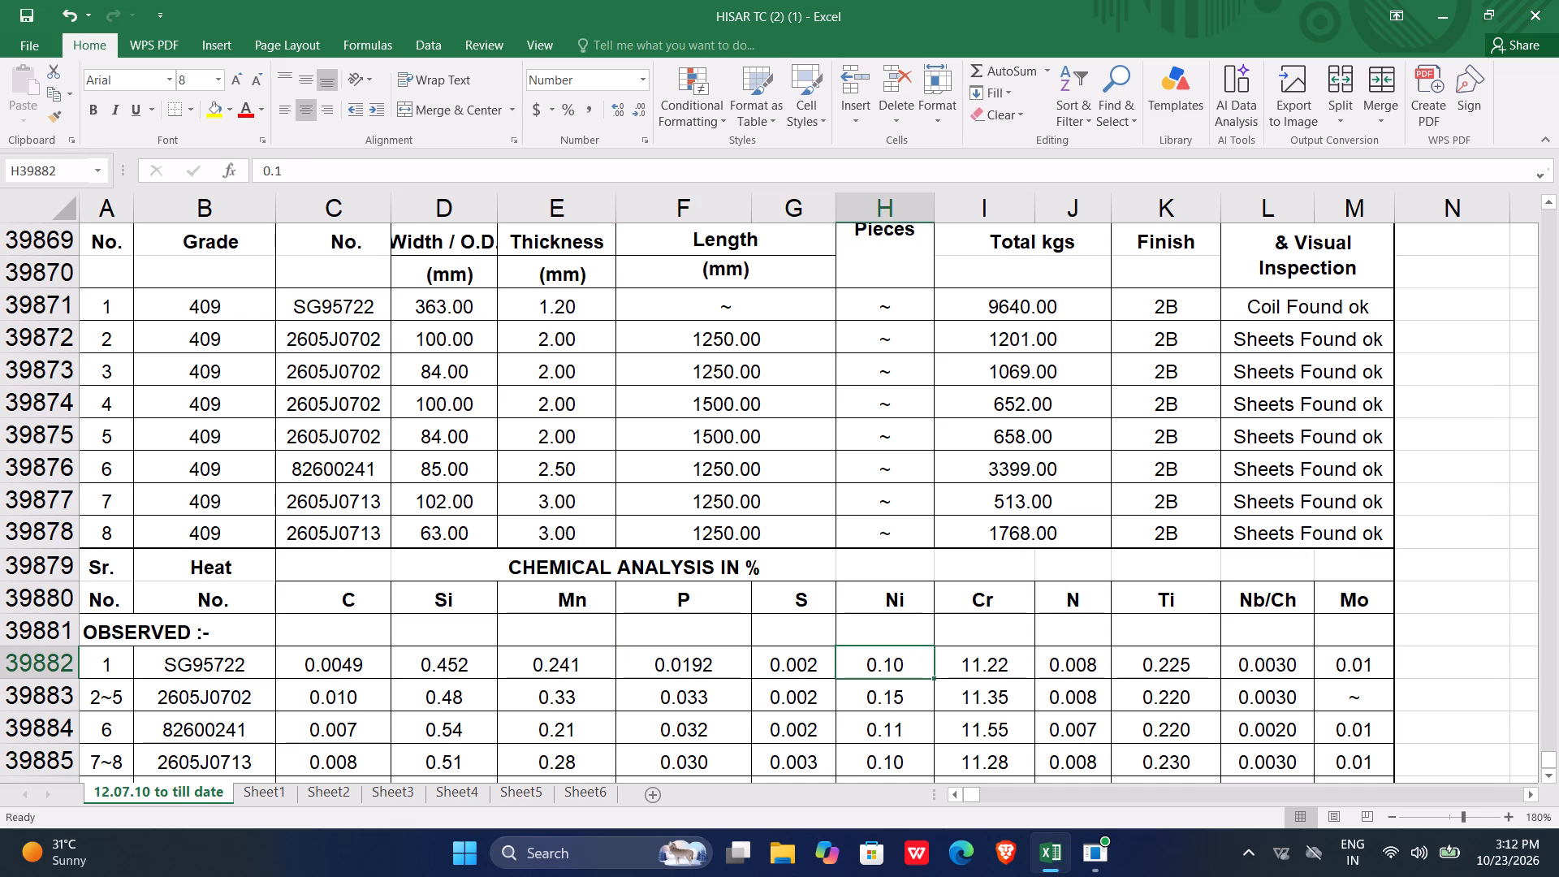
pyautogui.click(801, 659)
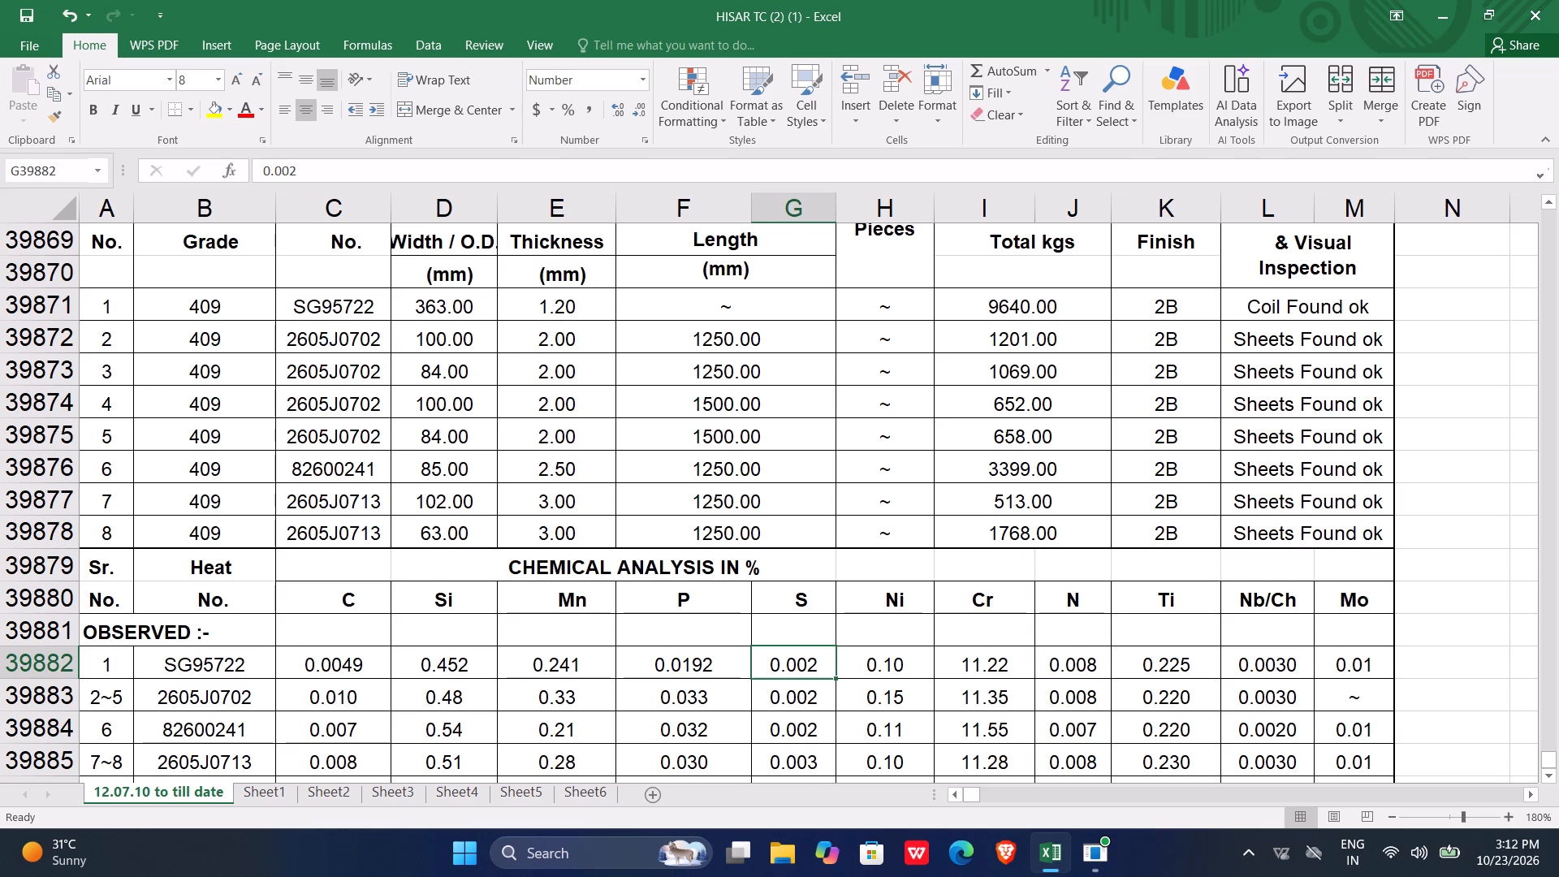
pyautogui.write('0.0008')
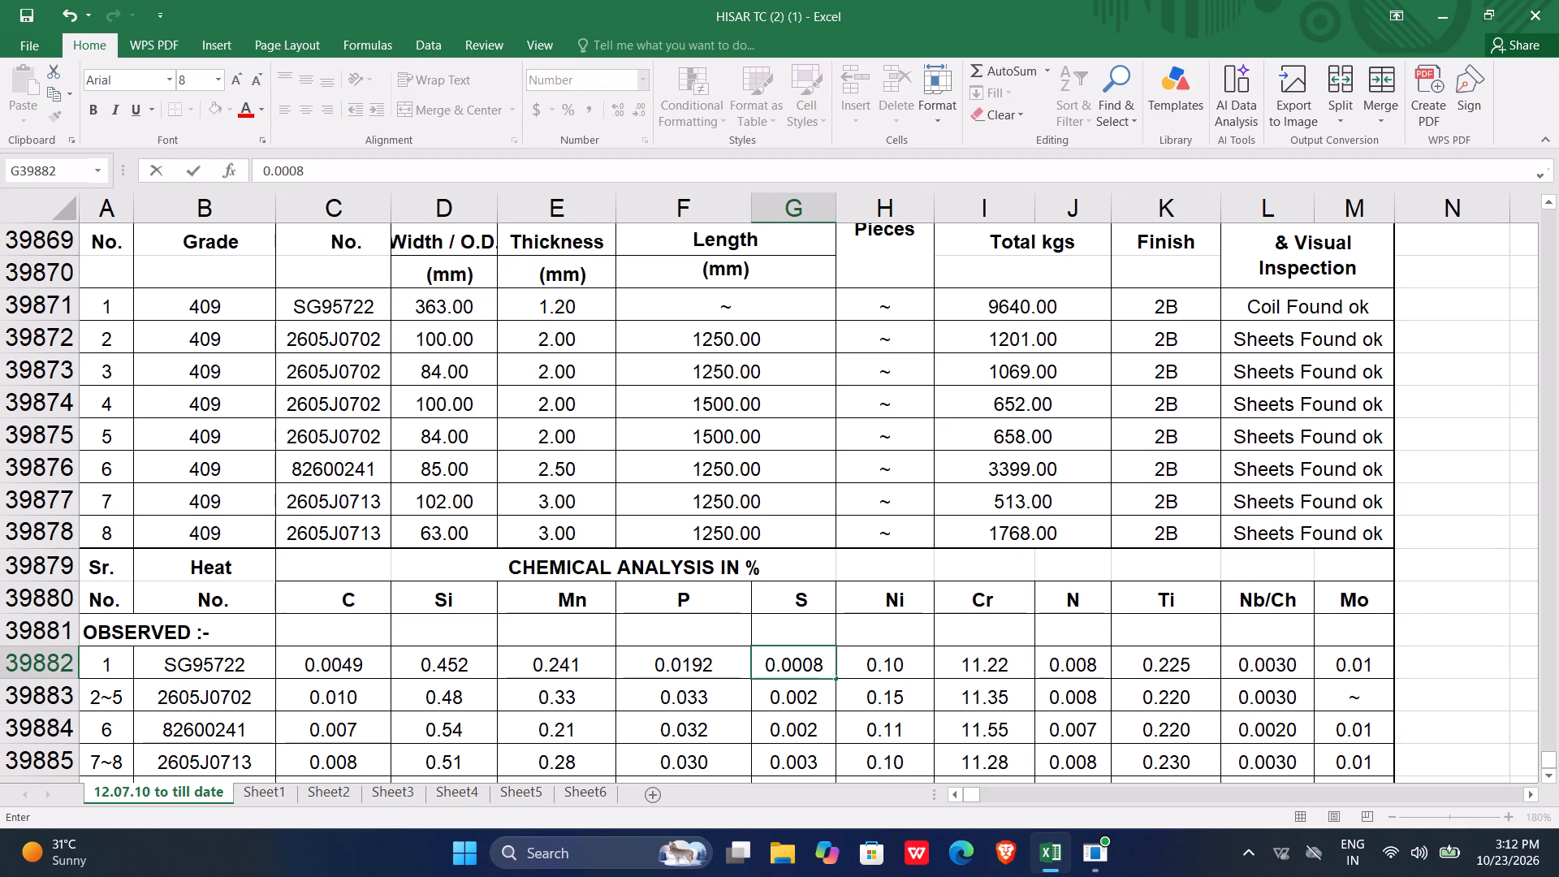
pyautogui.press('Right')
pyautogui.press('Left')
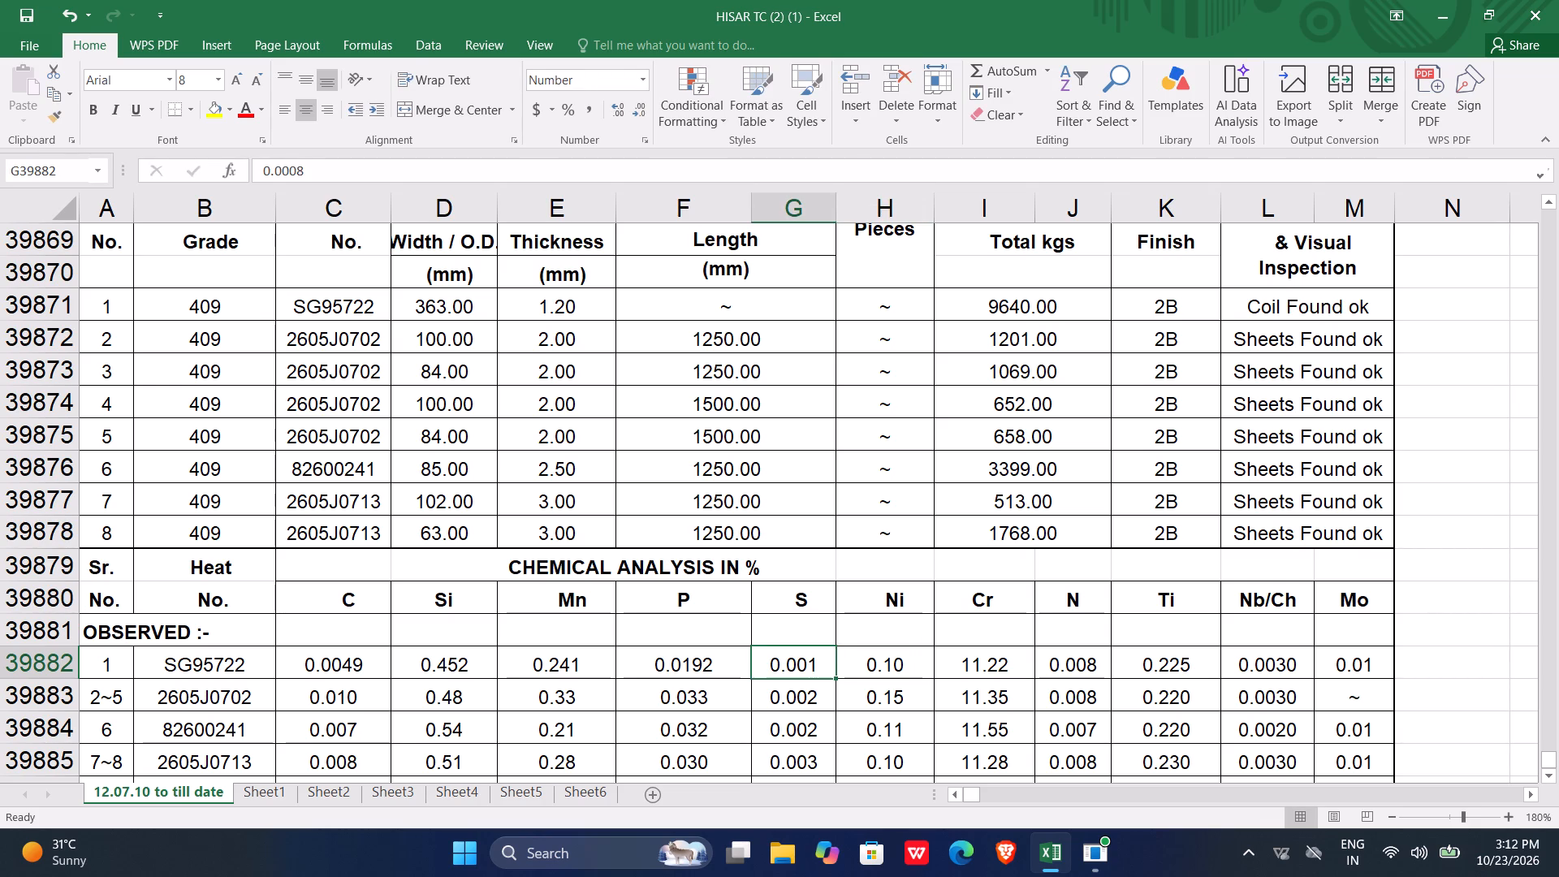
pyautogui.click(615, 117)
# Set the nickel (Ni) value for heat SG95722 to 0.069 and show it with three decimal places.
pyautogui.click(902, 670)
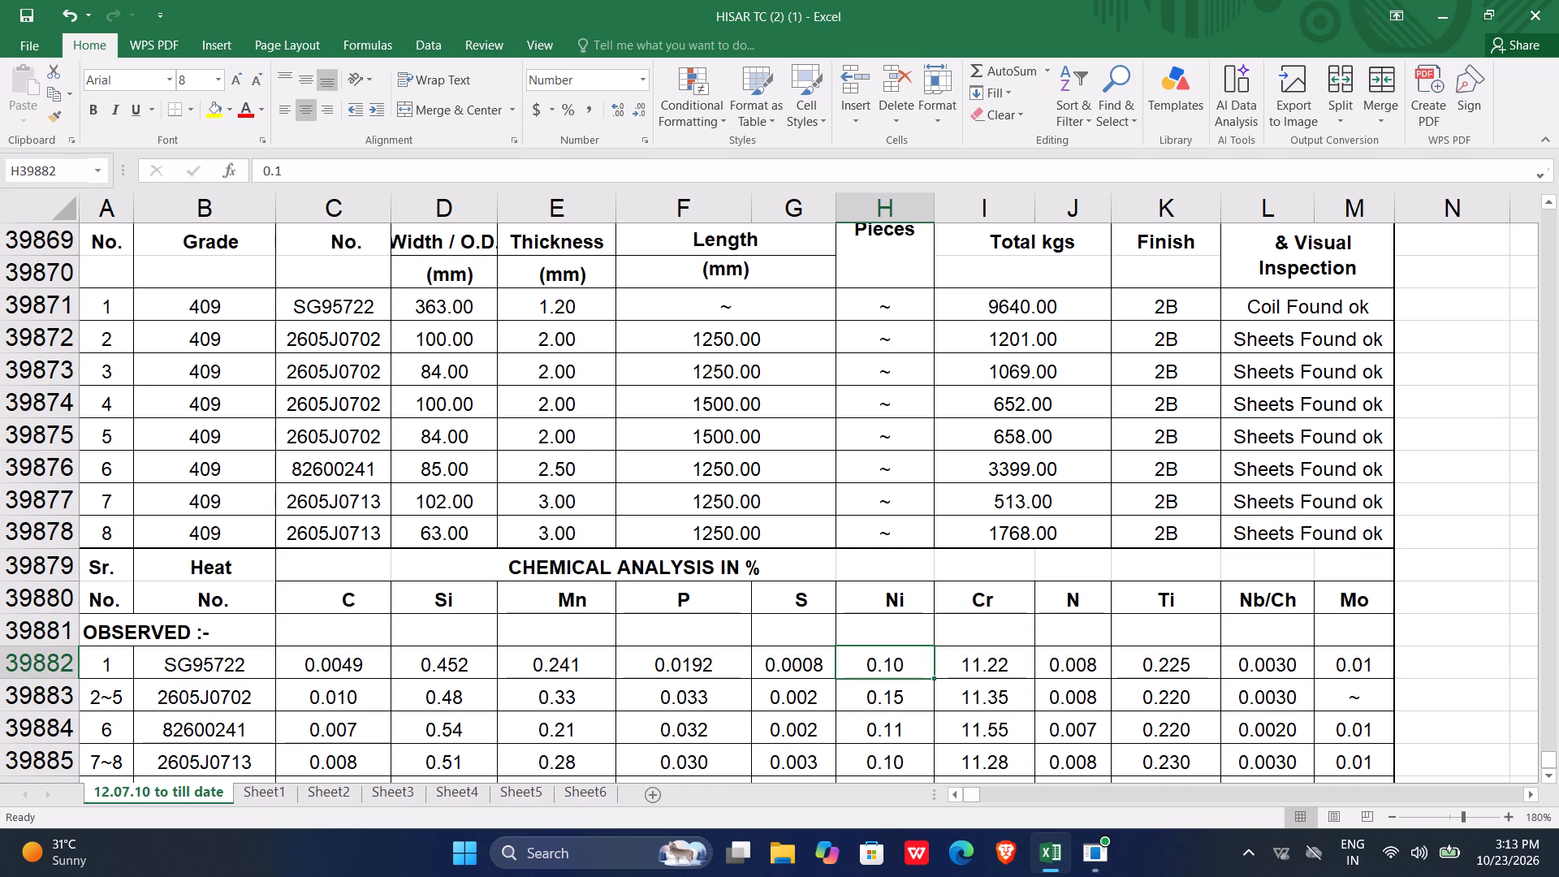
pyautogui.write('0.0')
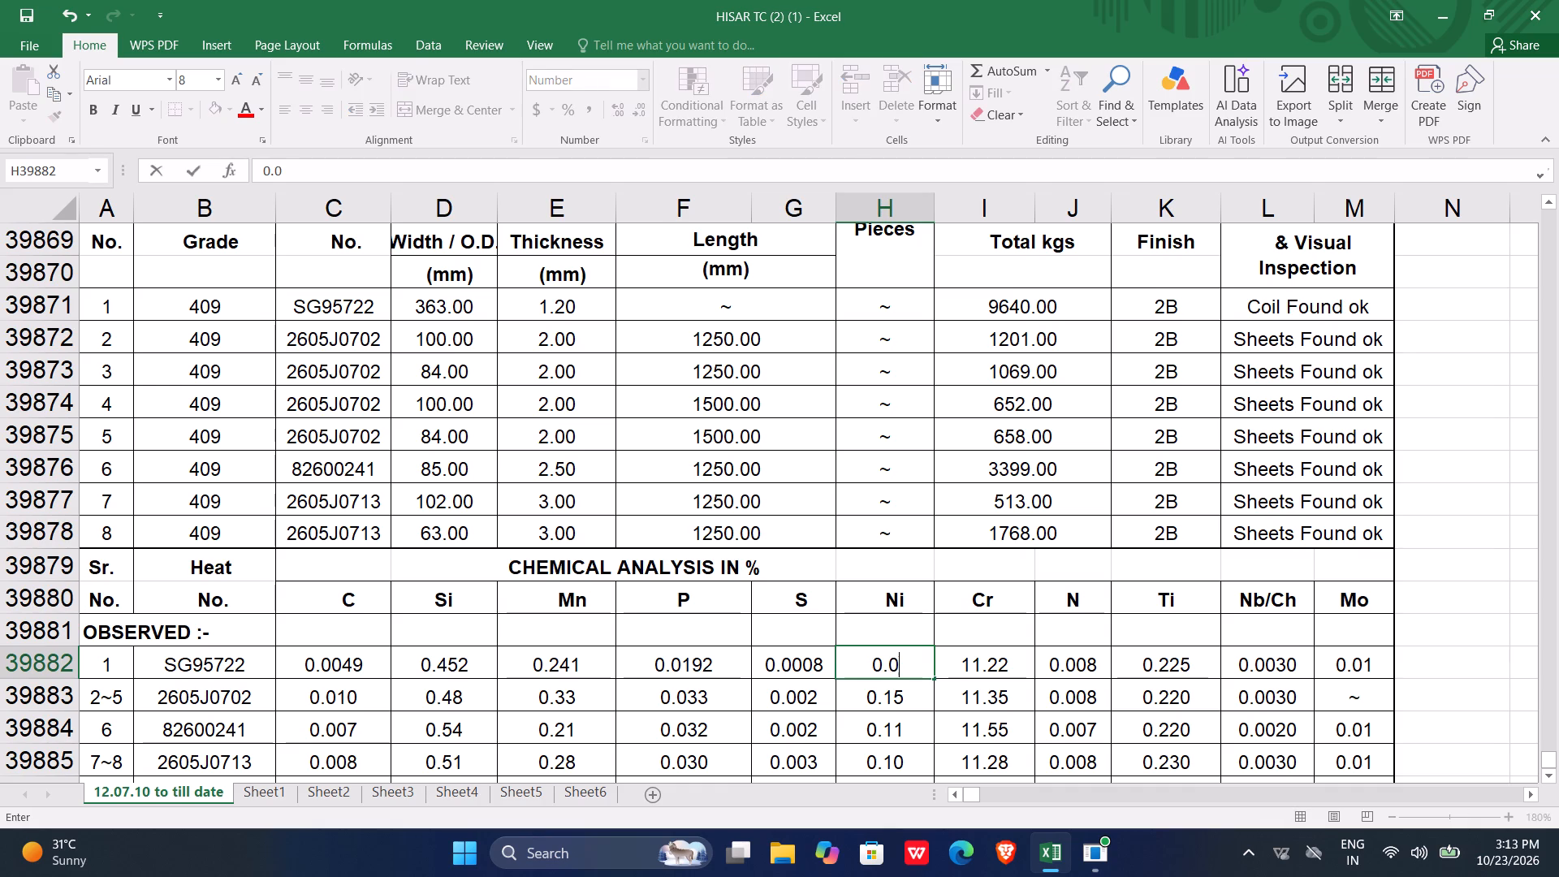
pyautogui.write('69')
pyautogui.press('Right')
pyautogui.press('Left')
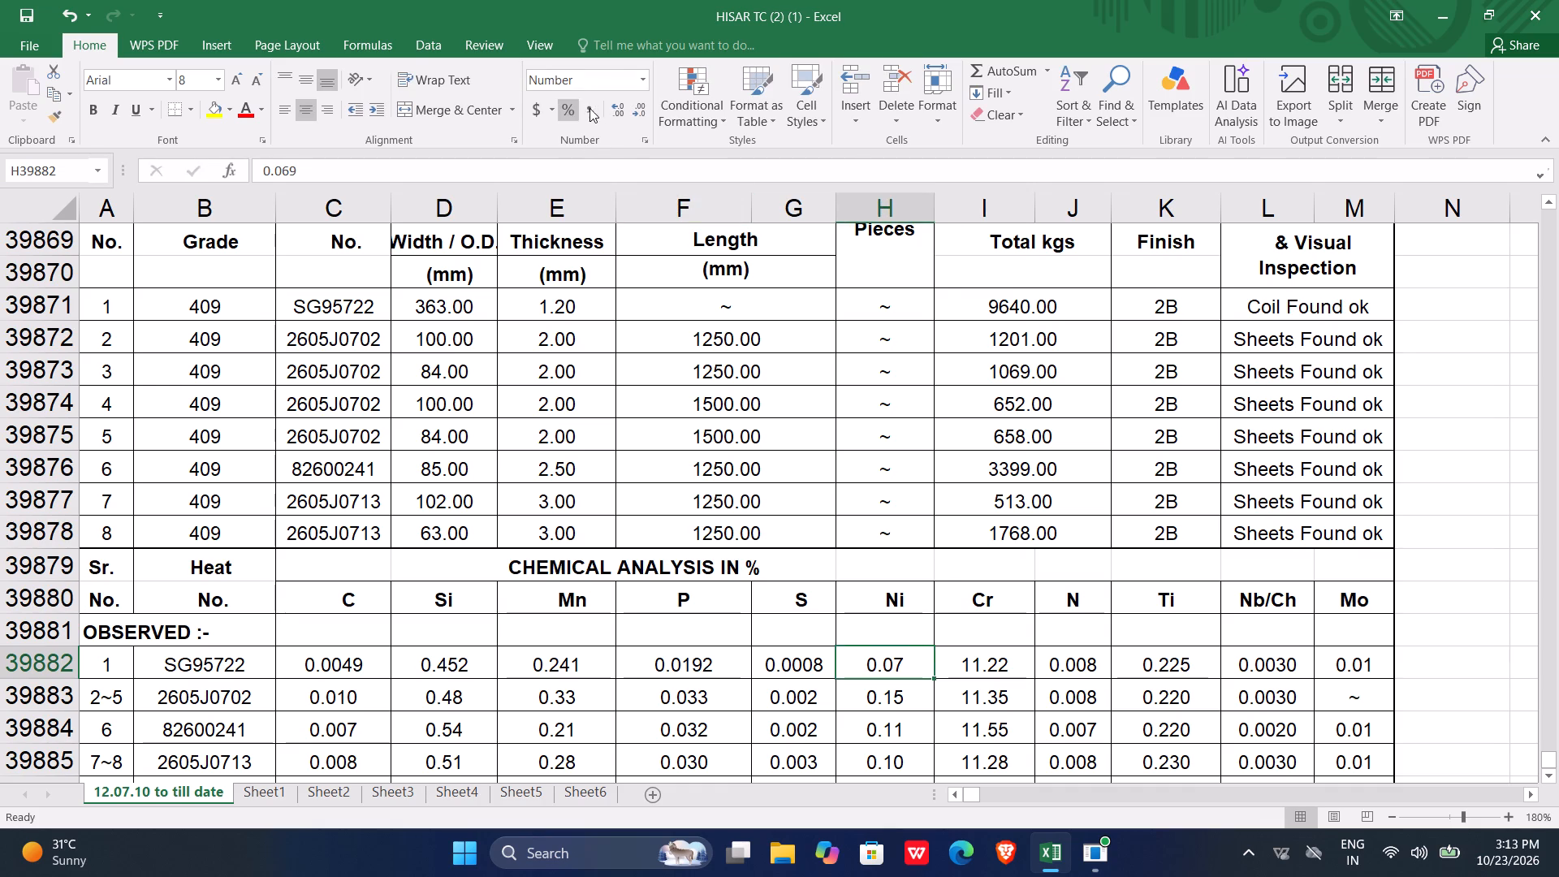
pyautogui.click(618, 114)
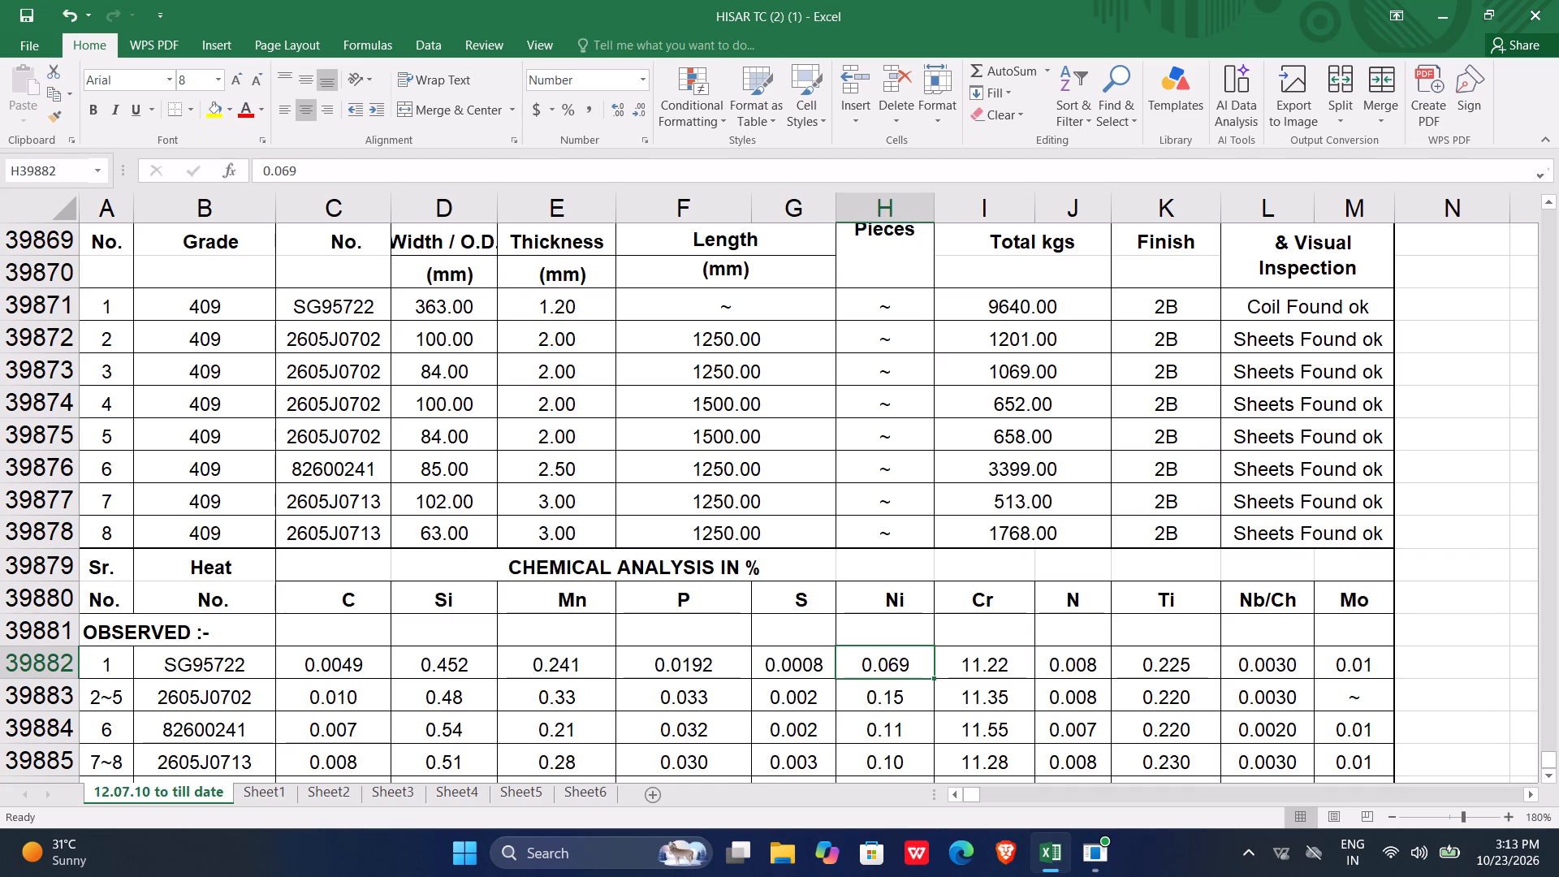
# Set the chromium (Cr) value for heat SG95722 to 11.267 and show it with three decimal places.
pyautogui.press('Right')
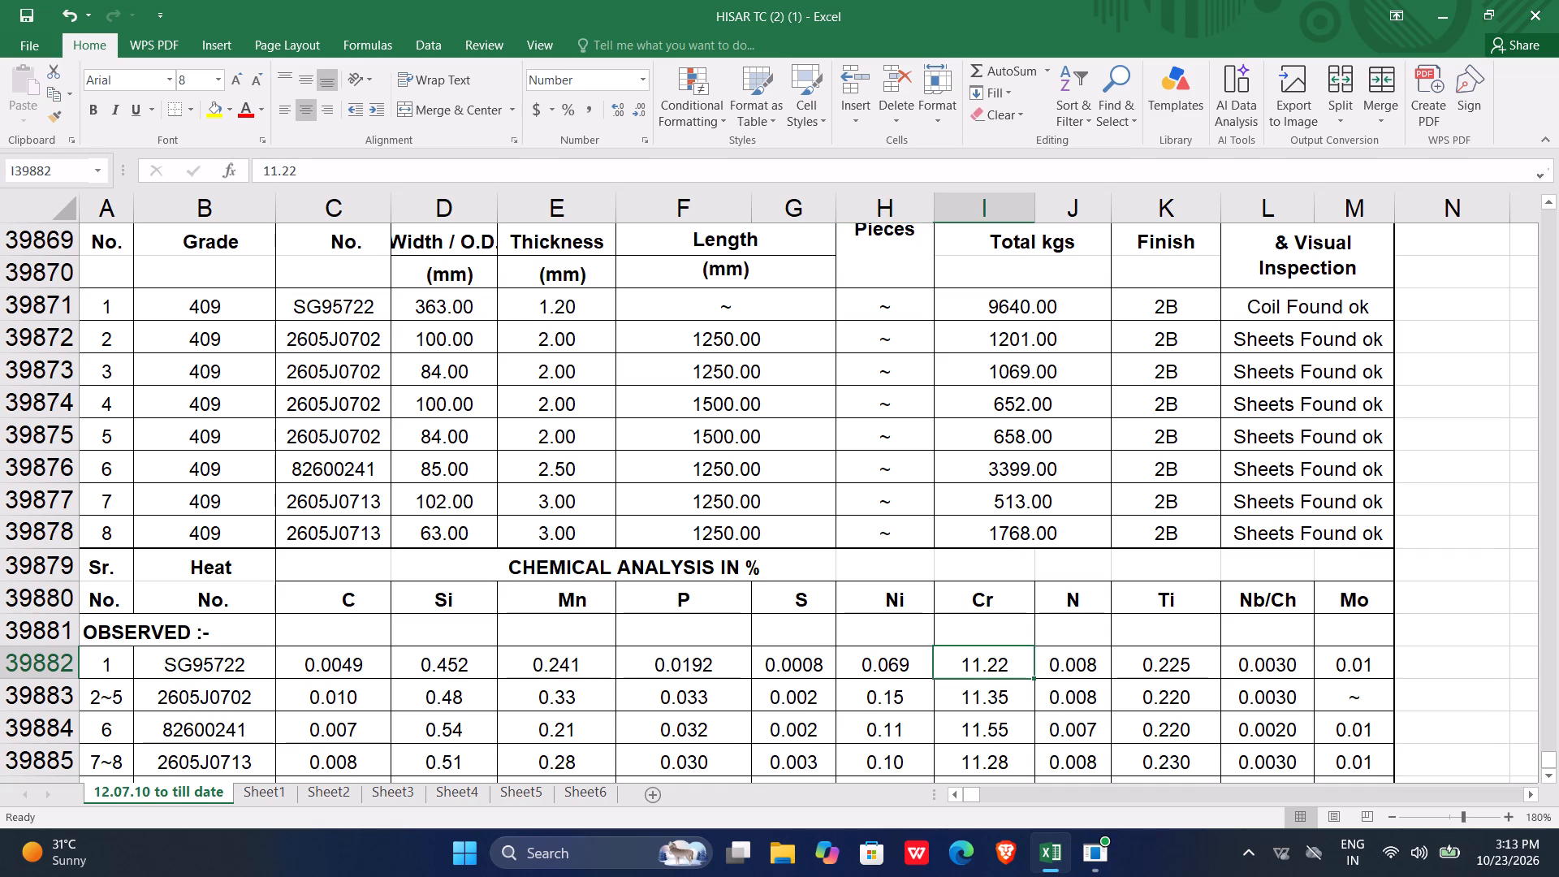
pyautogui.write('11')
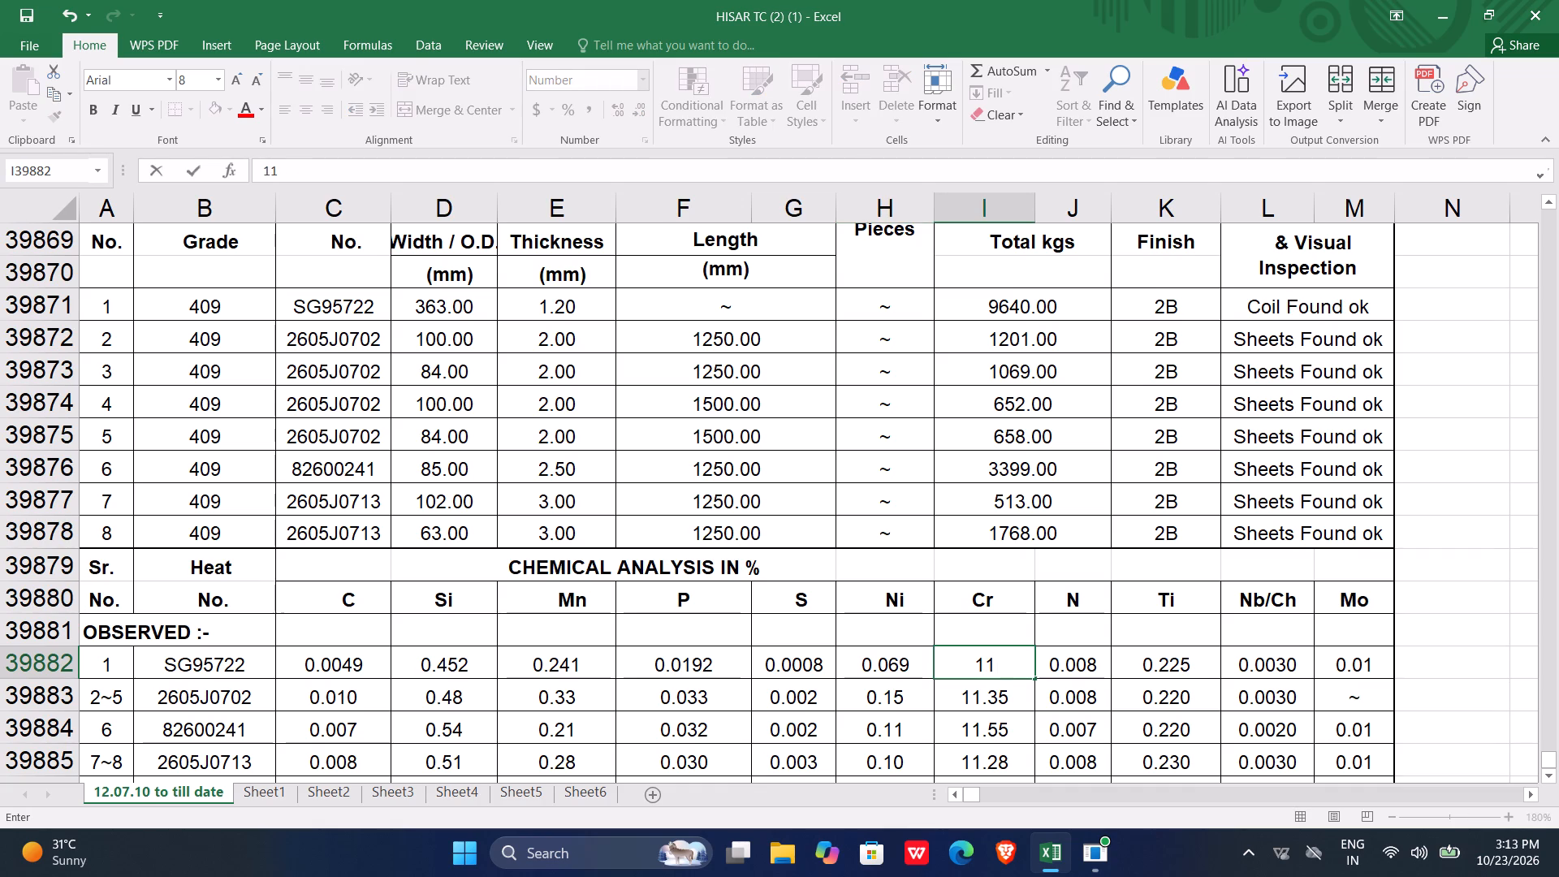
pyautogui.write('.2')
pyautogui.write('67')
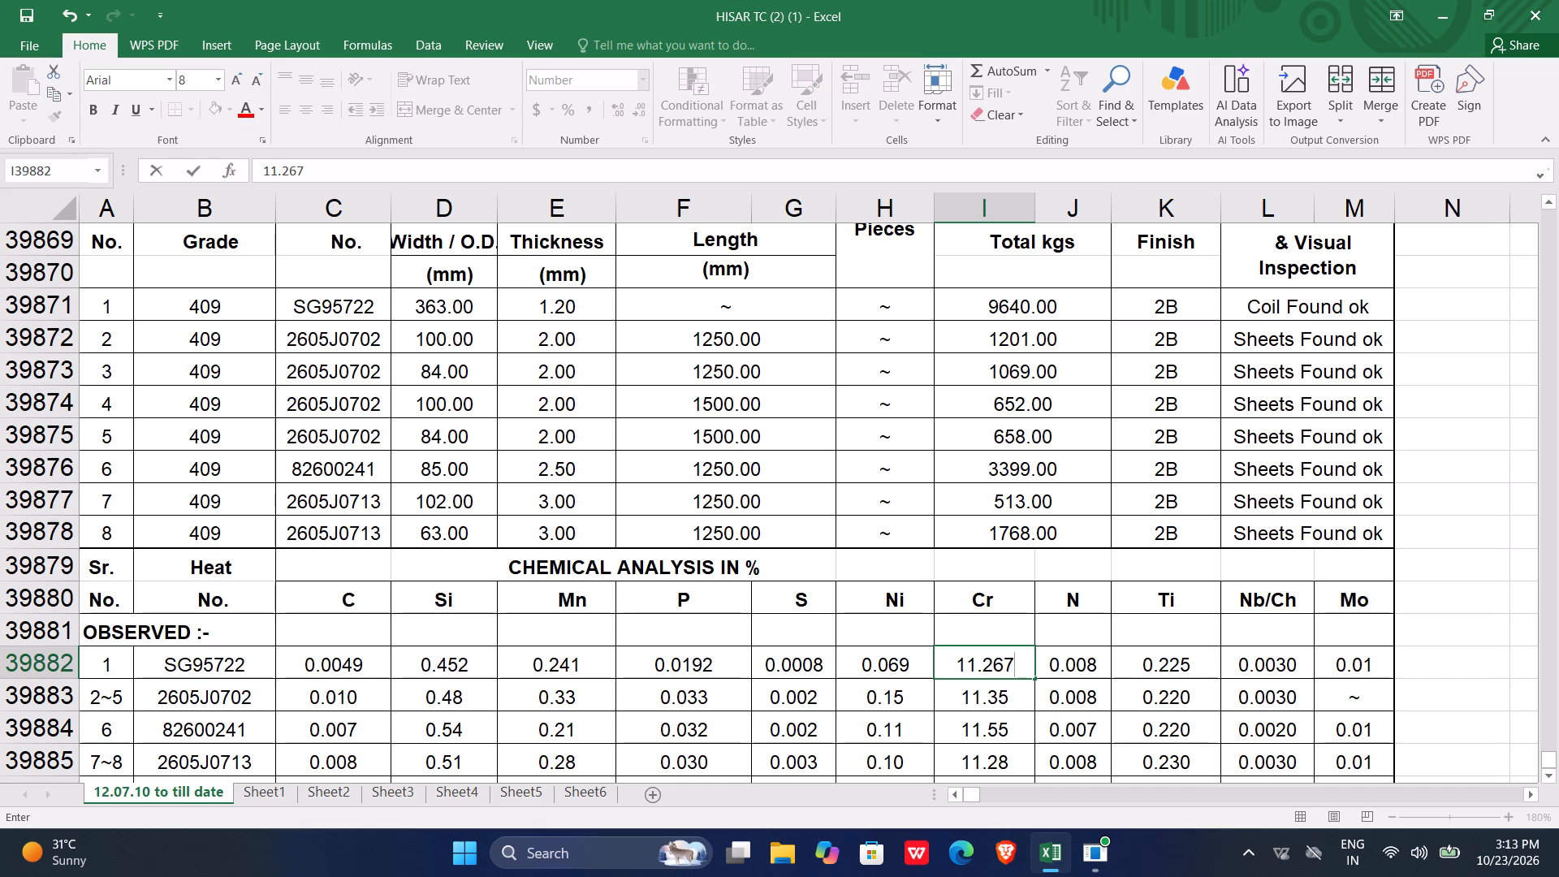
pyautogui.press('Right')
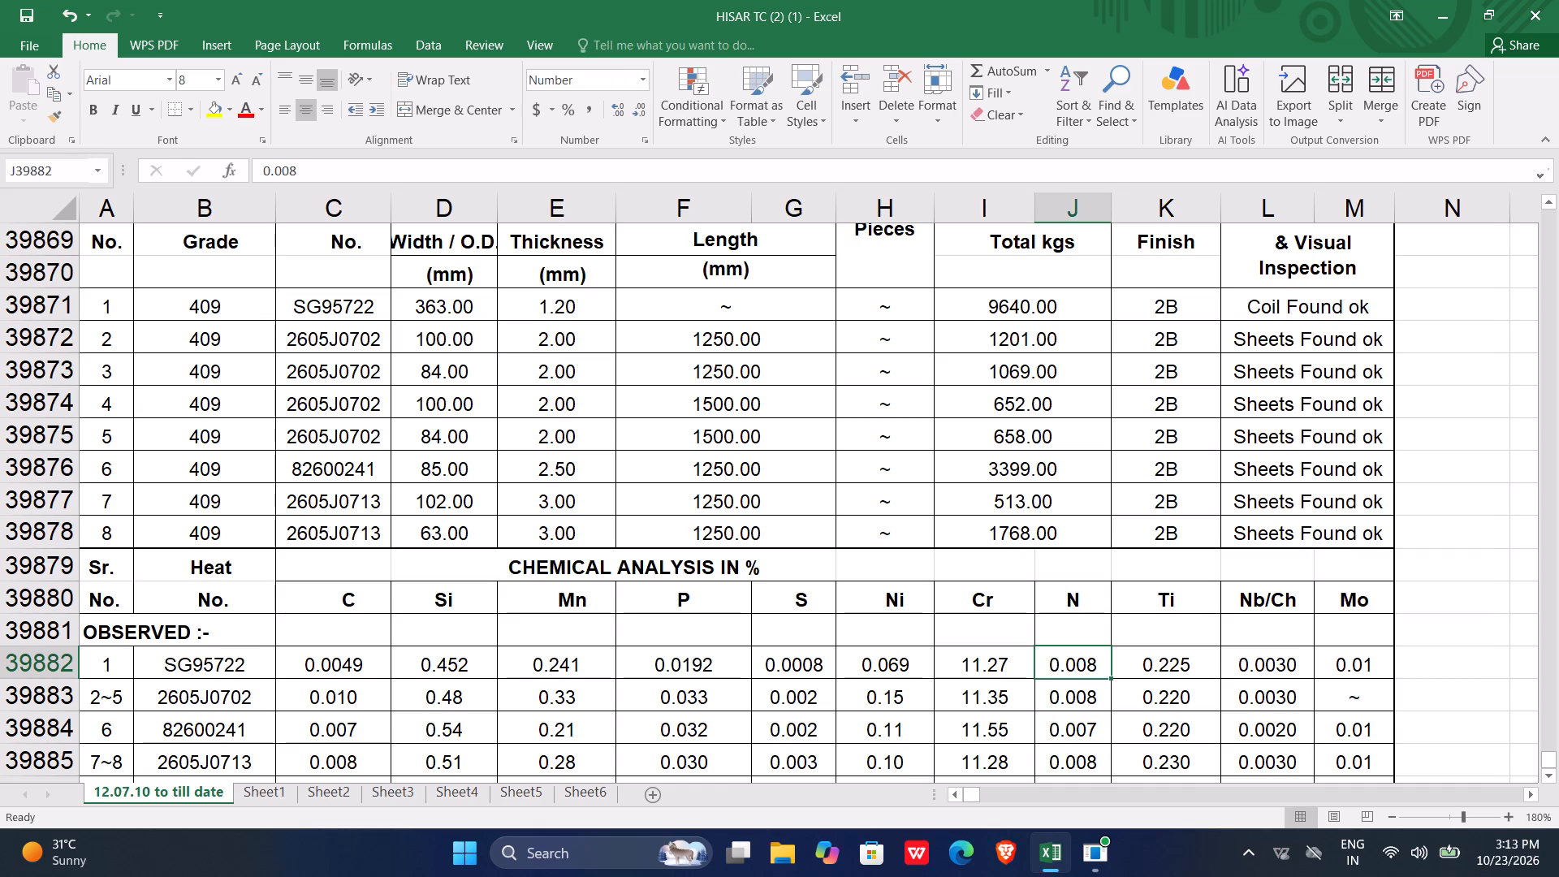
pyautogui.press('Left')
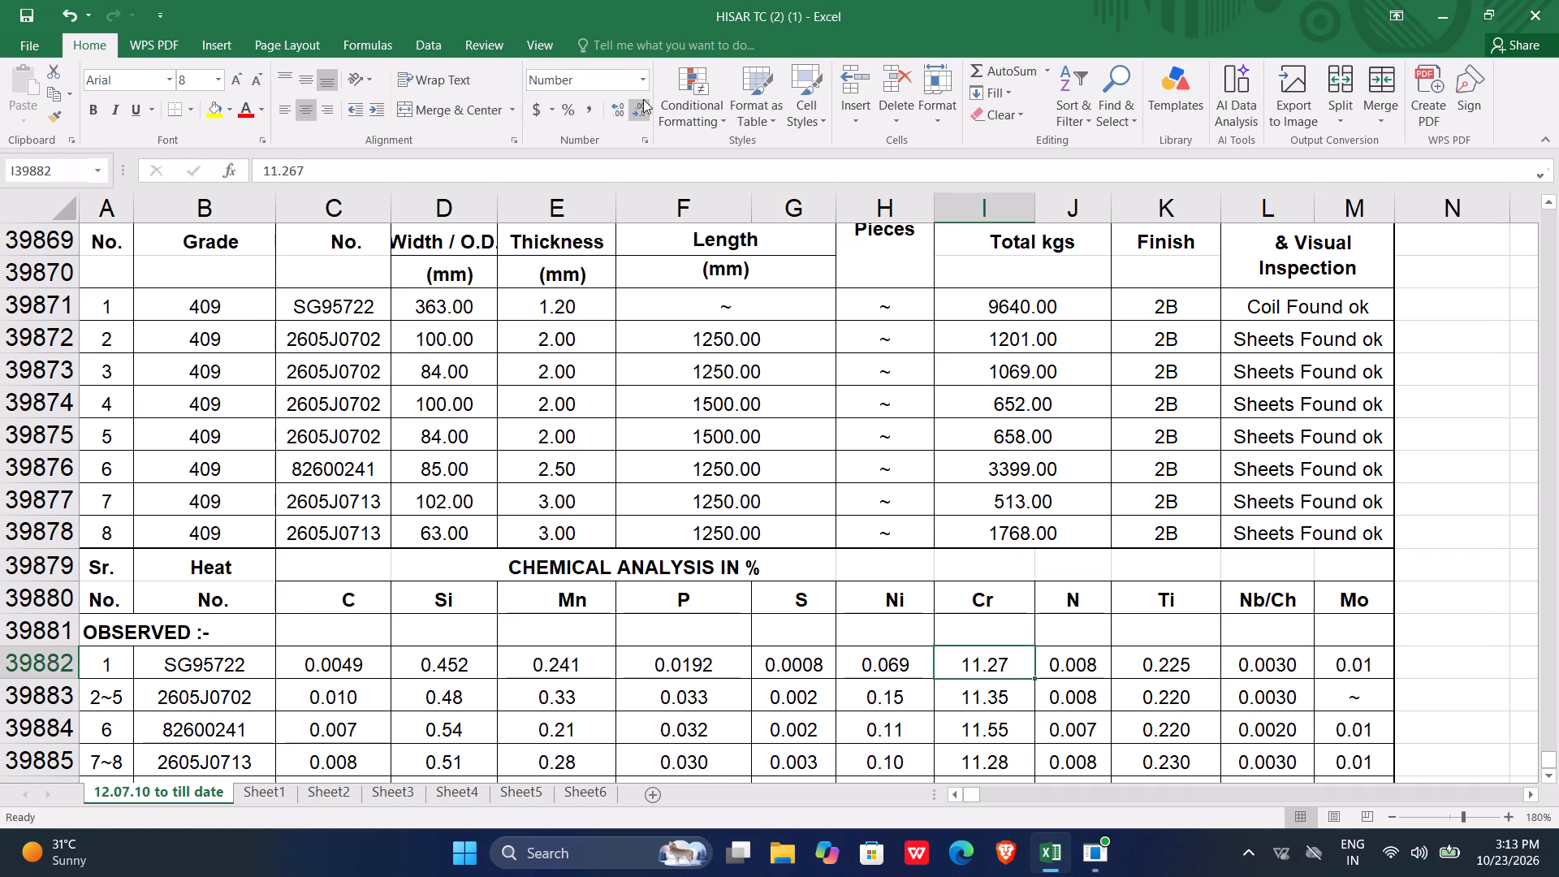
pyautogui.click(615, 110)
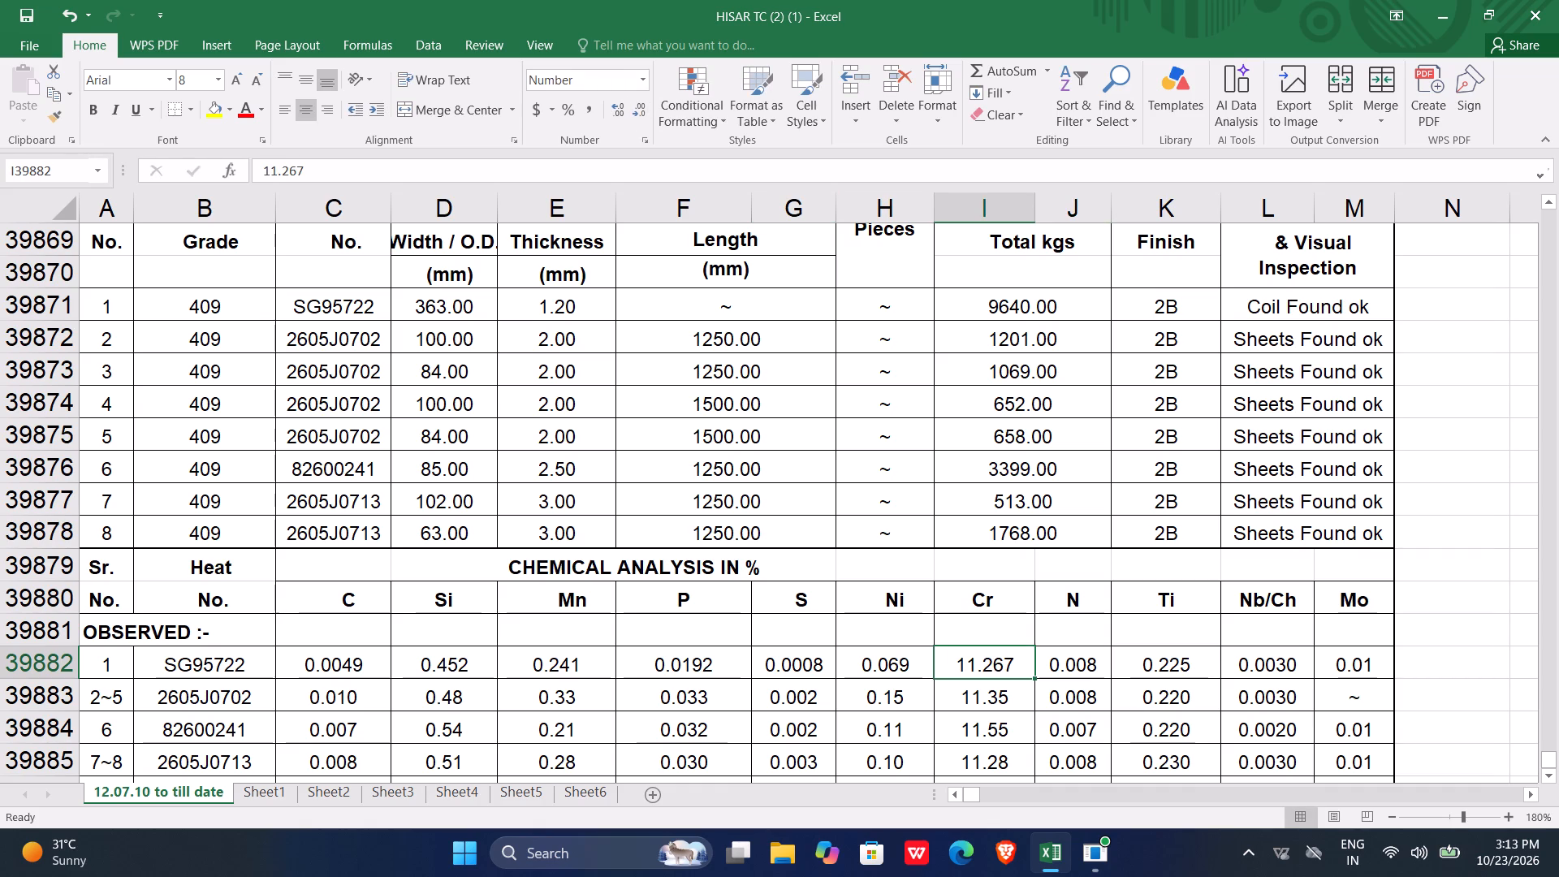
# Set the titanium (Ti) value for heat SG95722 to 0.2317 and show it with four decimal places.
pyautogui.click(1102, 646)
pyautogui.press('Right')
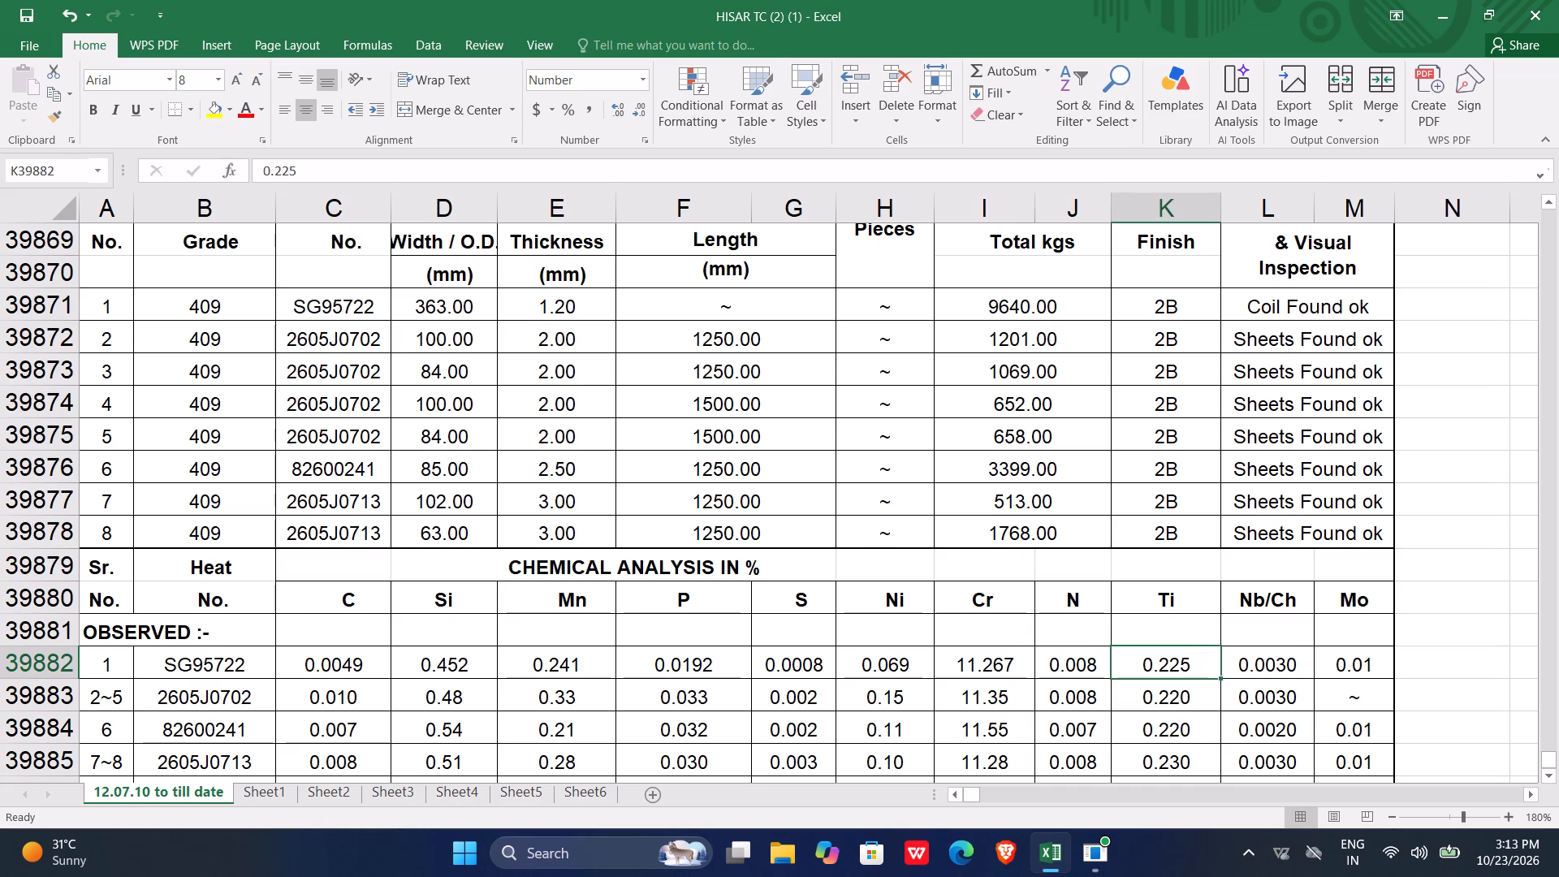
pyautogui.write('0.')
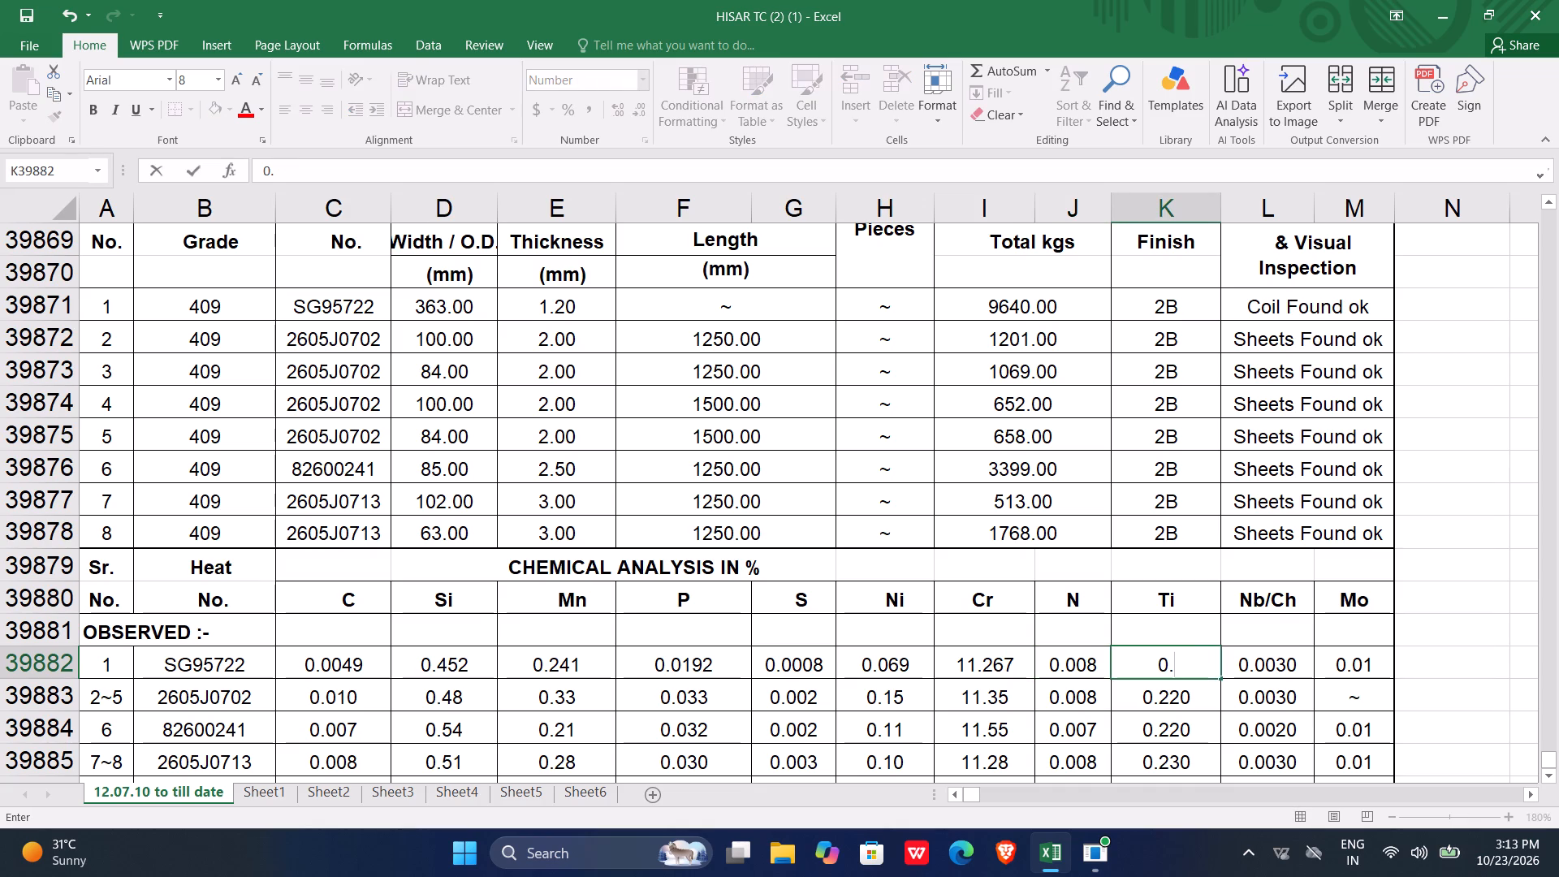
pyautogui.write('2317')
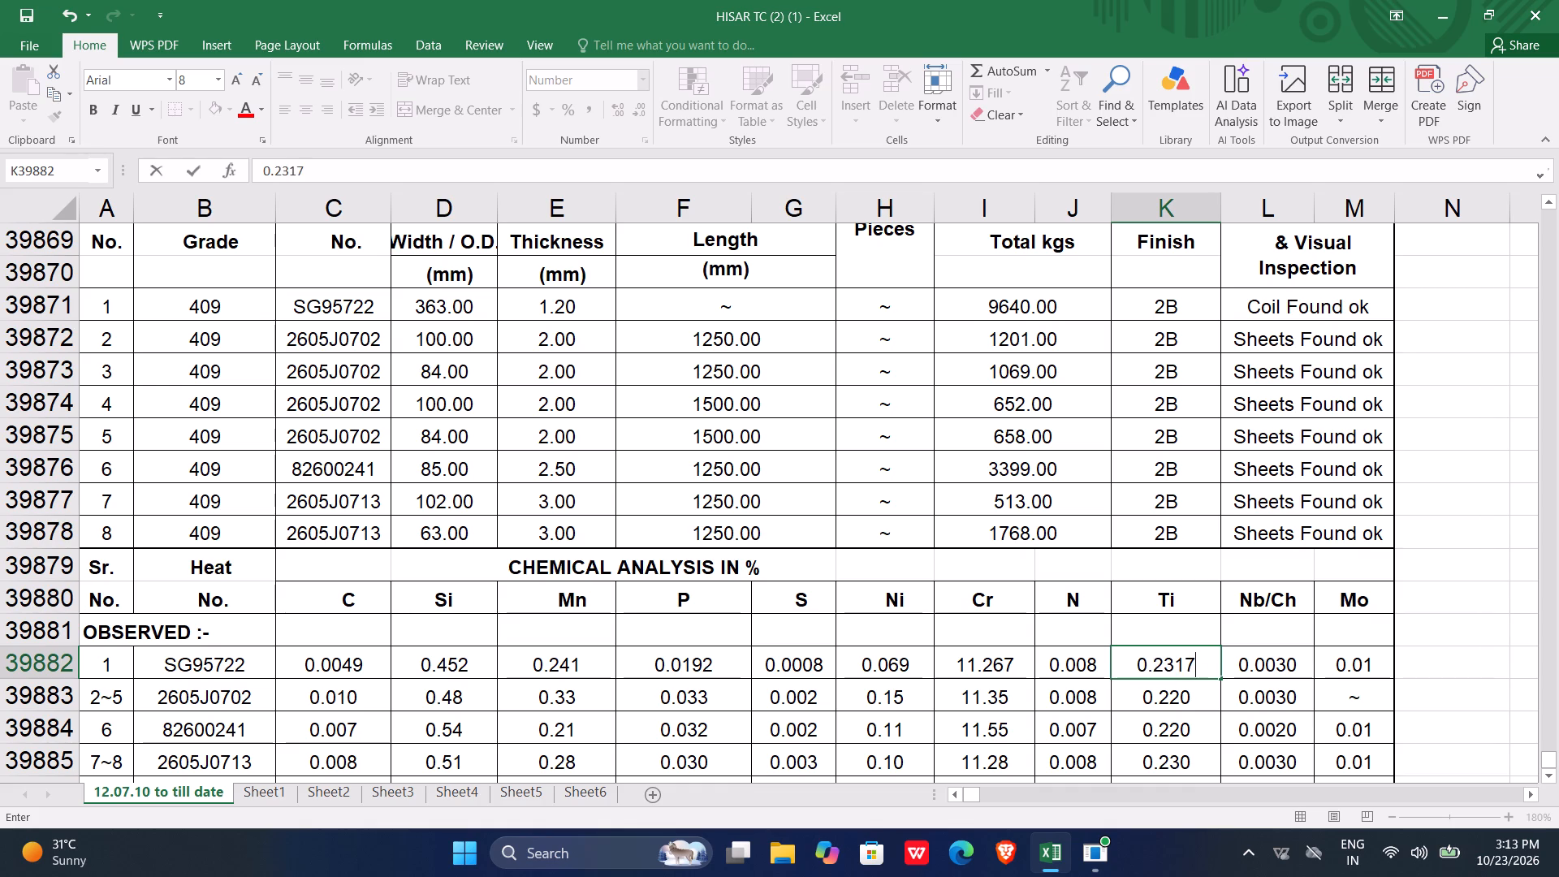
pyautogui.press('Right')
pyautogui.press('Left')
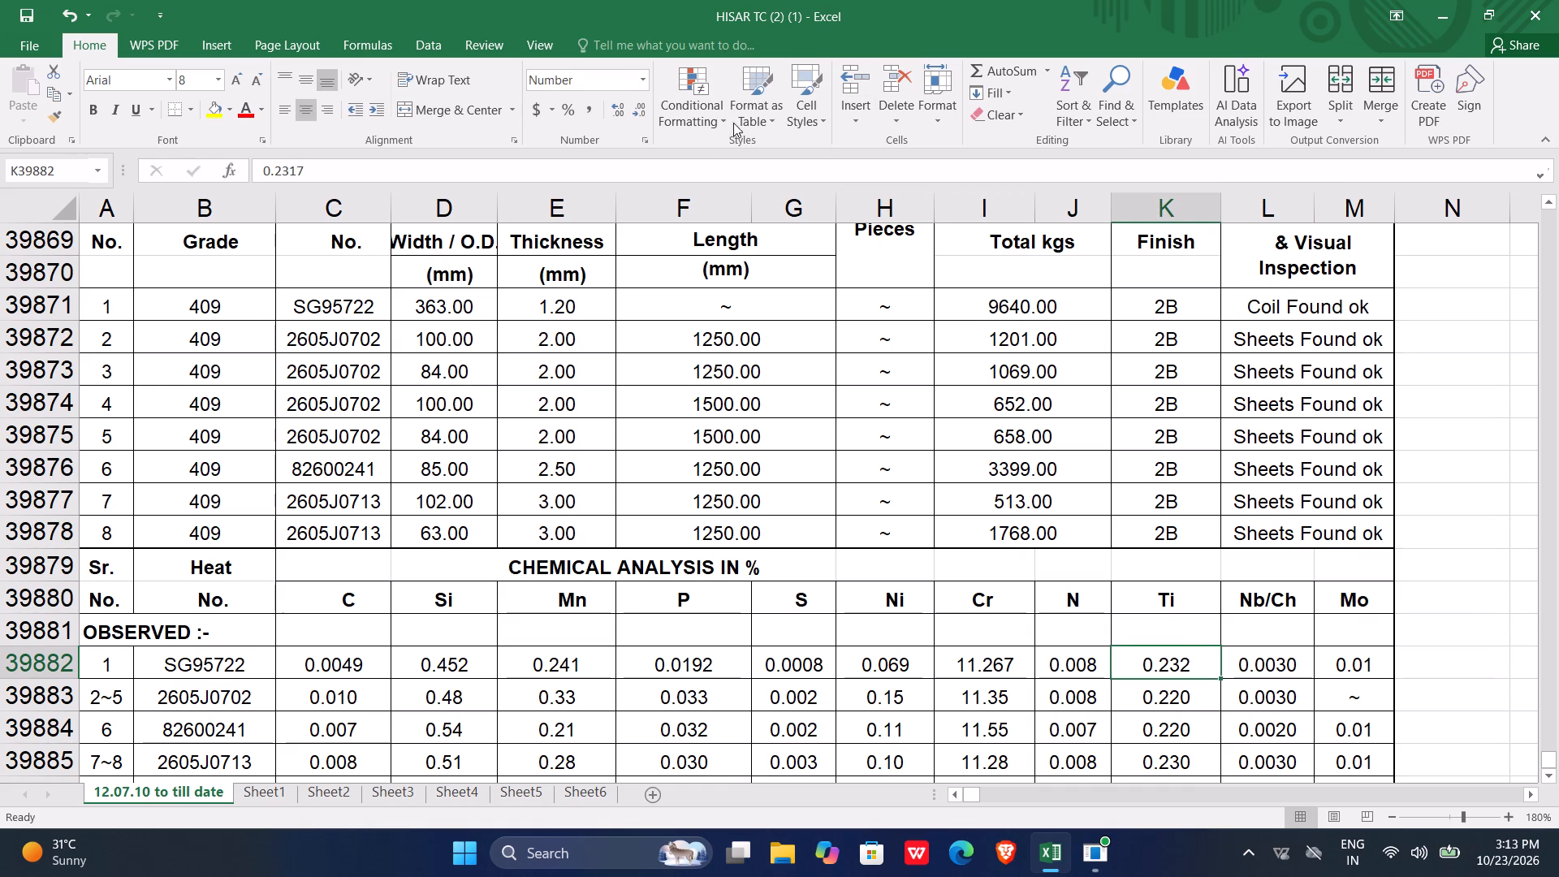
pyautogui.click(611, 113)
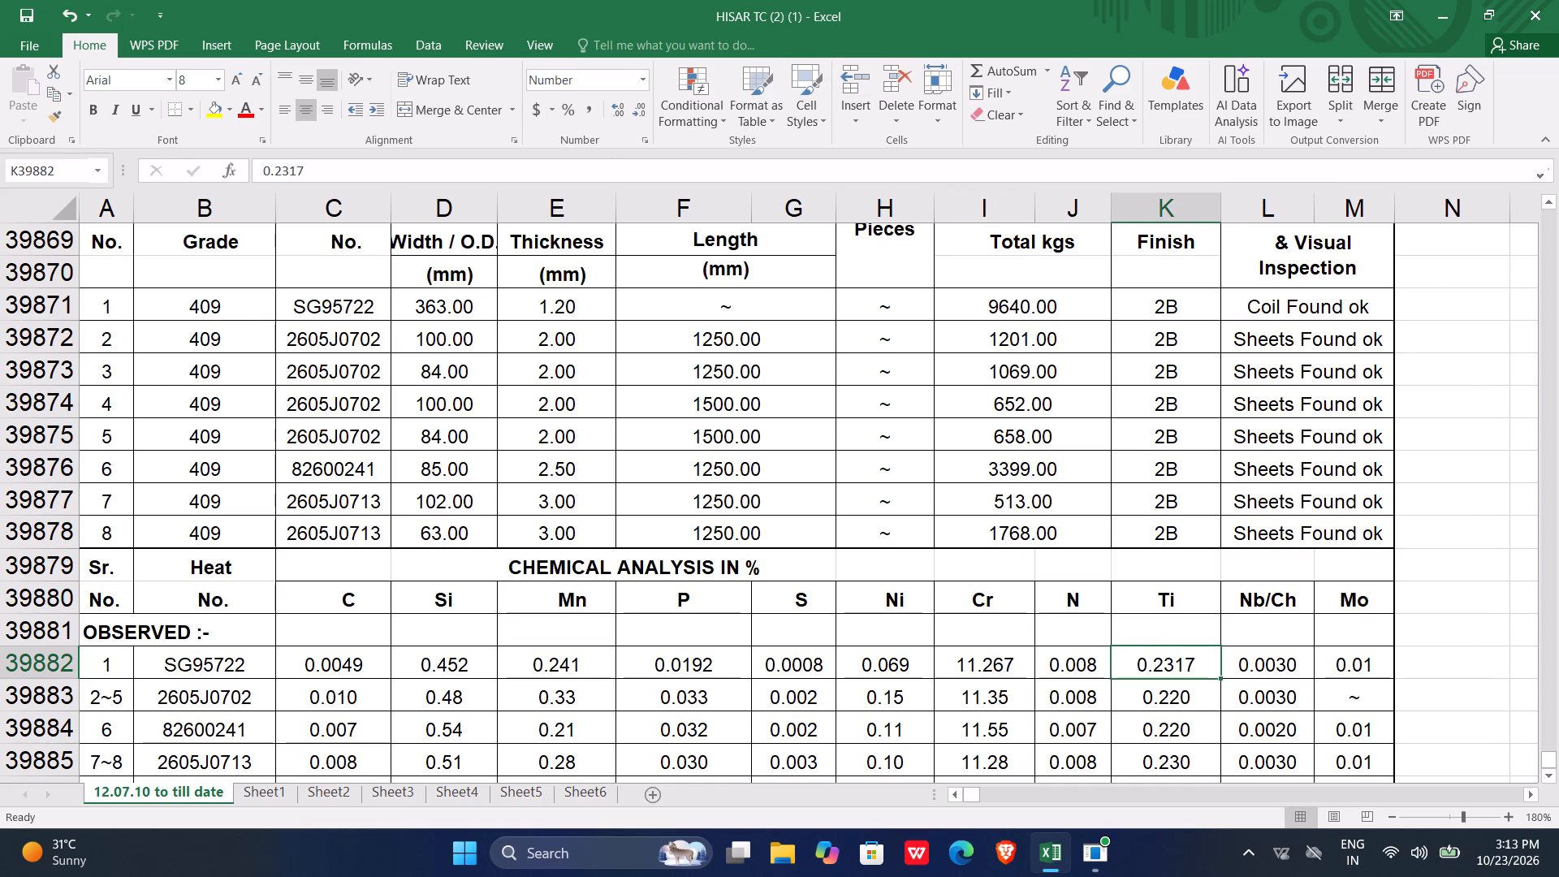
# Set the Nb/Ch value for heat SG95722 to 0.001 and show it with three decimal places.
pyautogui.press('Right')
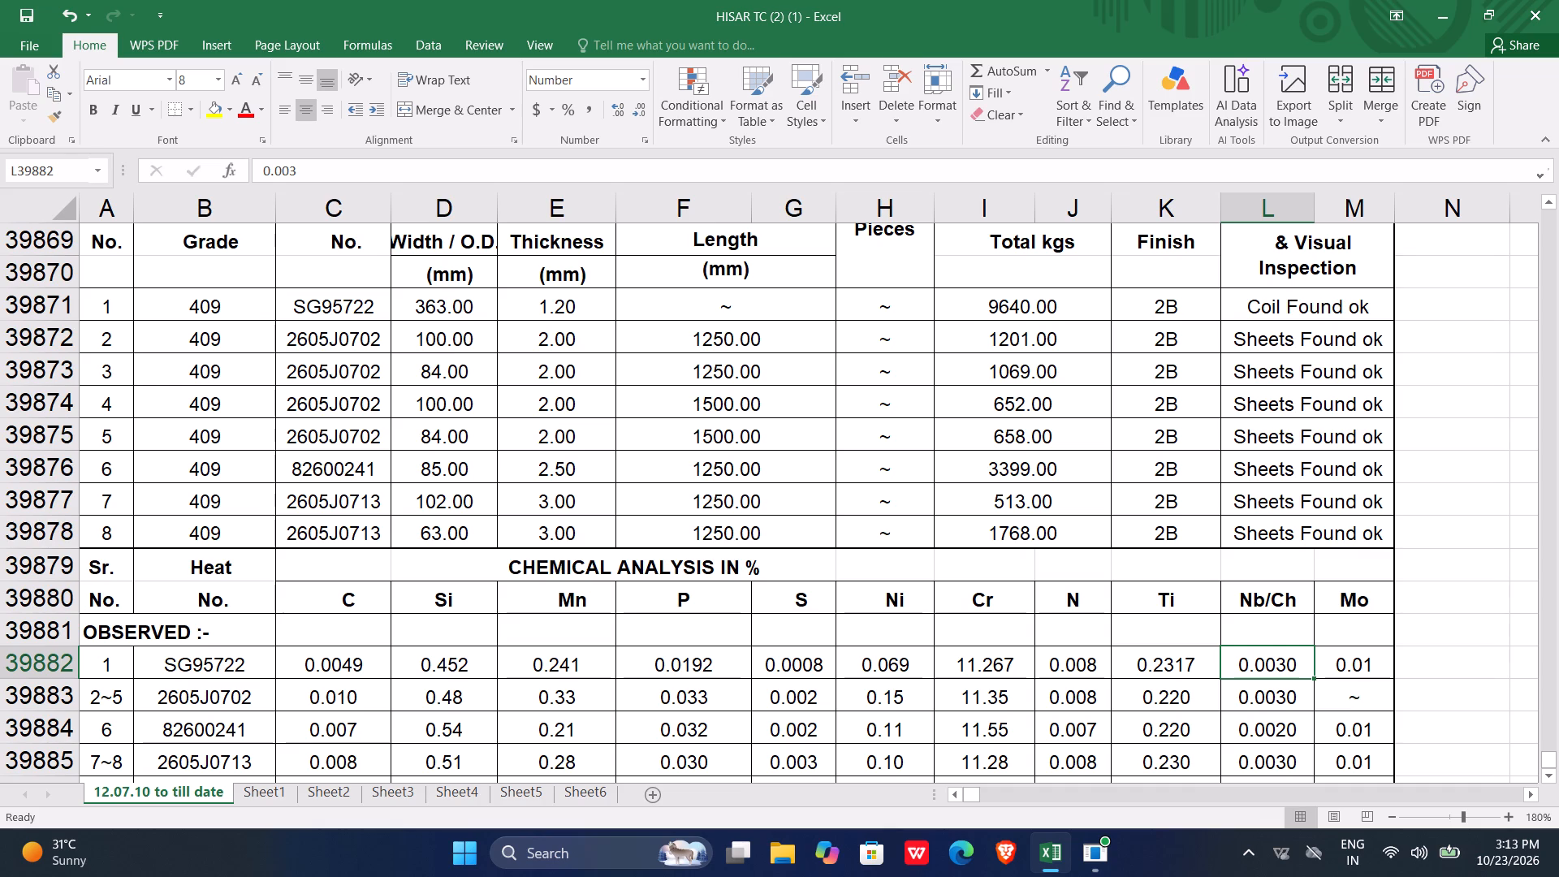
pyautogui.write('0.')
pyautogui.write('001')
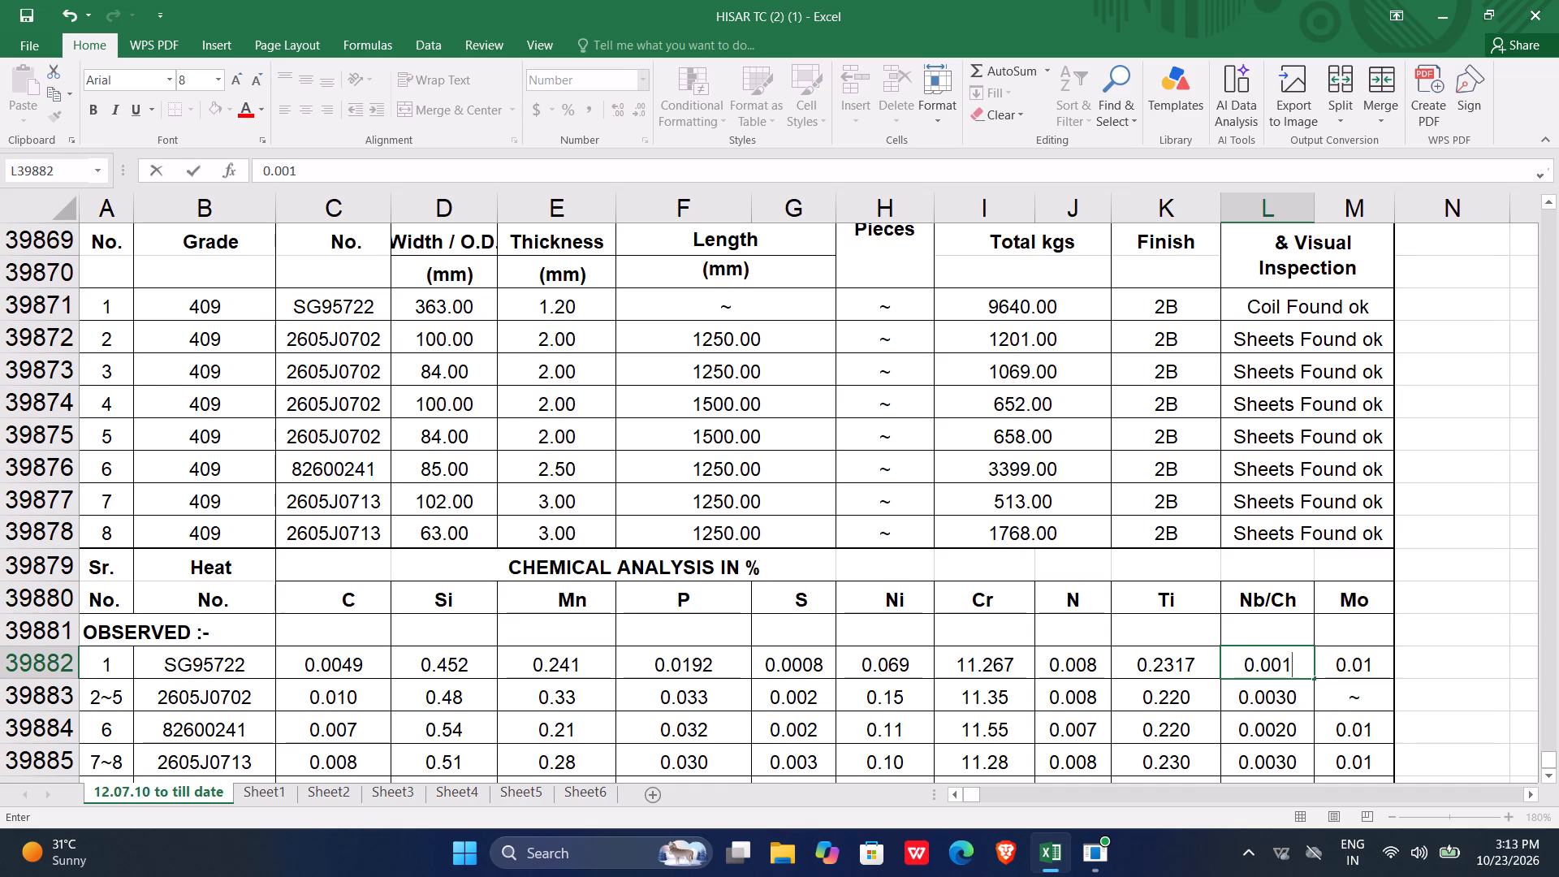
pyautogui.press('Right')
pyautogui.press('Left')
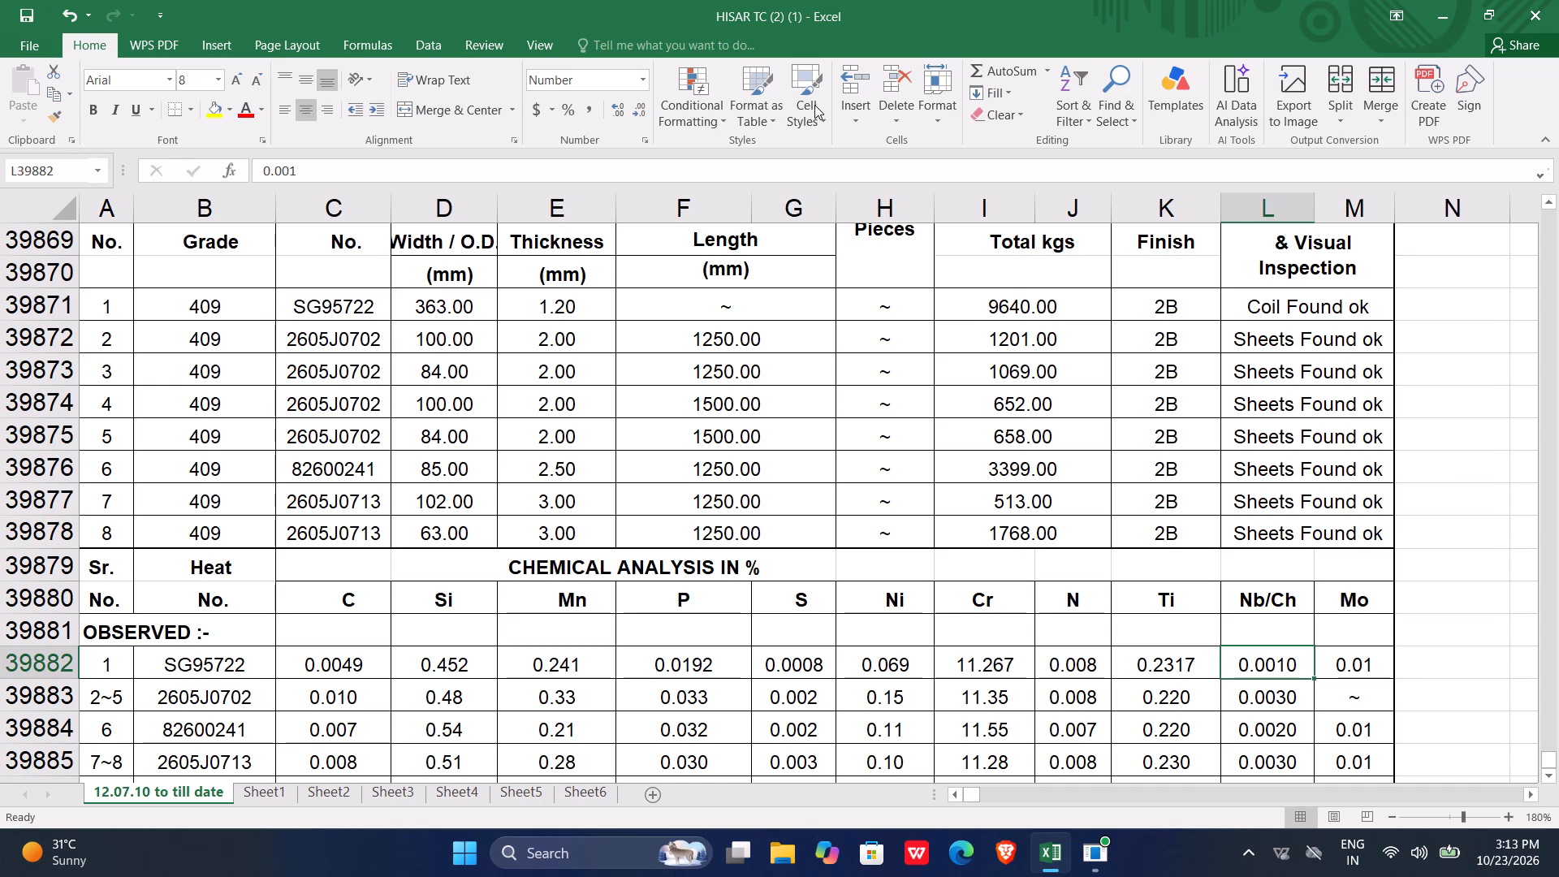
pyautogui.click(640, 114)
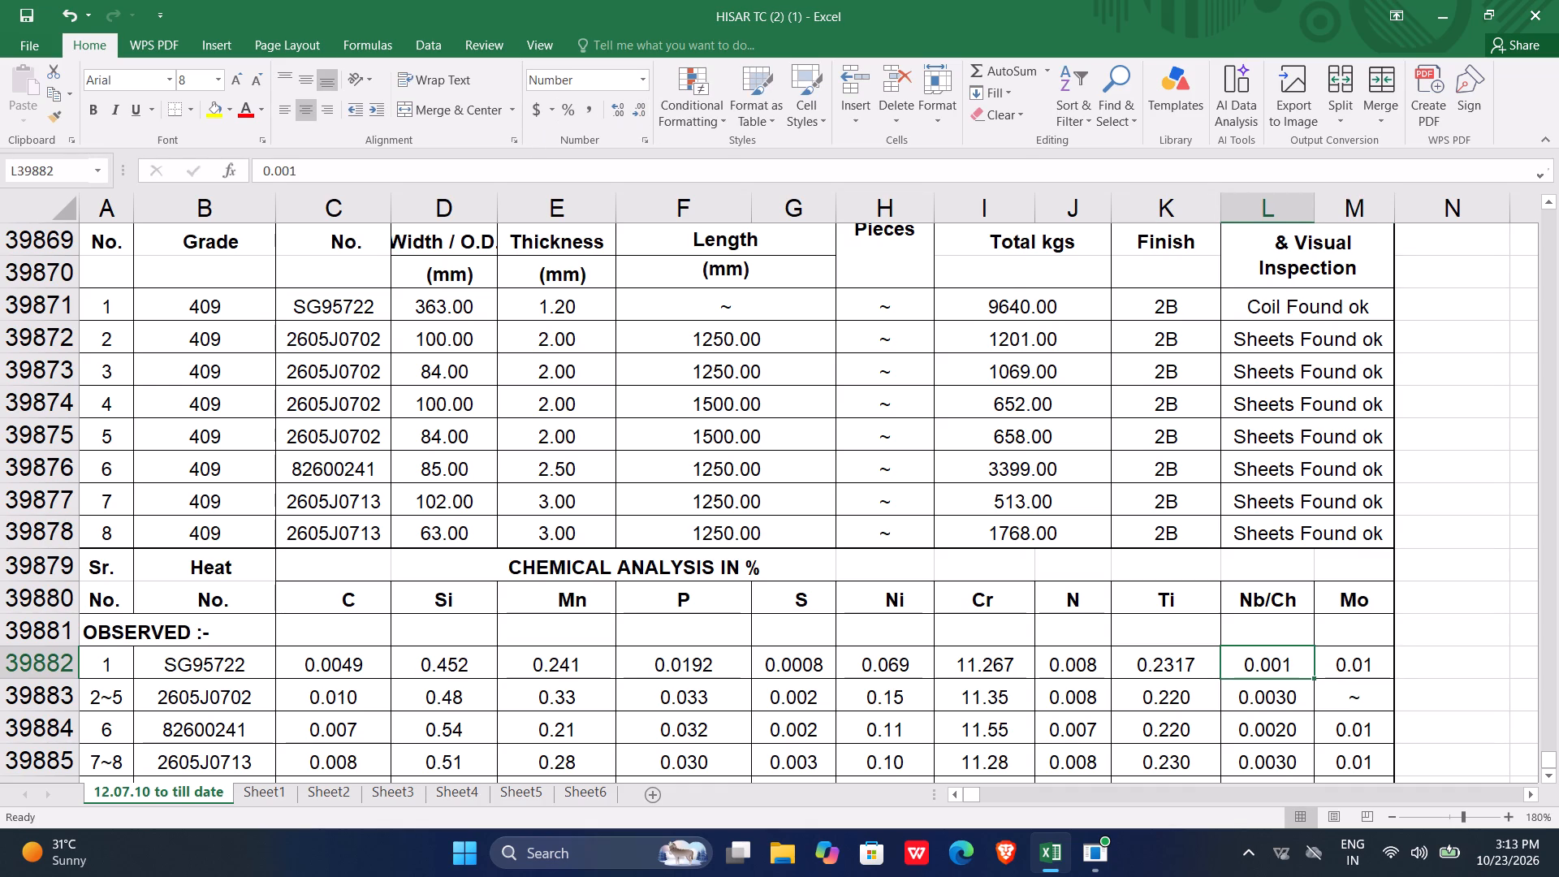
pyautogui.click(1043, 502)
# Replace the molybdenum (Mo) and nitrogen (N) values for heat SG95722 with a ~ mark.
pyautogui.click(1351, 662)
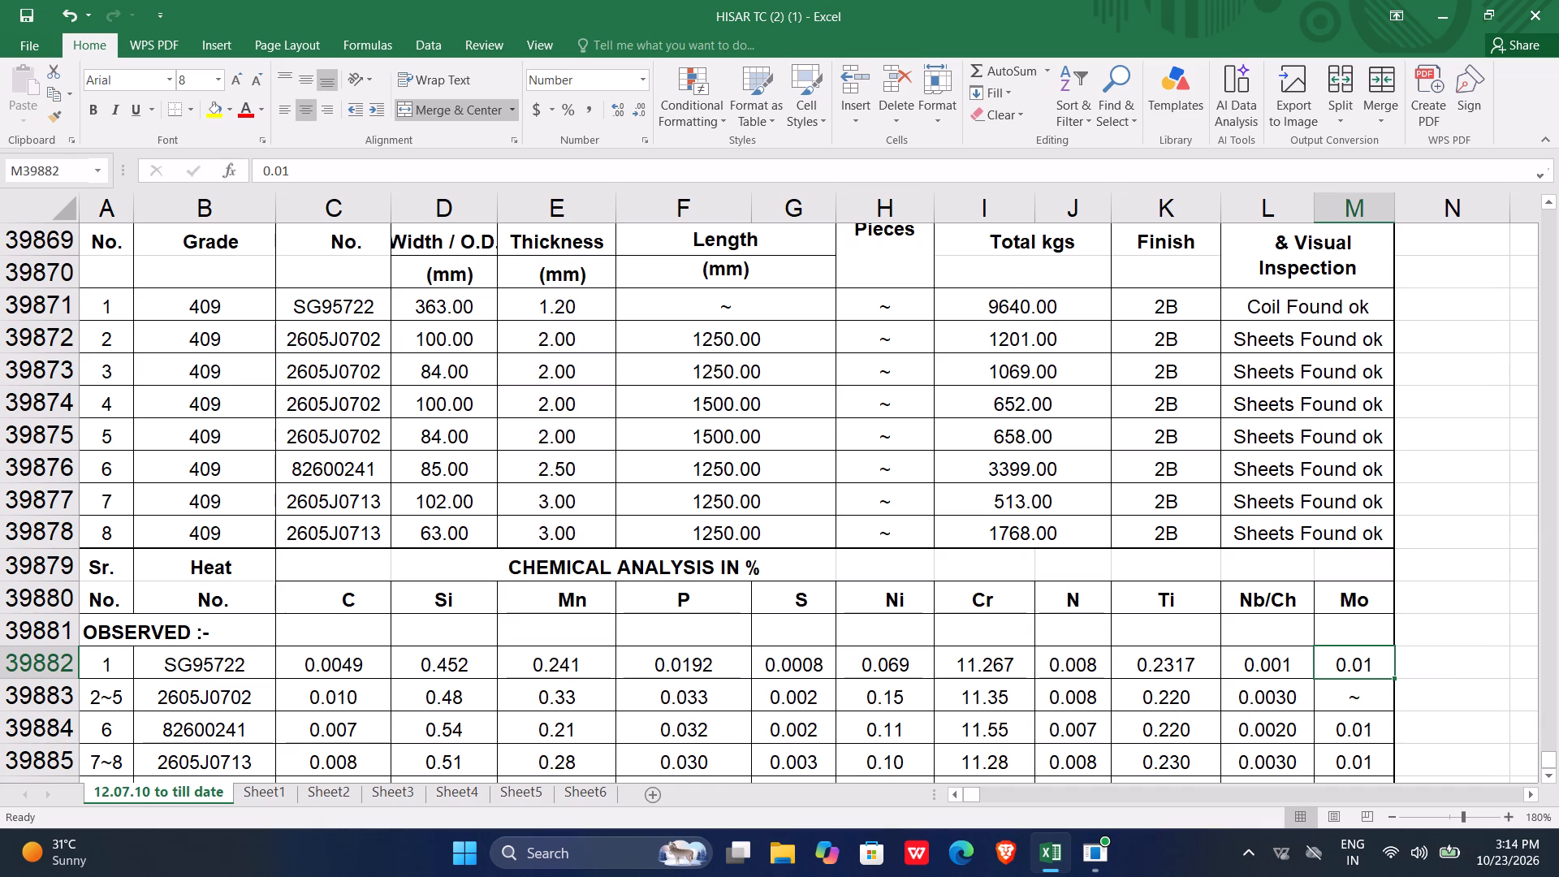
pyautogui.hotkey('shift', '~')
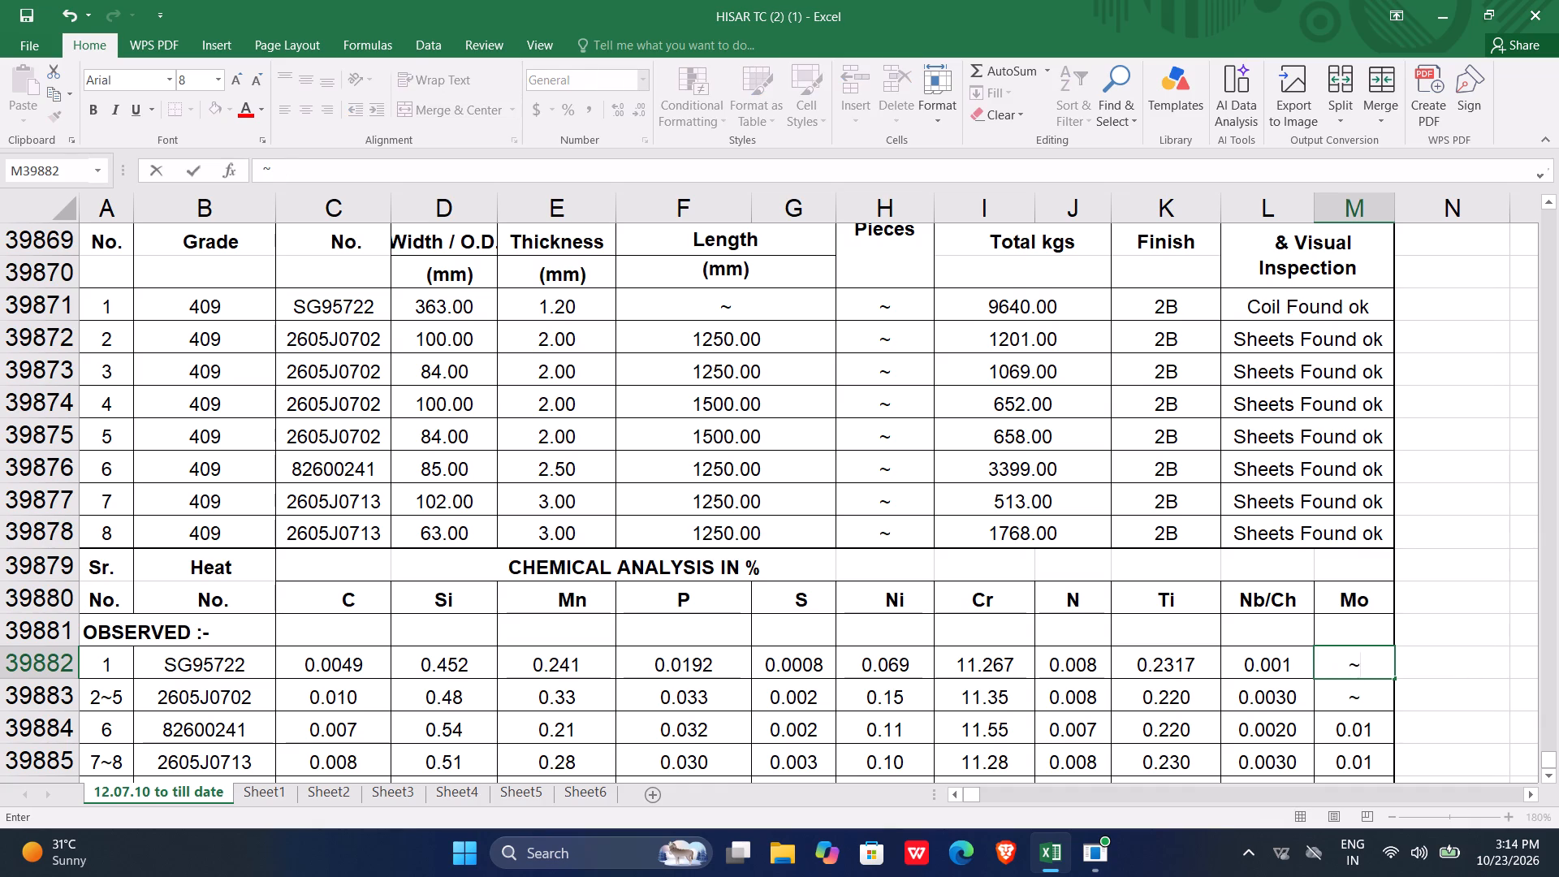
pyautogui.press('Left')
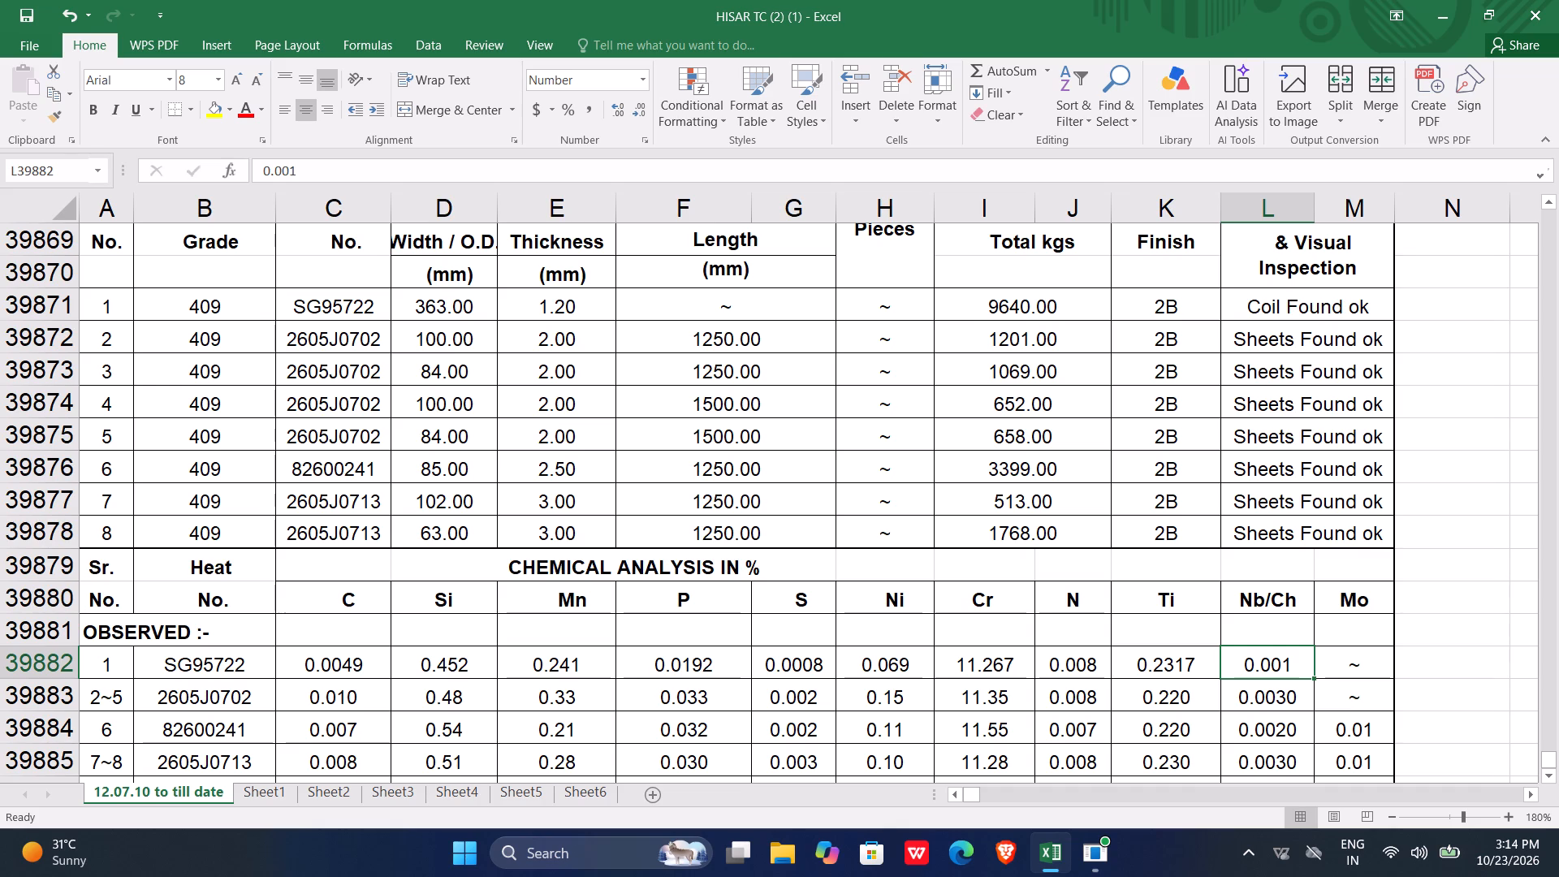
pyautogui.press('Left')
pyautogui.press('Left')
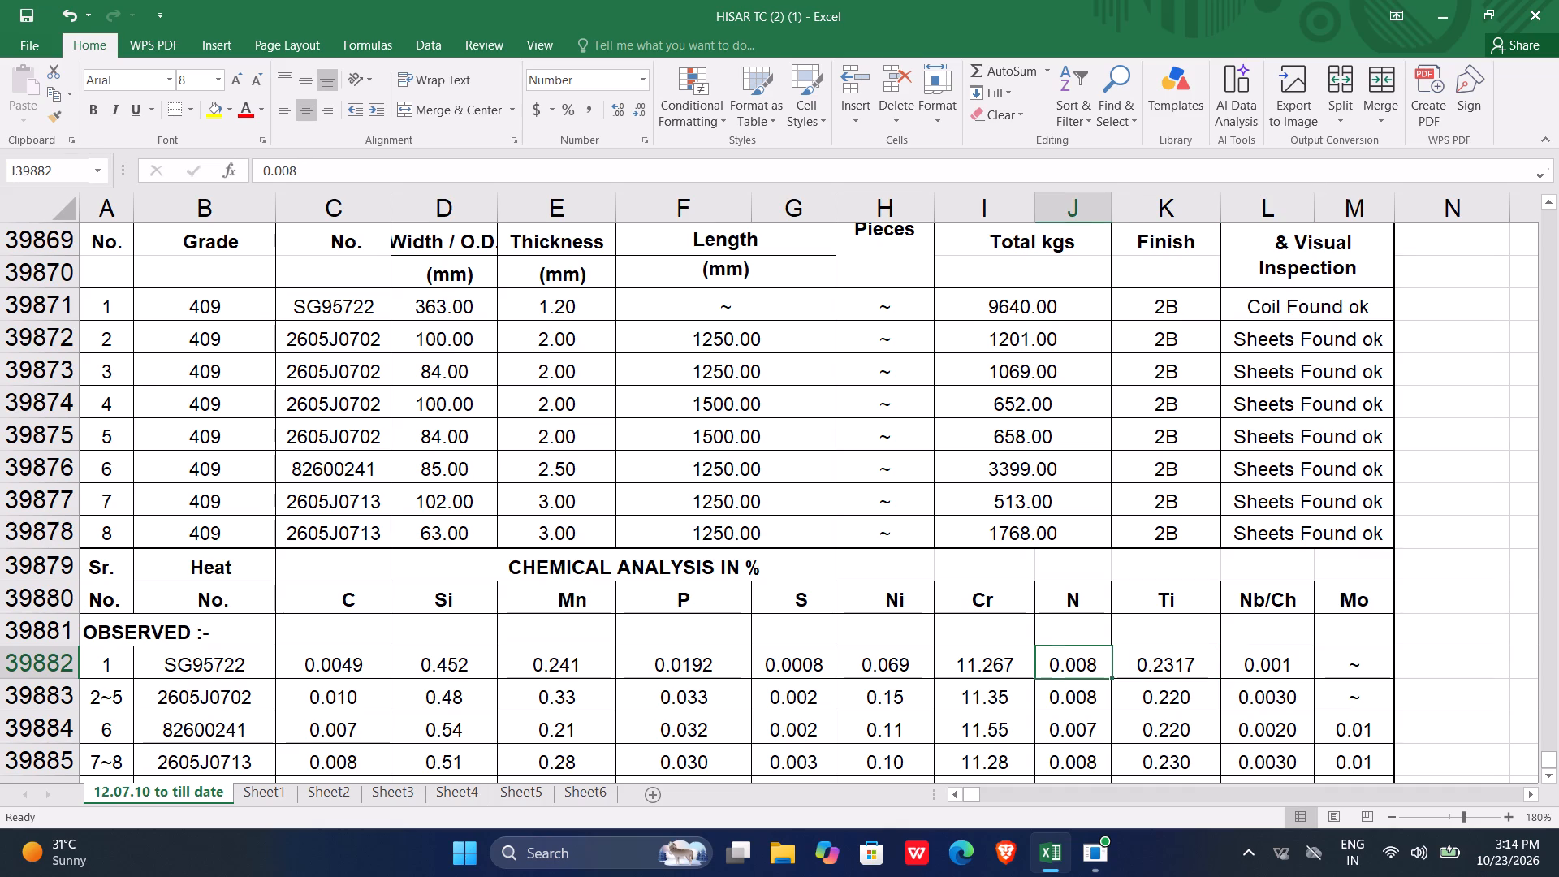
pyautogui.hotkey('shift', '~')
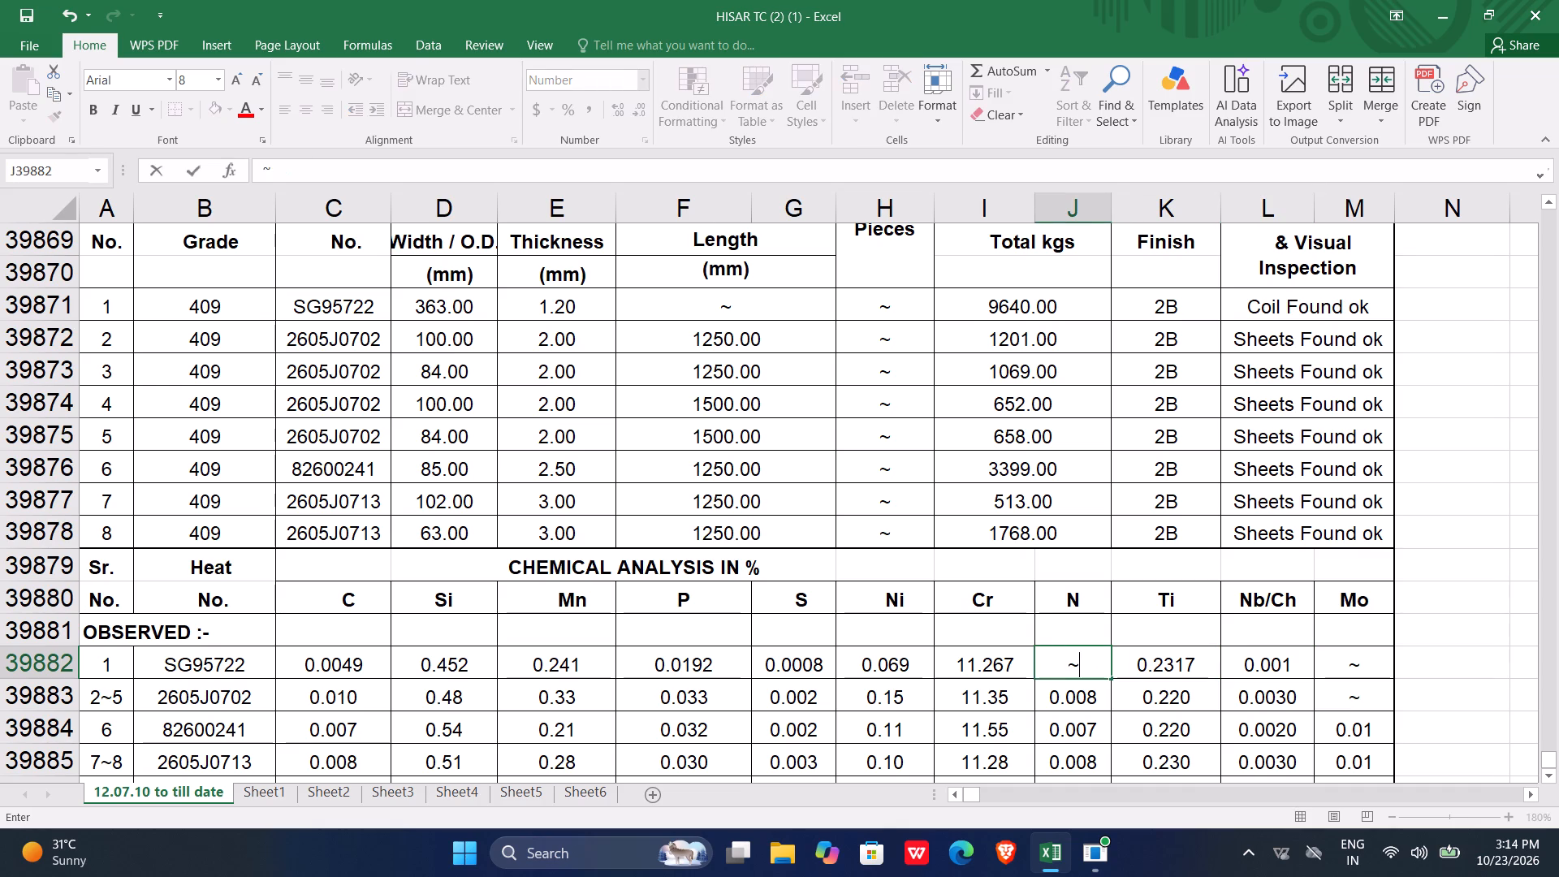
pyautogui.press('Down')
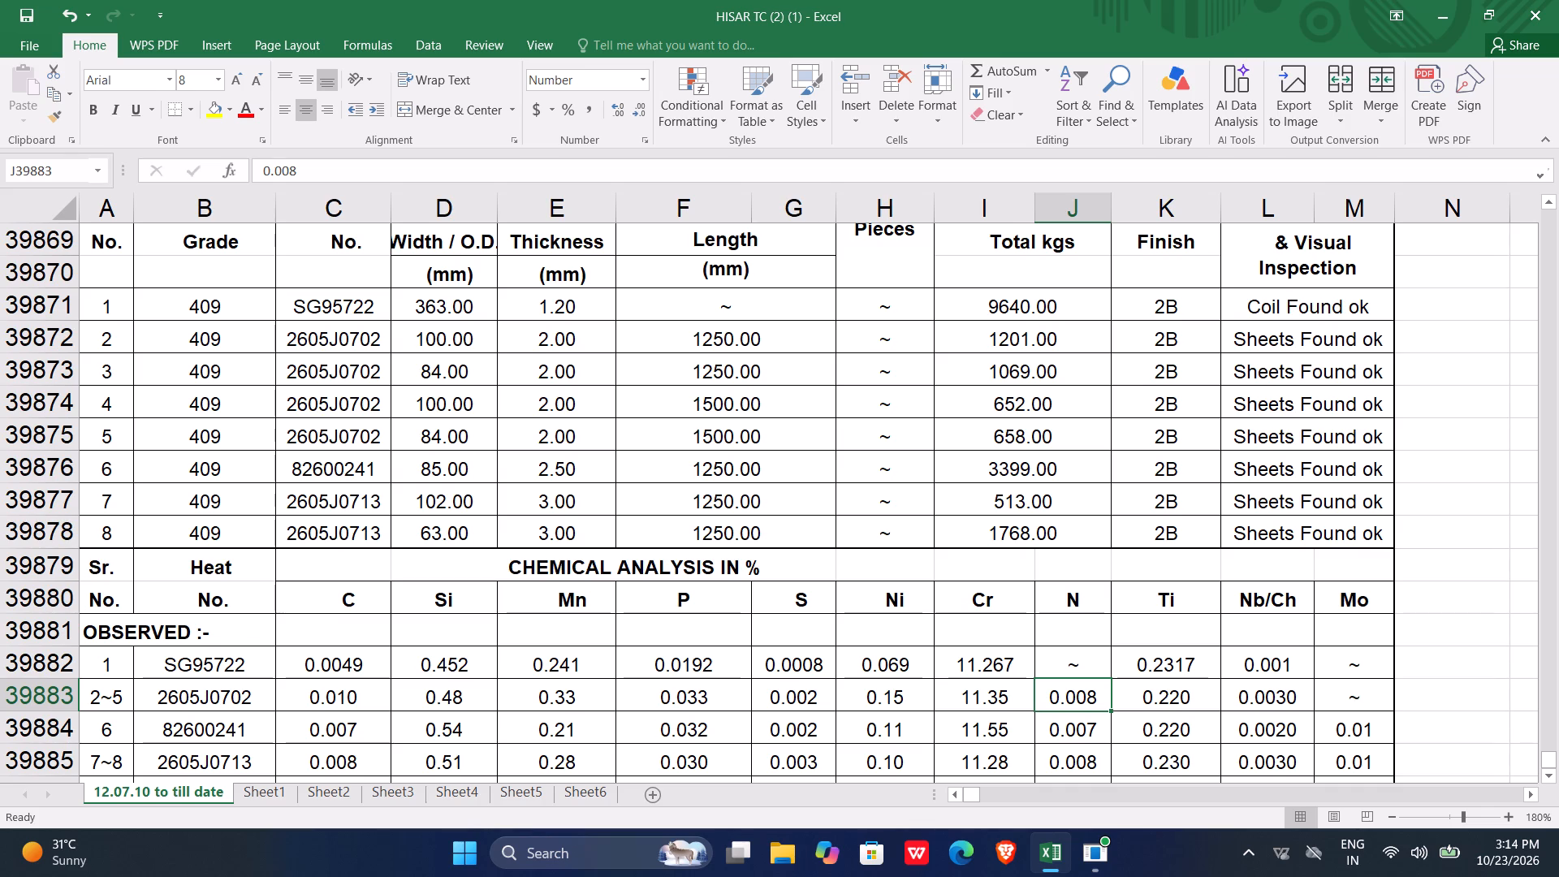
# Check the chemical analysis values for heat SG95722 one by one from carbon through titanium.
pyautogui.press('Up')
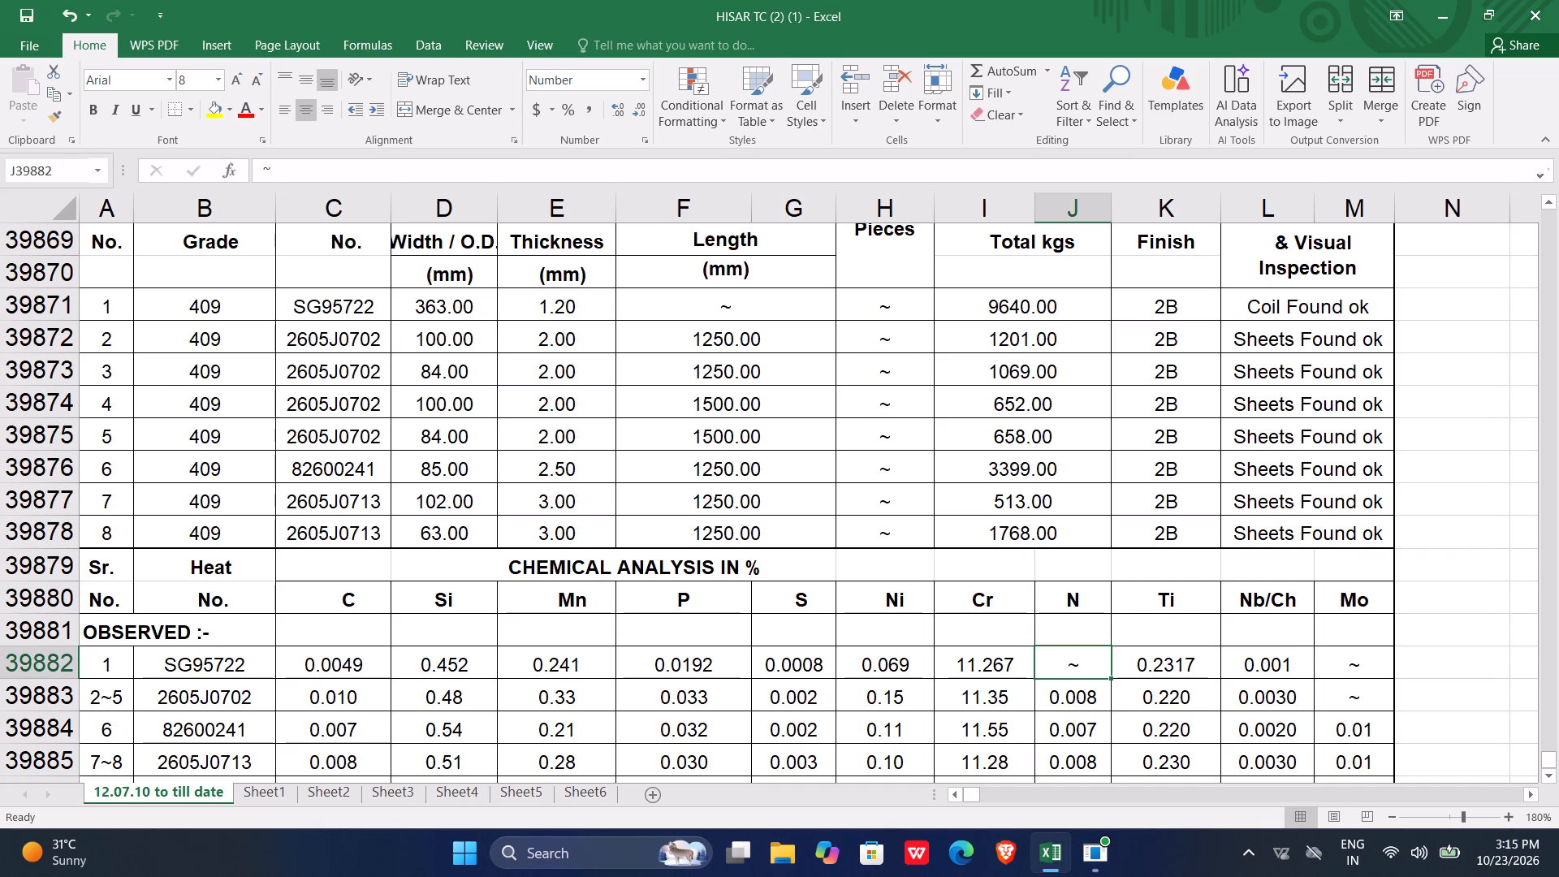
pyautogui.press('Right')
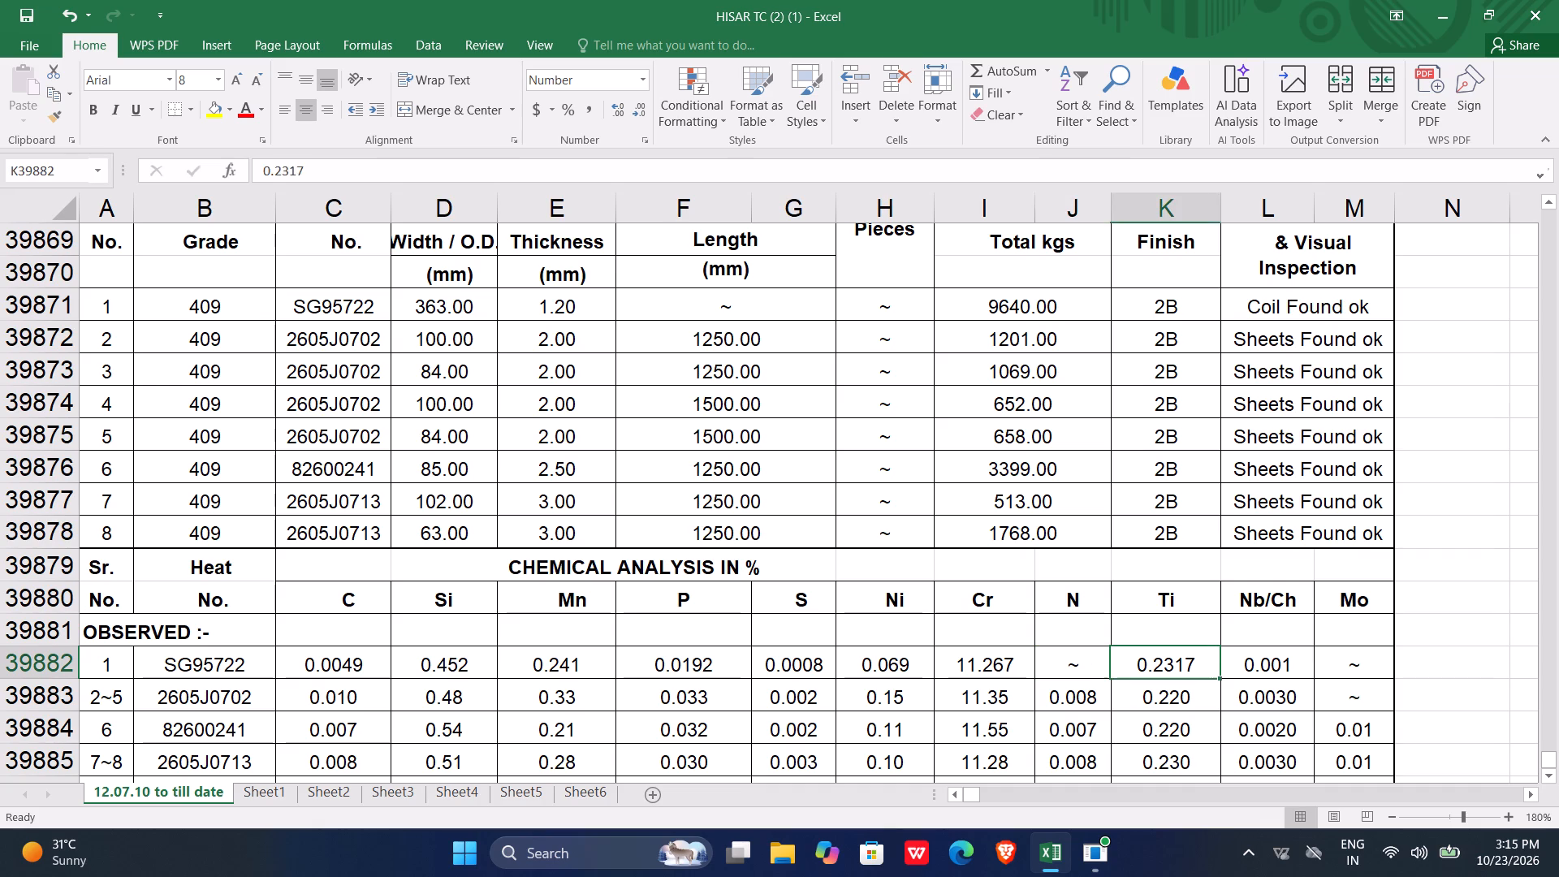
pyautogui.press('Left')
pyautogui.press('Left')
pyautogui.press('Left')
pyautogui.press('Left')
pyautogui.press('Left')
pyautogui.press('Left')
pyautogui.press('Left')
pyautogui.press('Left')
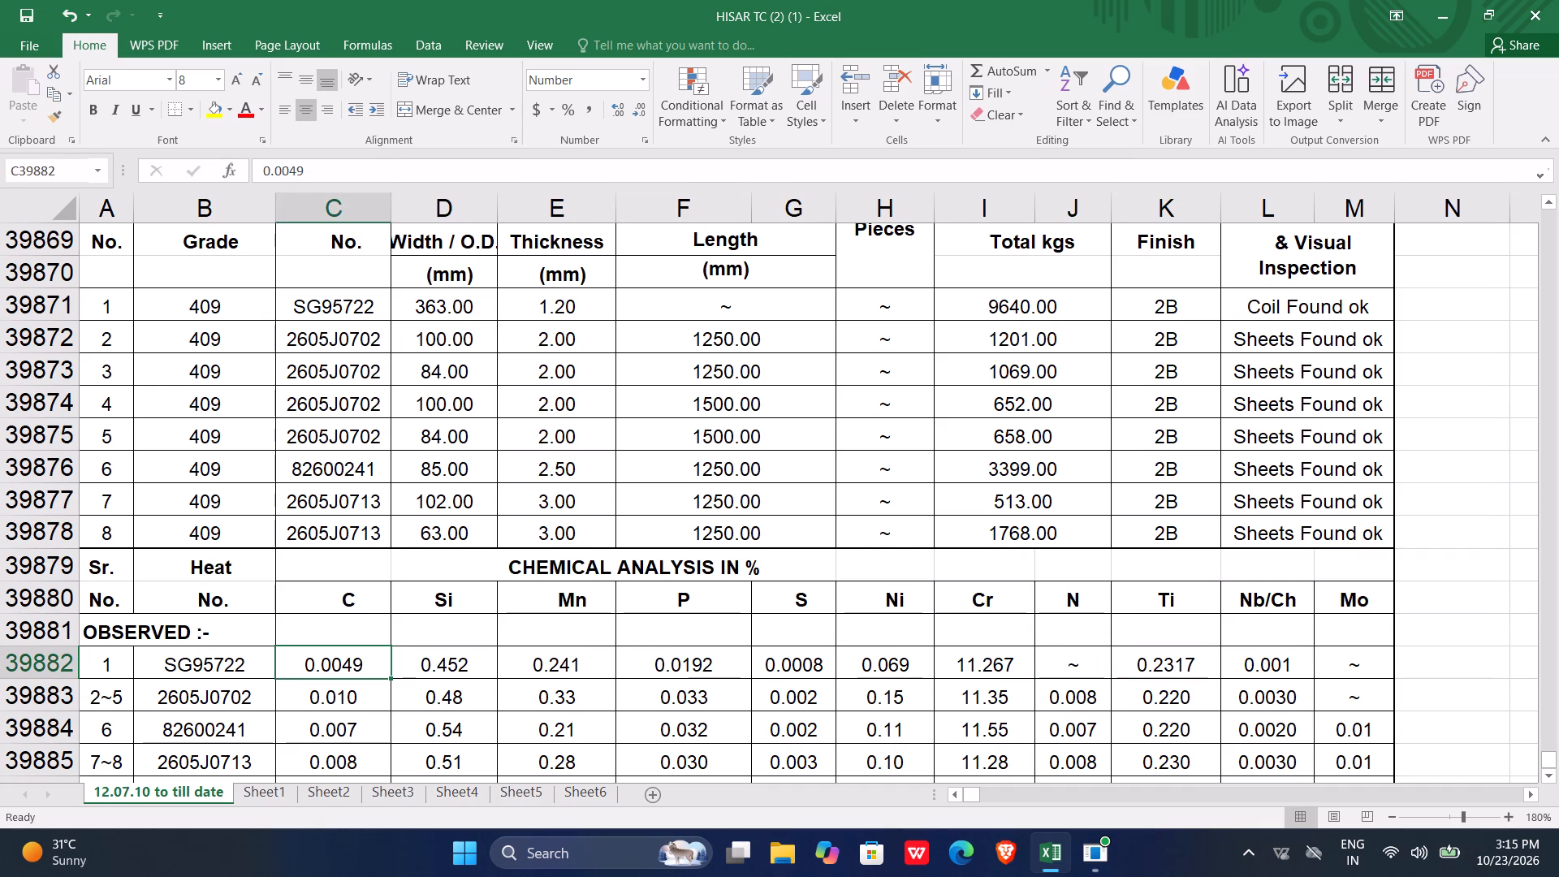
pyautogui.press('Right')
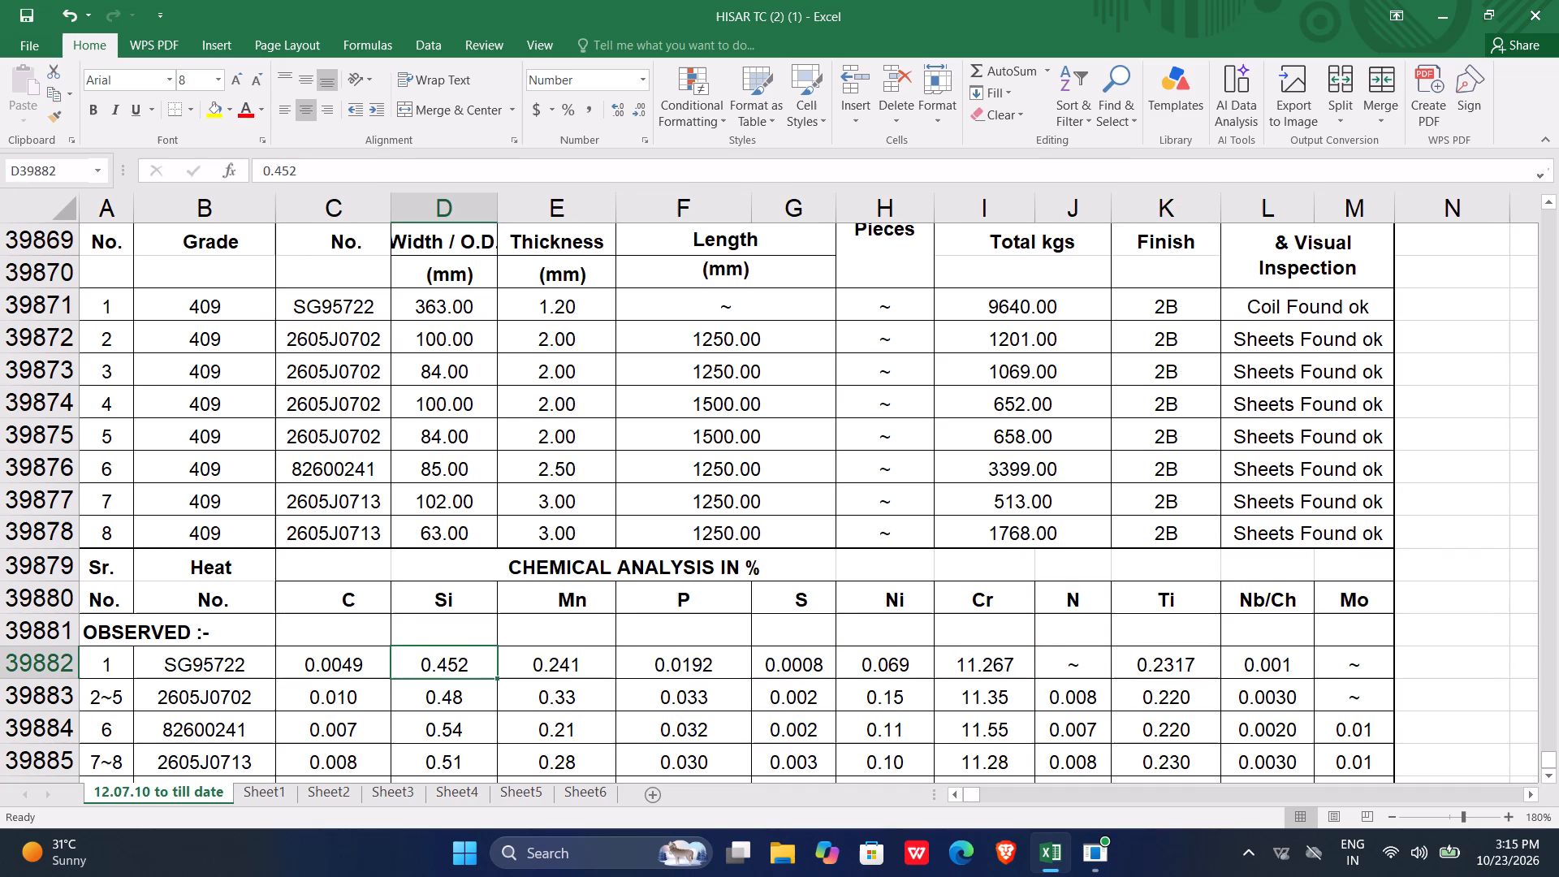
pyautogui.press('Right')
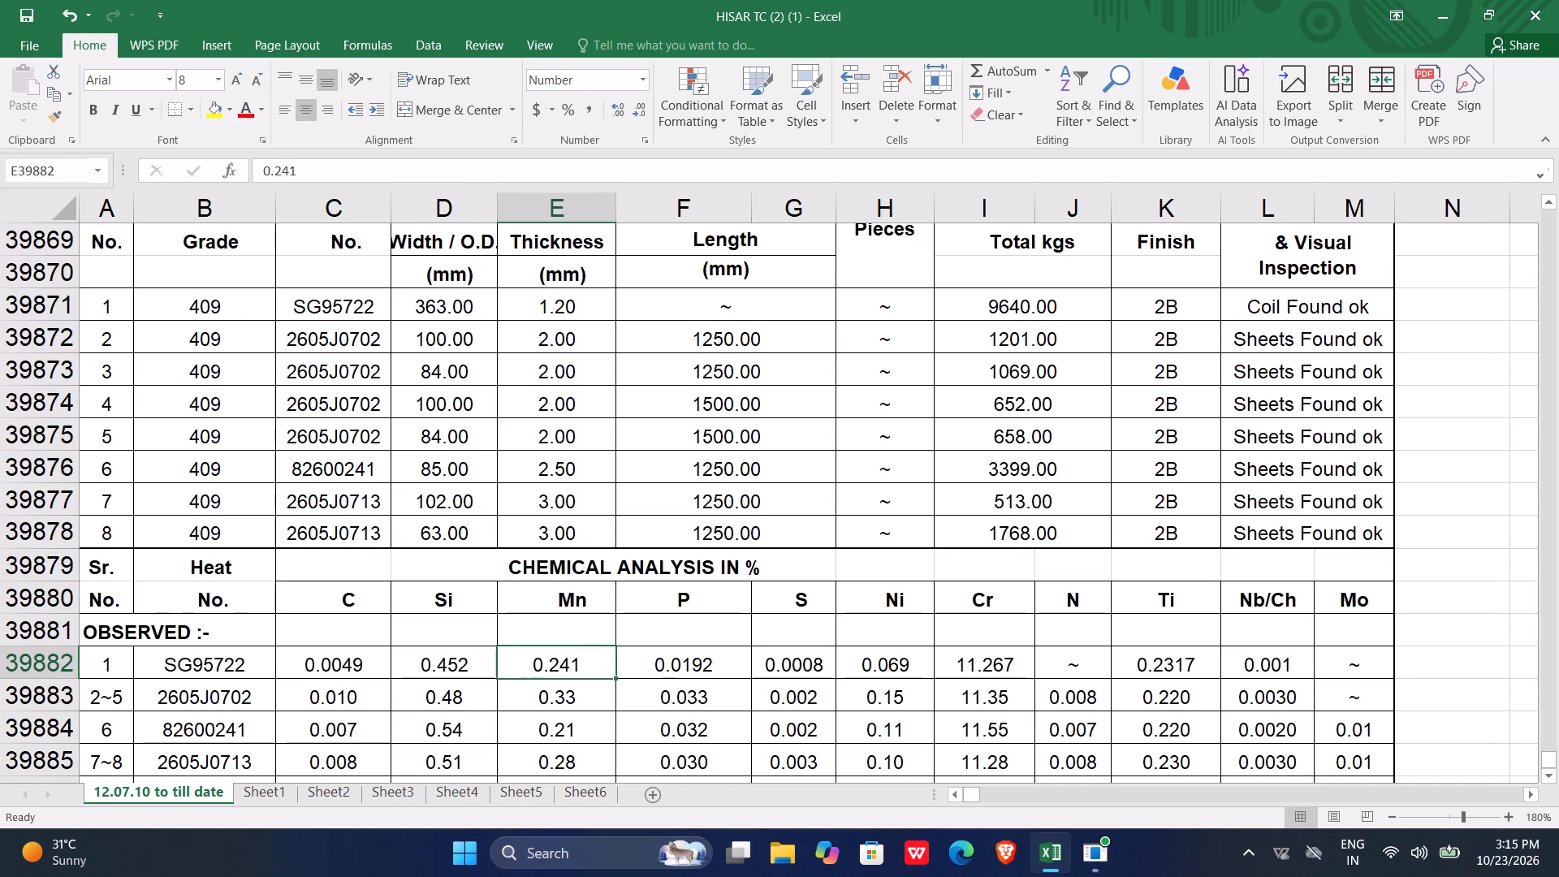
pyautogui.press('Right')
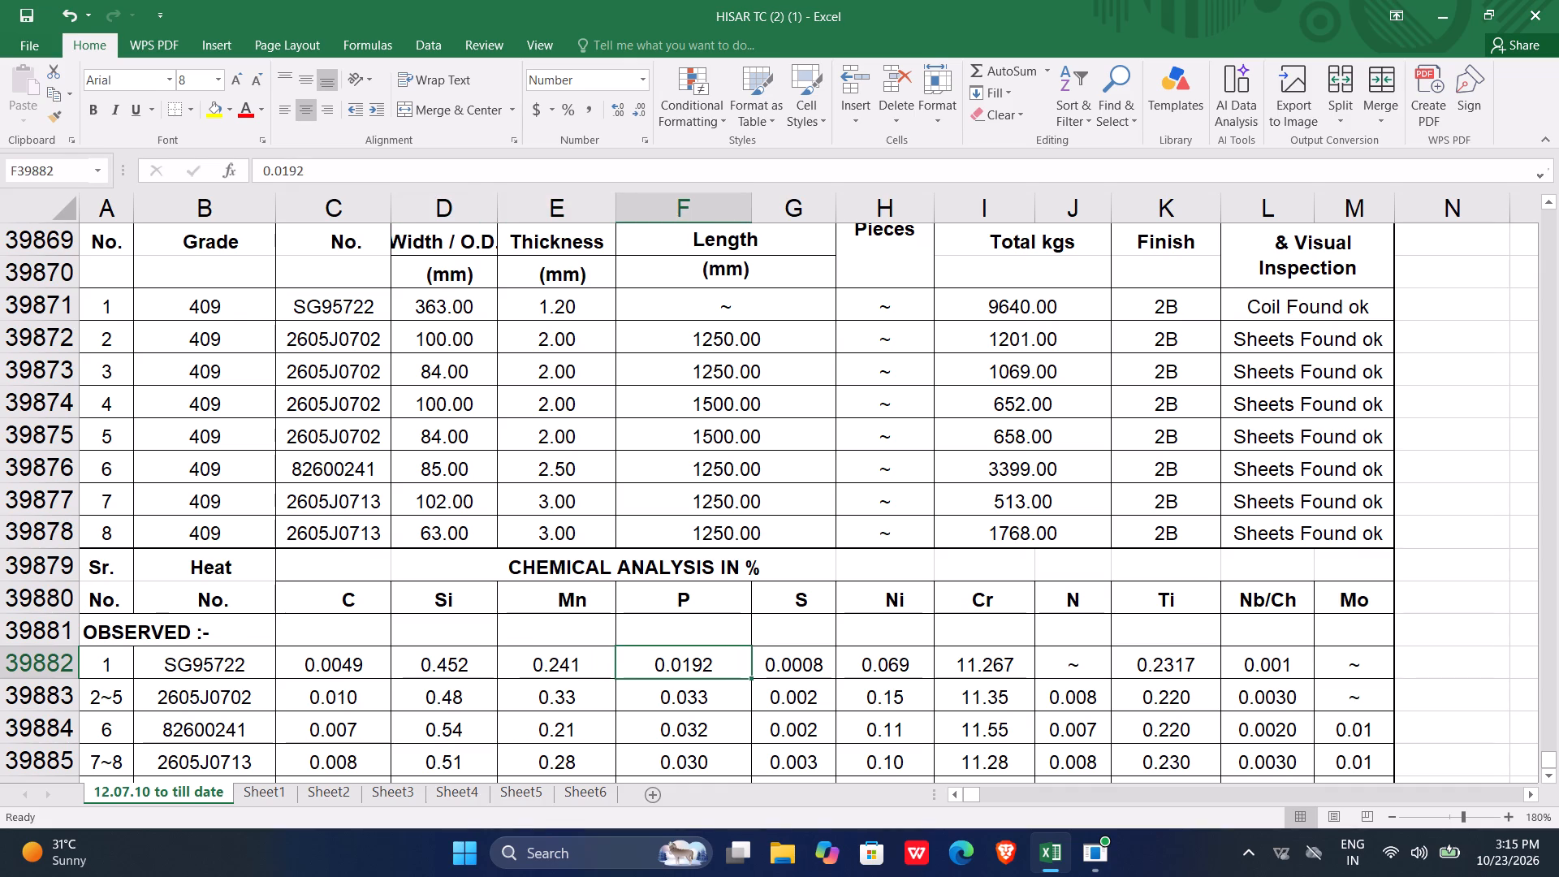
pyautogui.press('Right')
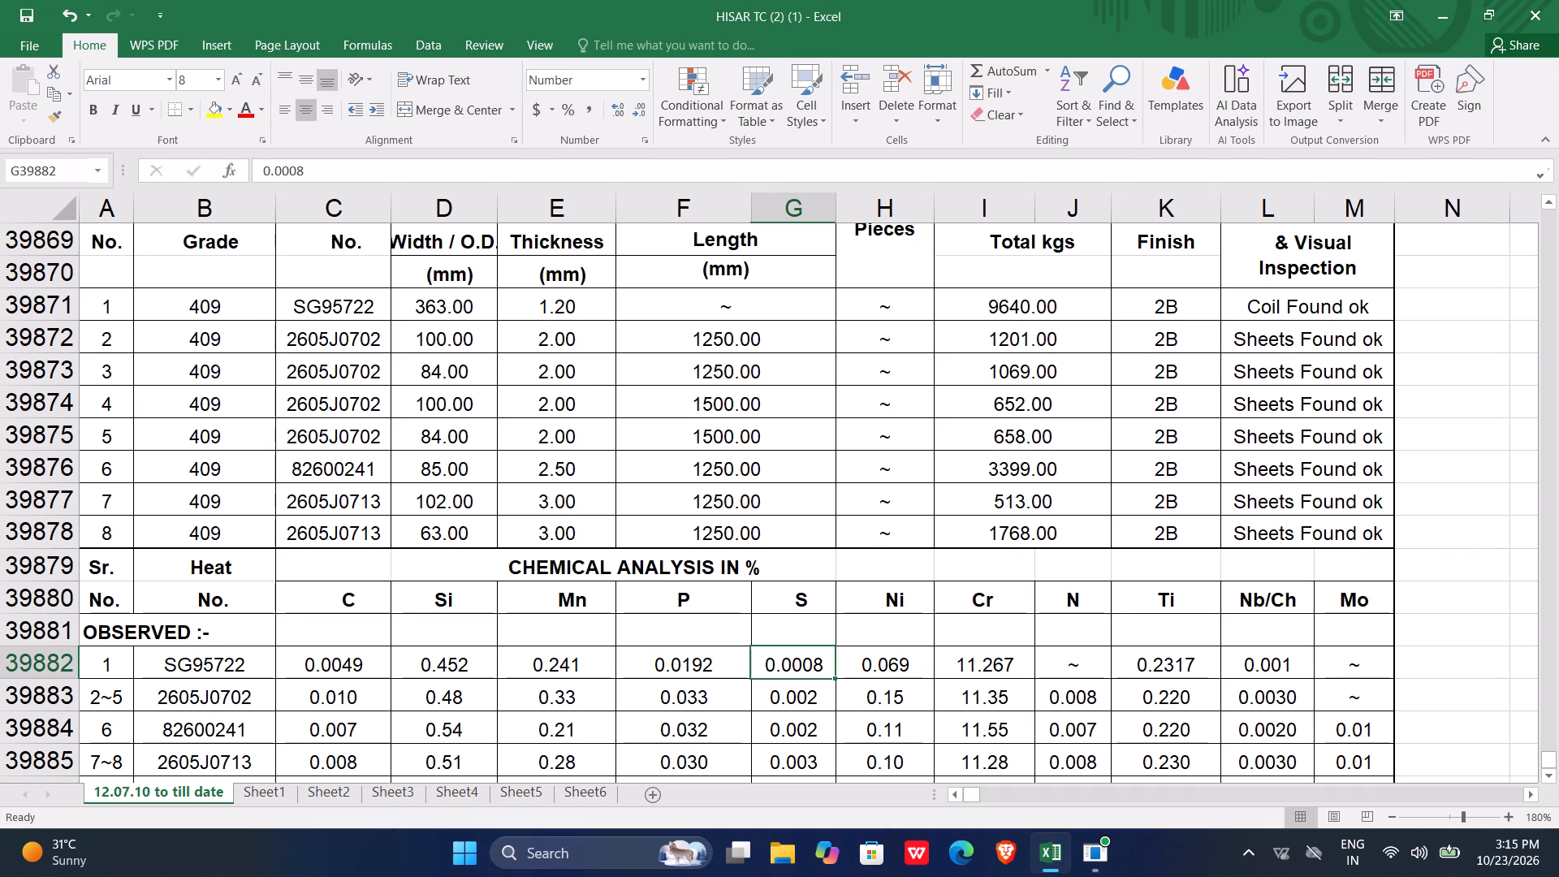
pyautogui.press('Right')
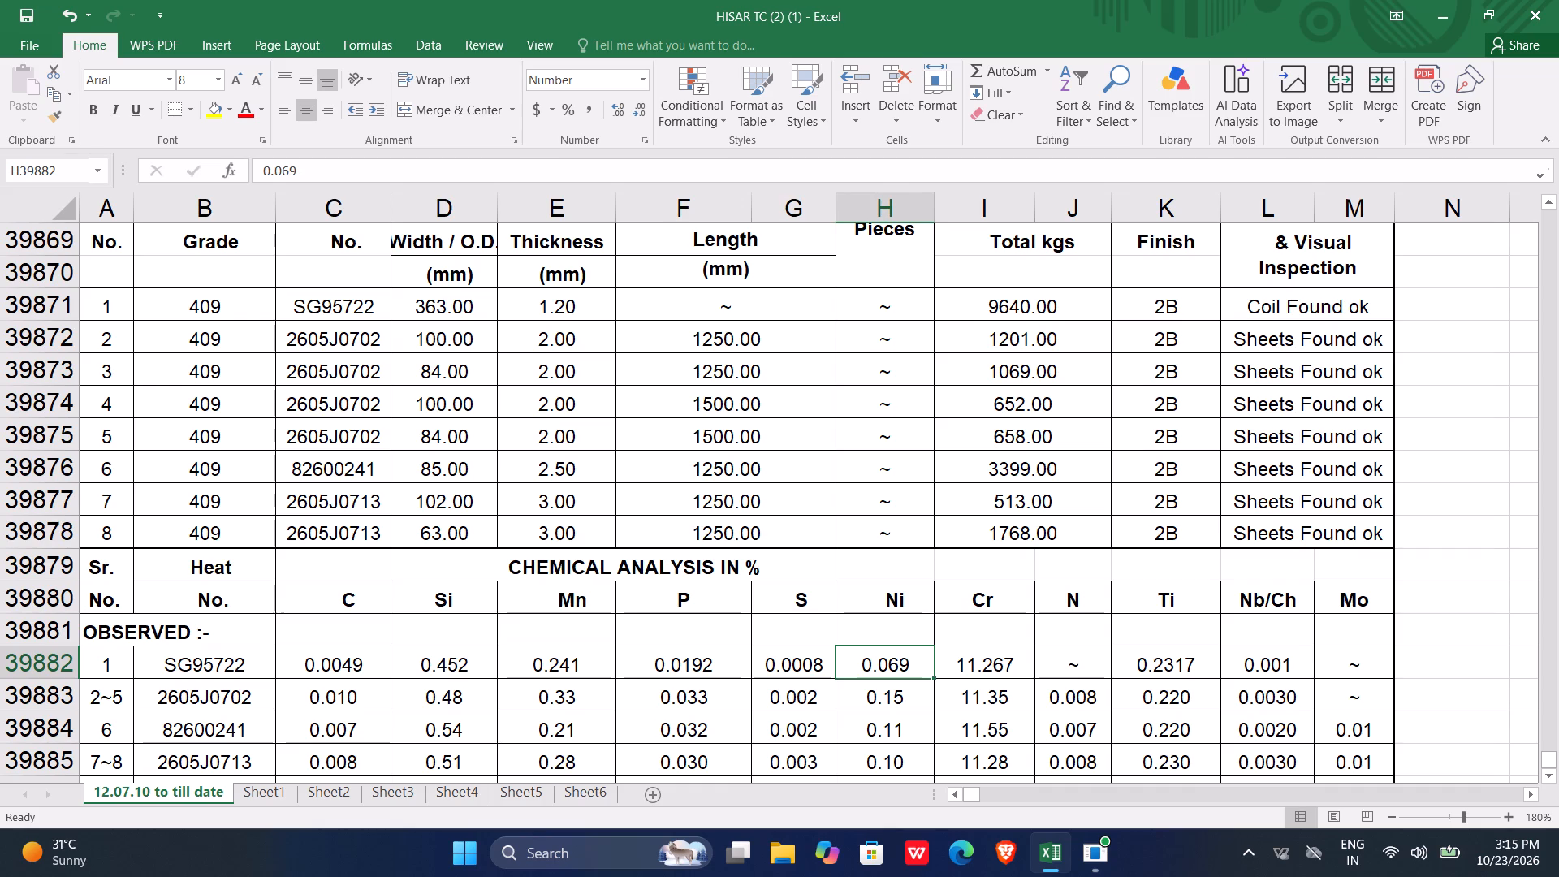
pyautogui.press('Right')
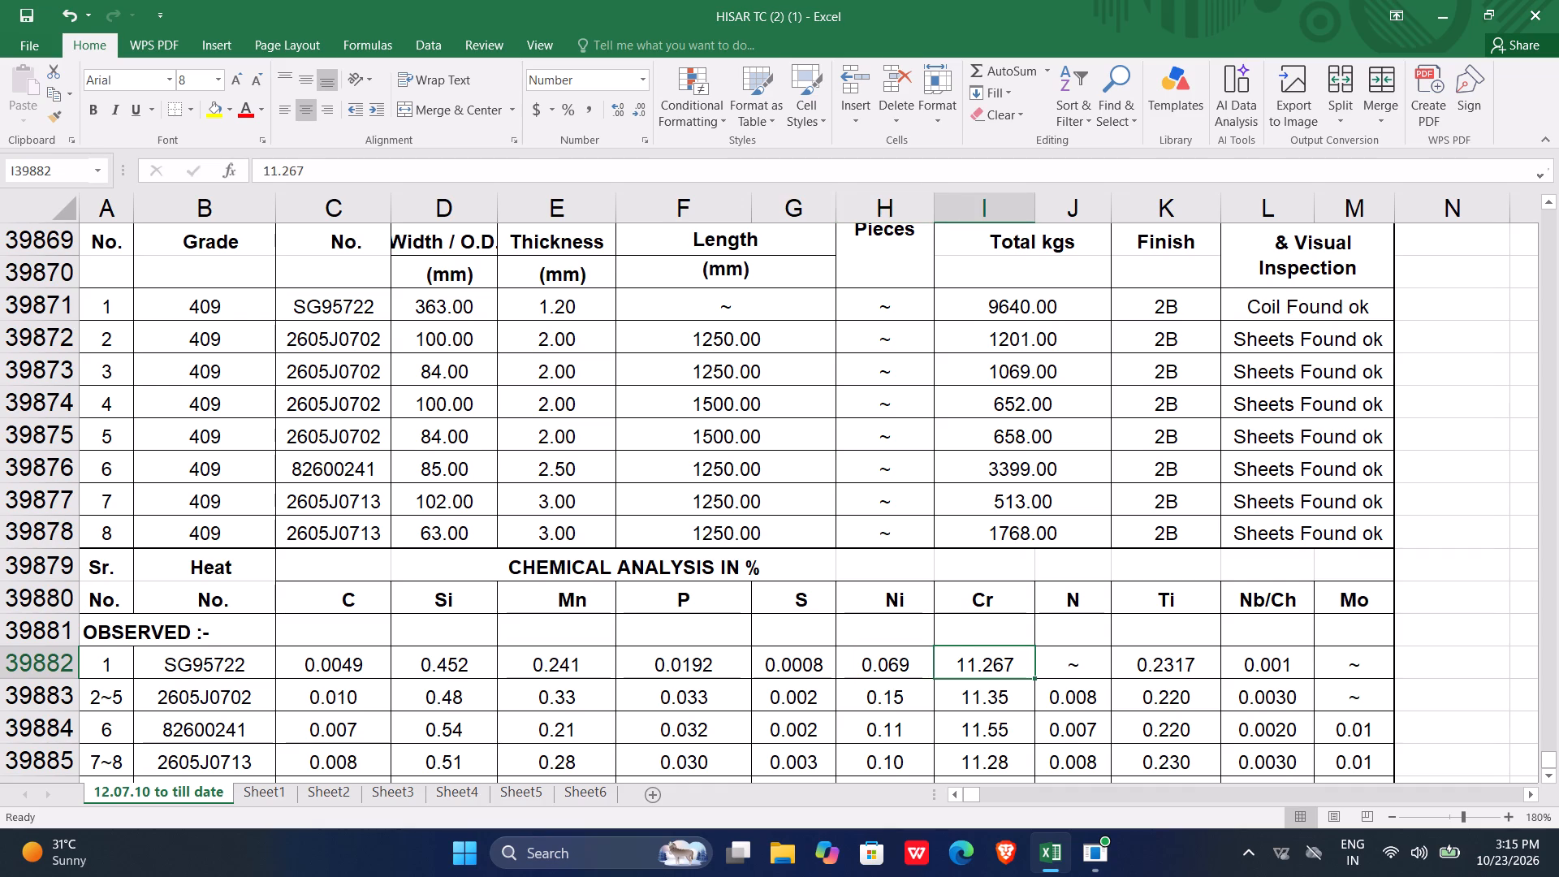
pyautogui.press('Right')
pyautogui.press('Right')
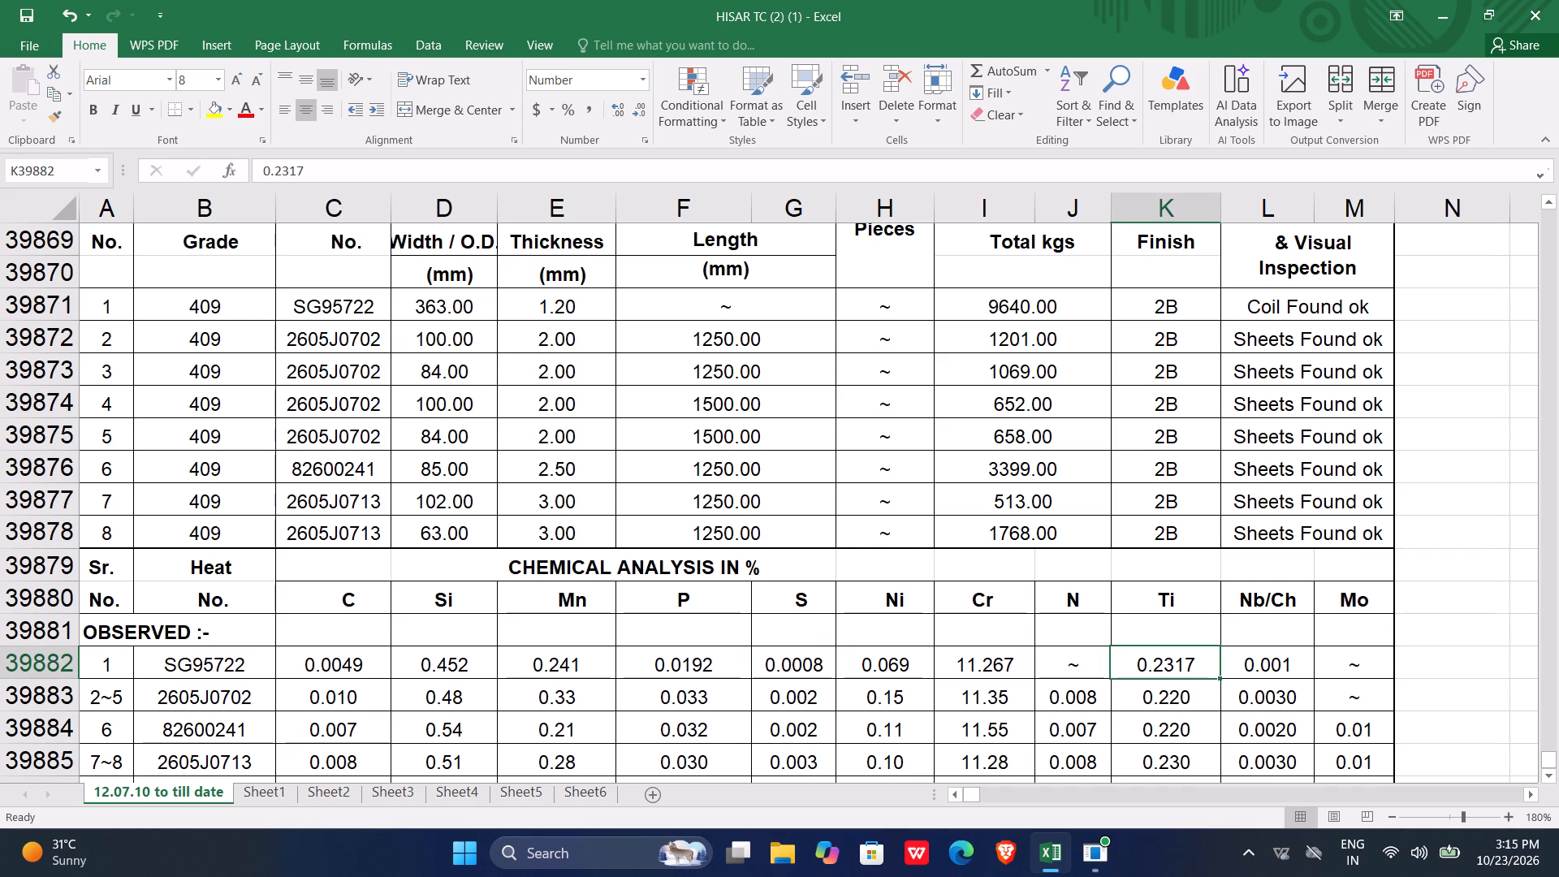
# Set the observed hardness (HRB) for serial no. 1 in the mechanical properties table to 70.5.
pyautogui.press('Right')
pyautogui.press('Down')
pyautogui.press('Down')
pyautogui.press('Down')
pyautogui.press('Down')
pyautogui.press('Down')
pyautogui.press('Down')
pyautogui.press('Down')
pyautogui.press('Down')
pyautogui.press('Down')
pyautogui.press('Down')
pyautogui.press('Down')
pyautogui.press('Down')
pyautogui.press('Down')
pyautogui.press('Down')
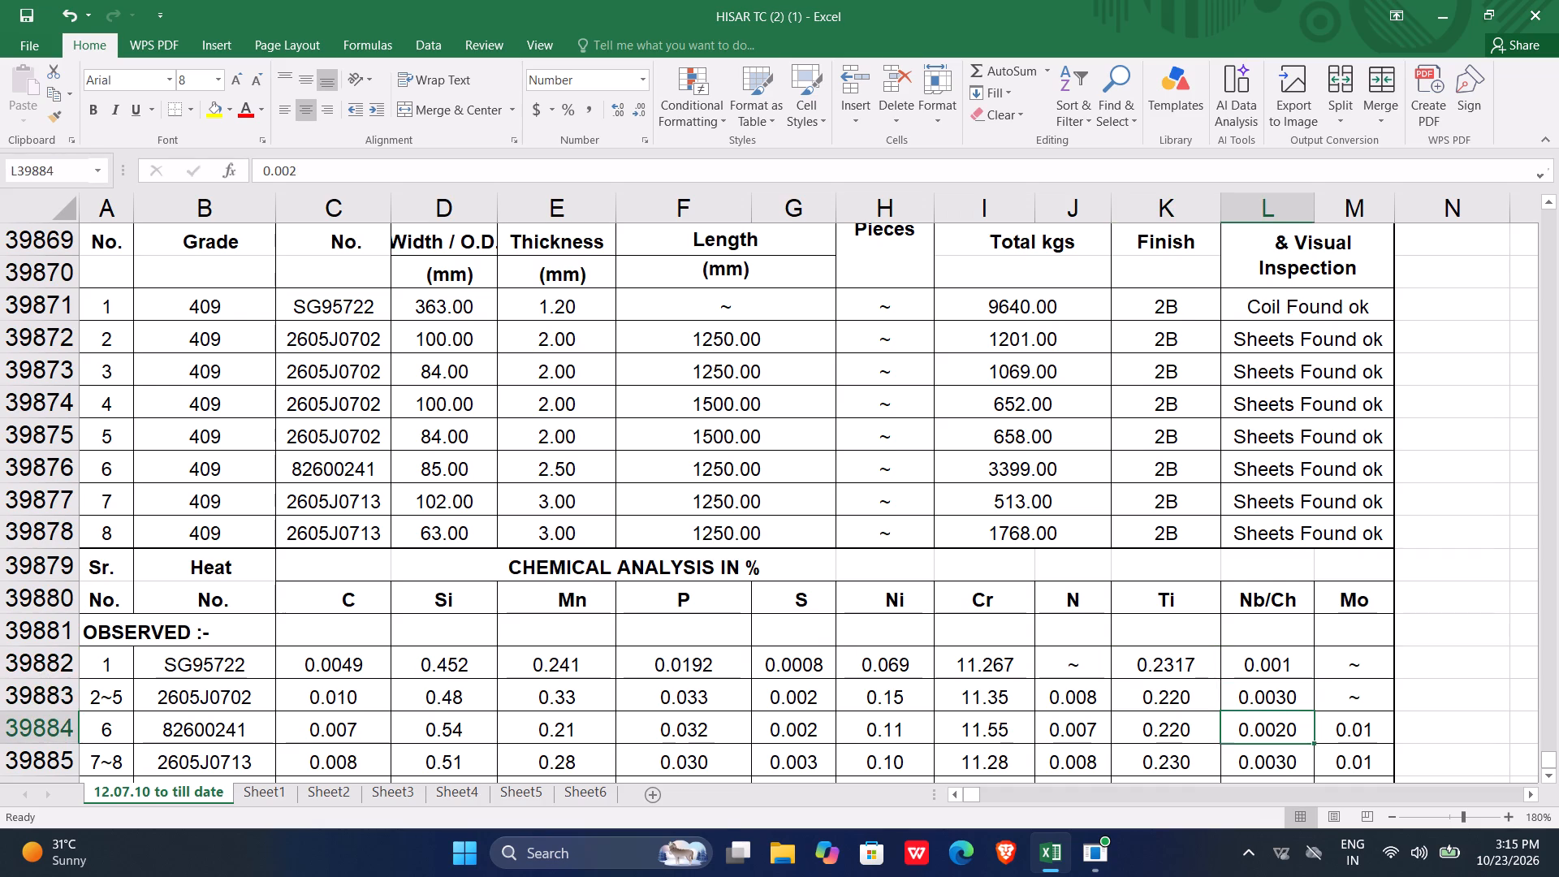
pyautogui.press('Left')
pyautogui.press('Up')
pyautogui.press('Left')
pyautogui.press('Left')
pyautogui.press('Up')
pyautogui.press('Right')
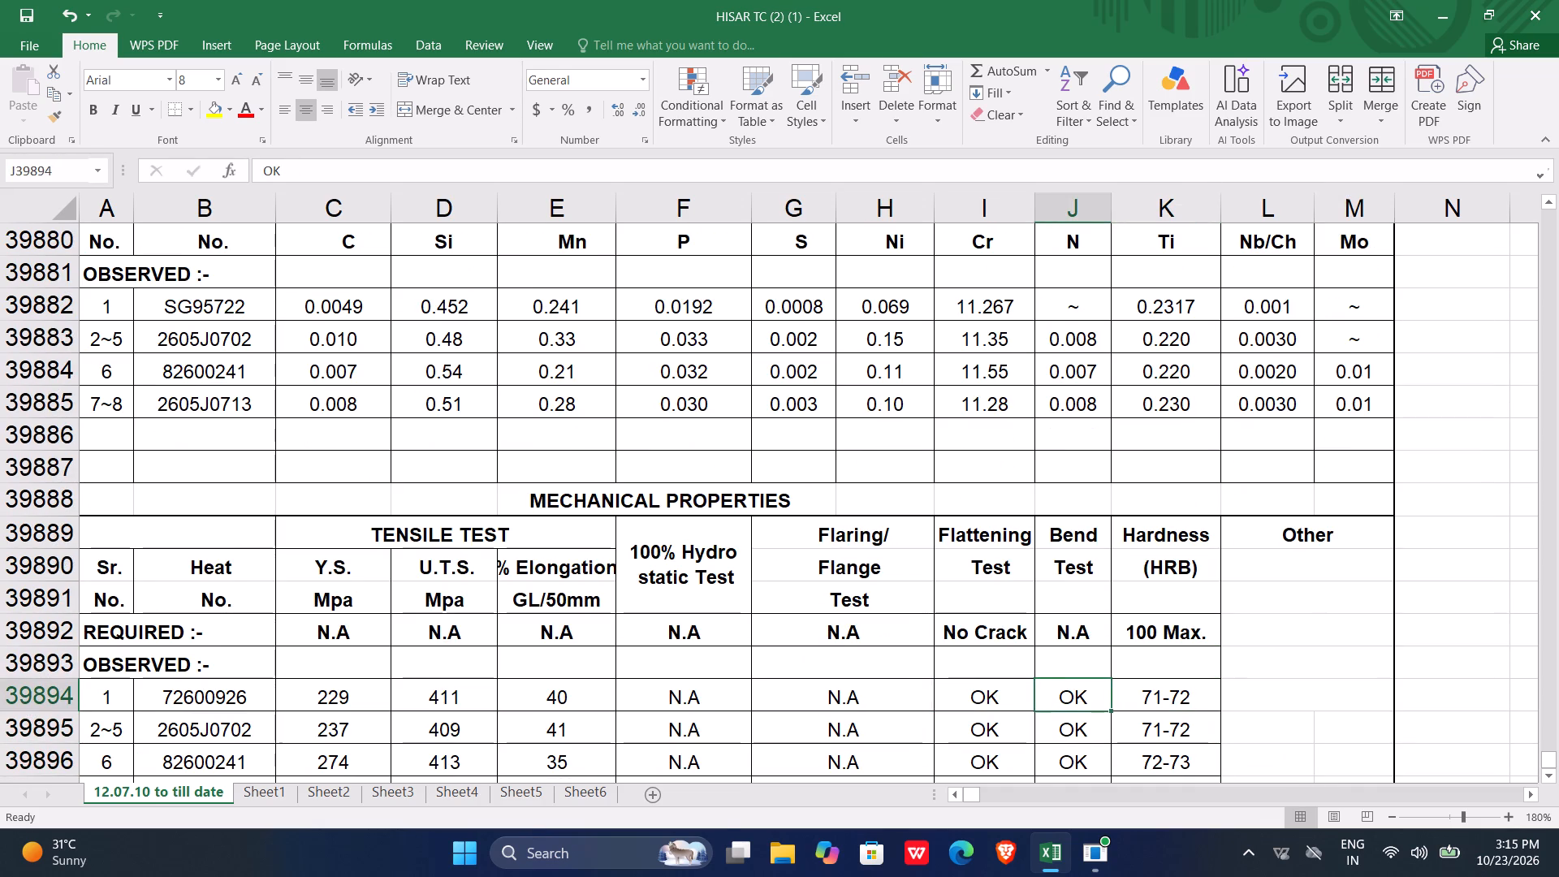
pyautogui.press('Right')
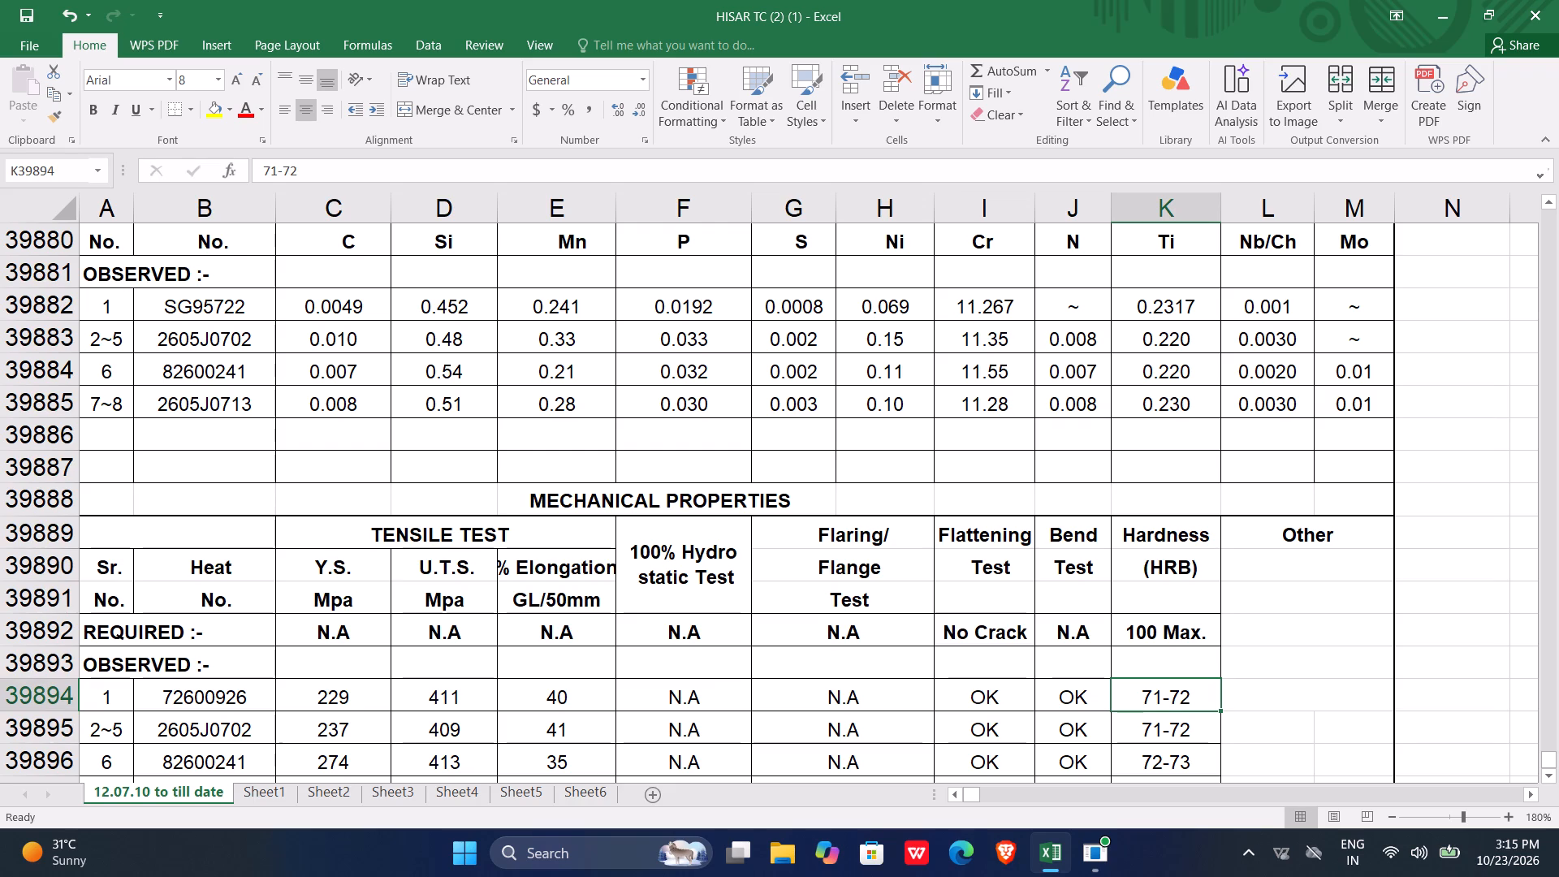
pyautogui.write('10.5')
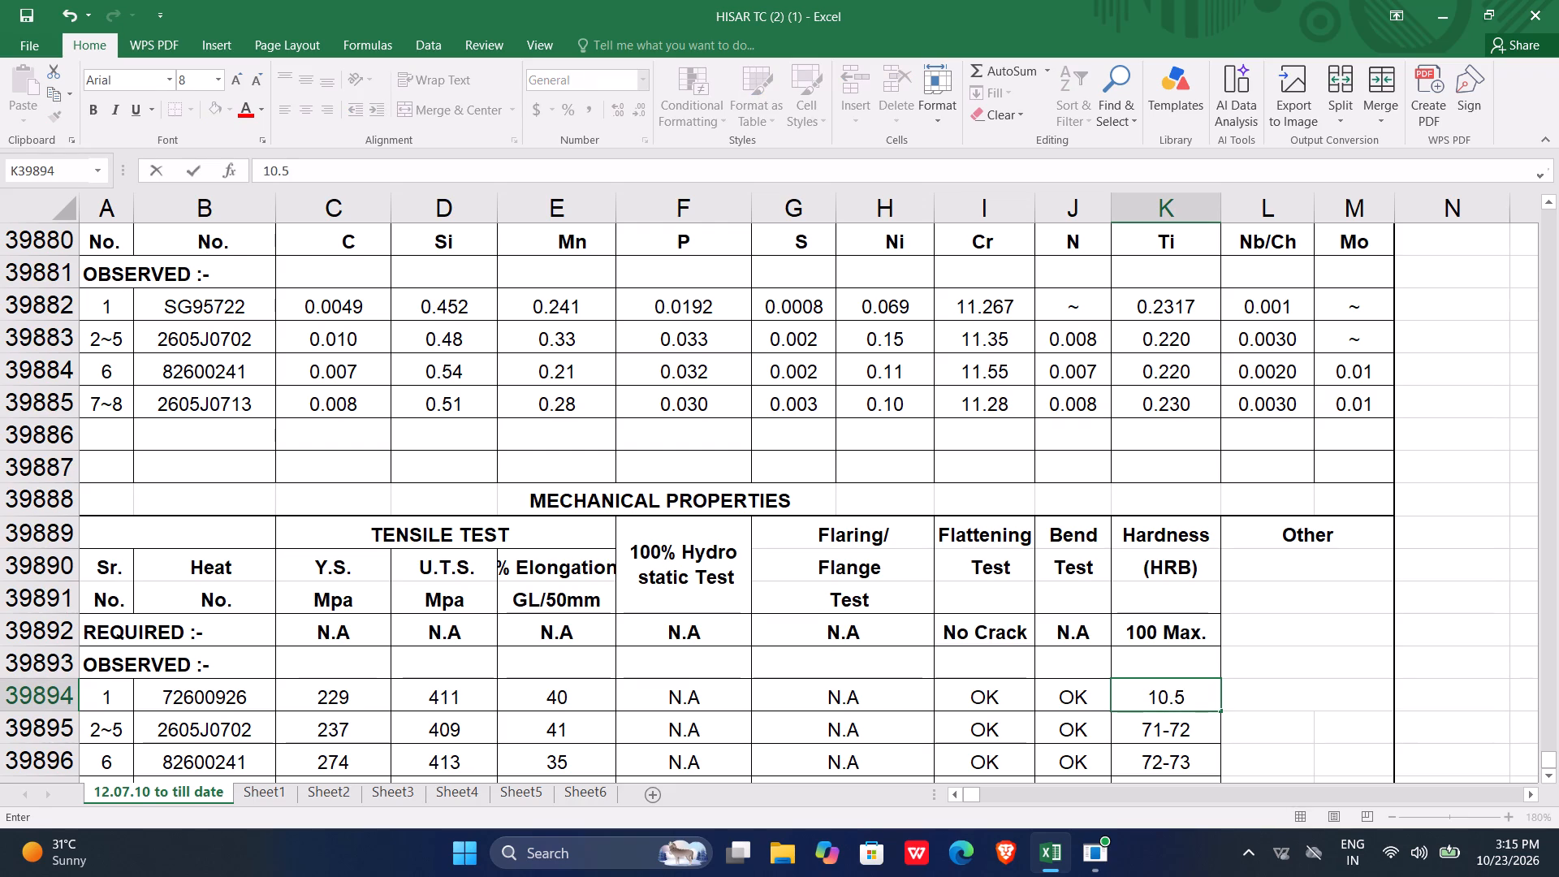
pyautogui.press('Left')
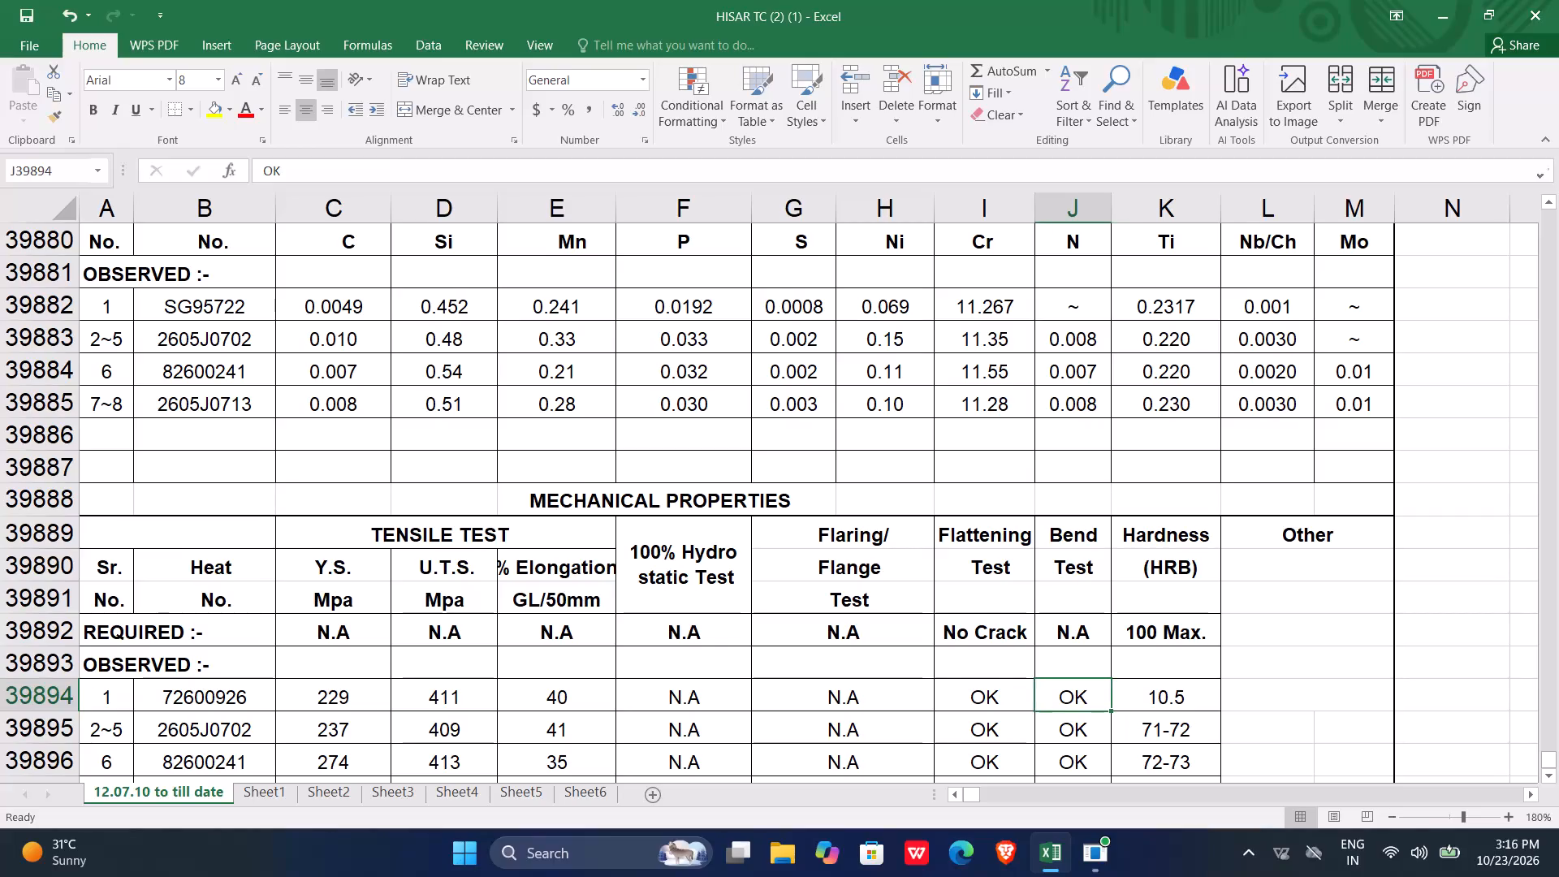
pyautogui.press('Left')
pyautogui.press('Right')
pyautogui.press('Right')
pyautogui.write('70.5')
pyautogui.press('Down')
# Set the tensile test values for serial no. 1 to Y.S. 240, U.T.S. 423 and % elongation 35.
pyautogui.press('Left')
pyautogui.press('Left')
pyautogui.press('Left')
pyautogui.press('Left')
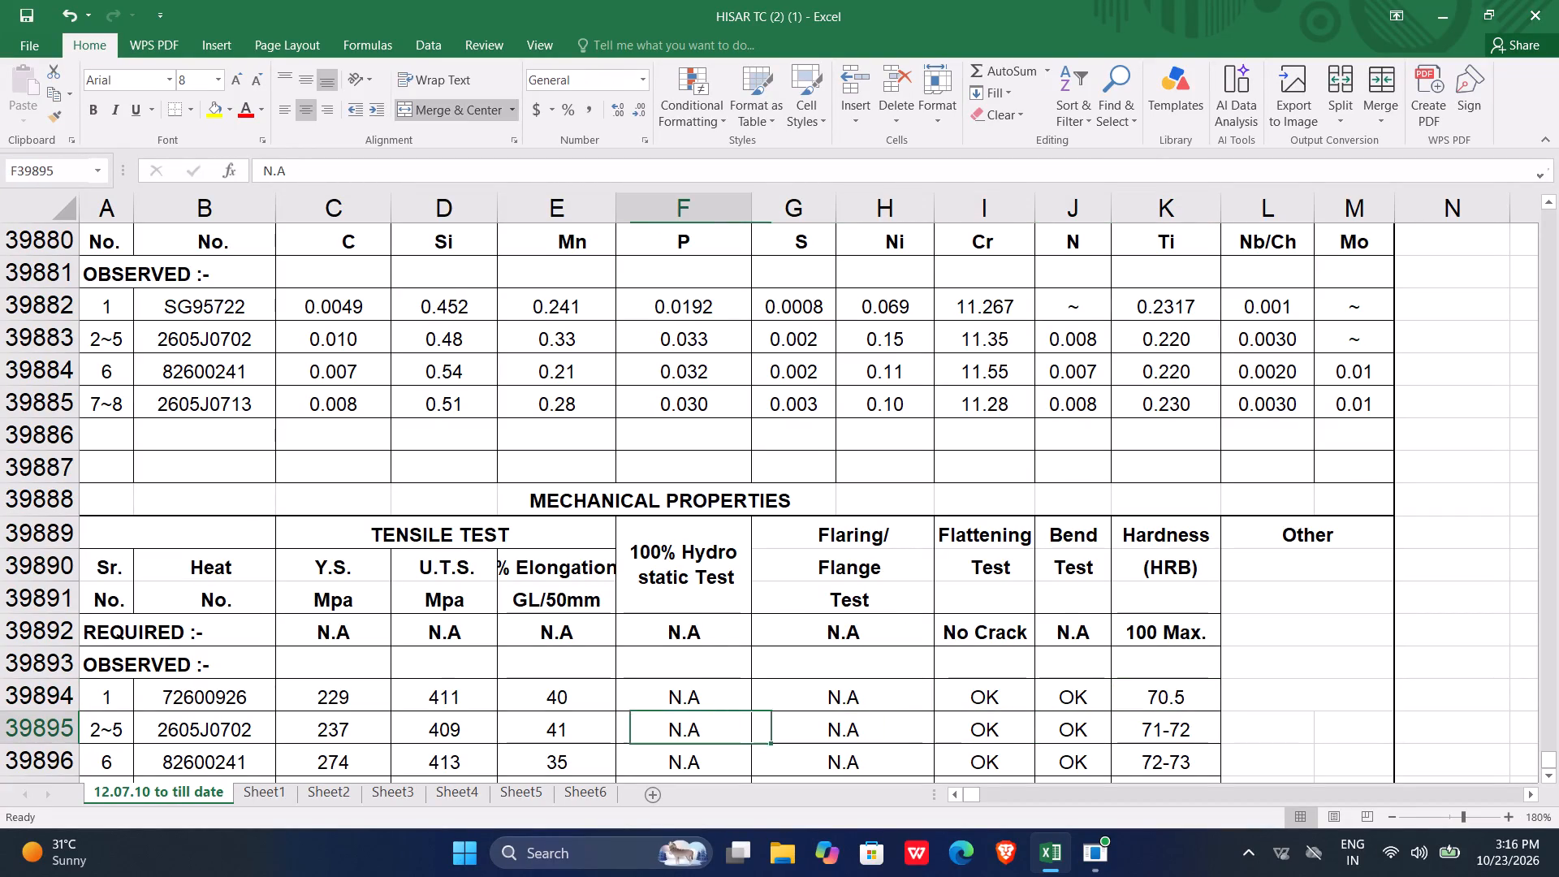
pyautogui.press('Up')
pyautogui.press('Left')
pyautogui.press('Left')
pyautogui.press('Left')
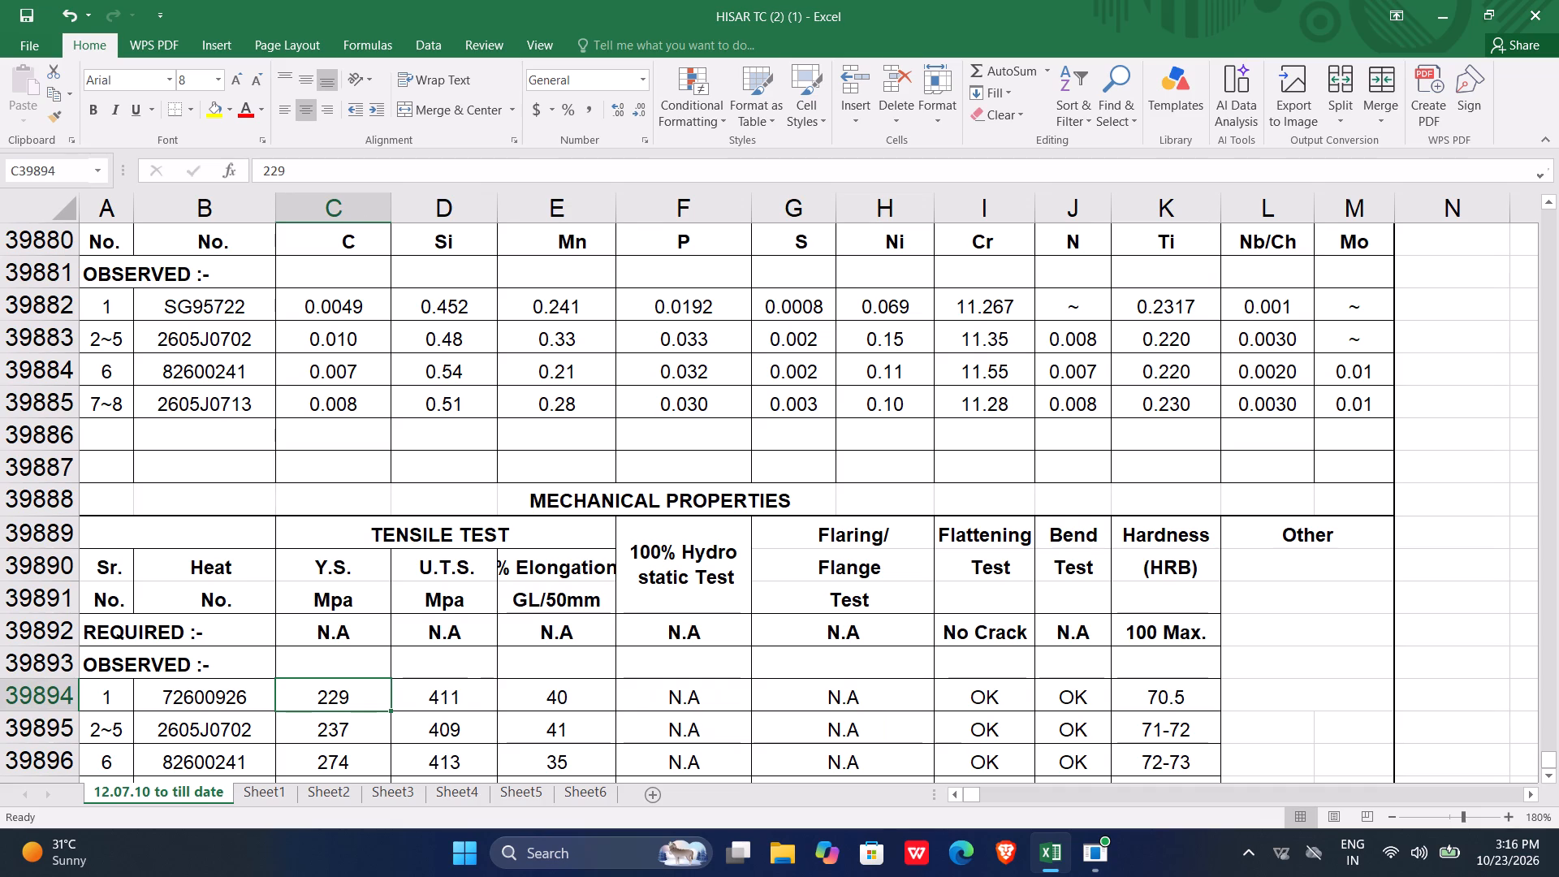
pyautogui.write('240')
pyautogui.press('Right')
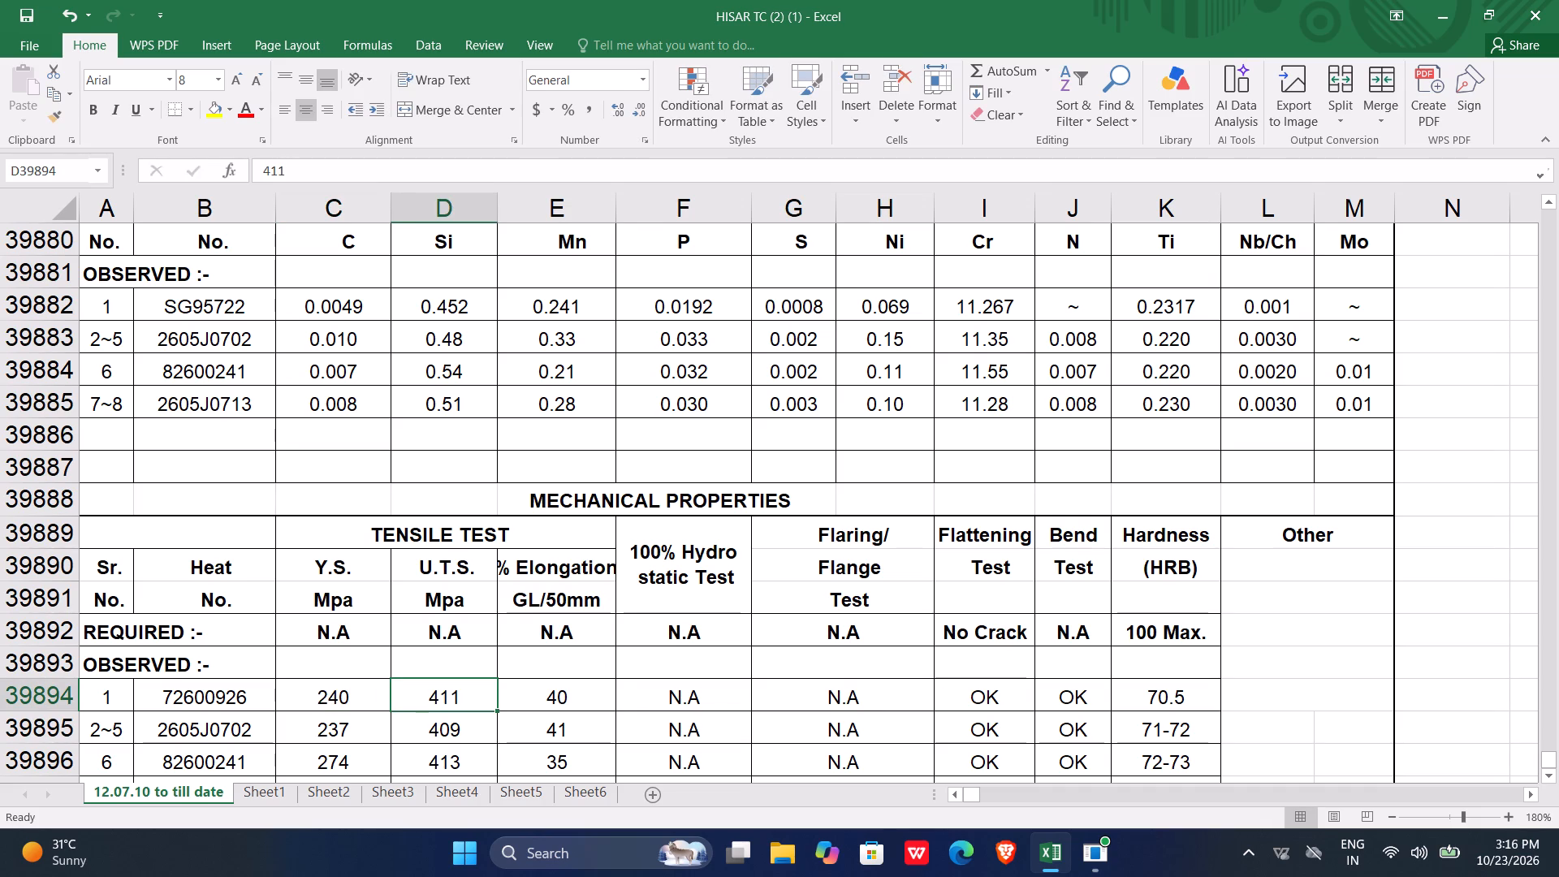
pyautogui.write('423')
pyautogui.press('Right')
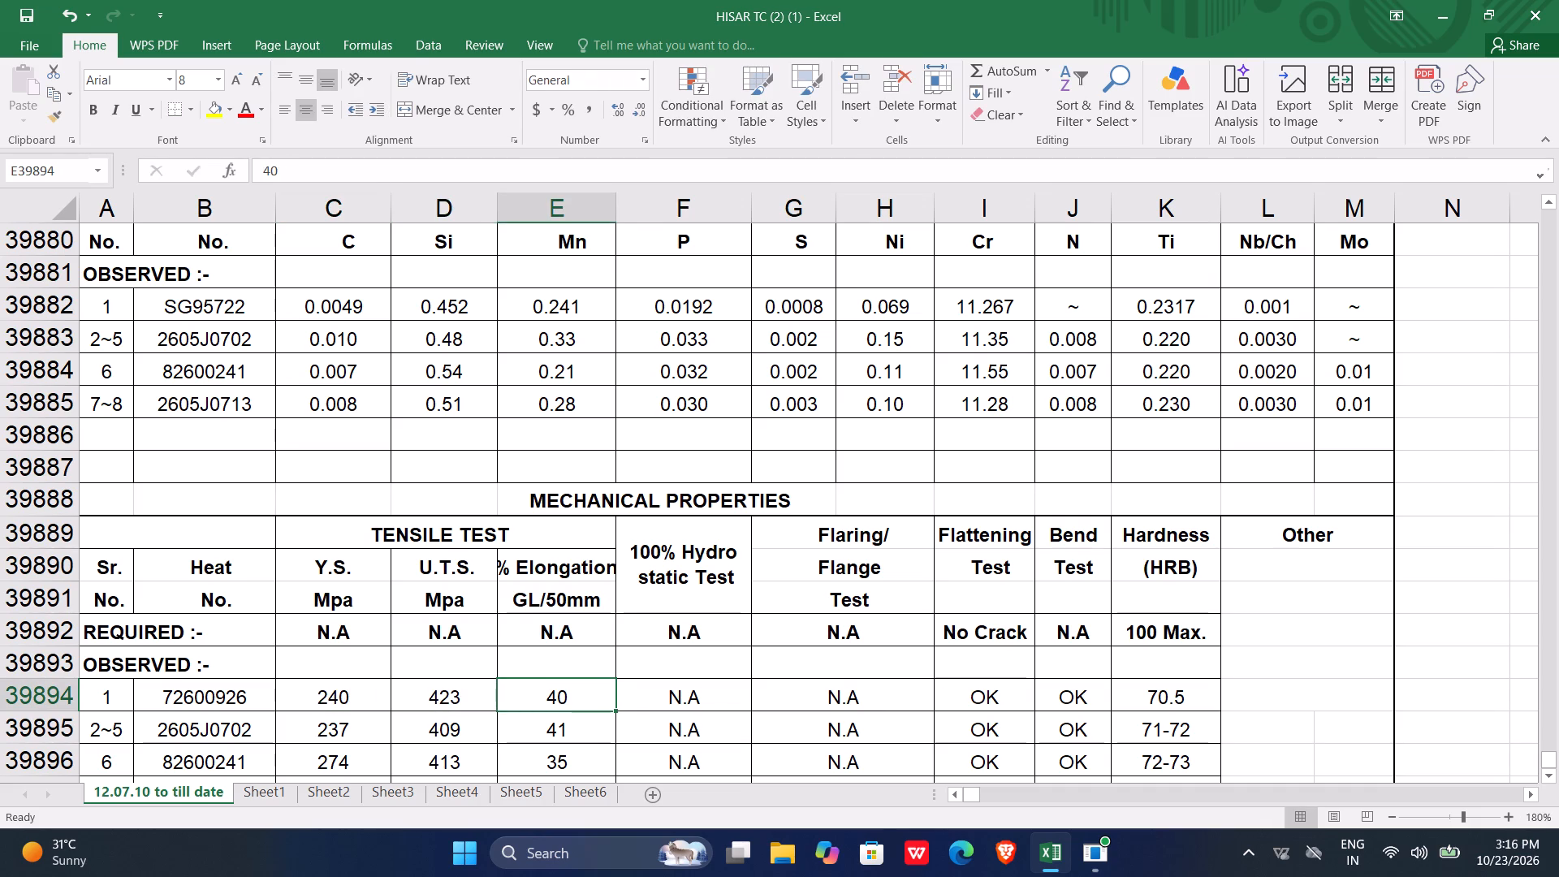
pyautogui.write('35')
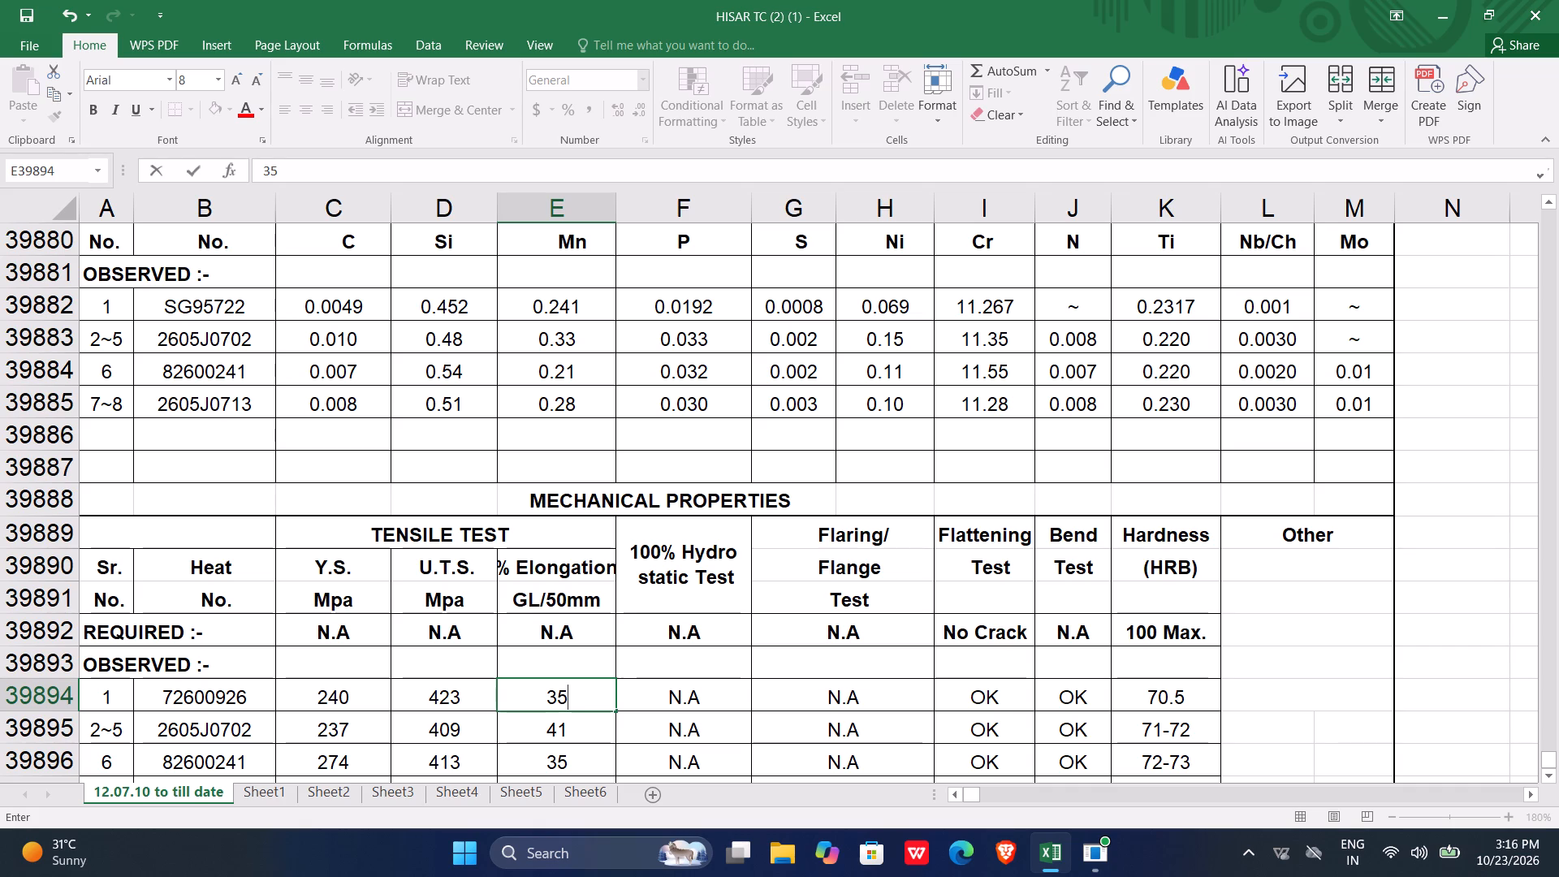
pyautogui.press('Down')
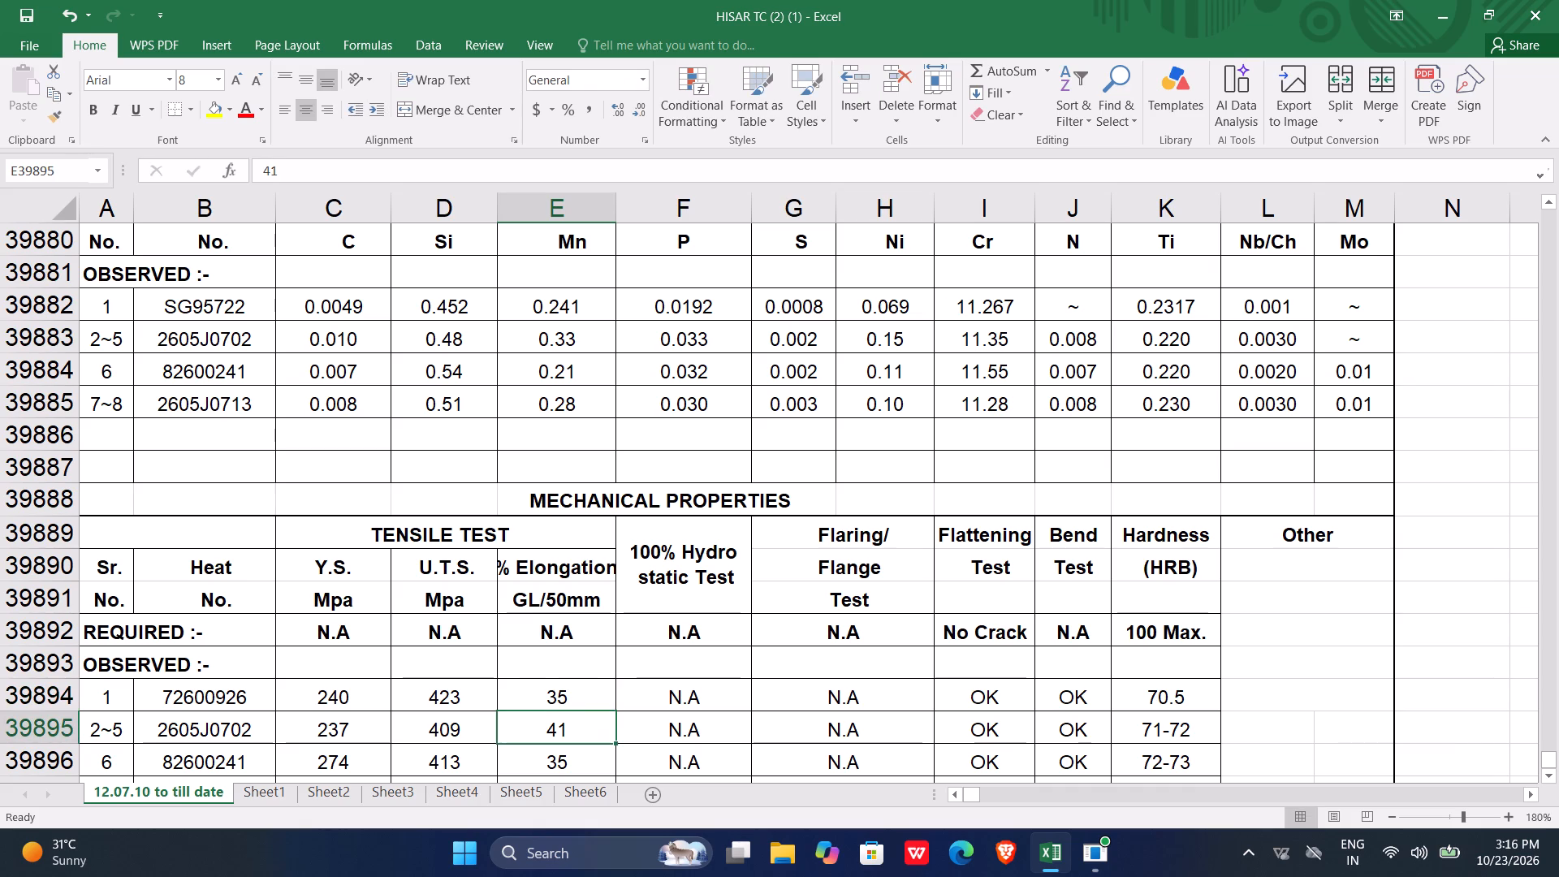
# Review the certificate's remaining mechanical rows, signature area, item table and header details.
pyautogui.scroll(-5, 1365, 616)
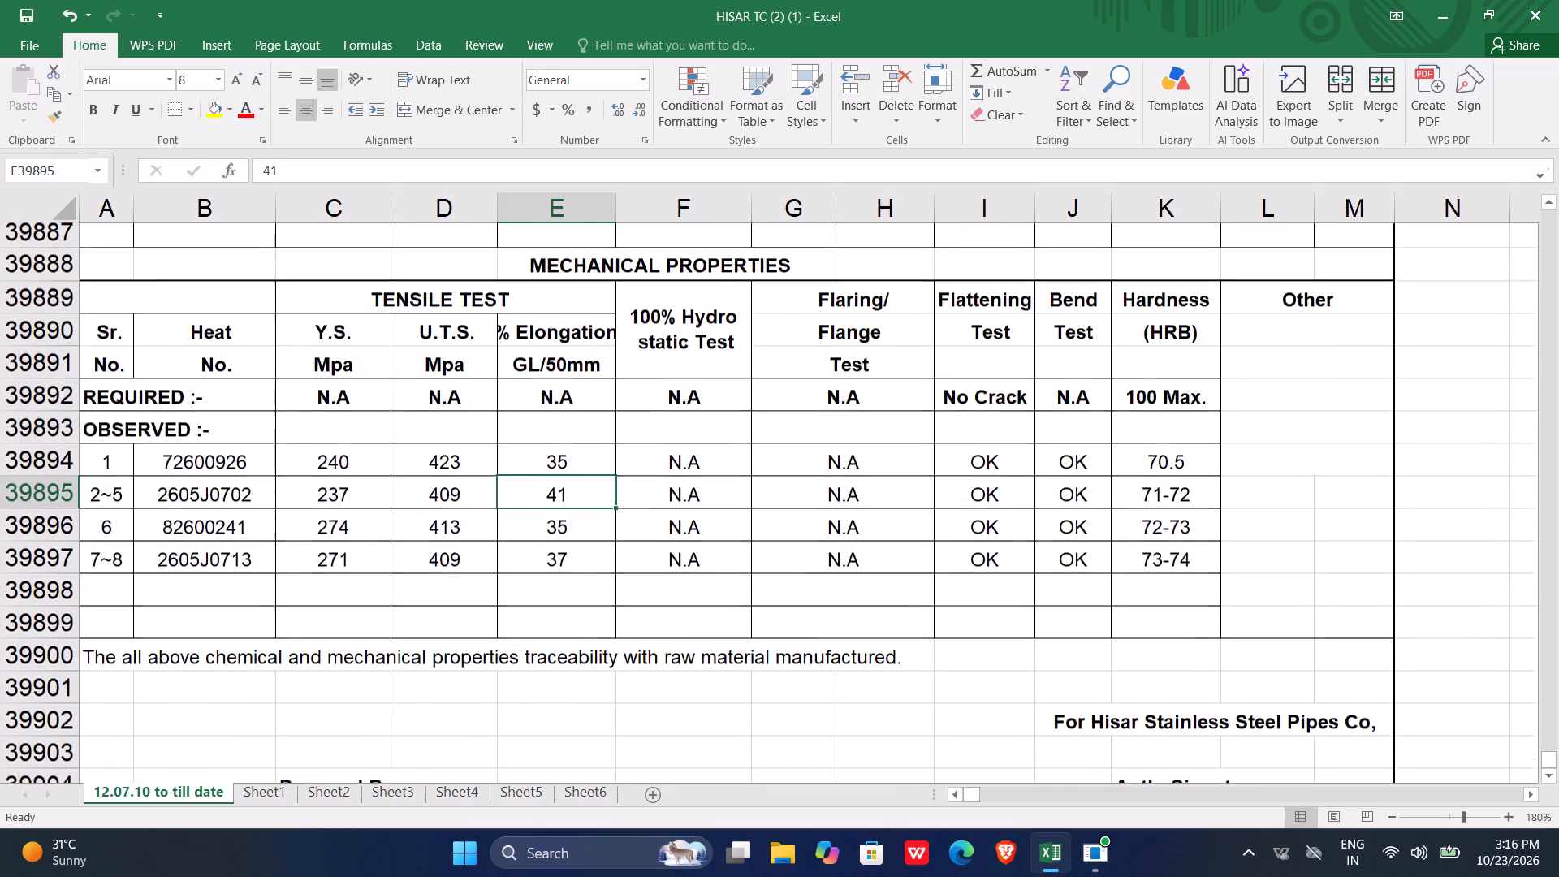
pyautogui.scroll(-1, 1365, 616)
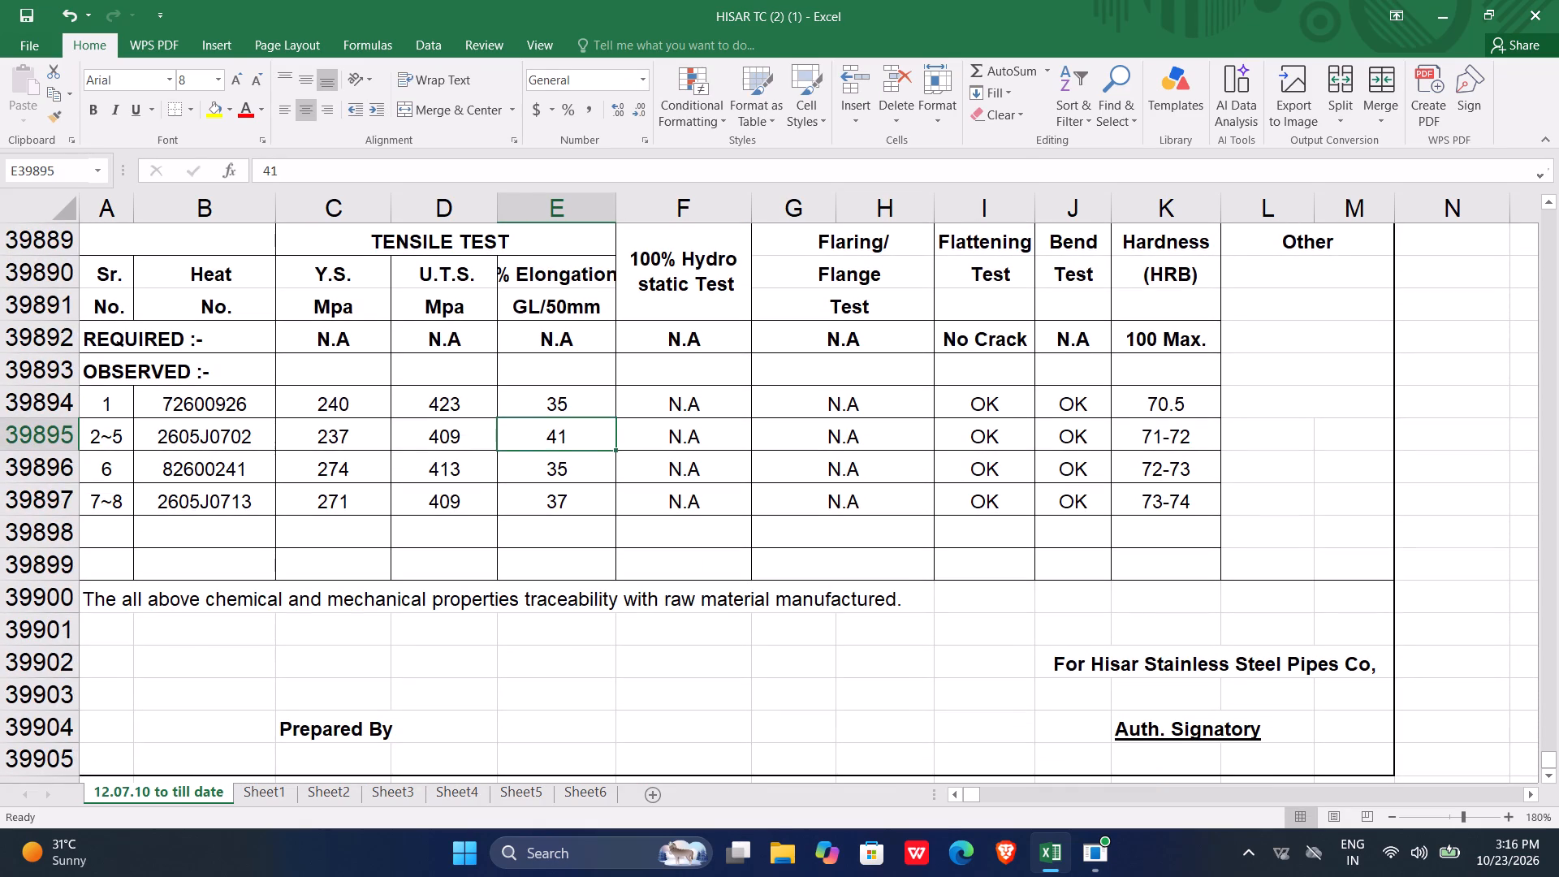
pyautogui.scroll(6, 1095, 469)
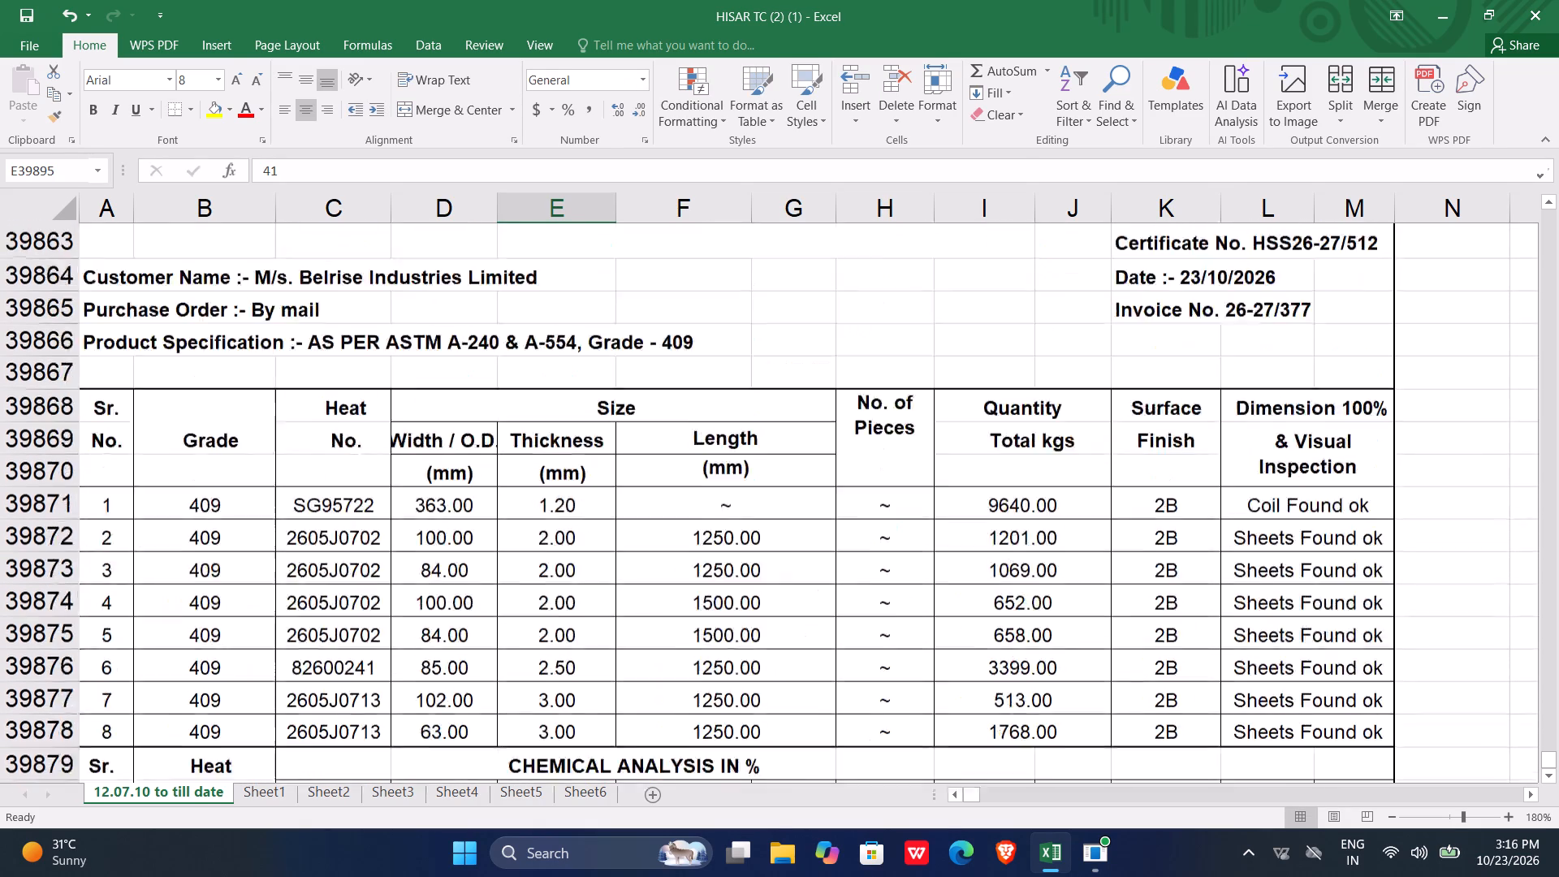
pyautogui.scroll(1, 1095, 469)
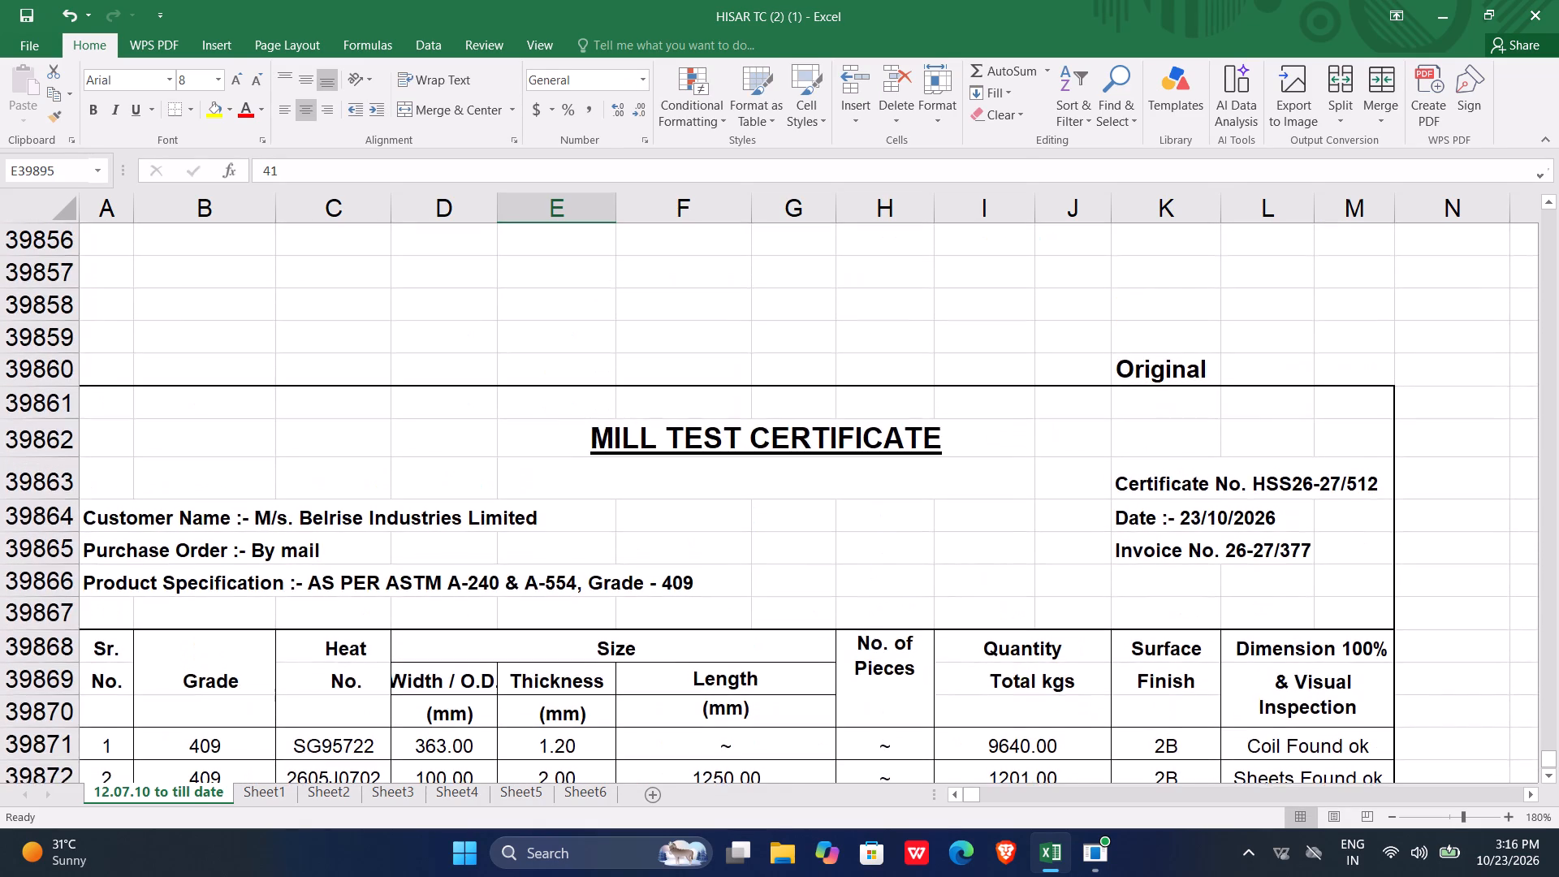
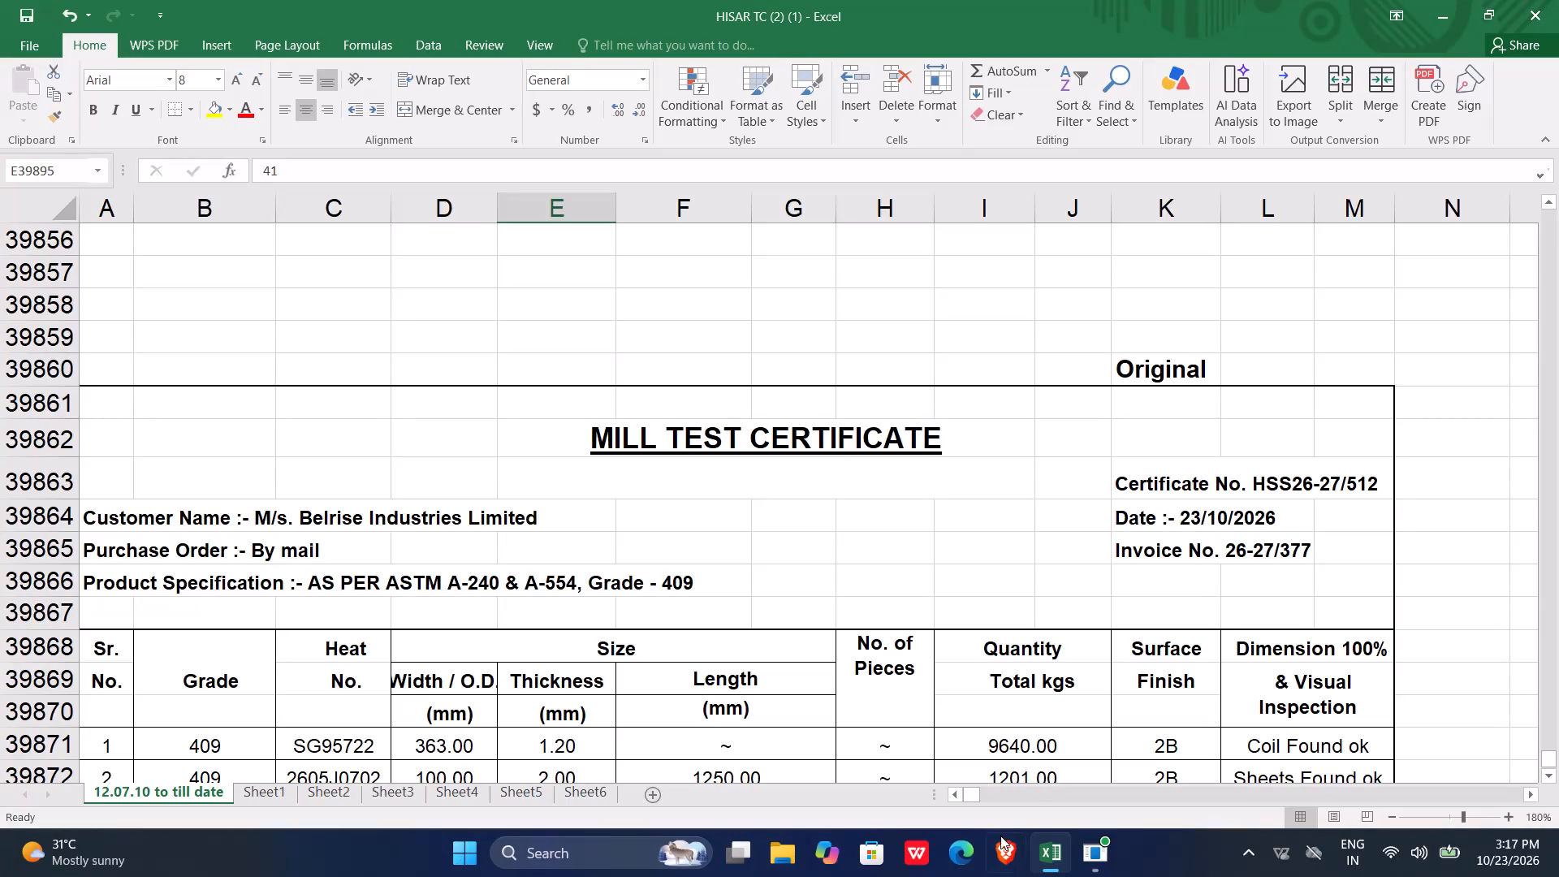
# Switch to Microsoft Edge, open the HSSPC STOCK spreadsheet from the new tab shortcuts, and close the leftover new tab.
pyautogui.click(958, 861)
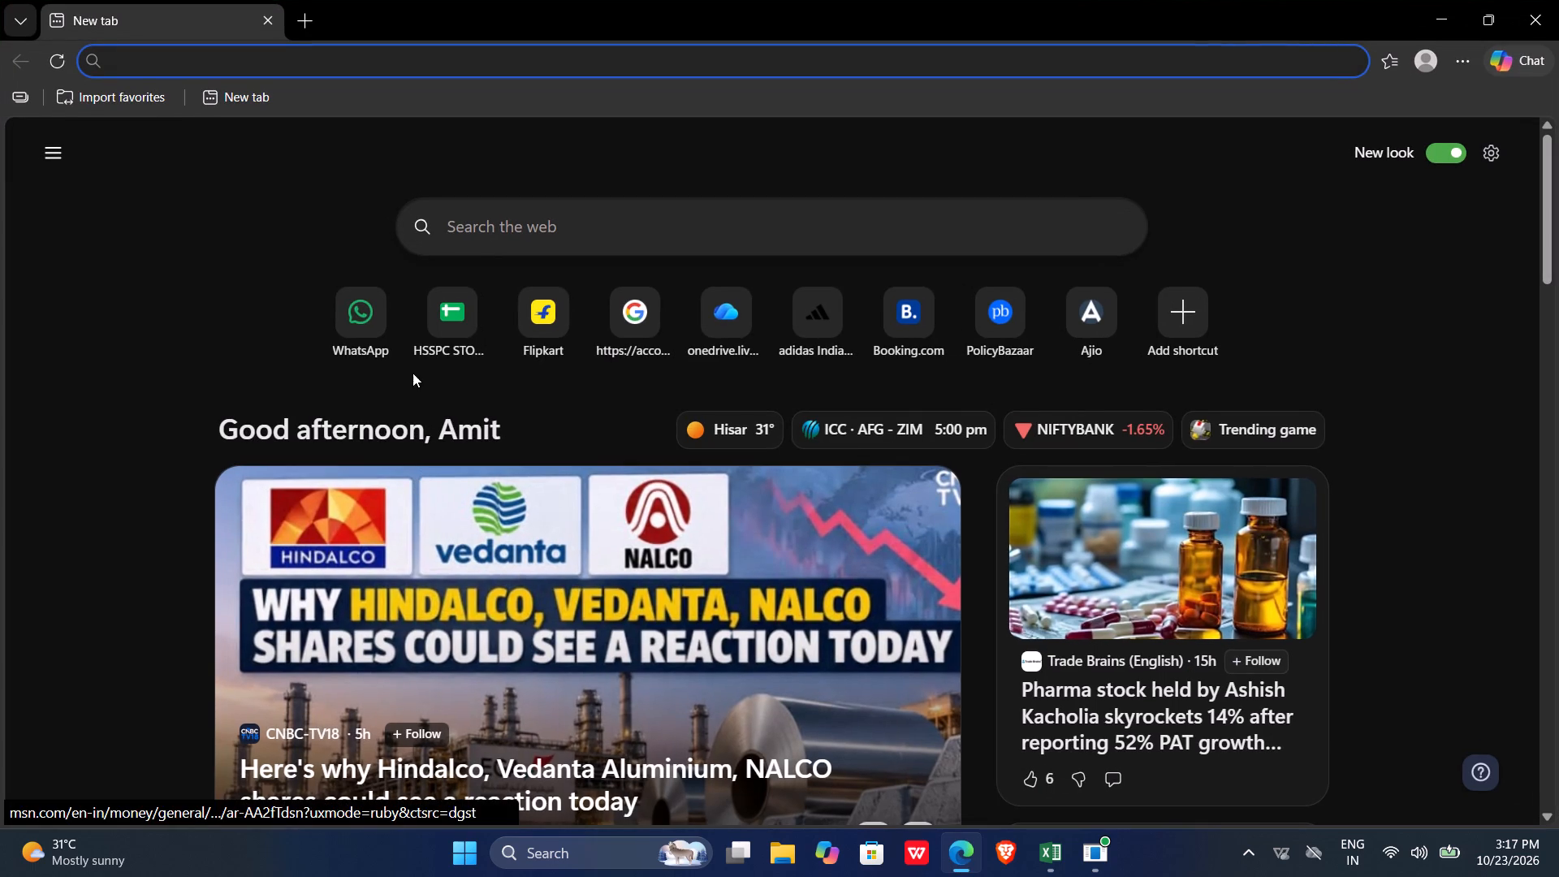
pyautogui.click(465, 300)
pyautogui.moveTo(260, 11); pyautogui.dragTo(262, 12)
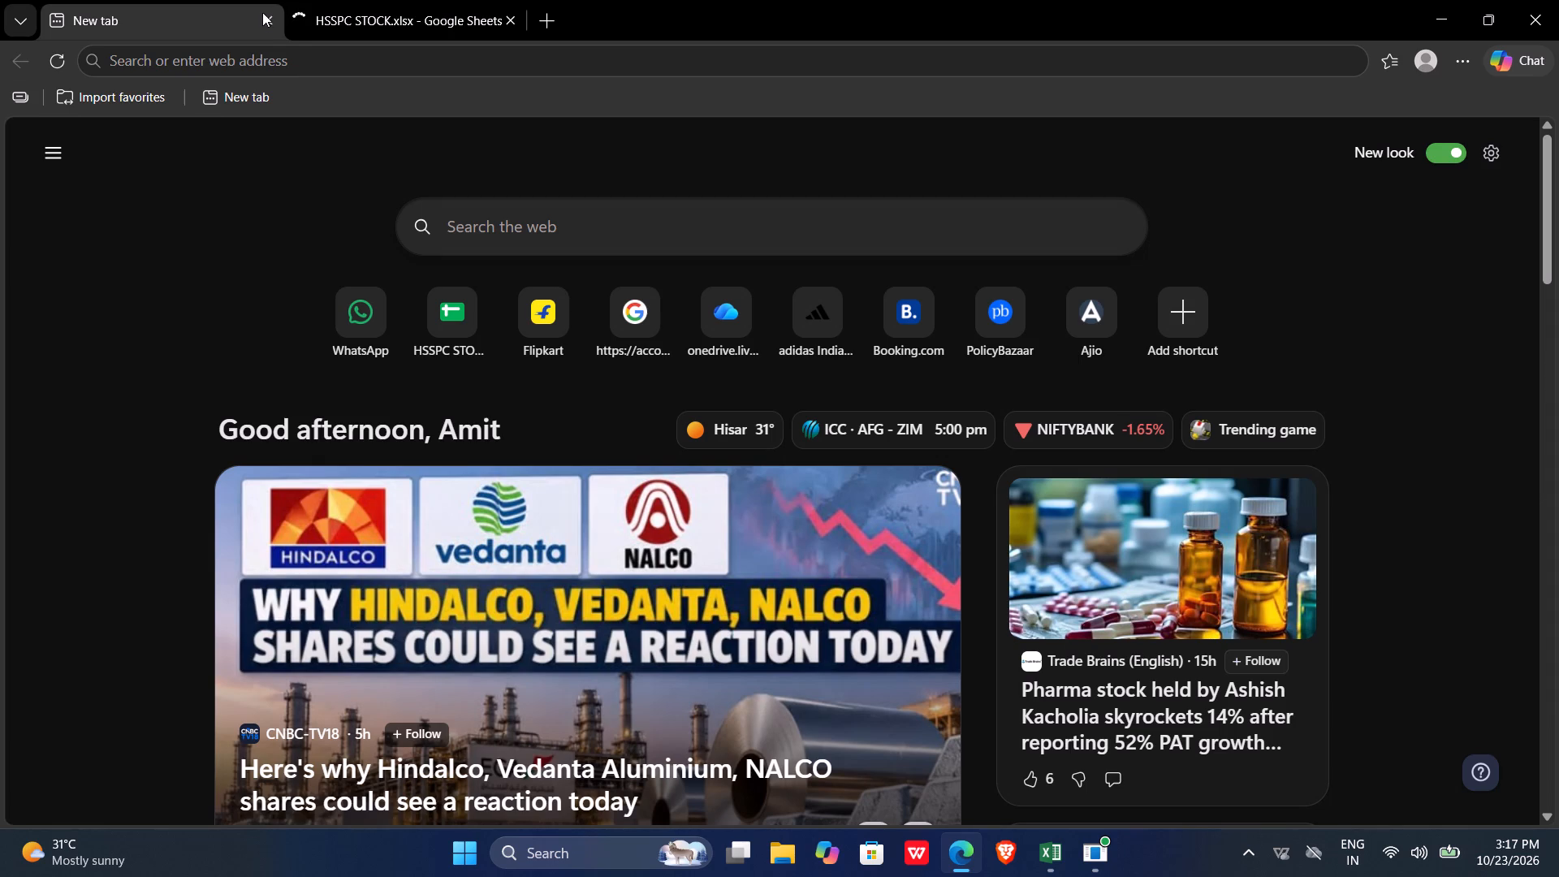
pyautogui.moveTo(262, 12); pyautogui.dragTo(268, 19)
pyautogui.click(268, 19)
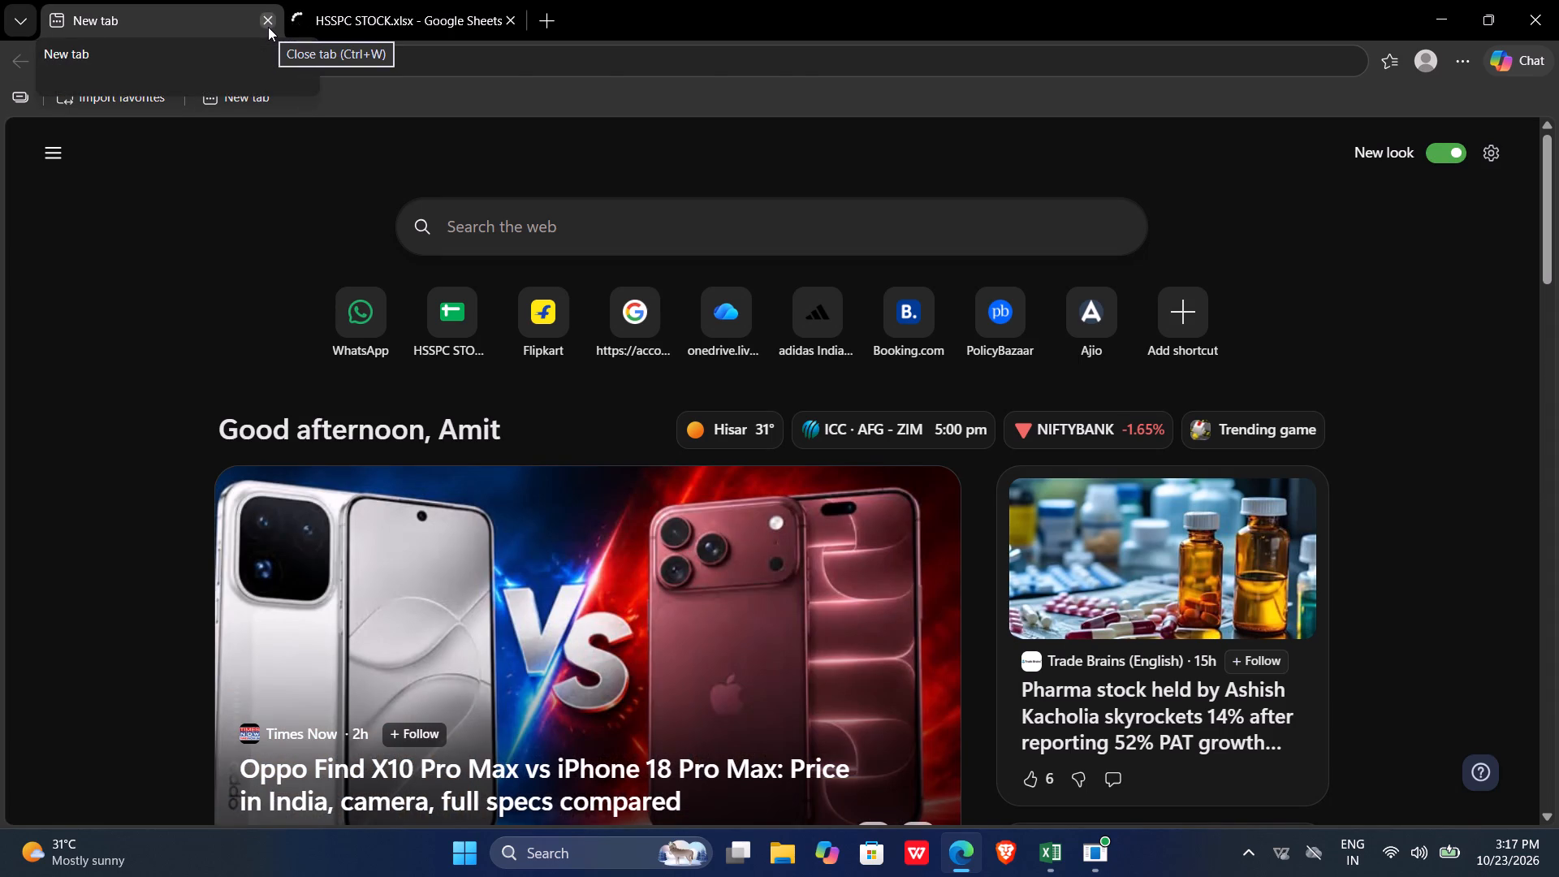
pyautogui.click(268, 27)
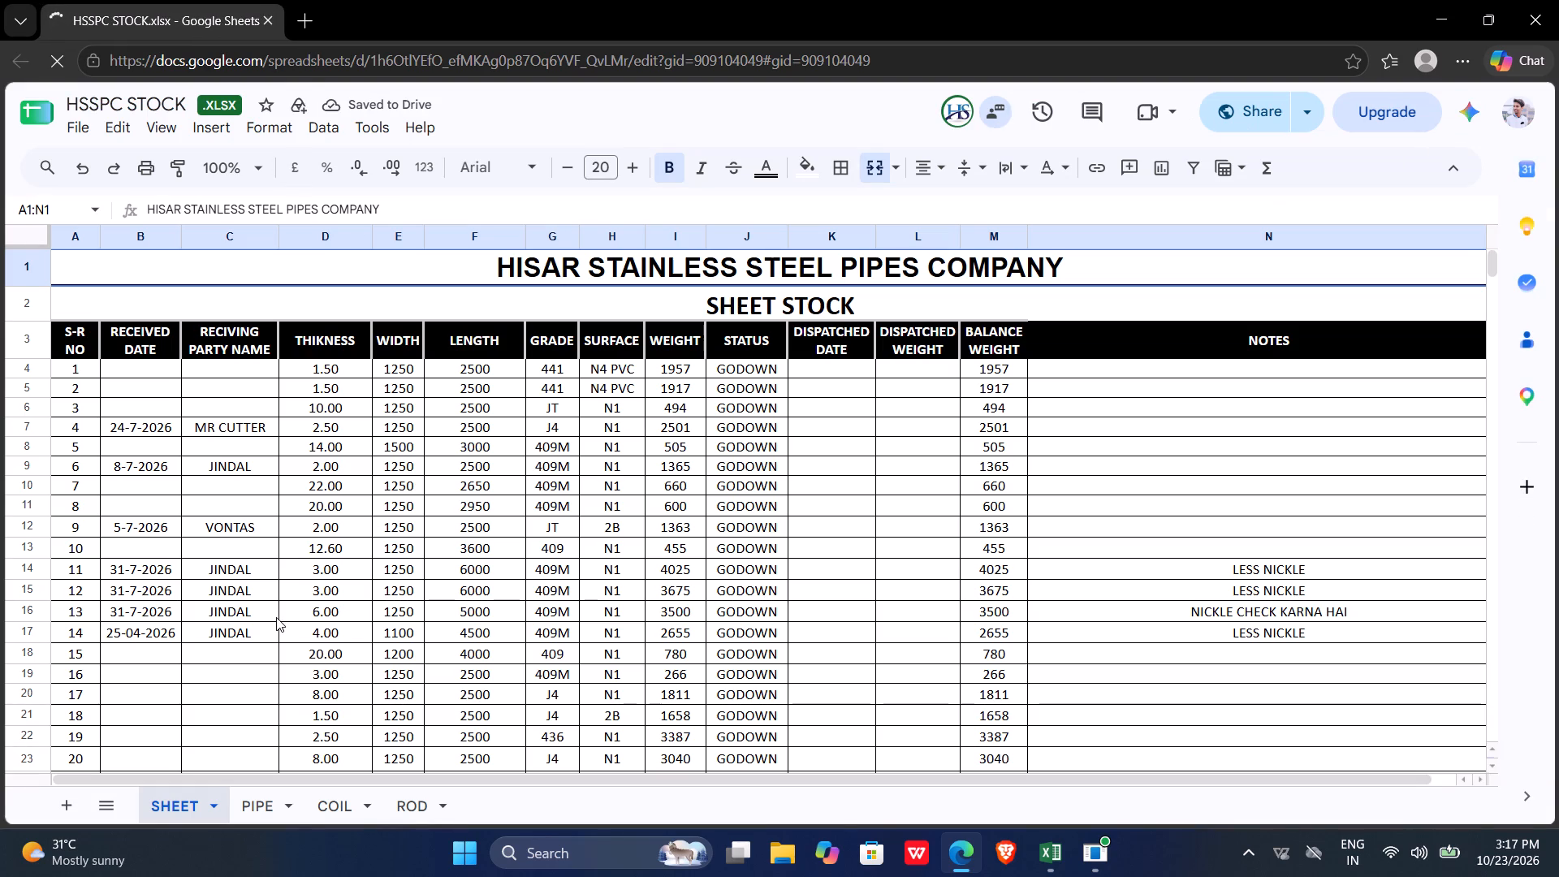
# Create a temporary filter, for own view only, on the SHEET STOCK table starting from its title row.
pyautogui.scroll(-4, 246, 655)
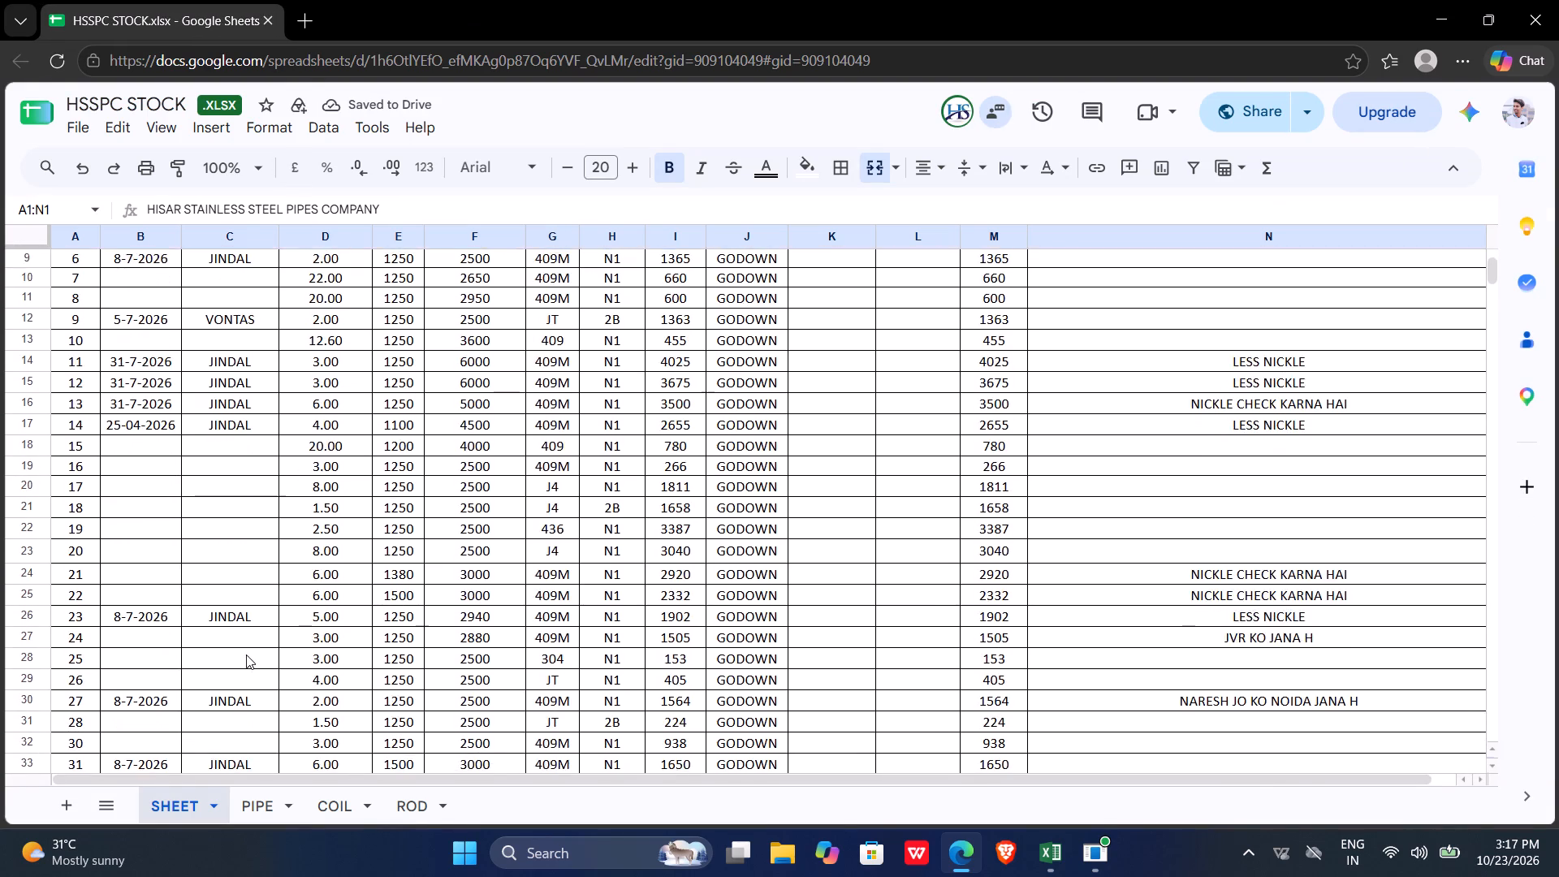
pyautogui.scroll(-6, 246, 655)
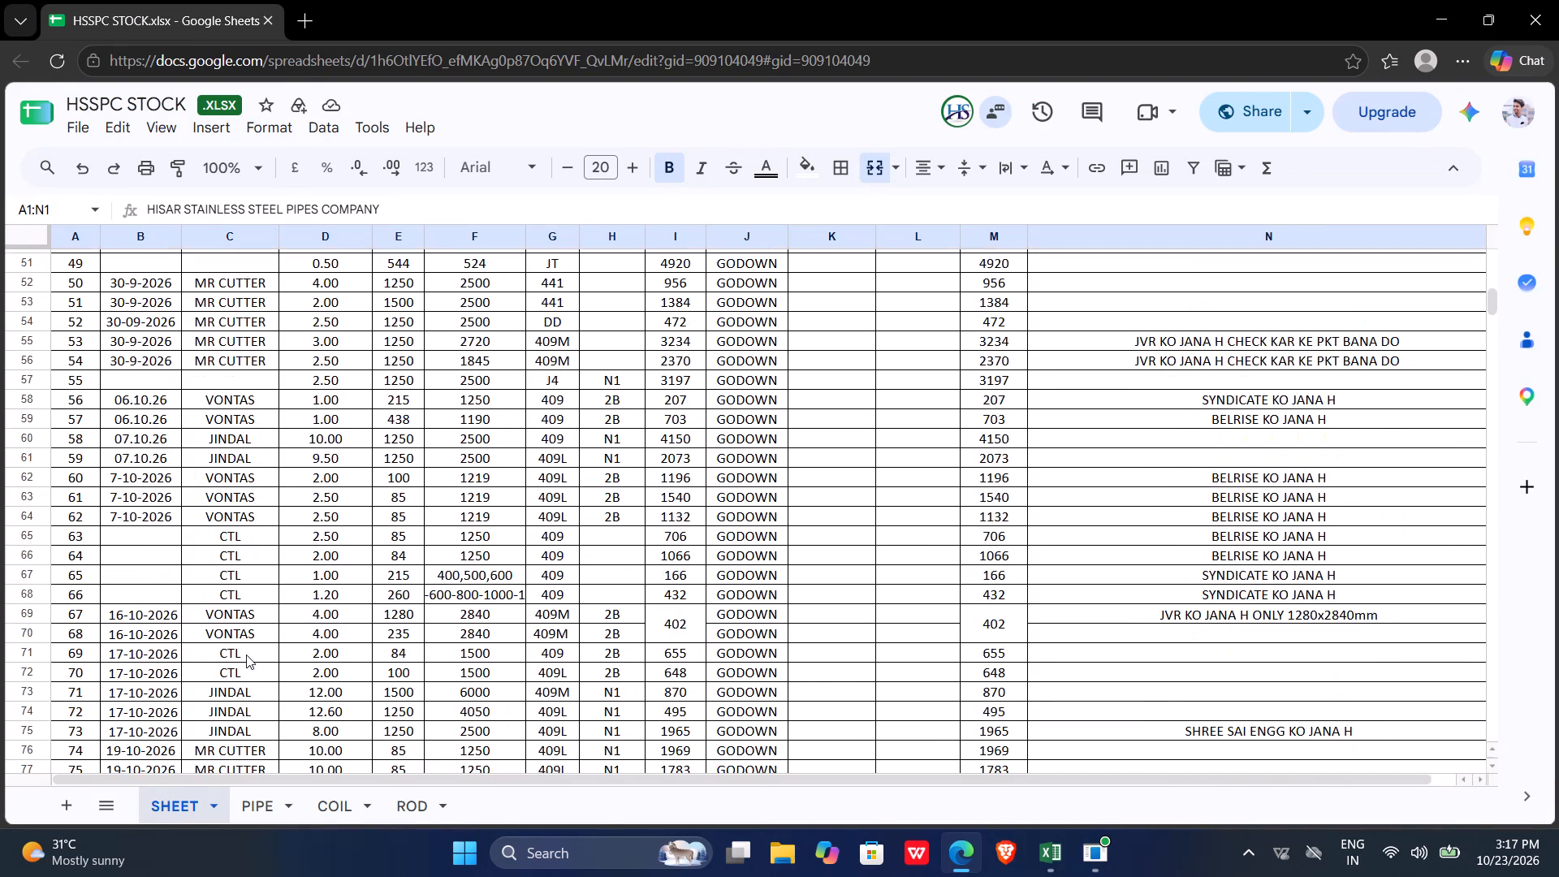
pyautogui.scroll(-3, 246, 655)
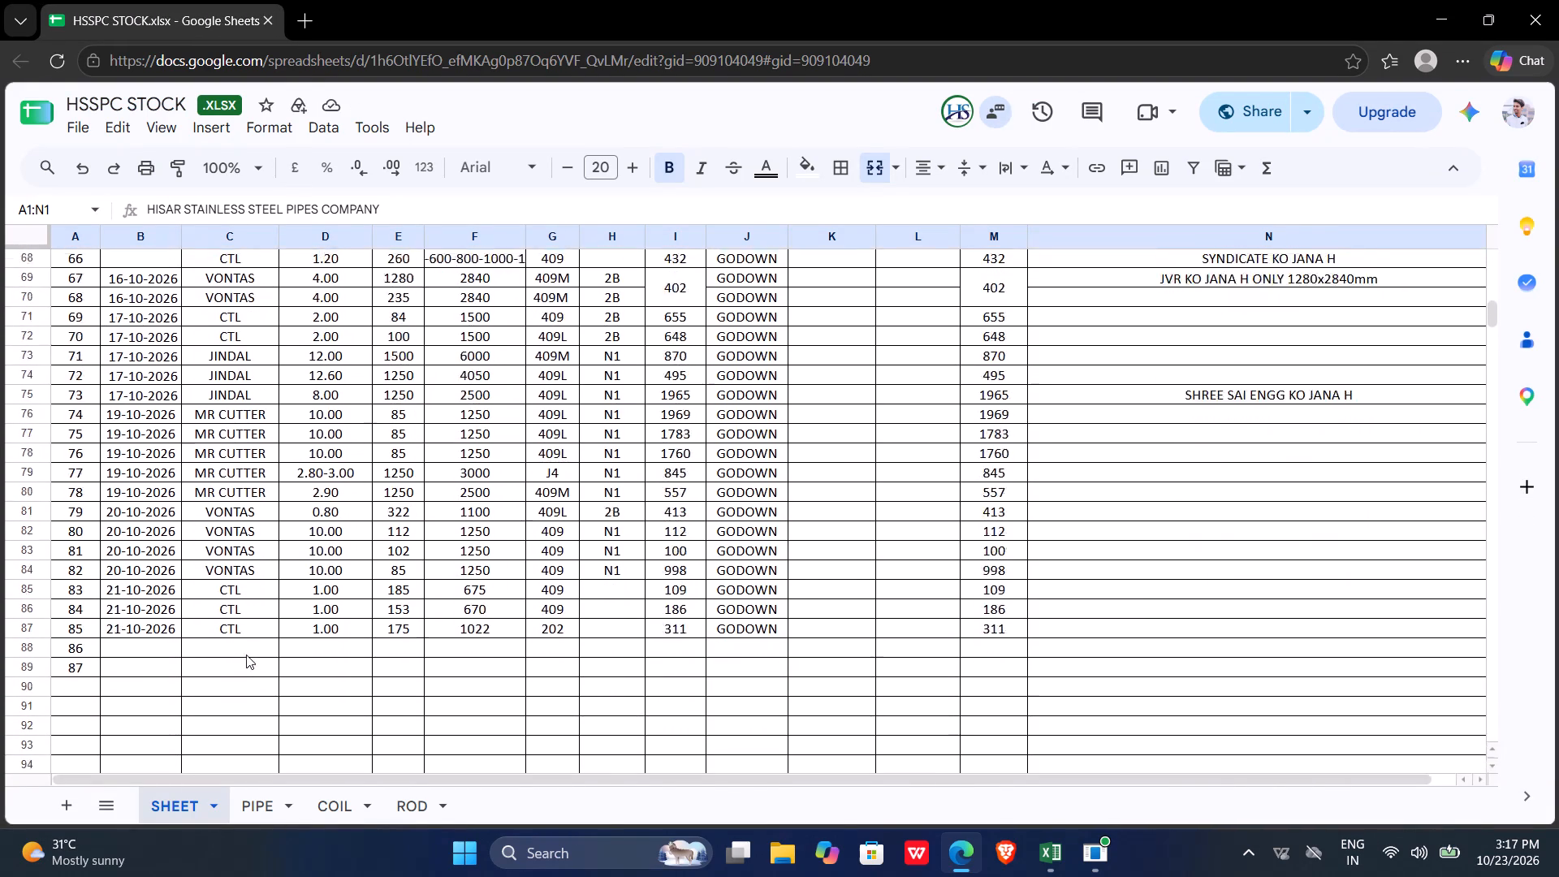
pyautogui.scroll(-1, 246, 655)
pyautogui.scroll(7, 246, 655)
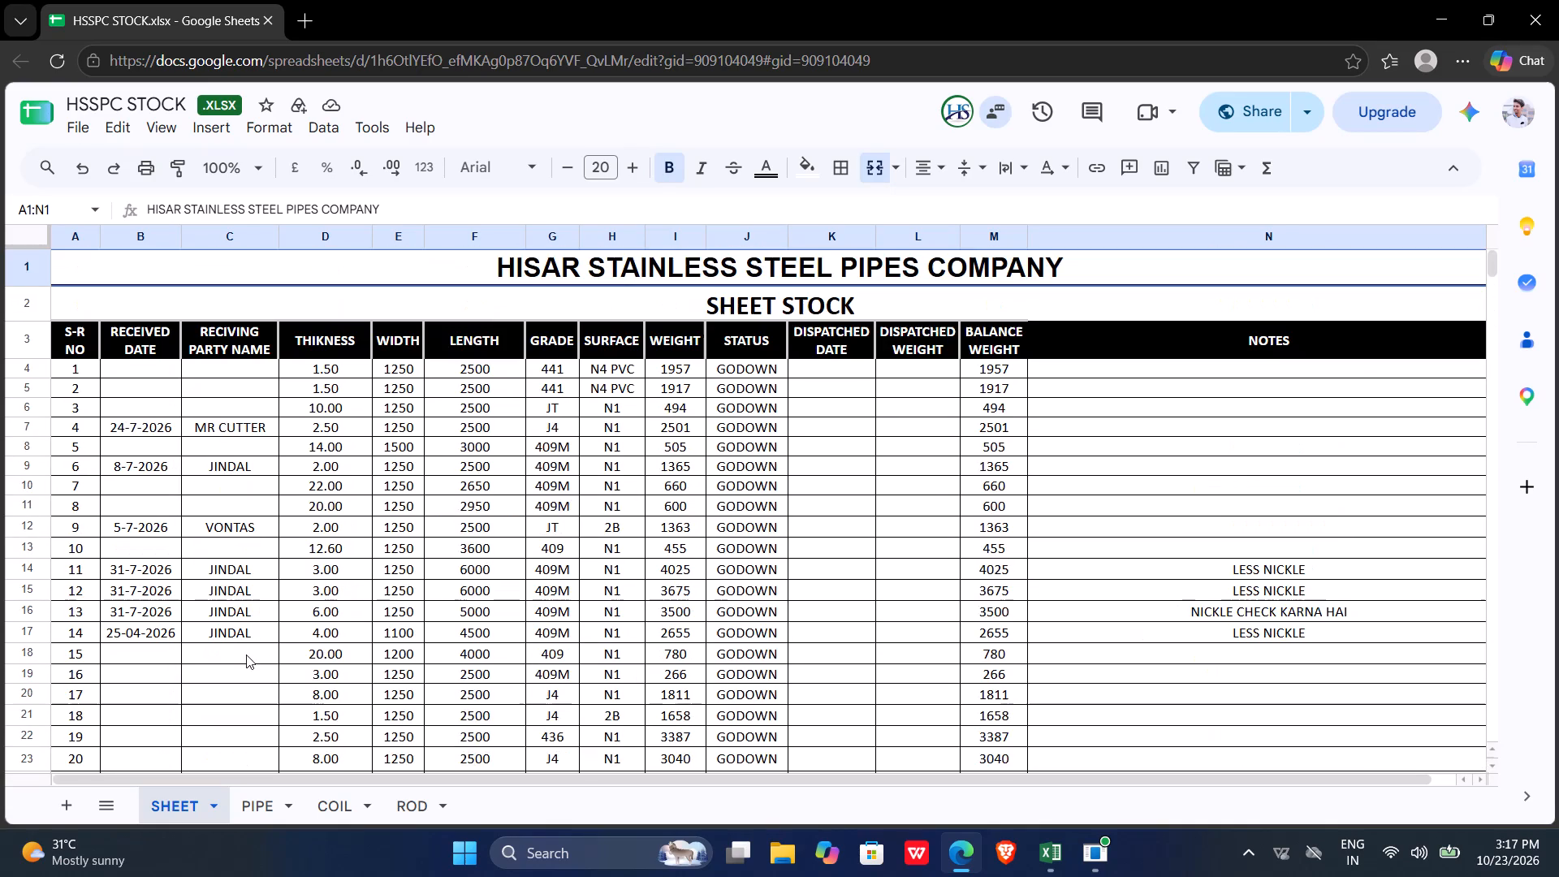
pyautogui.click(499, 306)
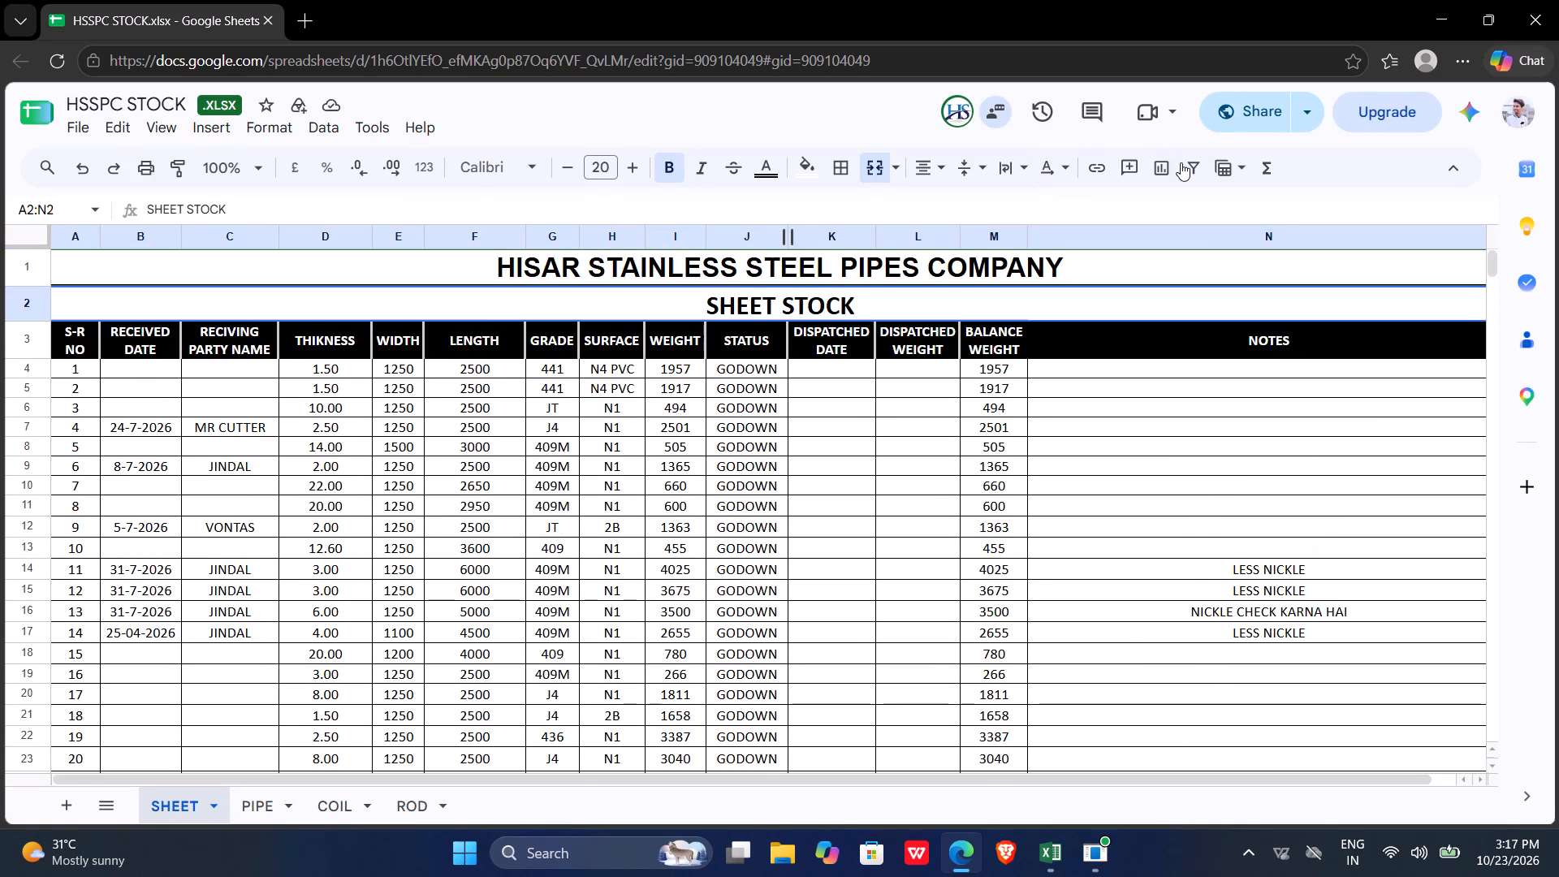
pyautogui.click(1196, 163)
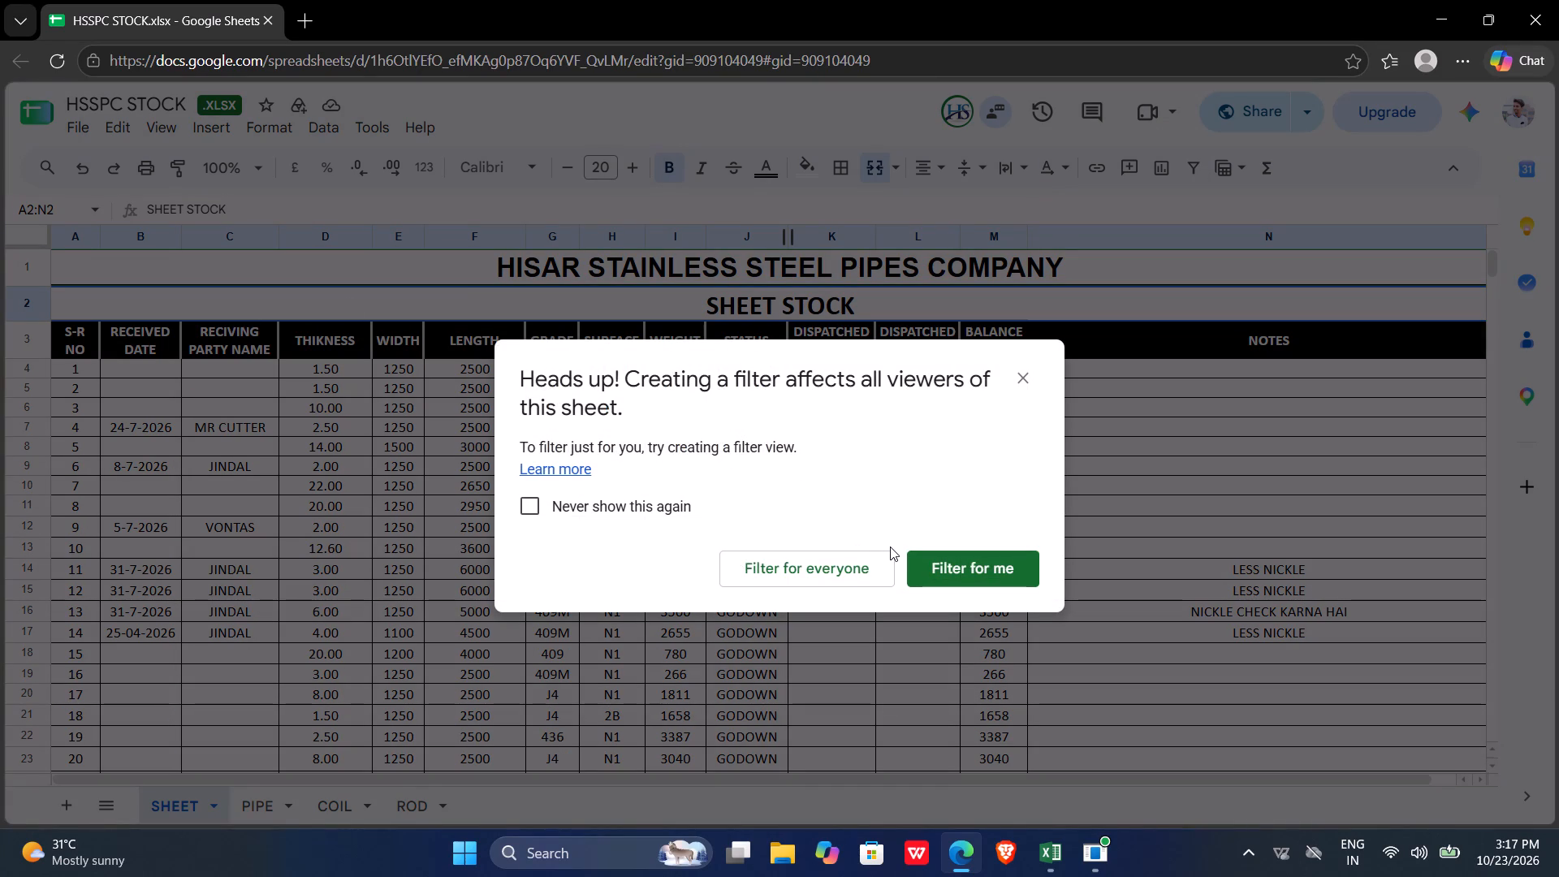
pyautogui.click(970, 574)
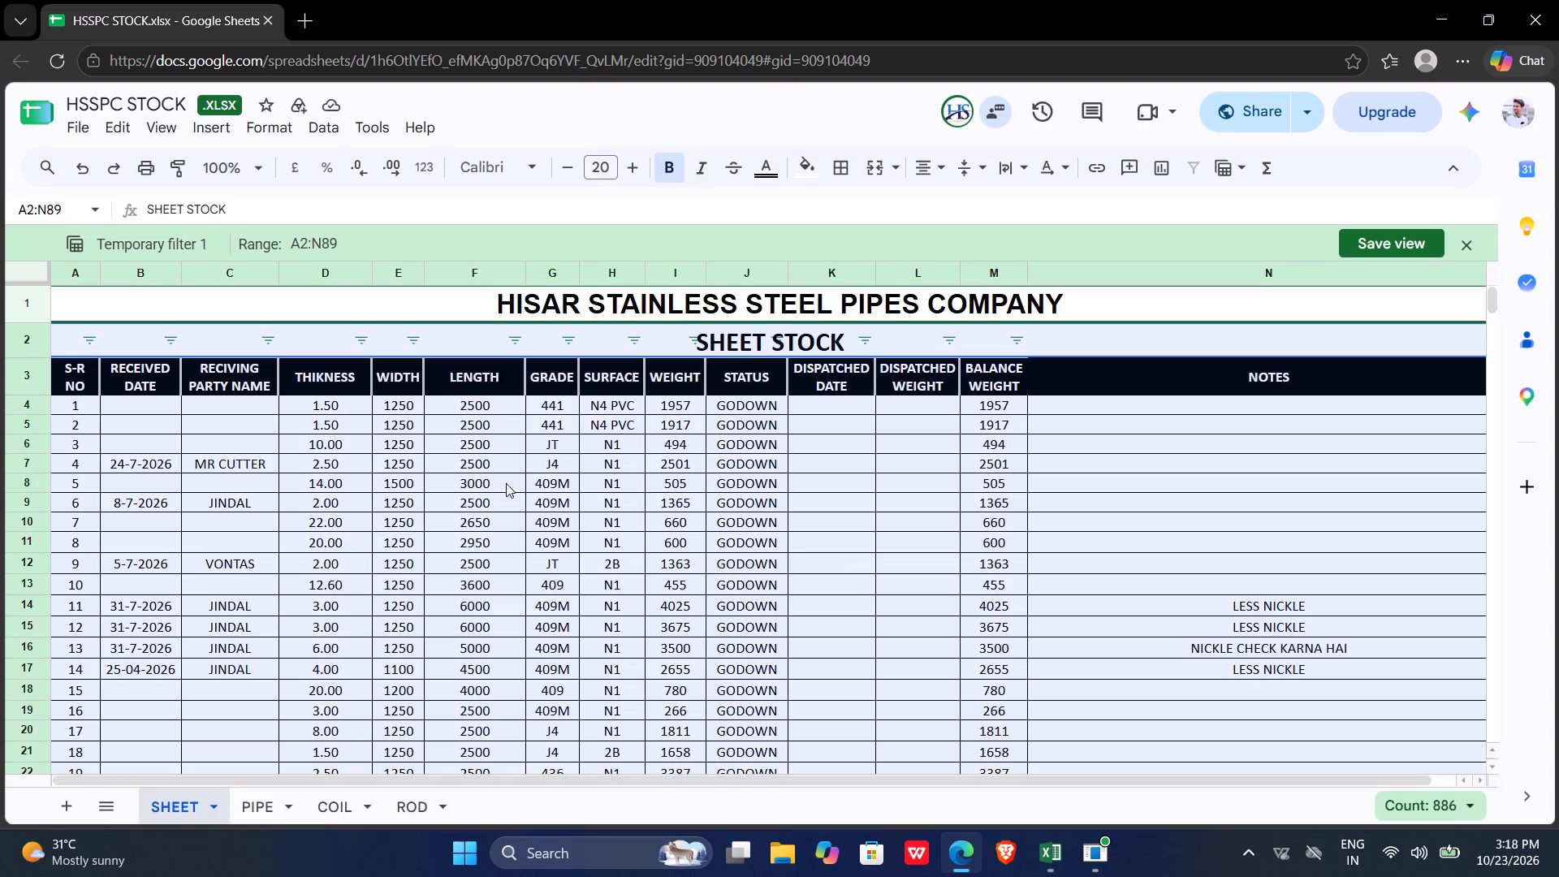
# Filter the thickness column of the sheet stock to show only the 8.00 value.
pyautogui.click(367, 340)
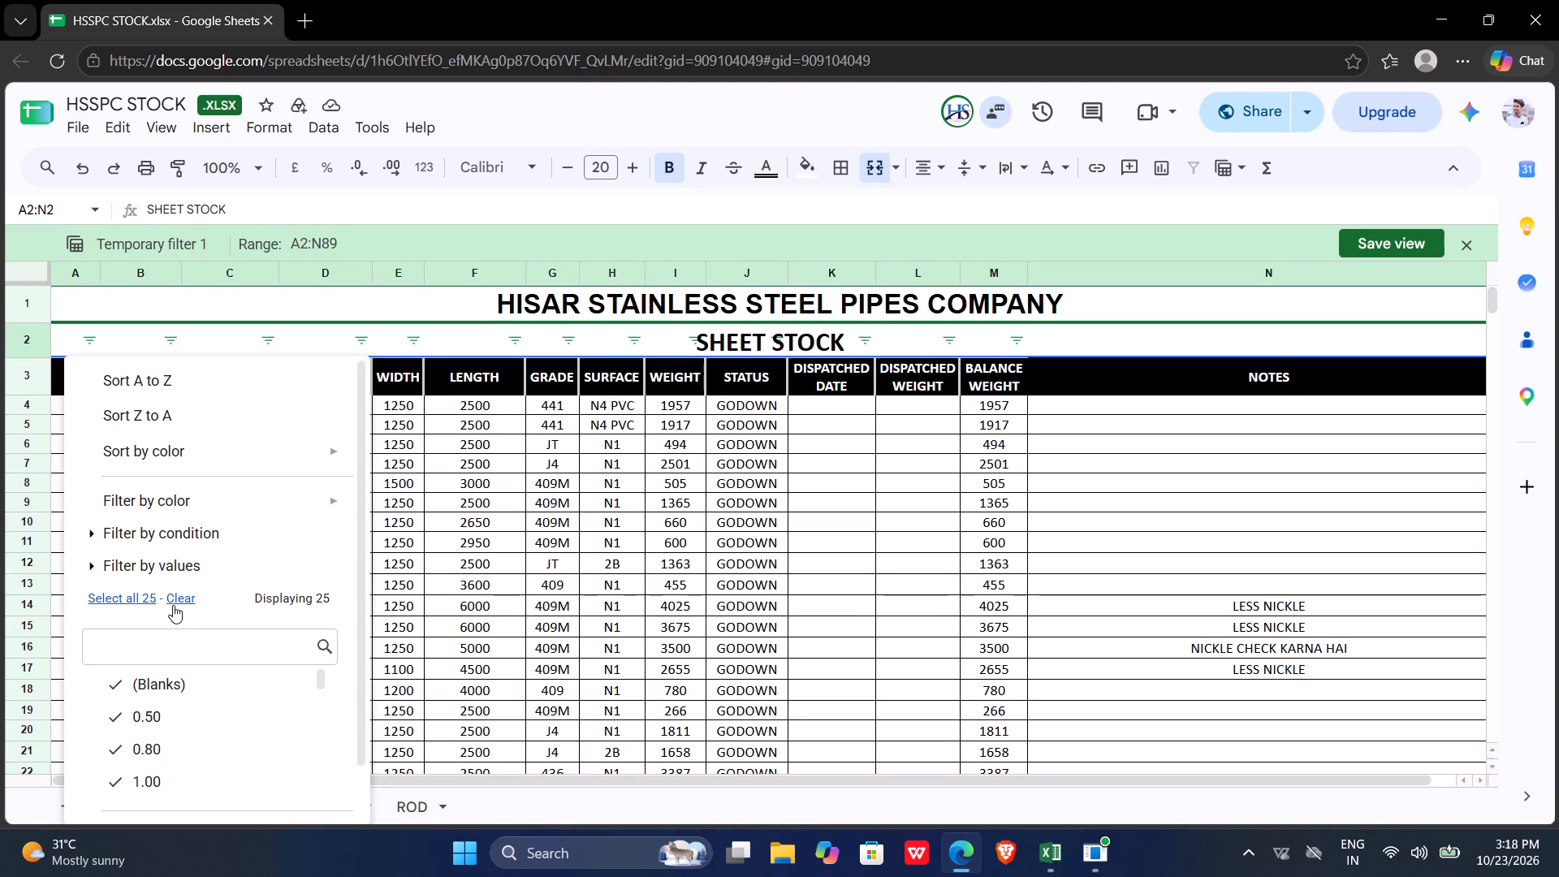
pyautogui.click(173, 605)
pyautogui.scroll(-3, 177, 710)
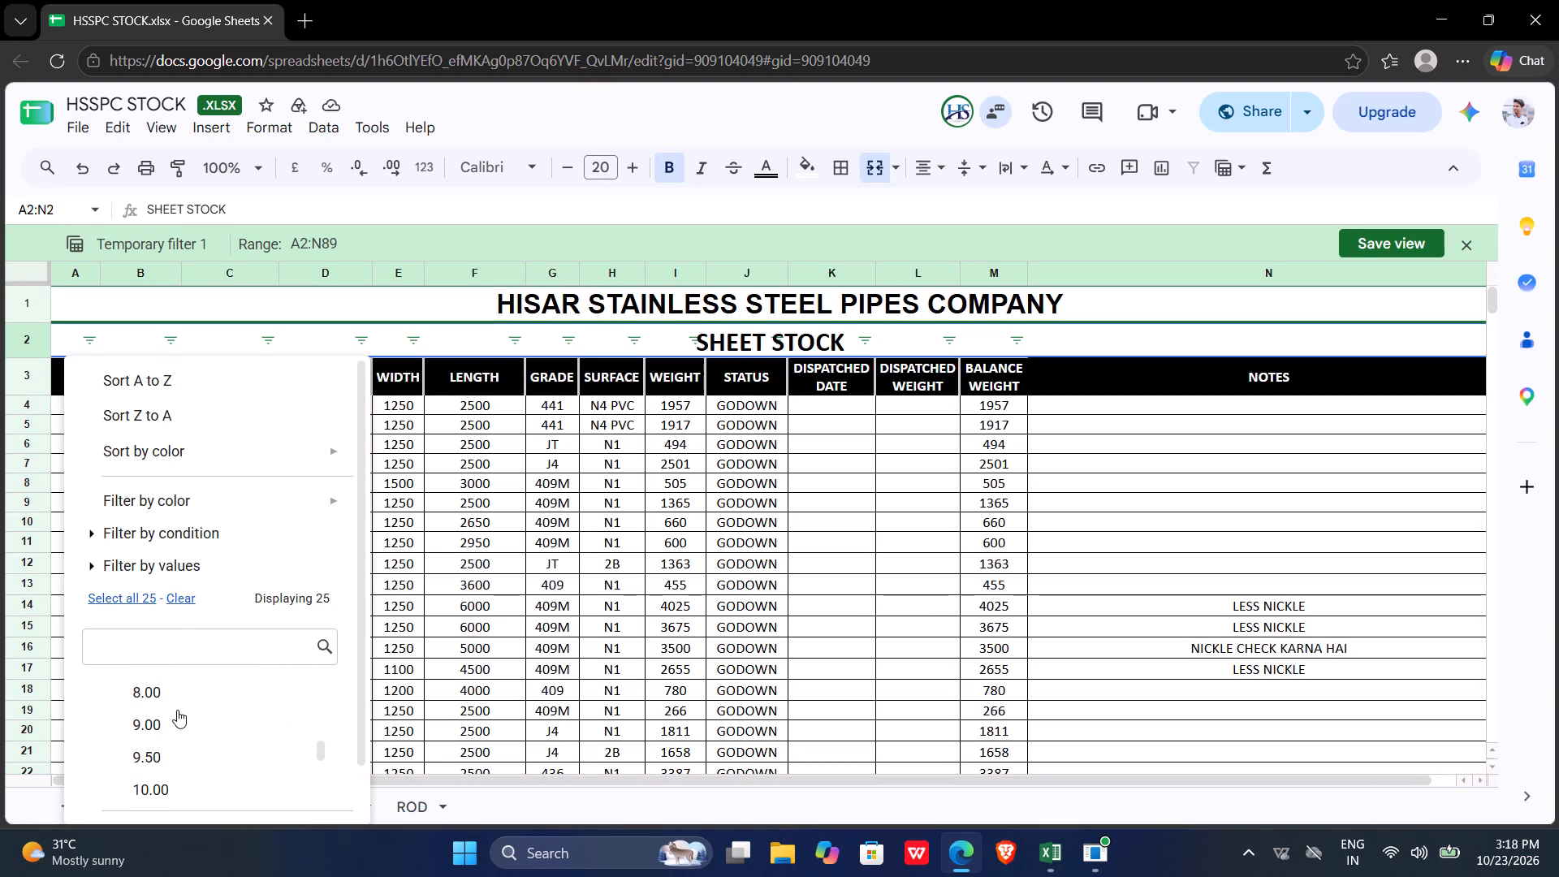
pyautogui.scroll(-1, 177, 710)
pyautogui.click(198, 697)
pyautogui.scroll(-10, 327, 792)
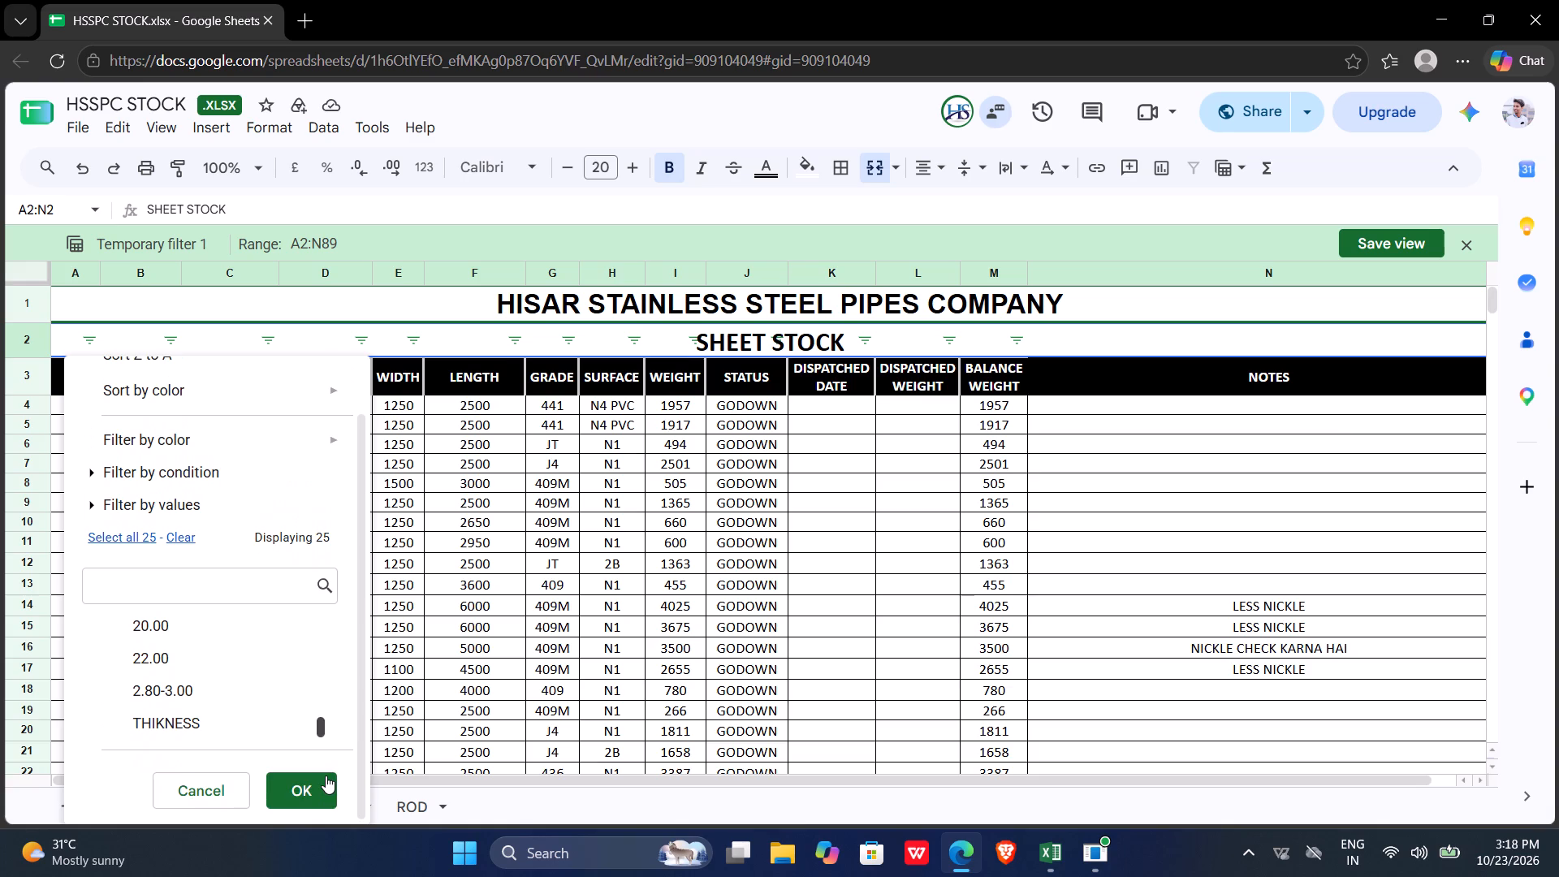
pyautogui.click(326, 775)
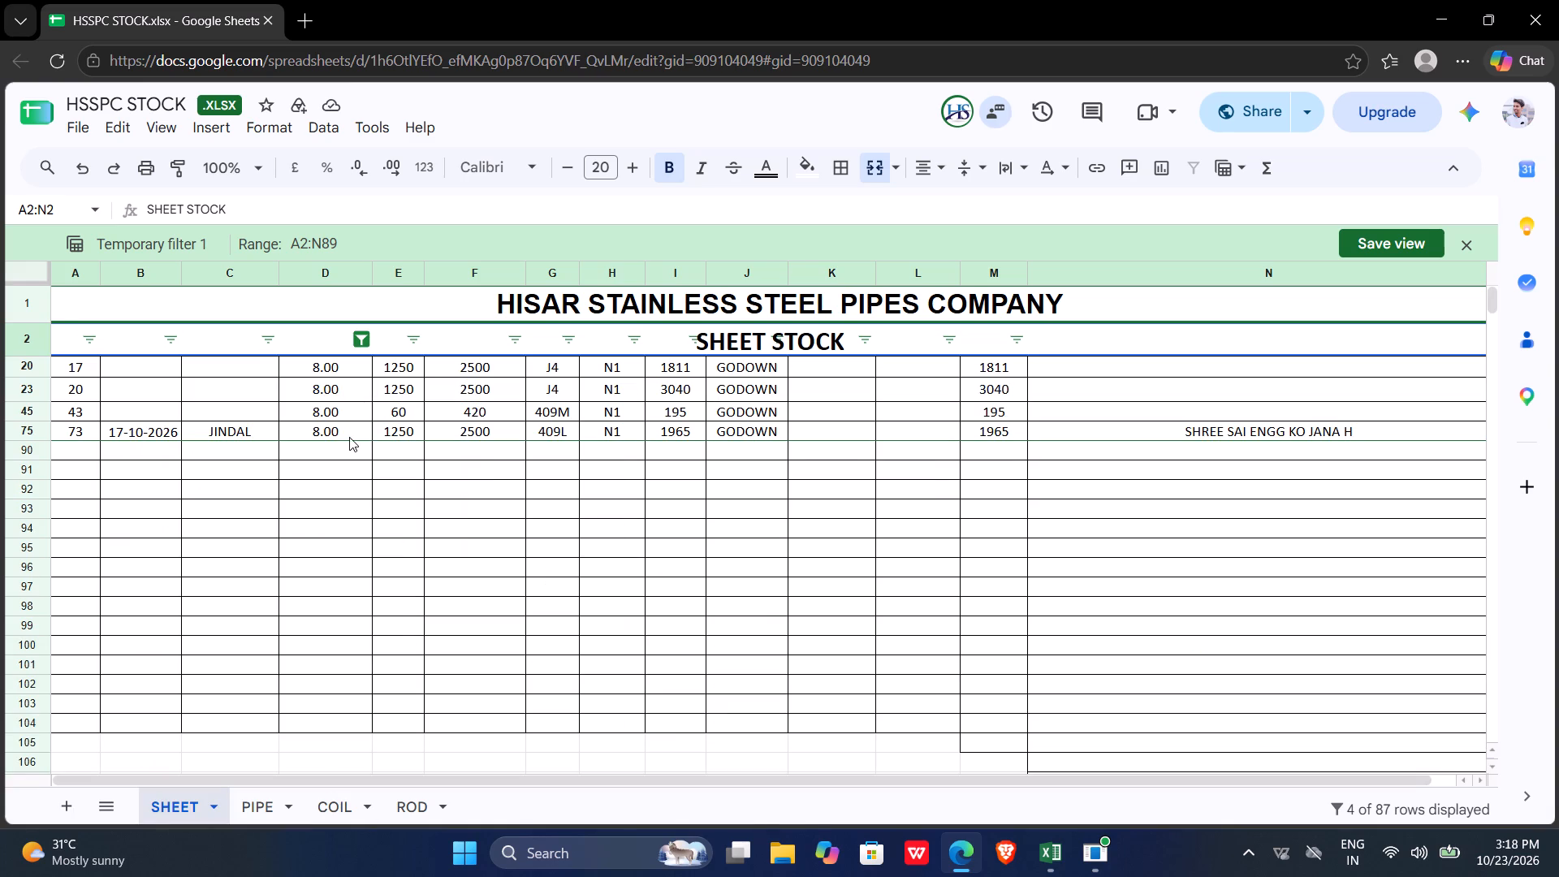
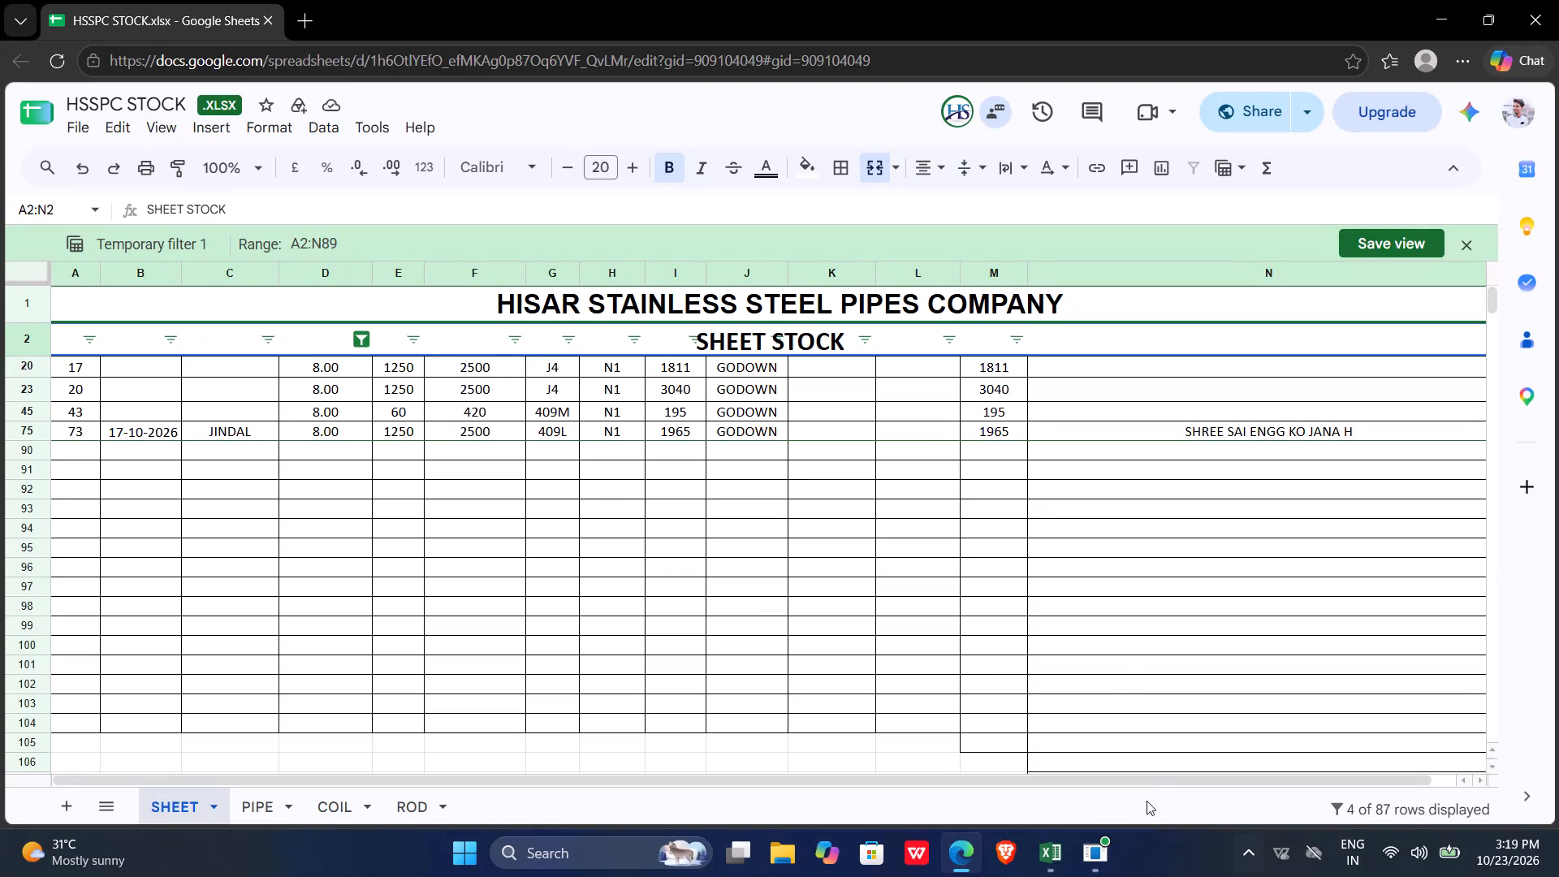
# Switch to the HISAR TC workbook in Excel and set the 8.00 mm sheet's heat number to 82602273 on the invoice 26-27/375 certificate.
pyautogui.click(1043, 836)
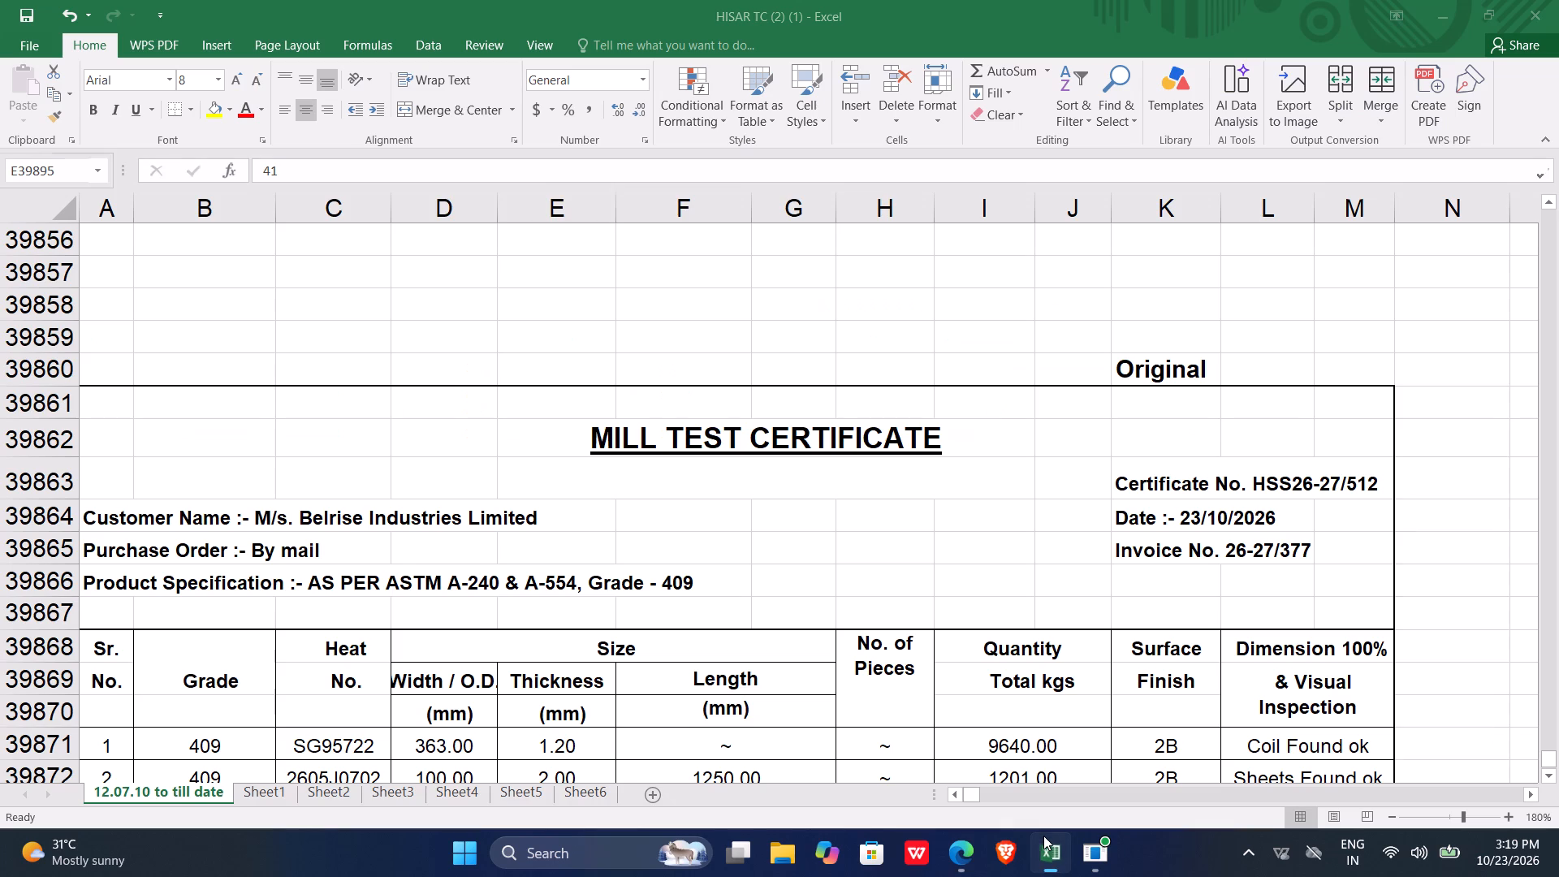
pyautogui.scroll(-7, 615, 572)
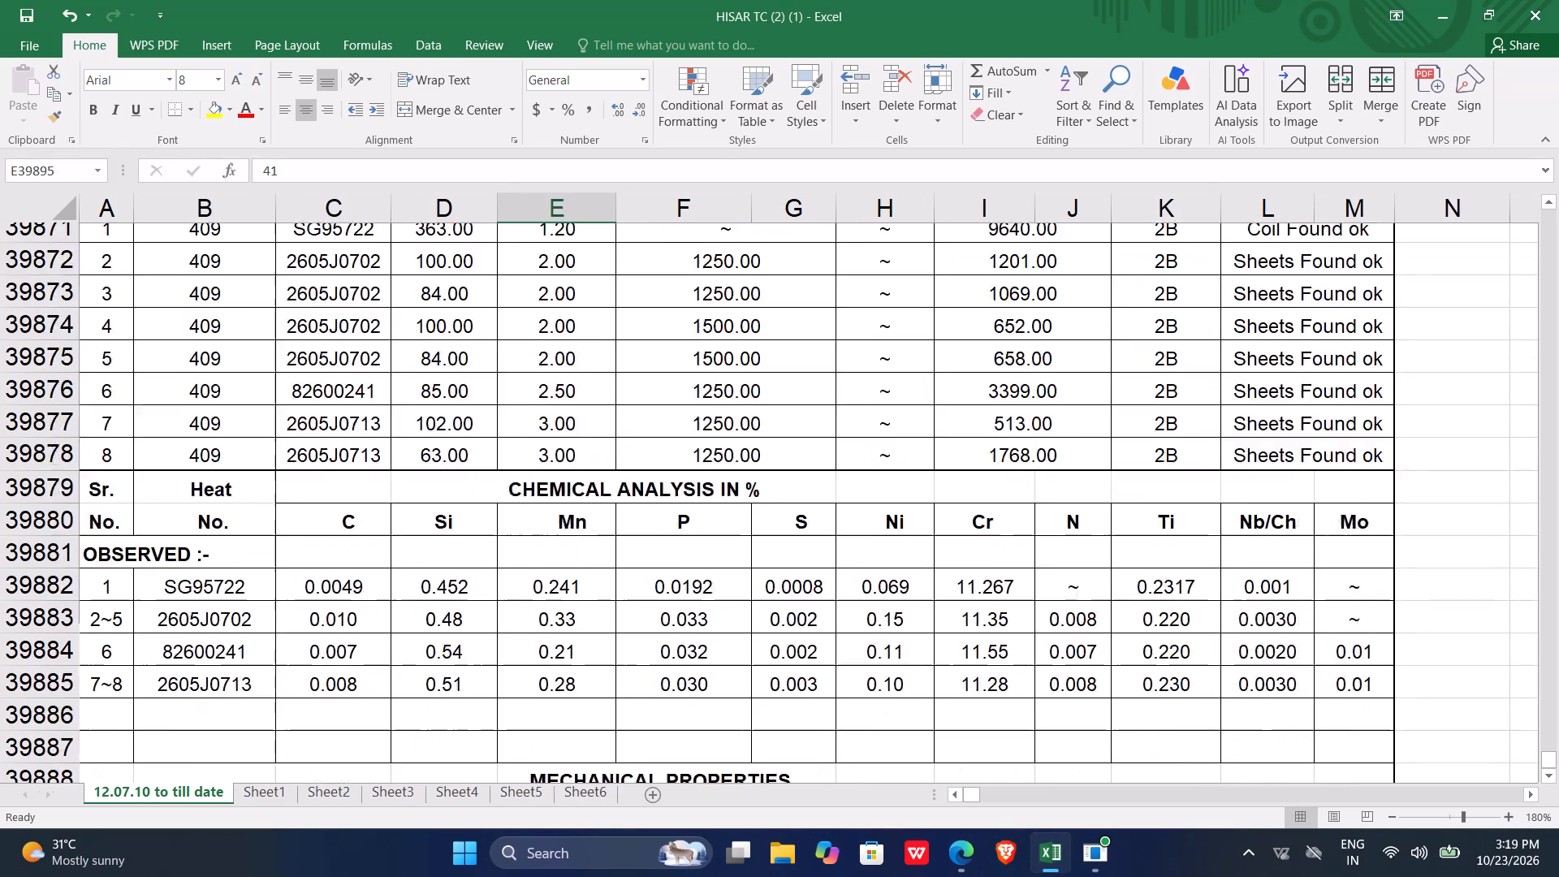
pyautogui.scroll(-2, 615, 572)
pyautogui.scroll(8, 615, 572)
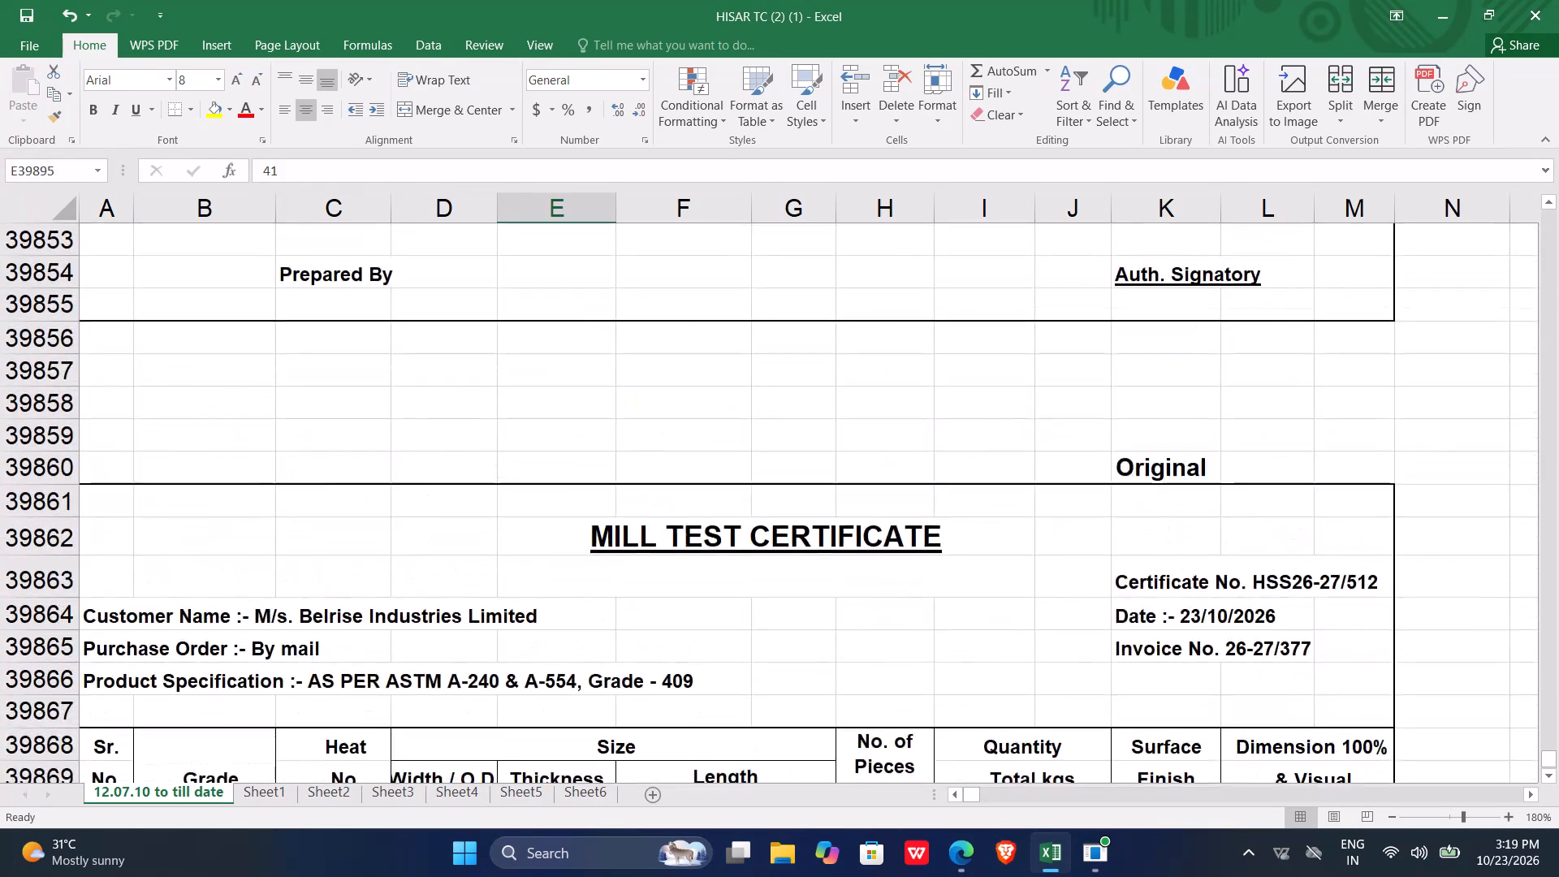
pyautogui.scroll(11, 615, 572)
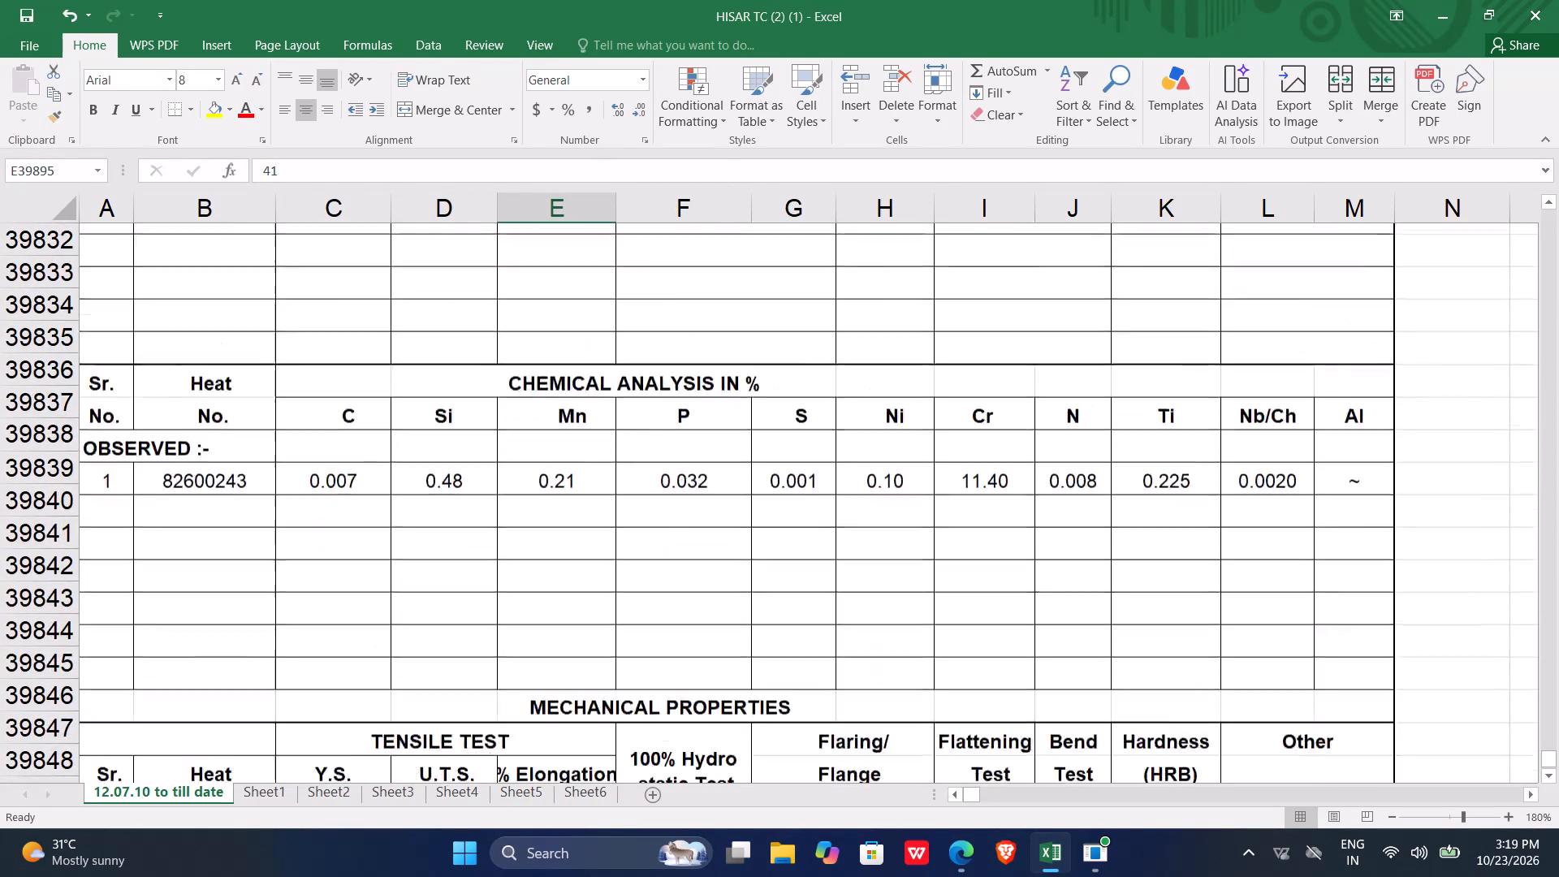
pyautogui.scroll(4, 615, 572)
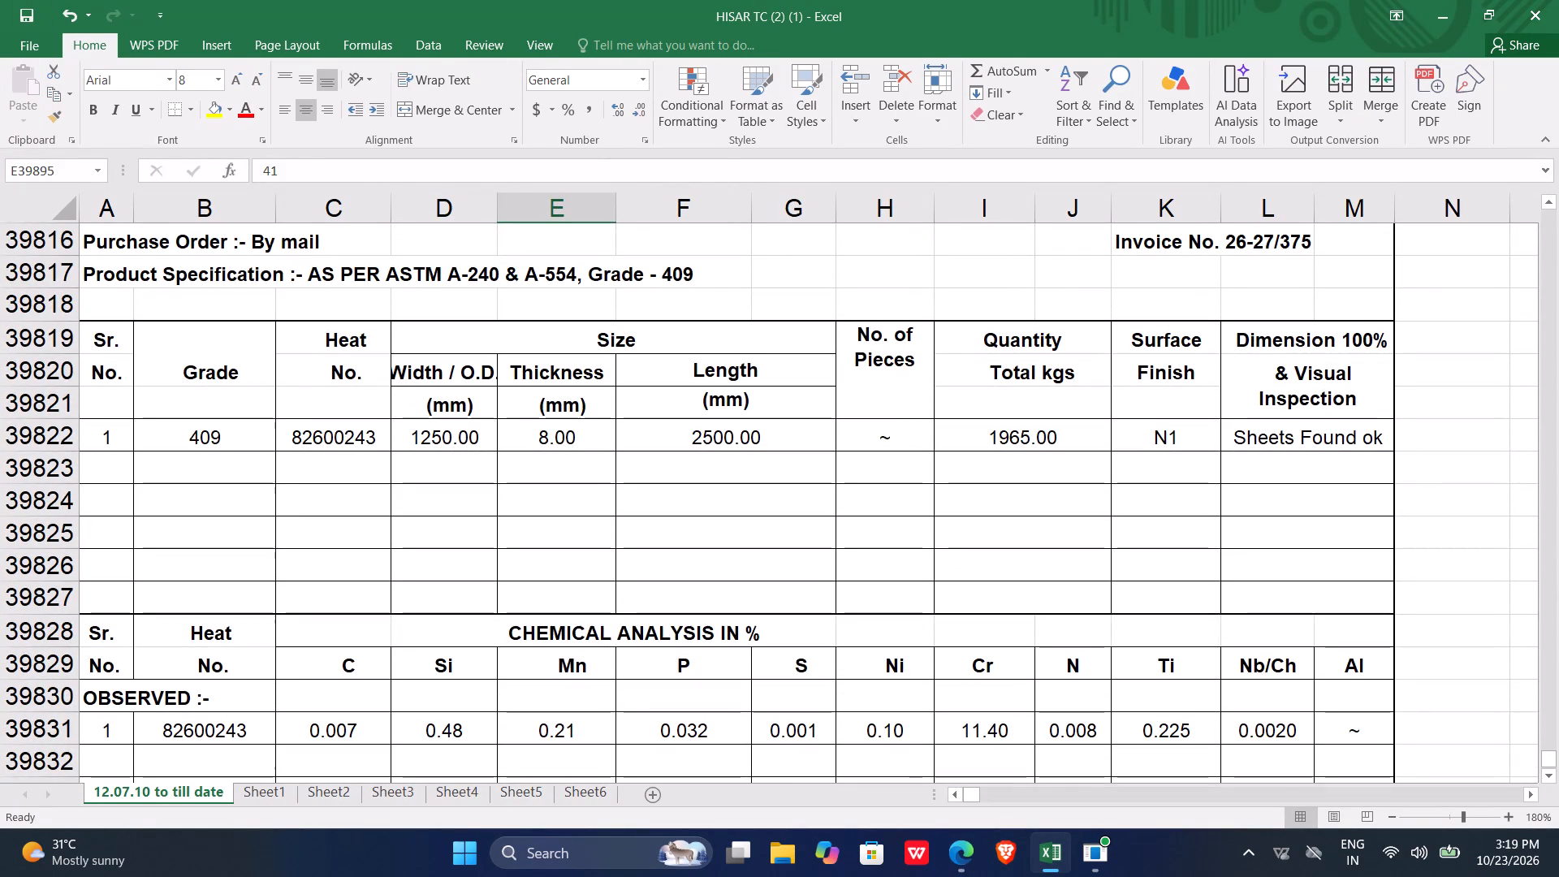
pyautogui.click(342, 447)
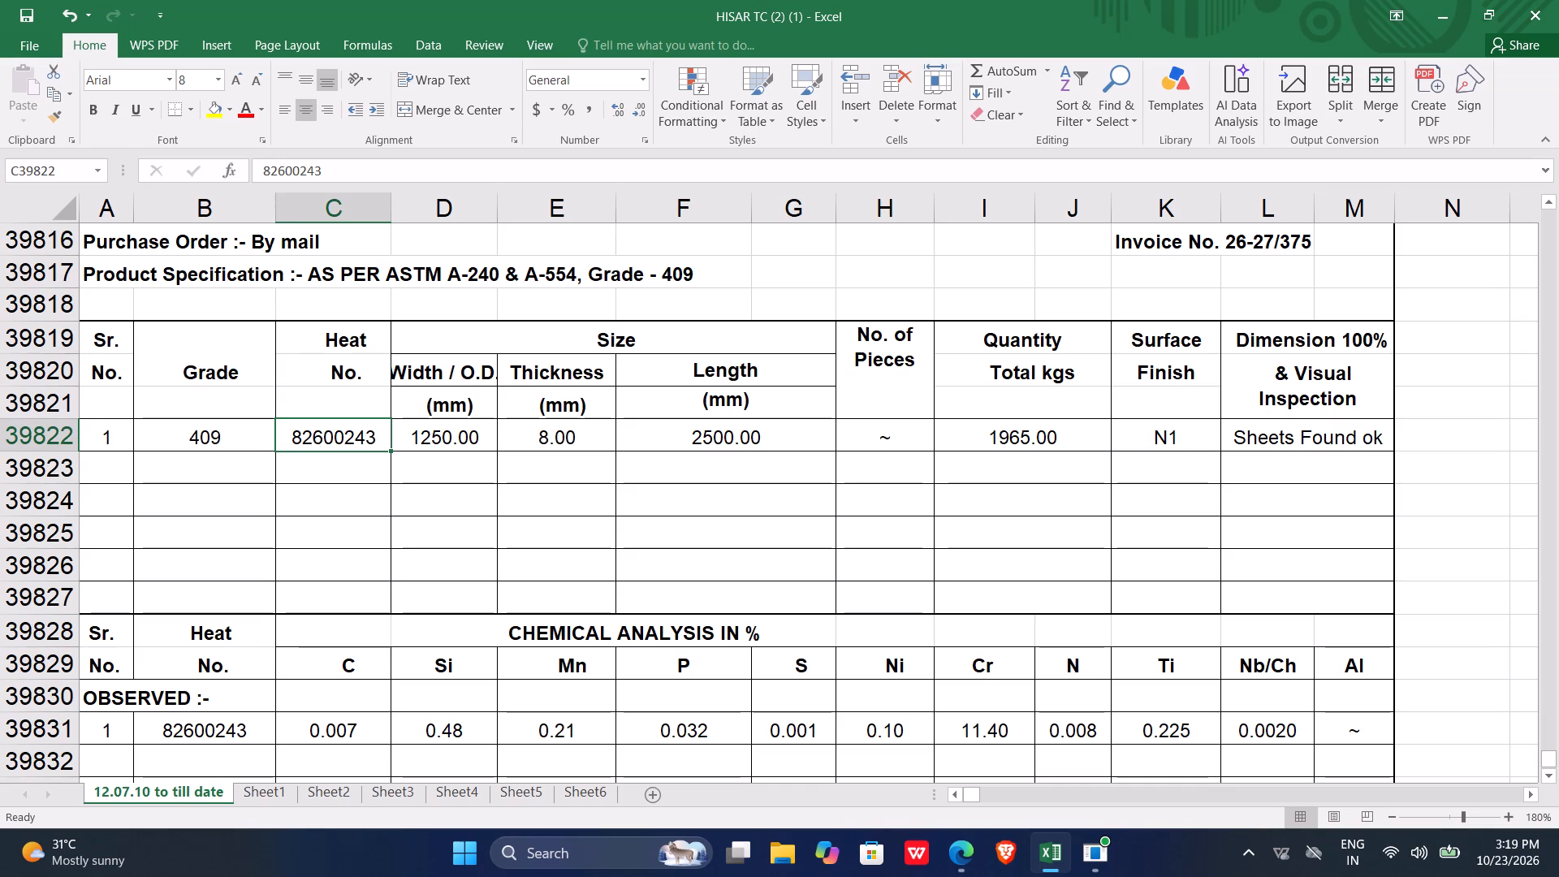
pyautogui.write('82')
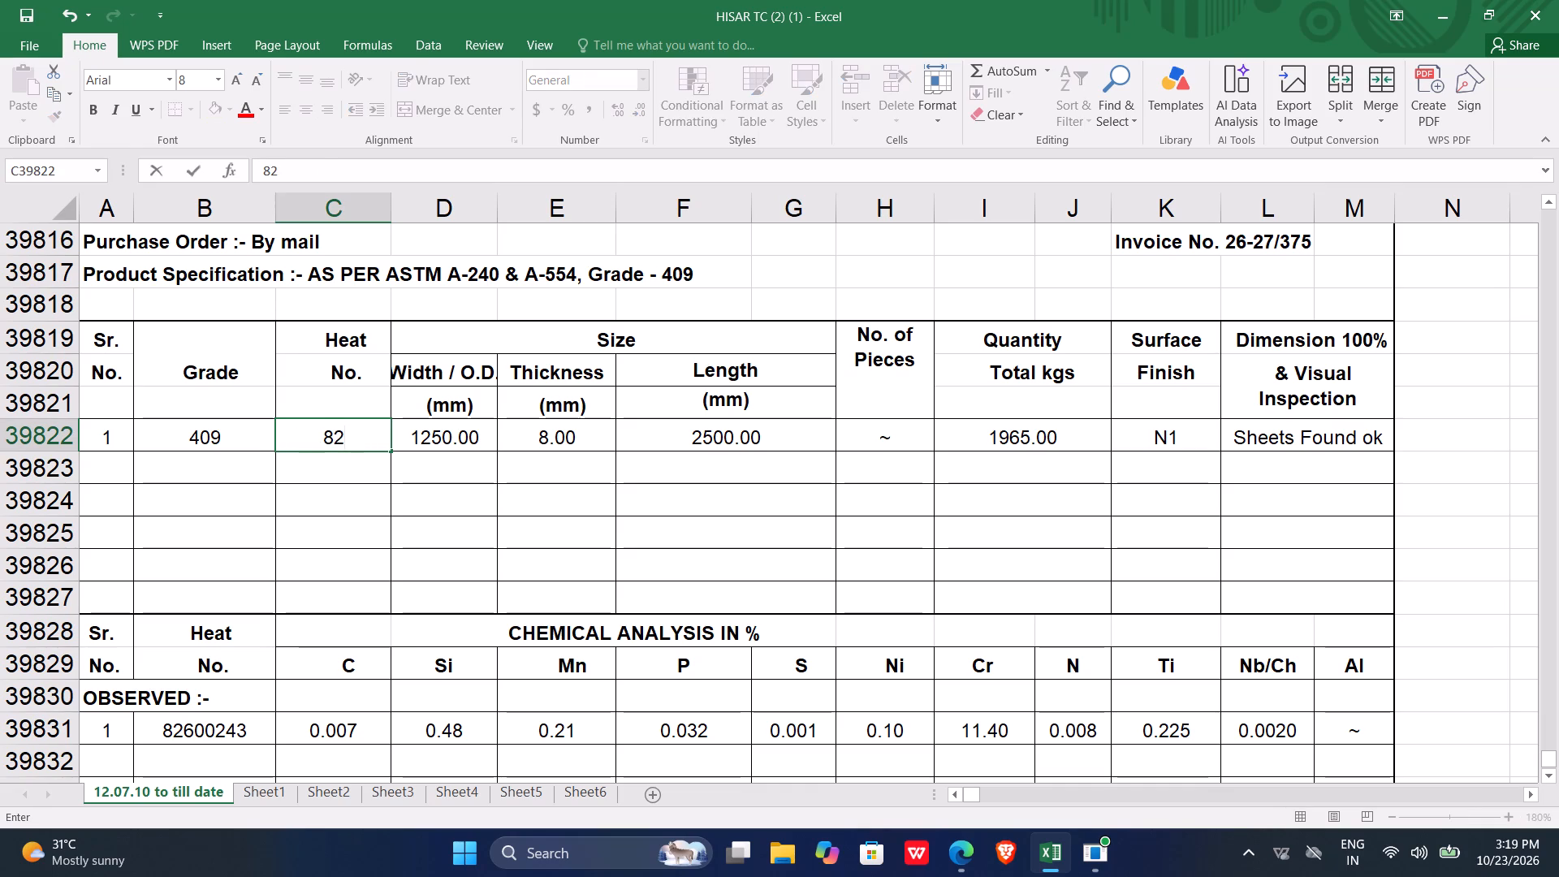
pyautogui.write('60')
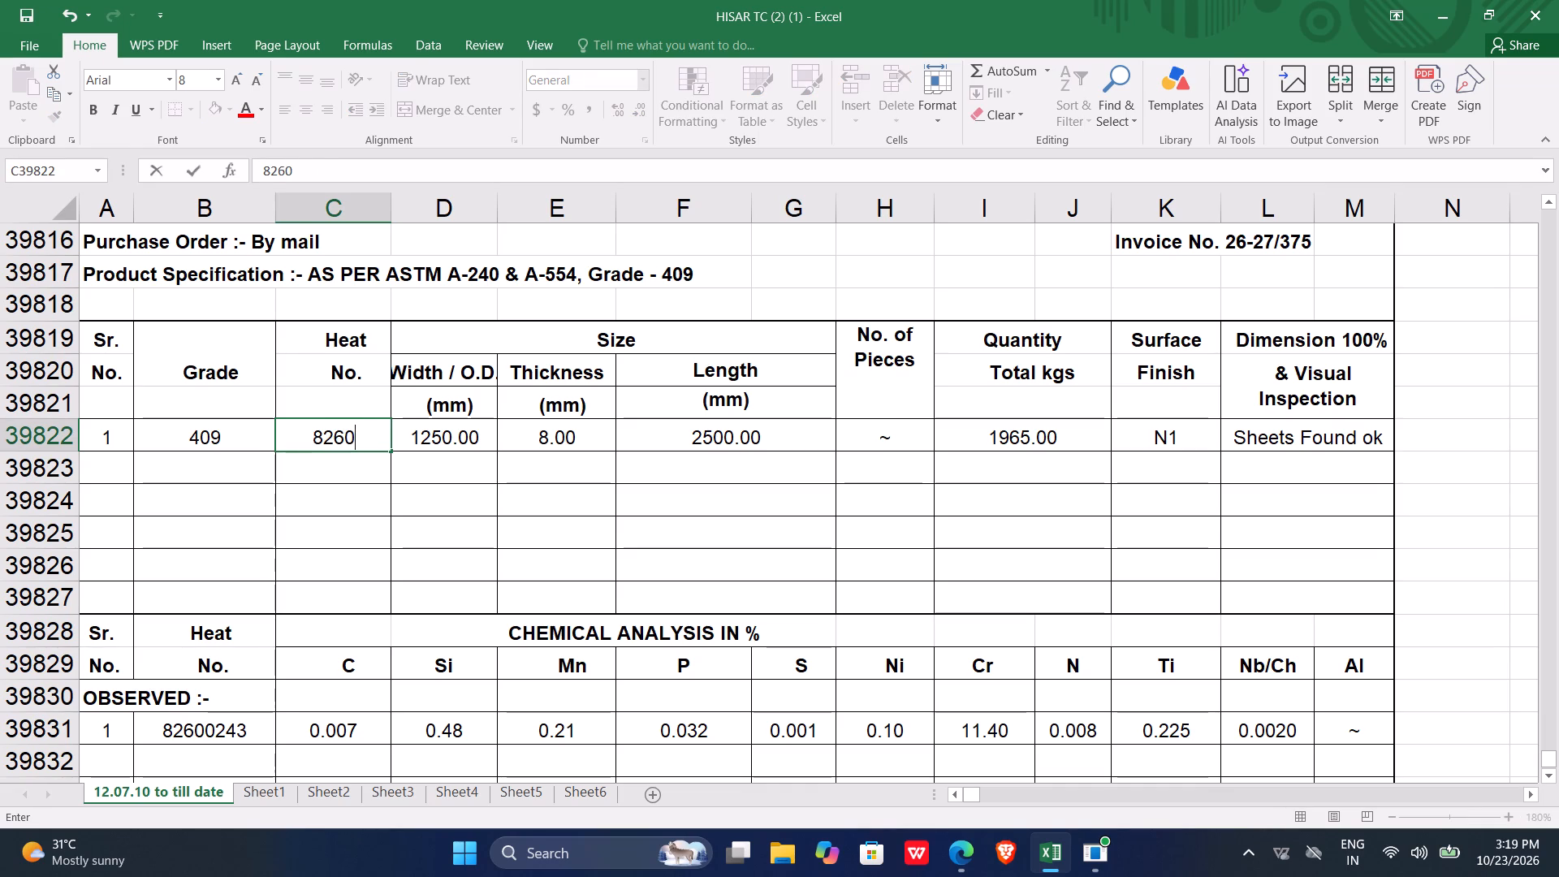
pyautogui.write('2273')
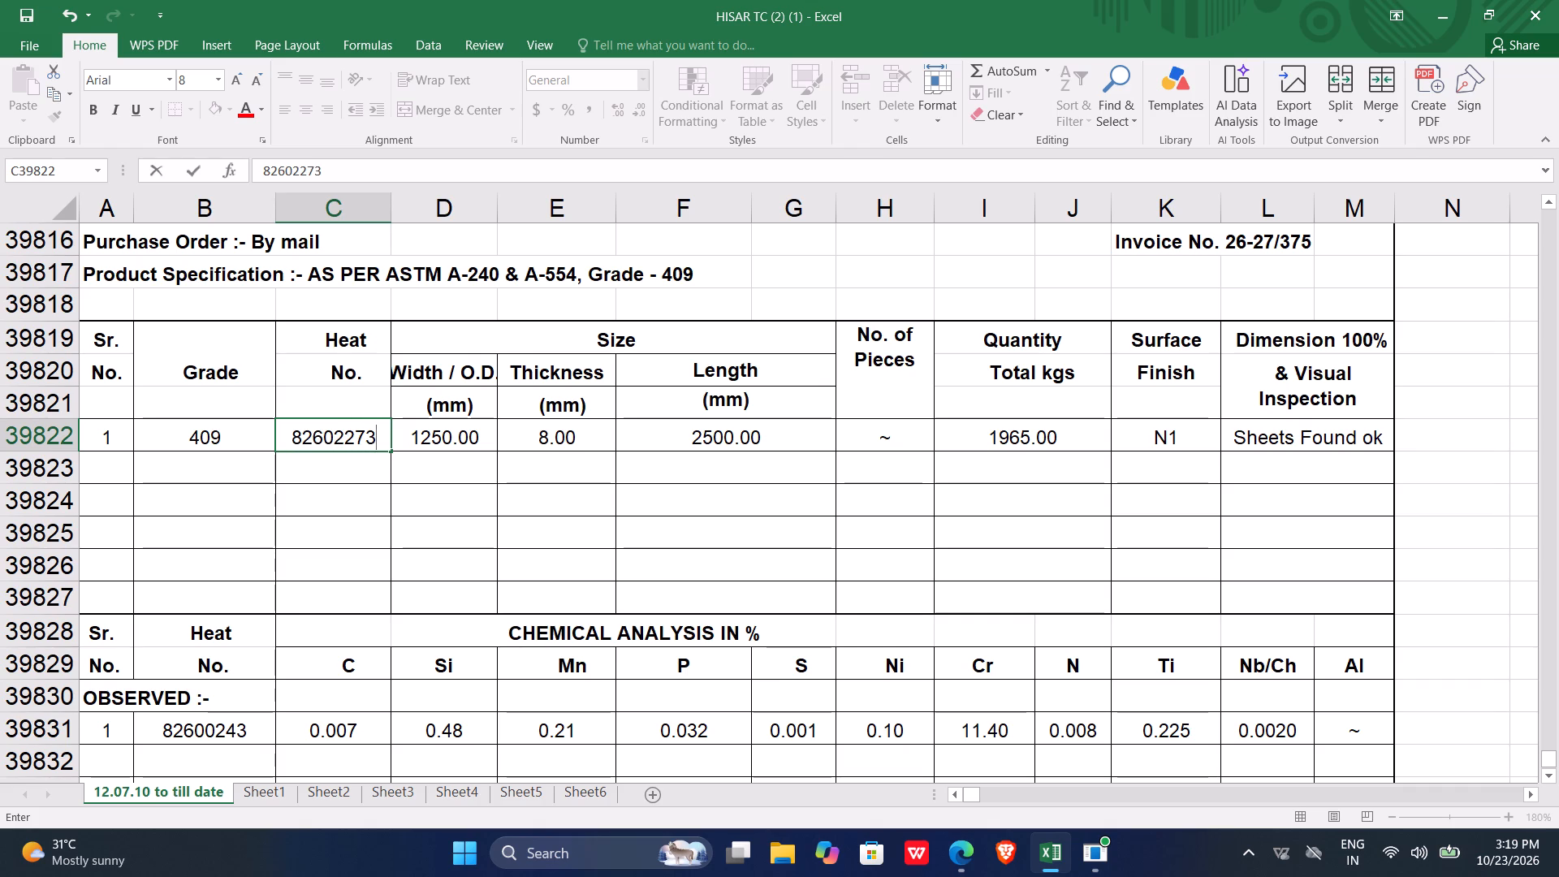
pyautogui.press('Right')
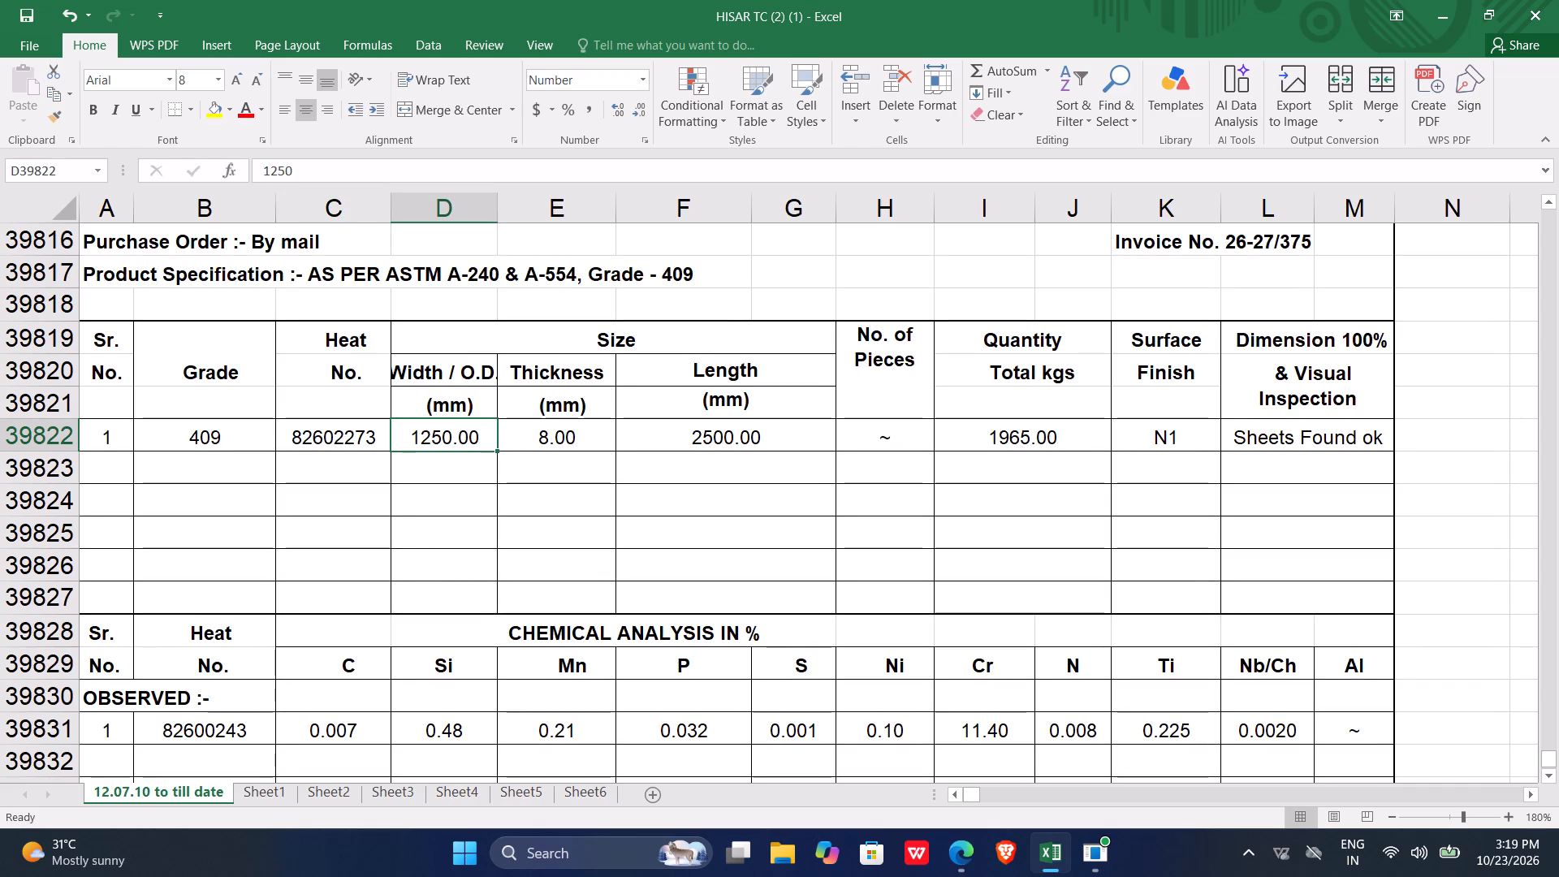
# Copy the heat number 82602273 from the size table into the certificate's observed chemical analysis row.
pyautogui.scroll(-3, 213, 453)
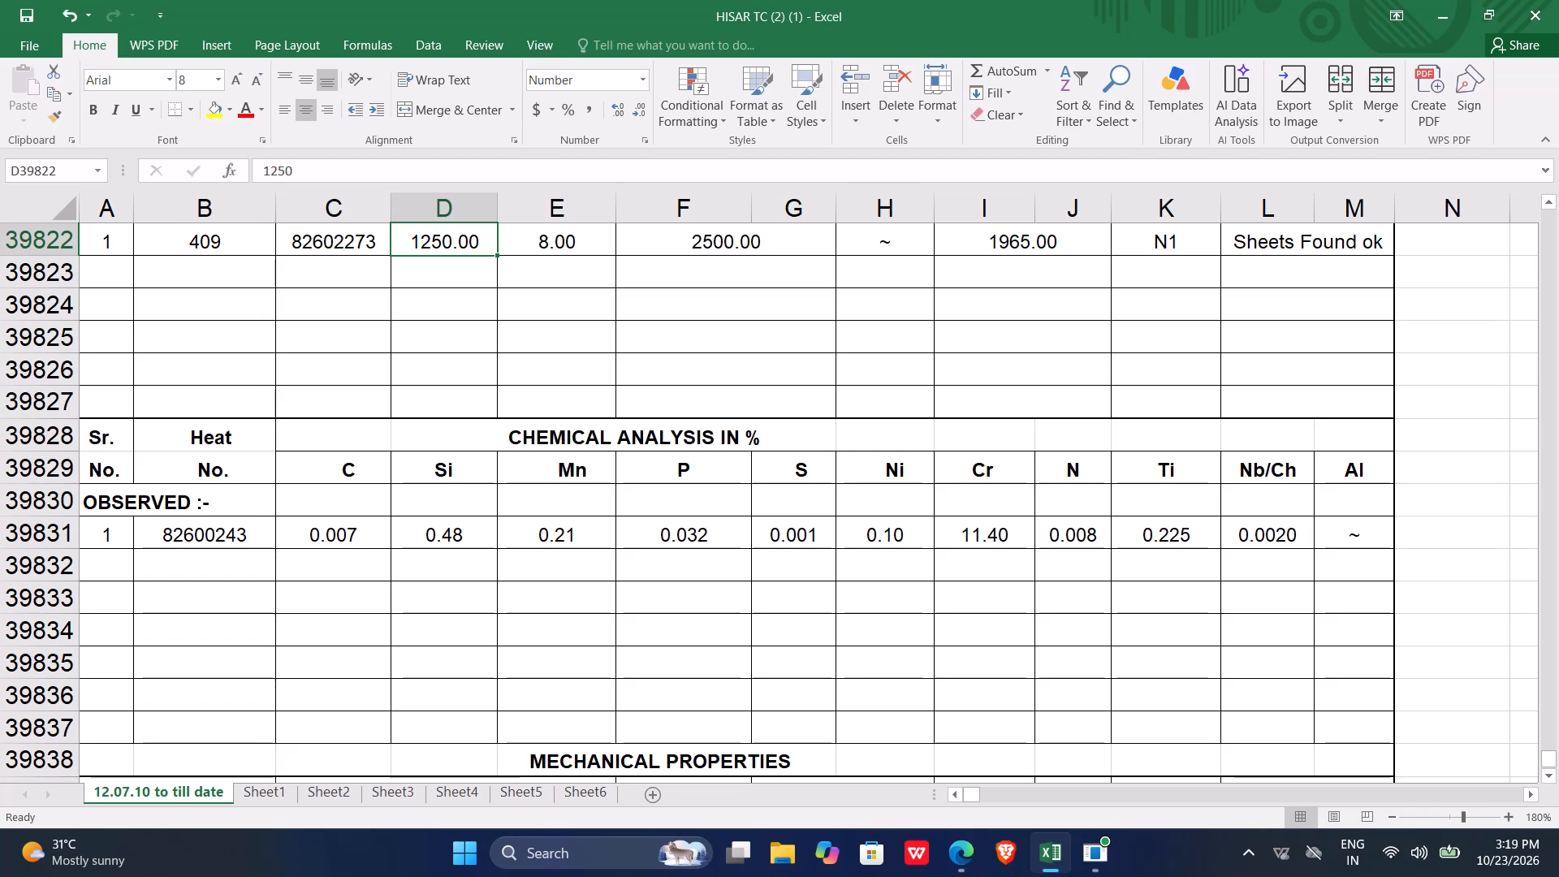
pyautogui.click(311, 531)
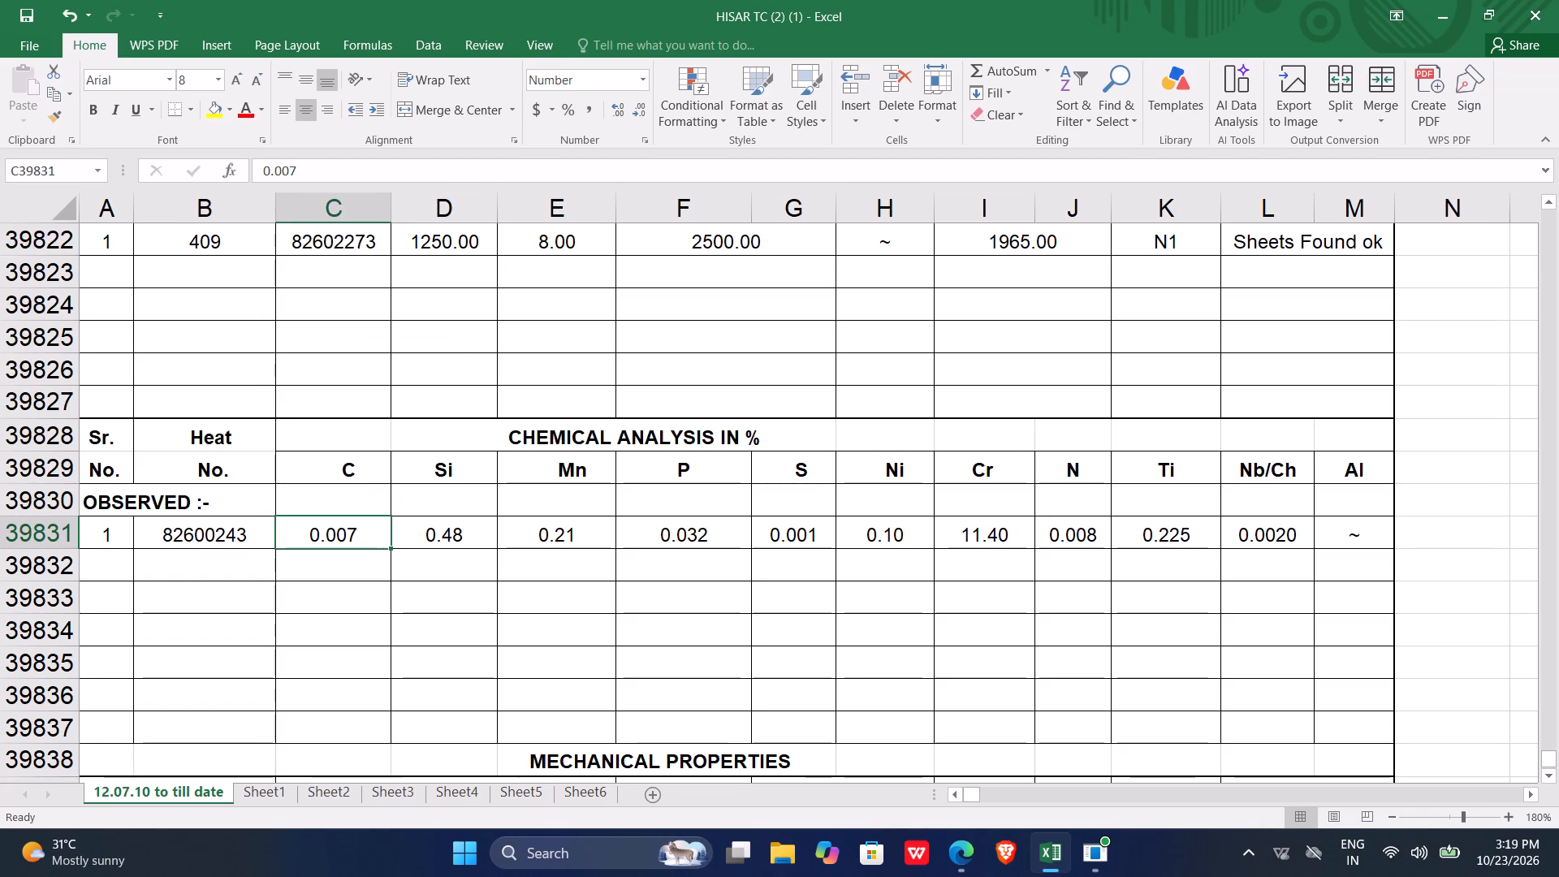
pyautogui.click(342, 246)
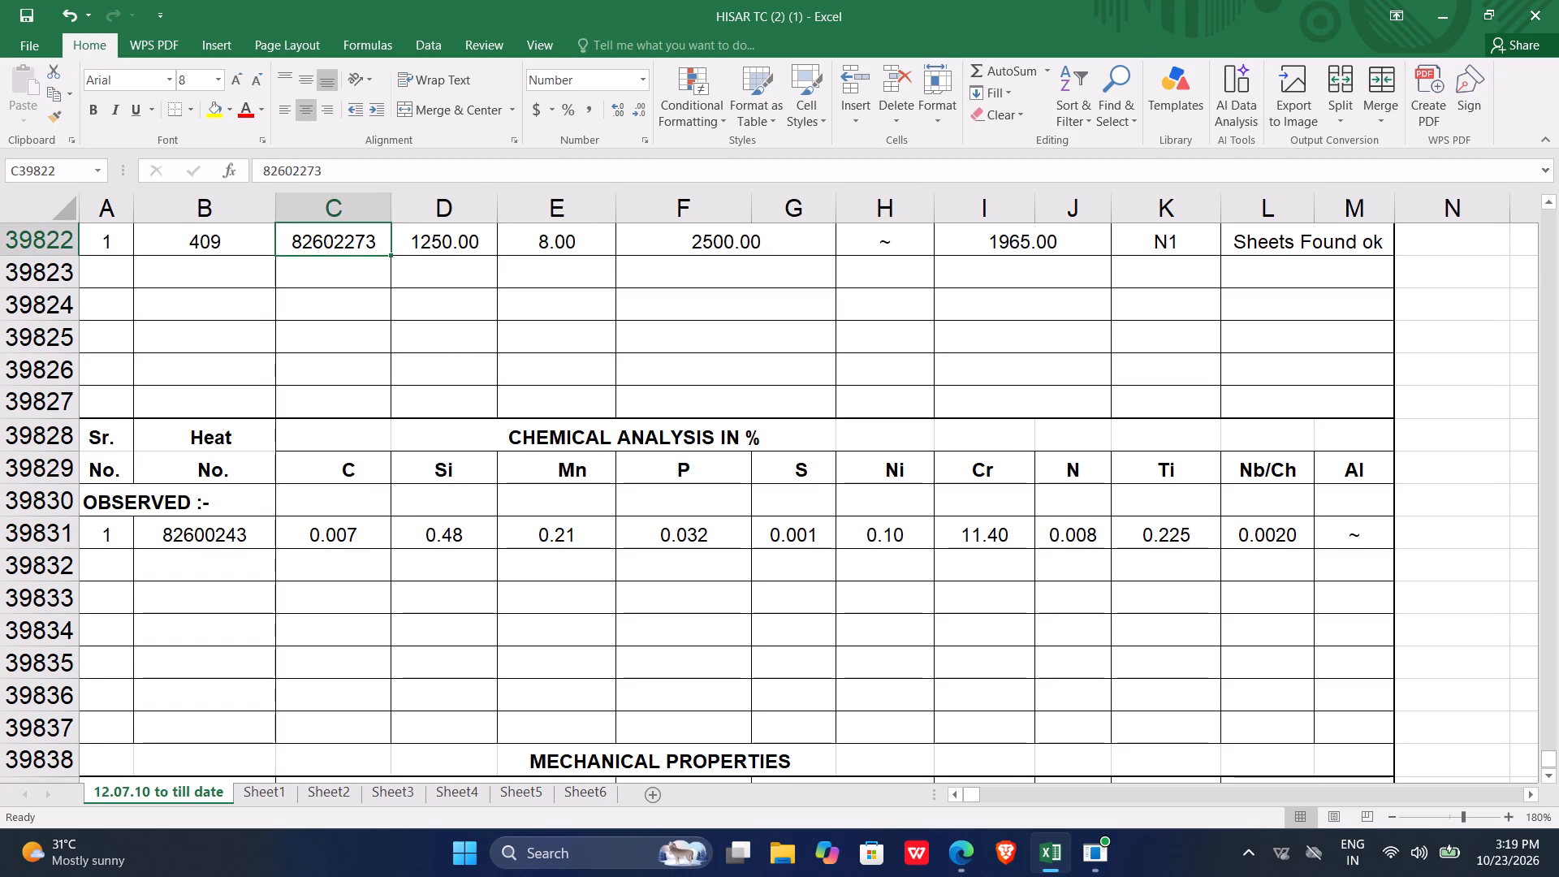
pyautogui.hotkey('ctrl', 'c')
pyautogui.click(217, 527)
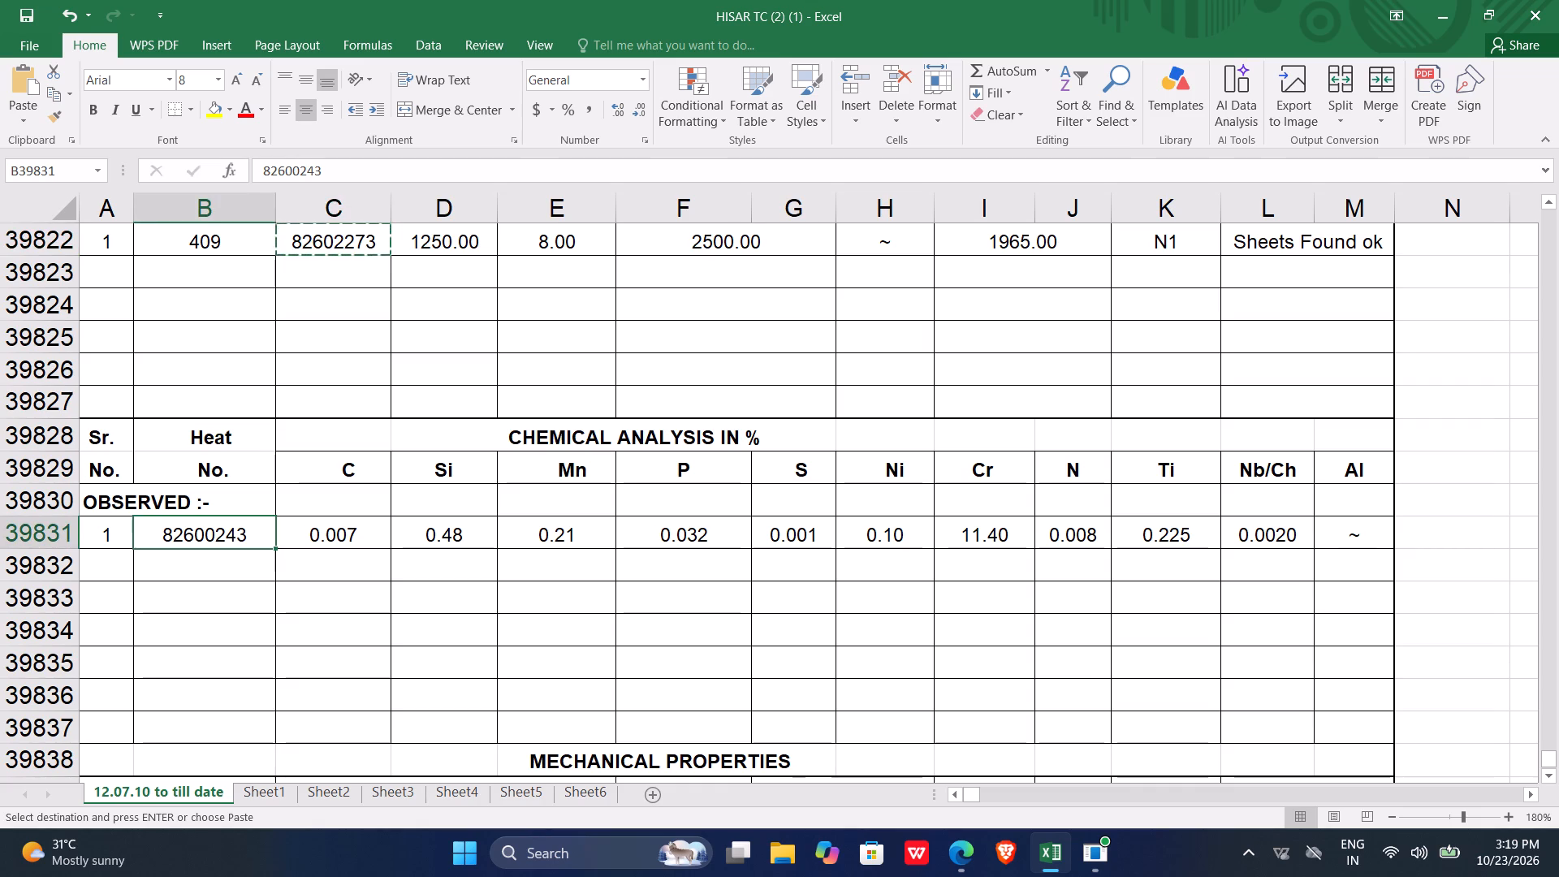
pyautogui.hotkey('ctrl', 'v')
# Set the heat number in the observed mechanical properties row of the same certificate to 82602273.
pyautogui.scroll(-5, 217, 527)
pyautogui.doubleClick(214, 521)
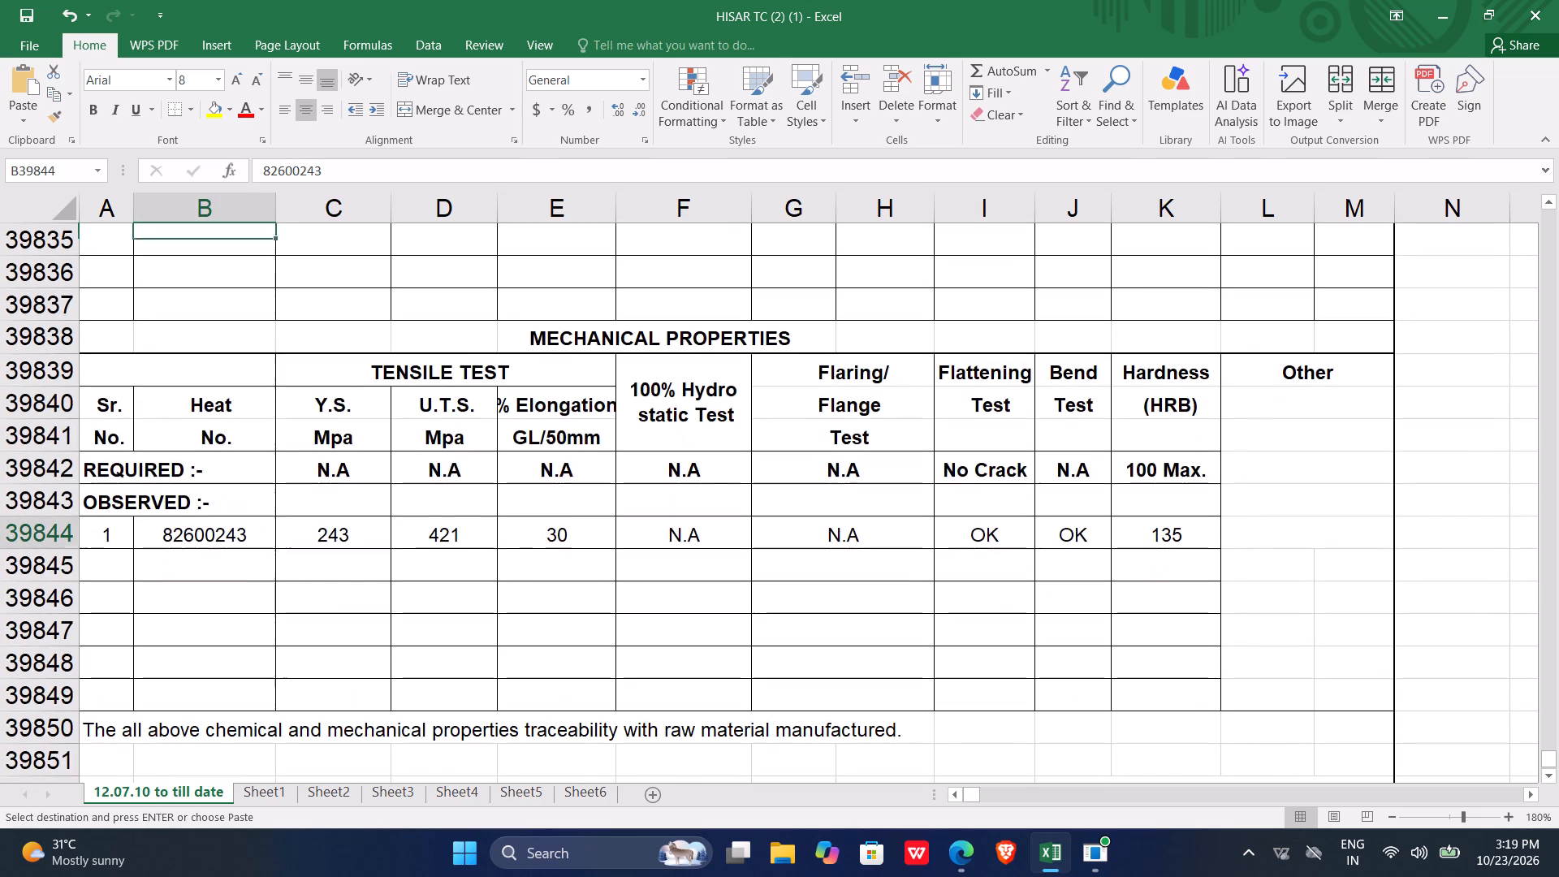
pyautogui.hotkey('ctrl', 'v')
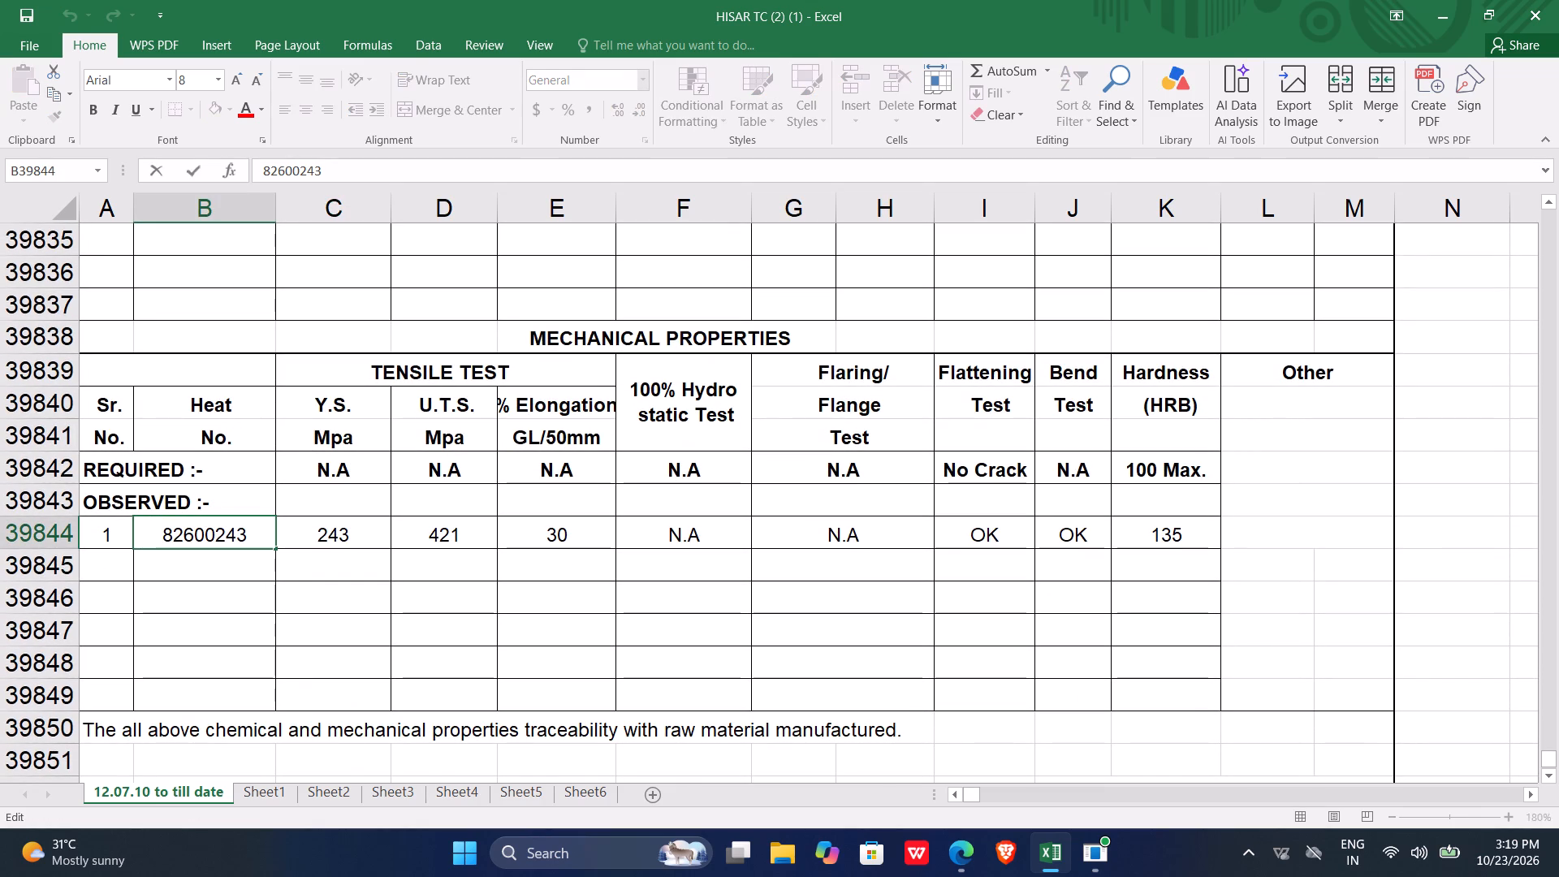
pyautogui.click(271, 601)
pyautogui.press('Up')
pyautogui.press('Up')
pyautogui.hotkey('ctrl', 'v')
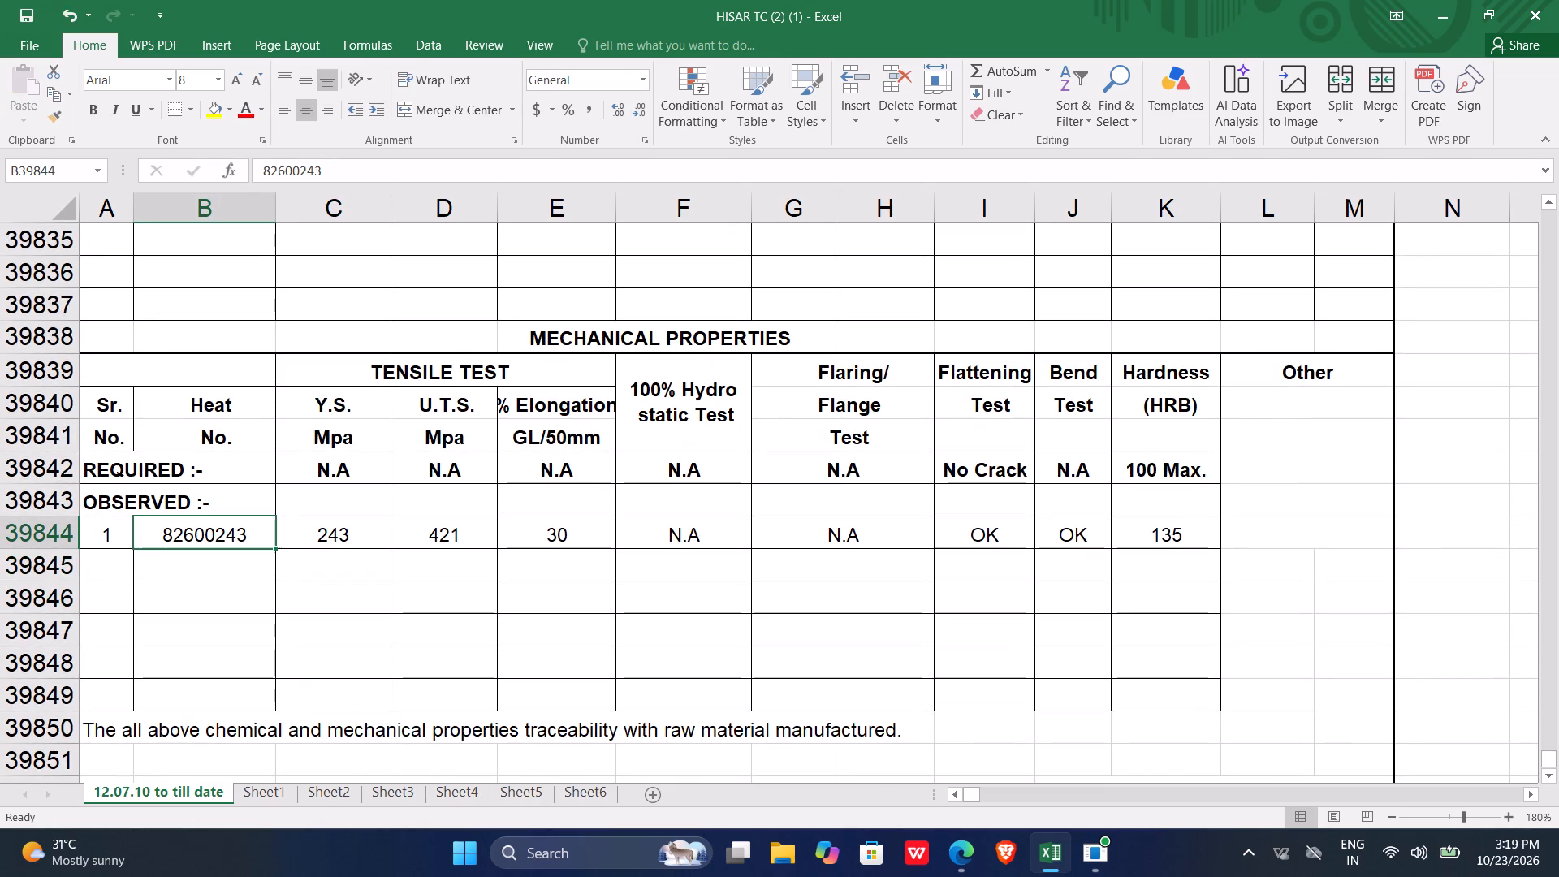
pyautogui.click(230, 539)
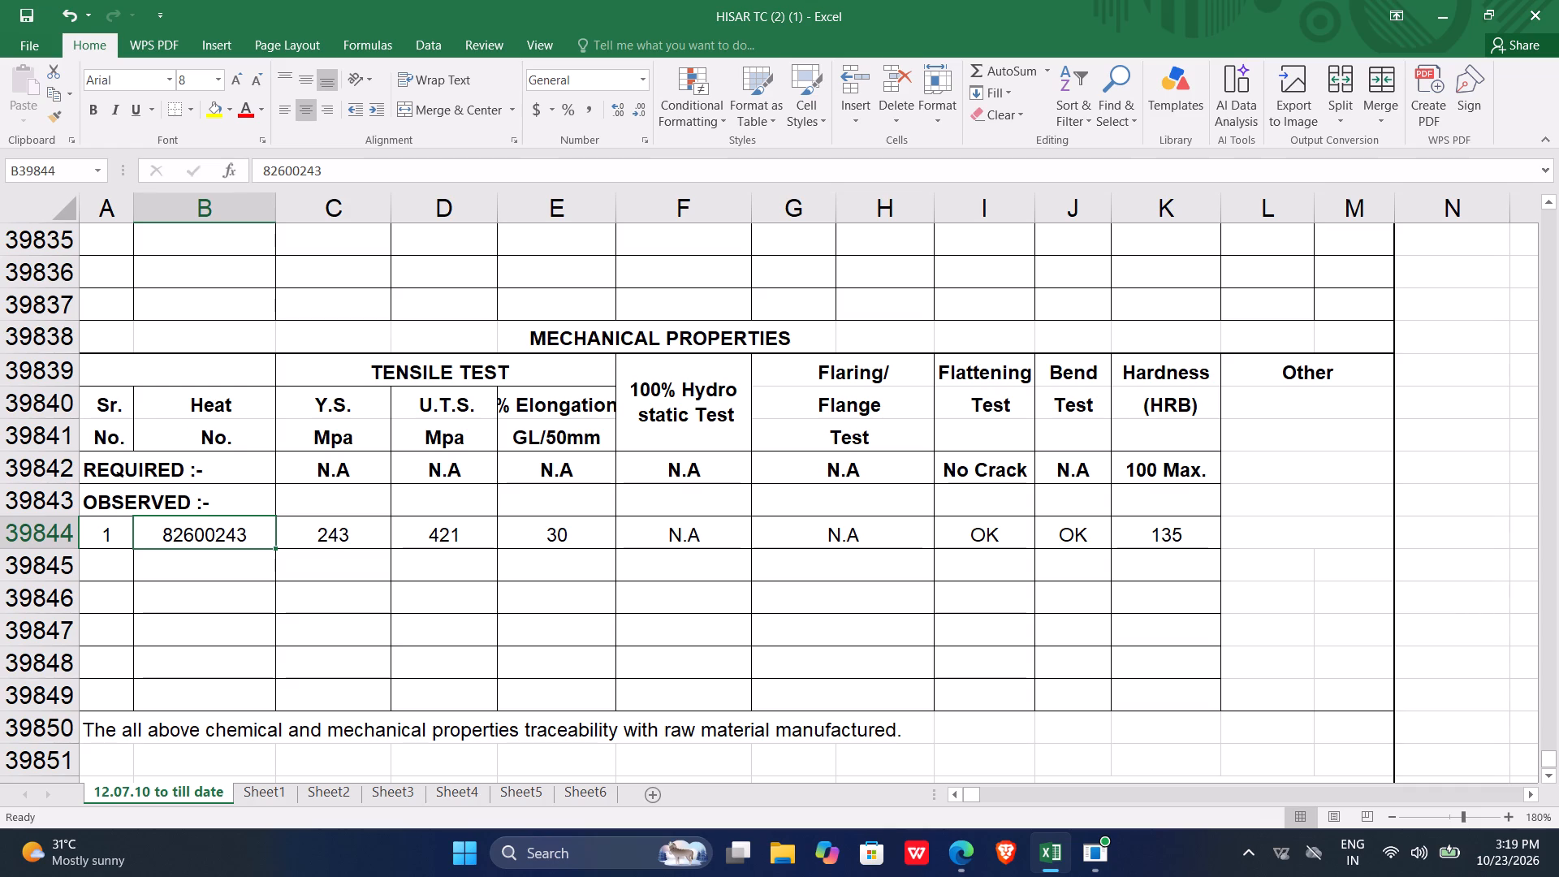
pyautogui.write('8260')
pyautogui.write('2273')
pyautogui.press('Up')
# In the observed chemical analysis row for heat 82602273, set Si to 0.50, P to 0.020 and S to 0.002.
pyautogui.scroll(1, 230, 539)
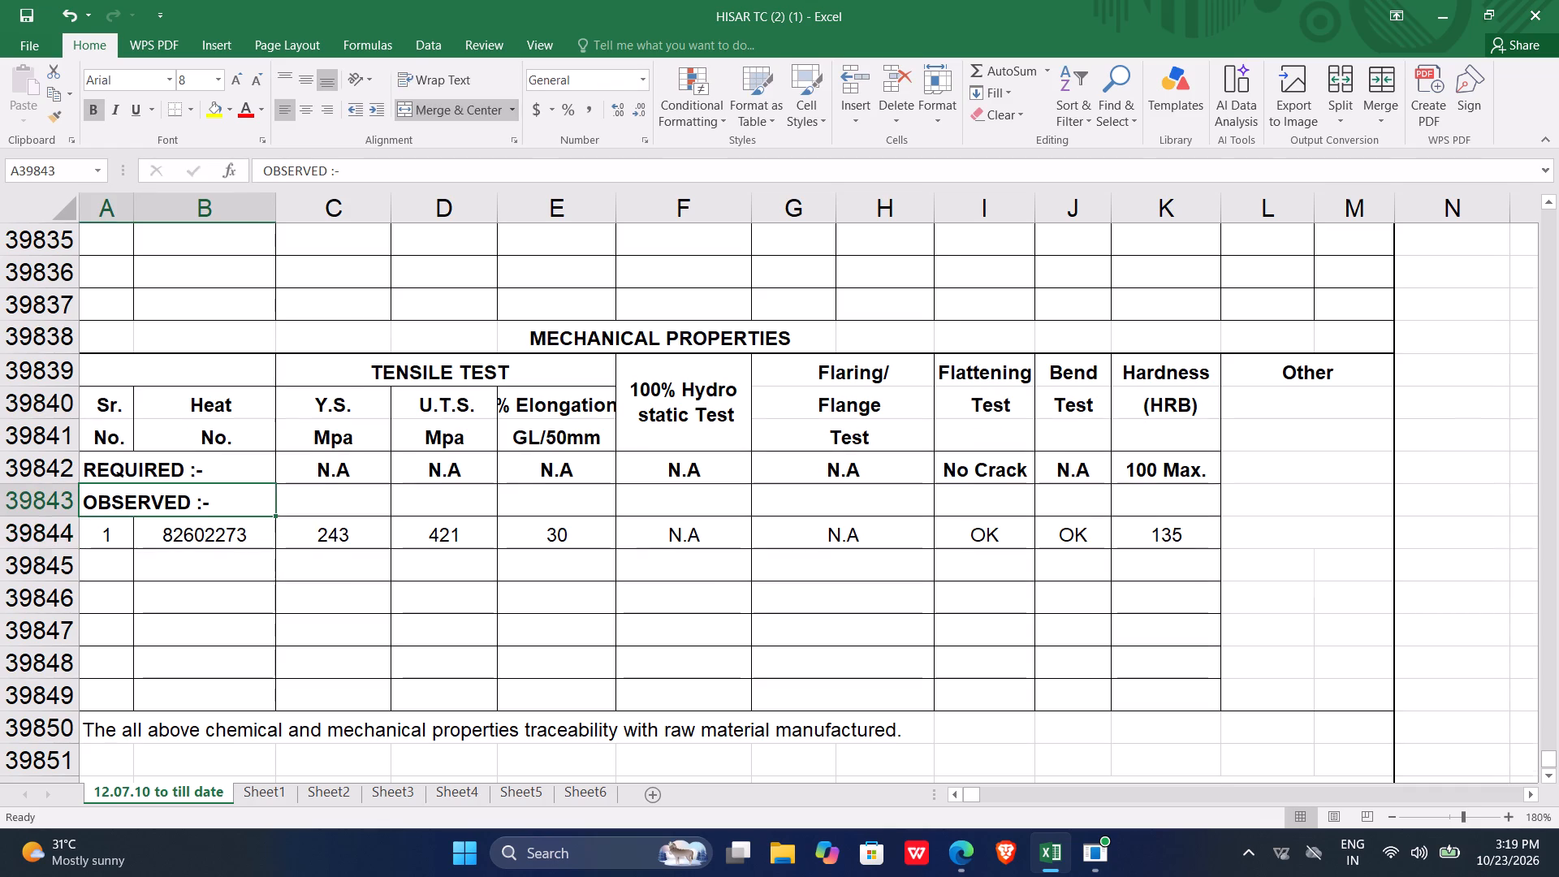
pyautogui.scroll(4, 230, 539)
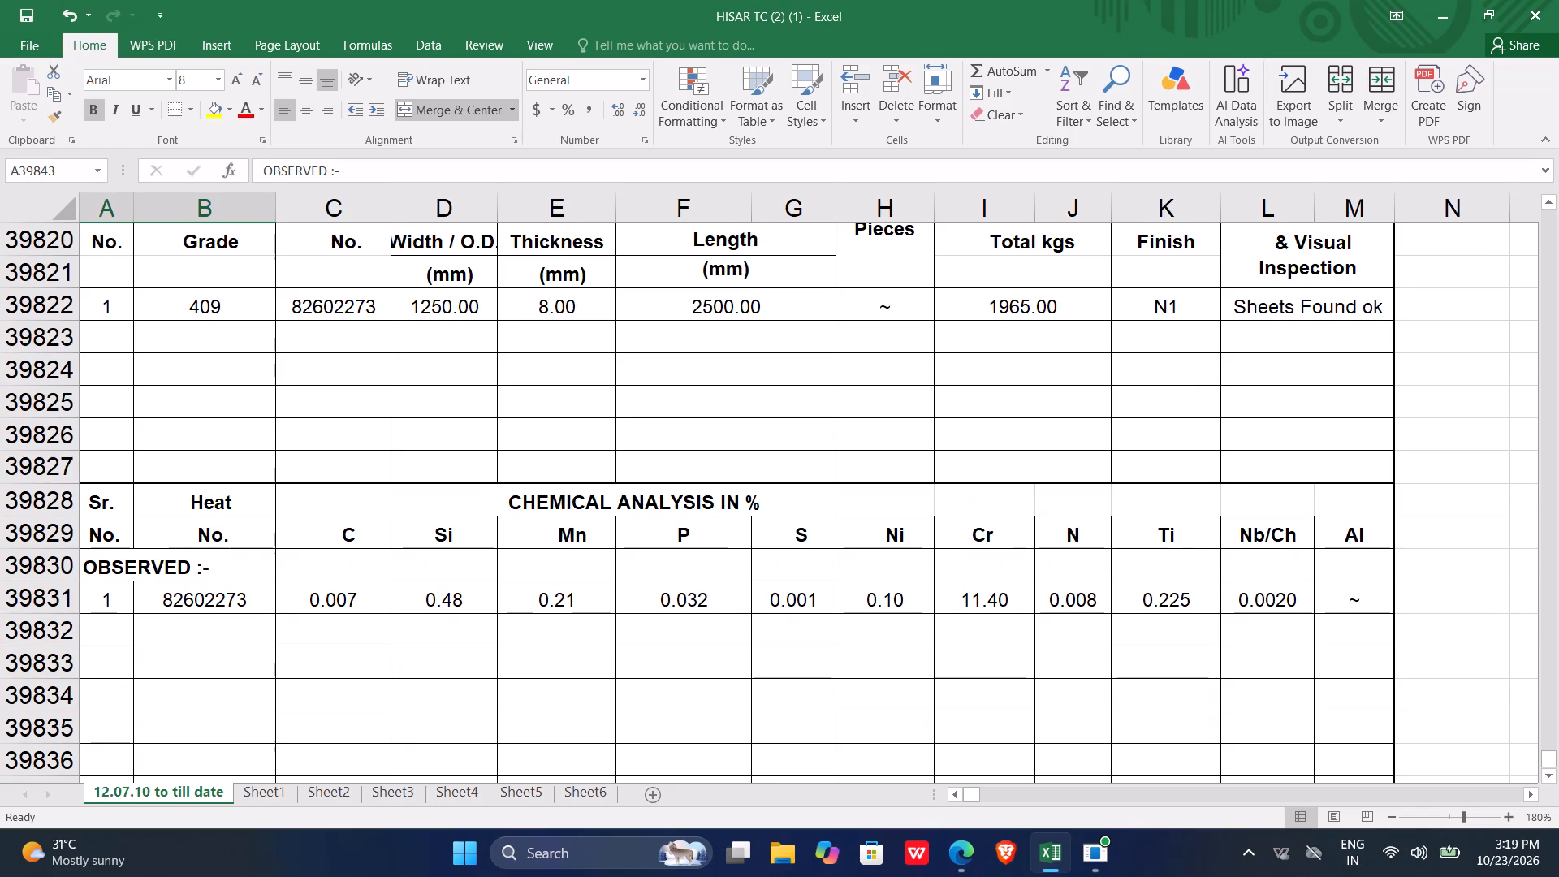
pyautogui.click(367, 614)
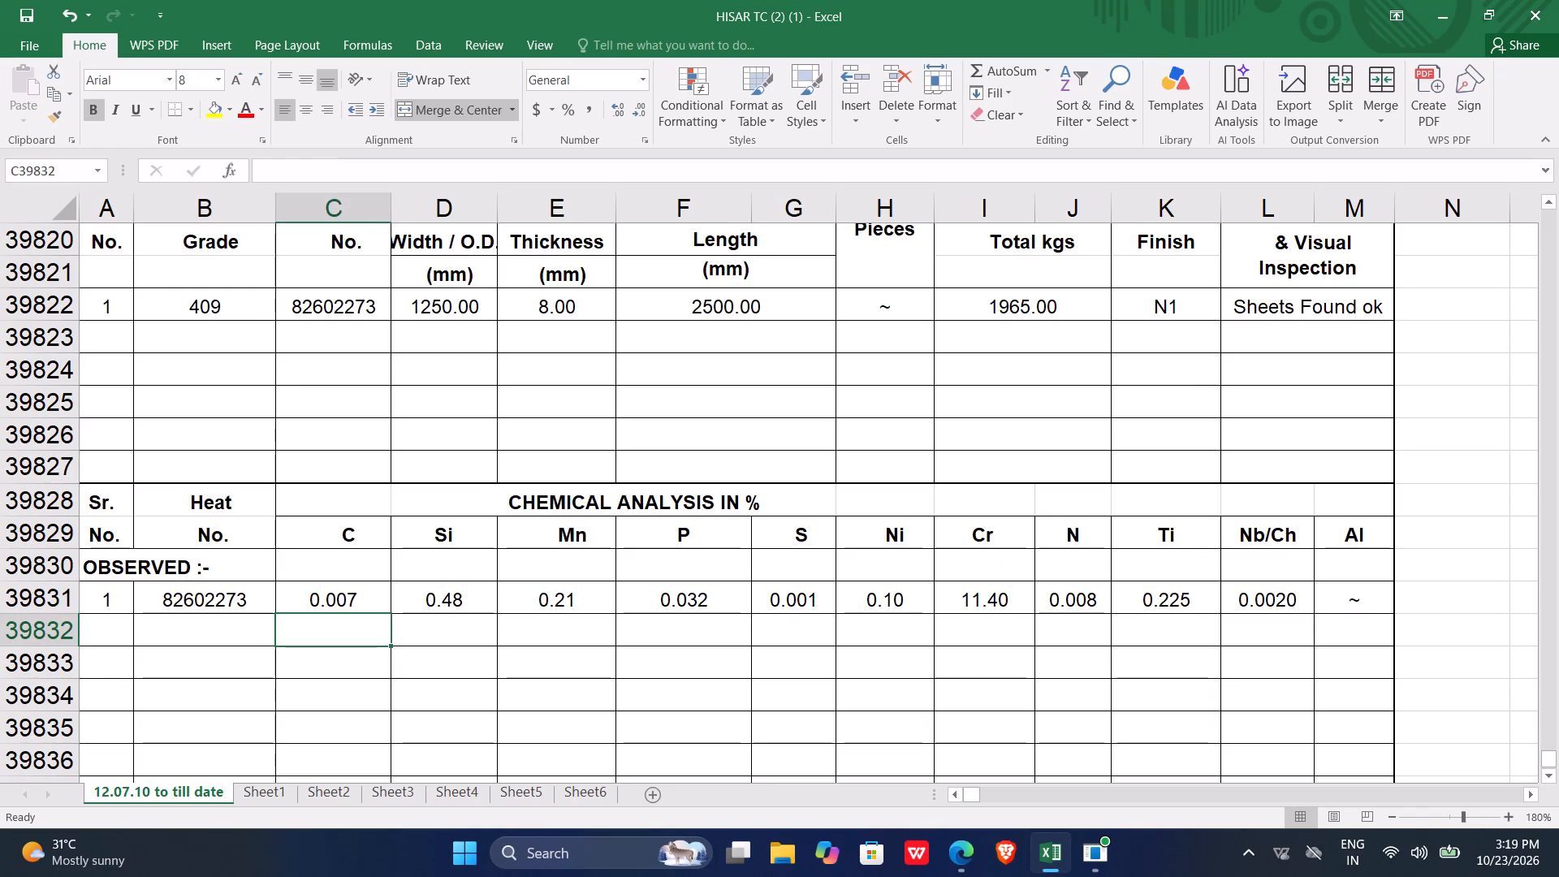
pyautogui.click(364, 603)
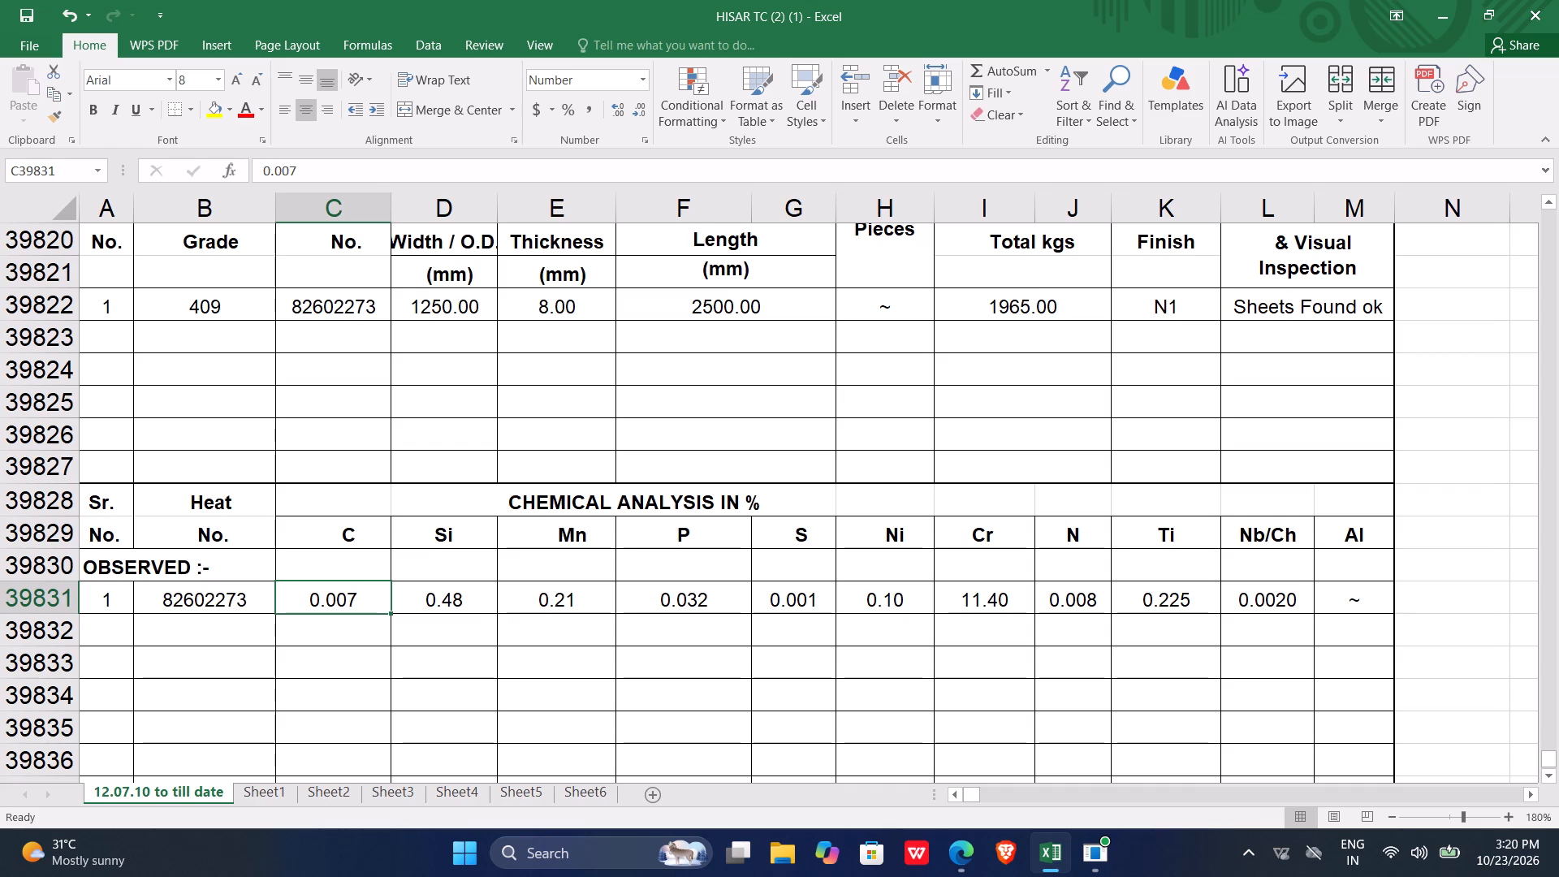
pyautogui.press('Right')
pyautogui.write('0.50')
pyautogui.press('Right')
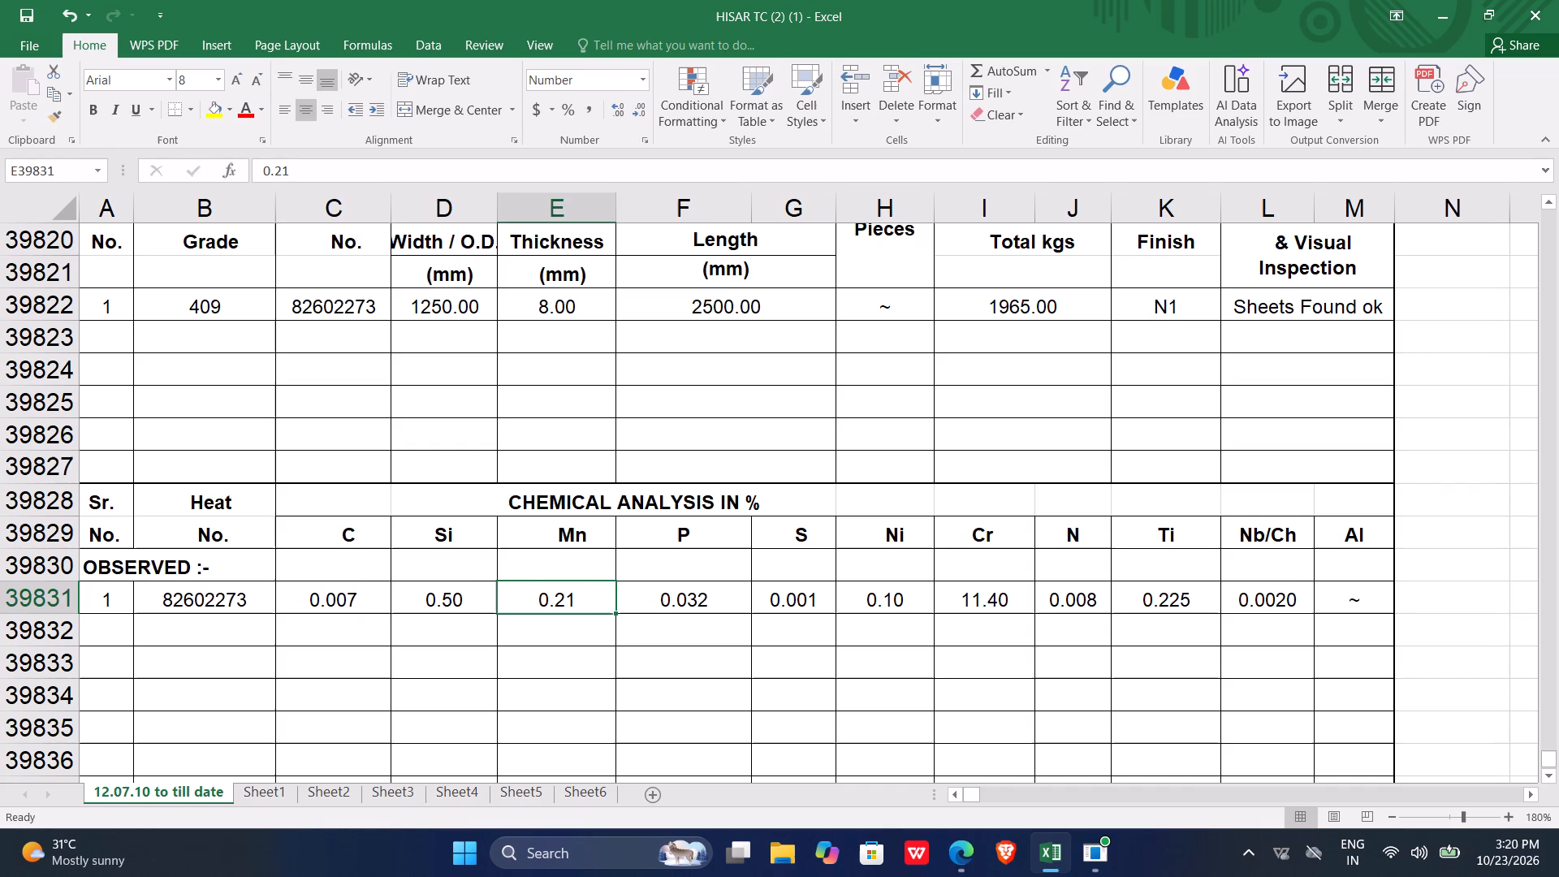
pyautogui.press('Right')
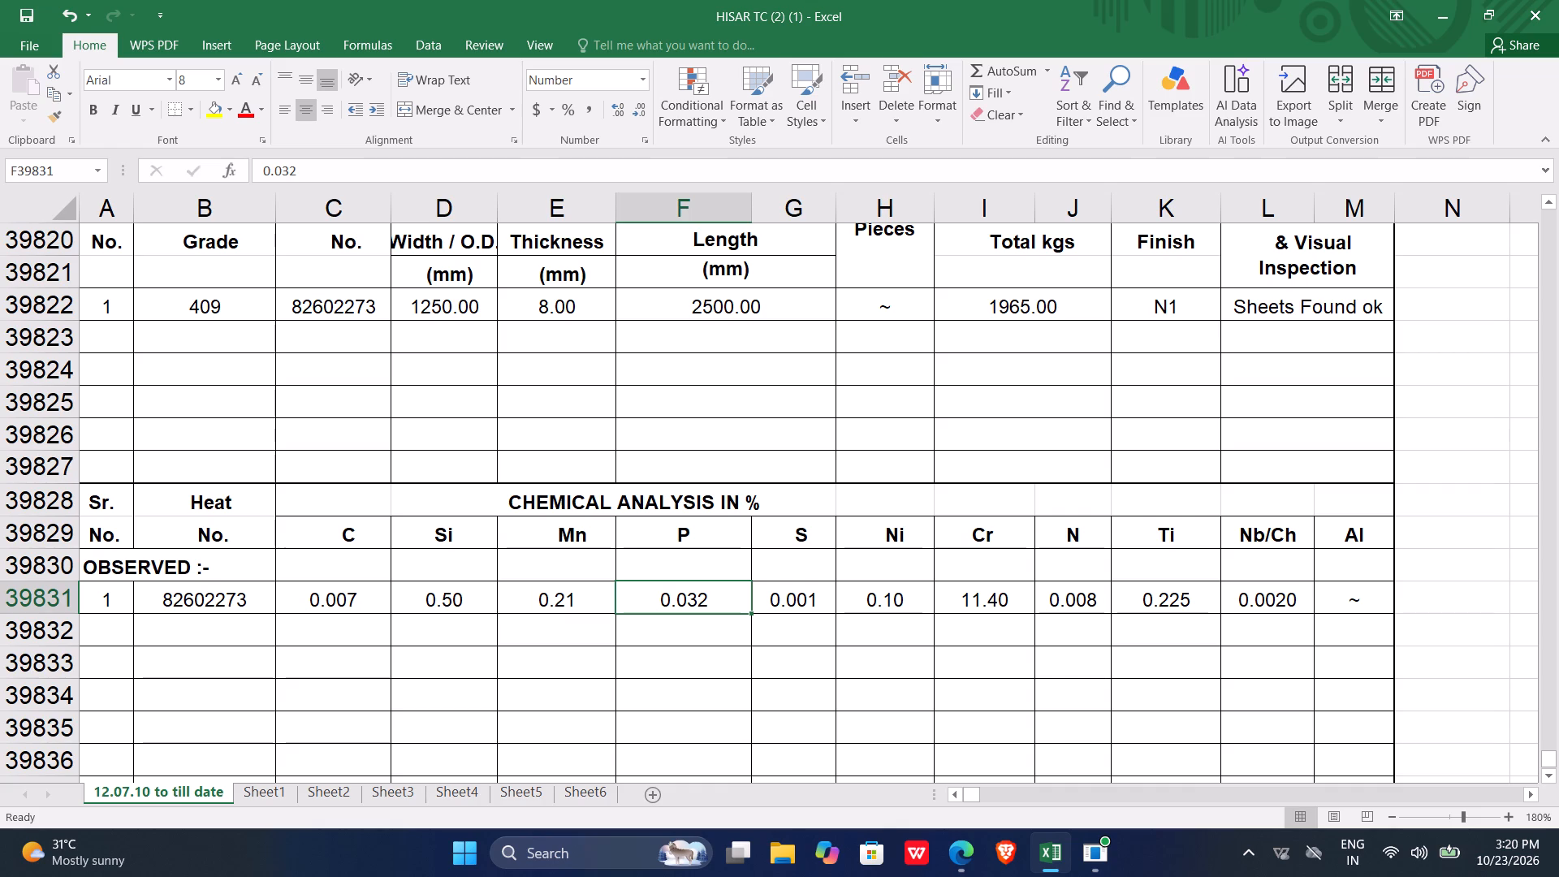
pyautogui.write('0.')
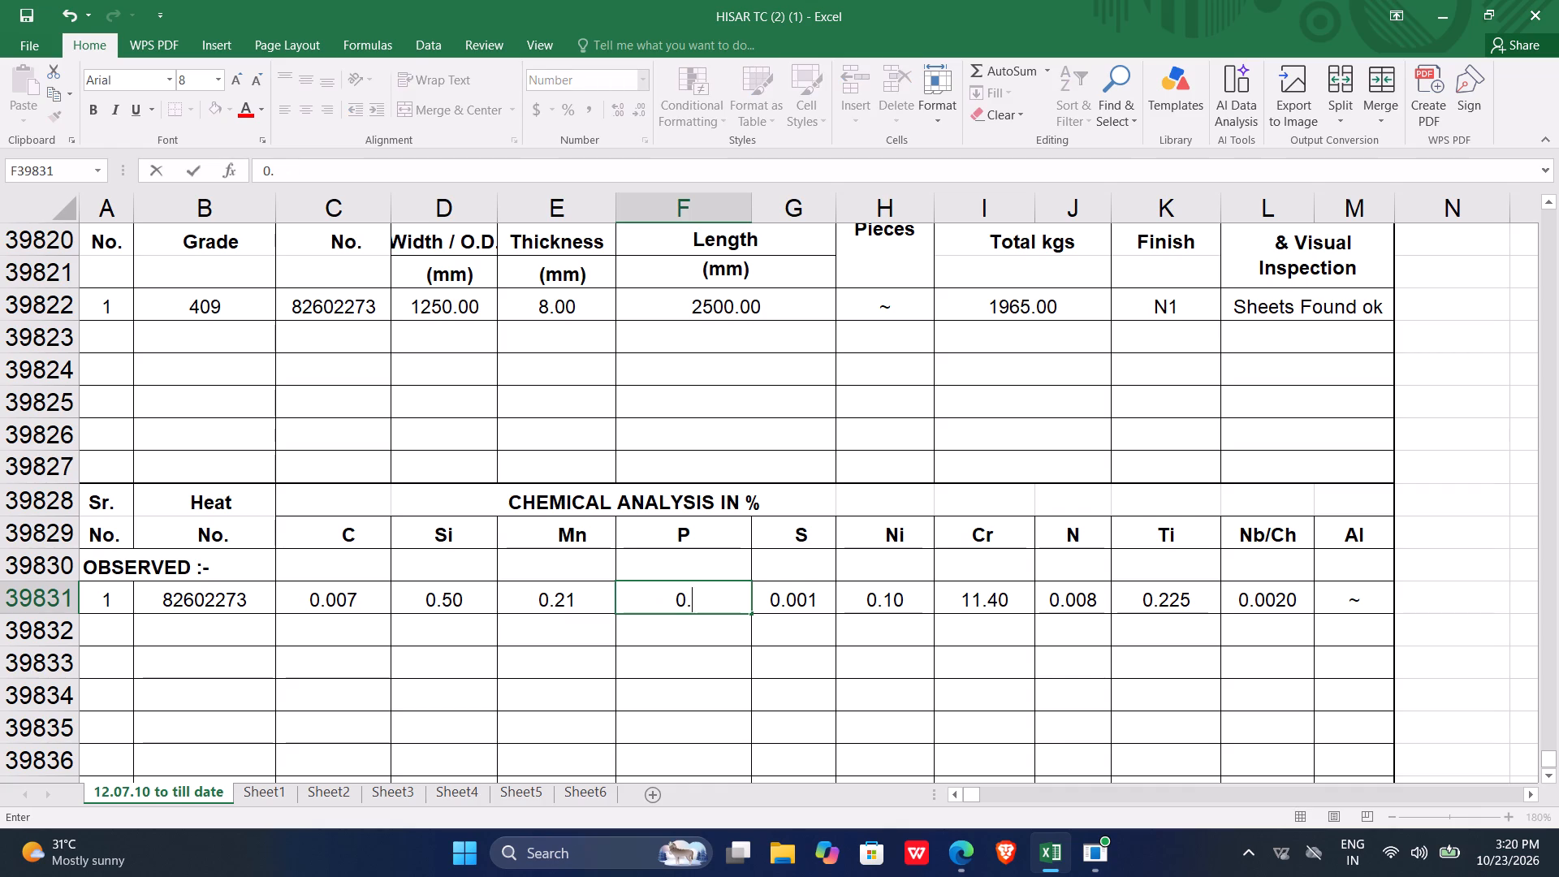
pyautogui.write('020')
pyautogui.press('Right')
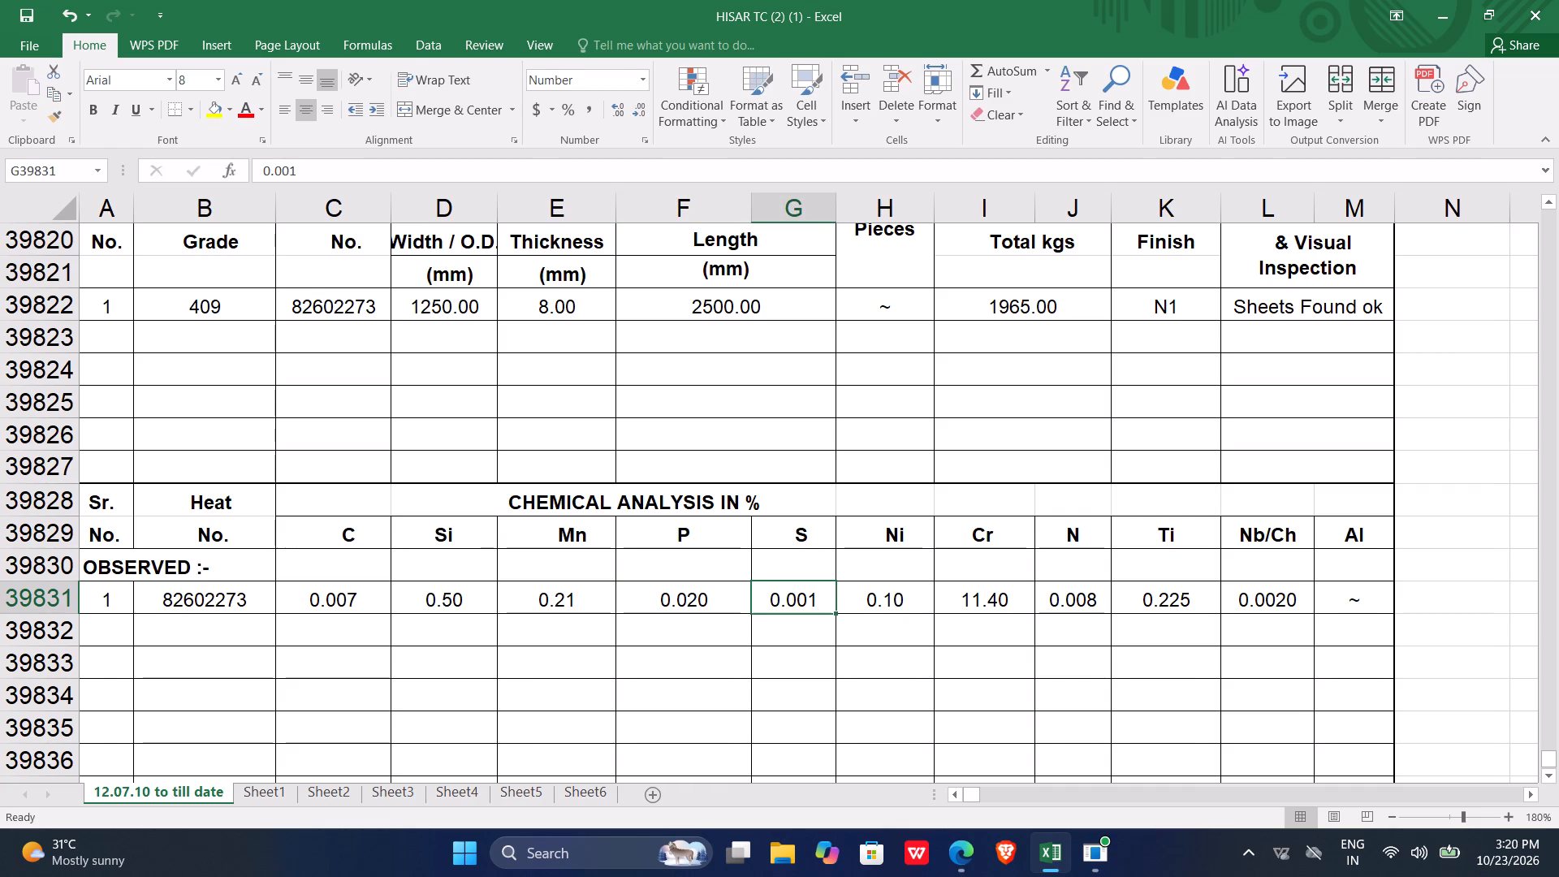
pyautogui.write('0.002')
pyautogui.press('Right')
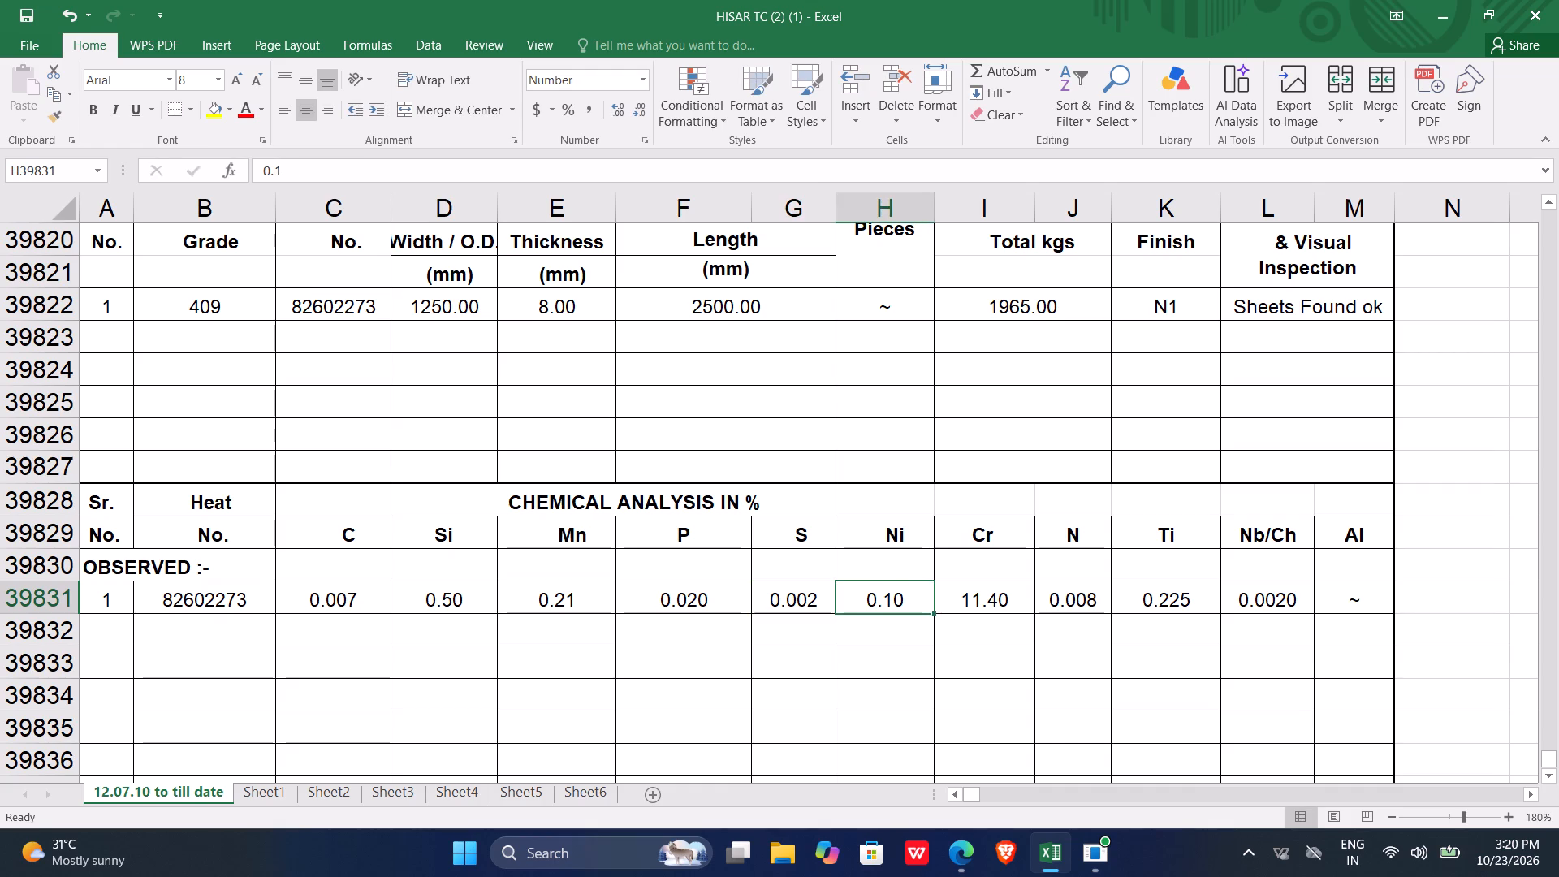
# In the same chemical analysis row, set Ni to 0.12, Cr to 11.20, Ti to 0.230 and Nb/Ch to 0.0030.
pyautogui.write('0.12')
pyautogui.press('Right')
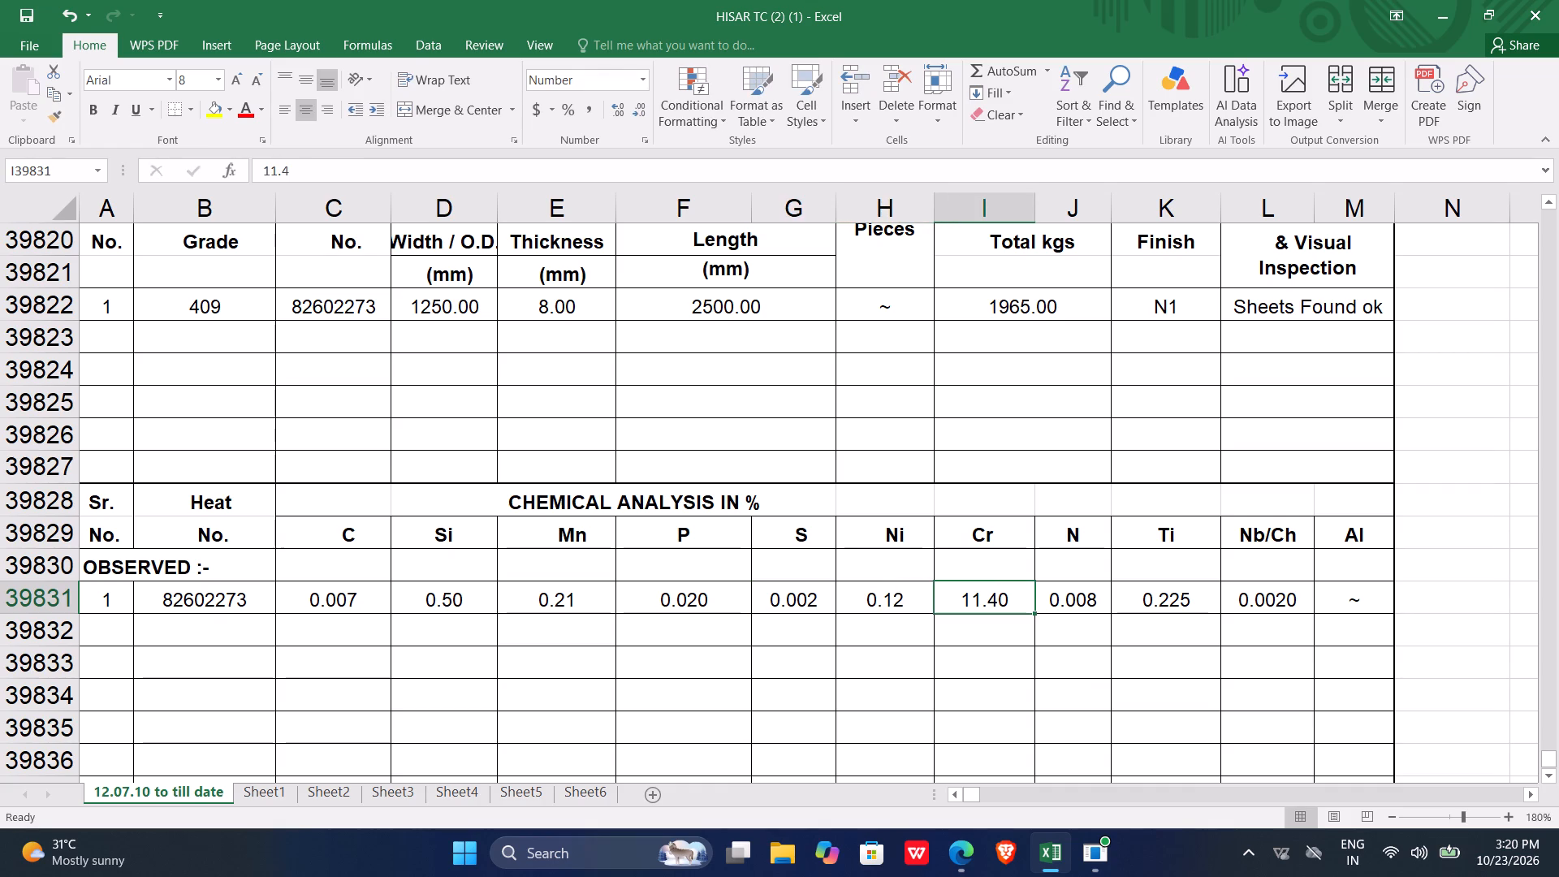
pyautogui.write('11.2')
pyautogui.press('Right')
pyautogui.press('Right')
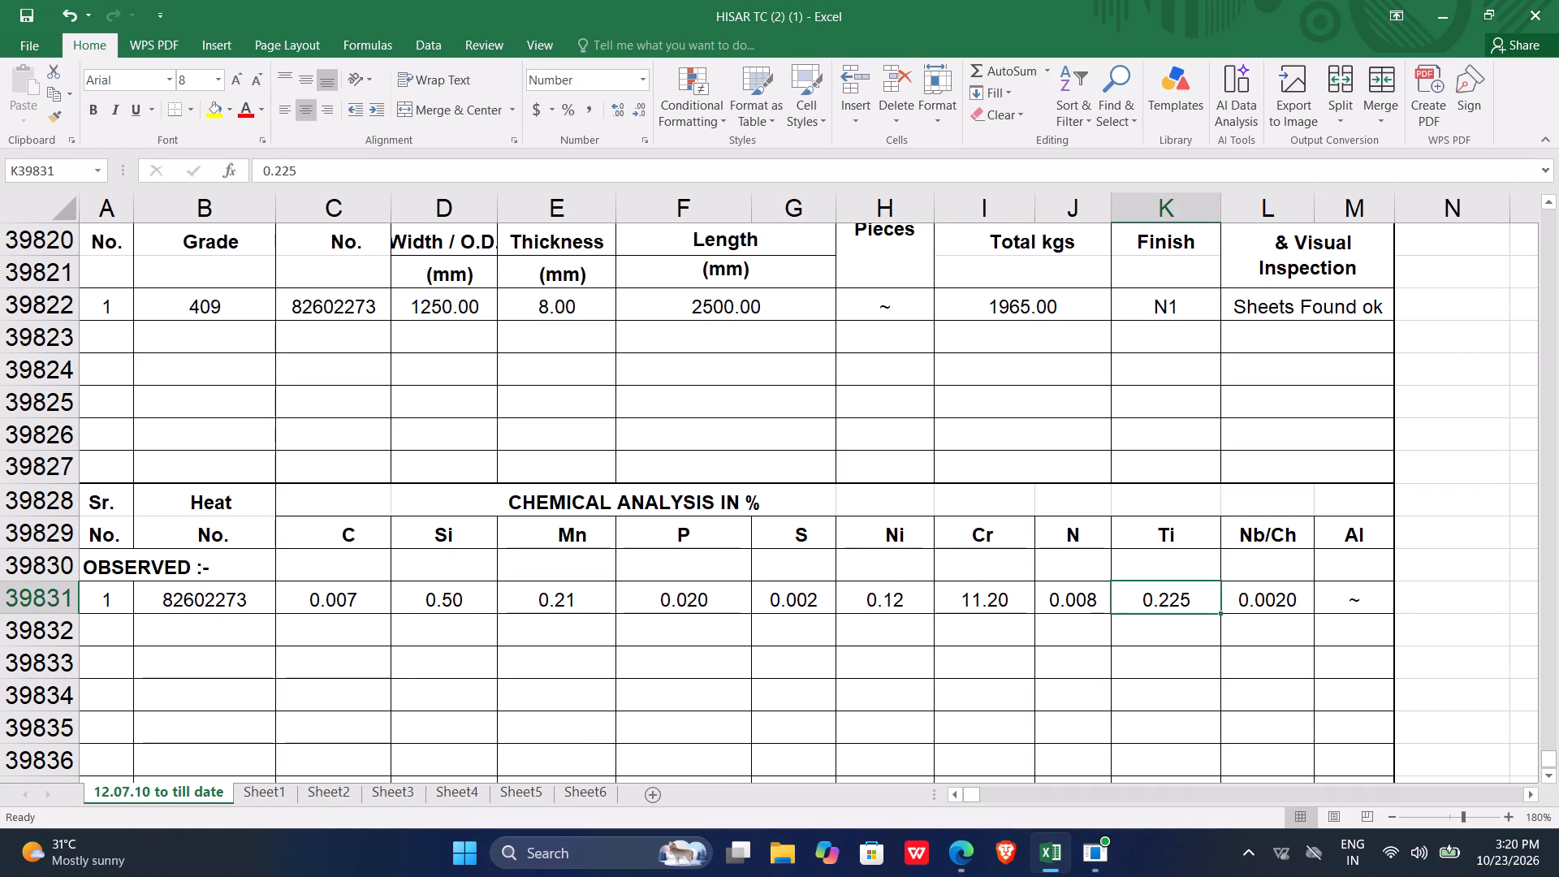
pyautogui.press('Left')
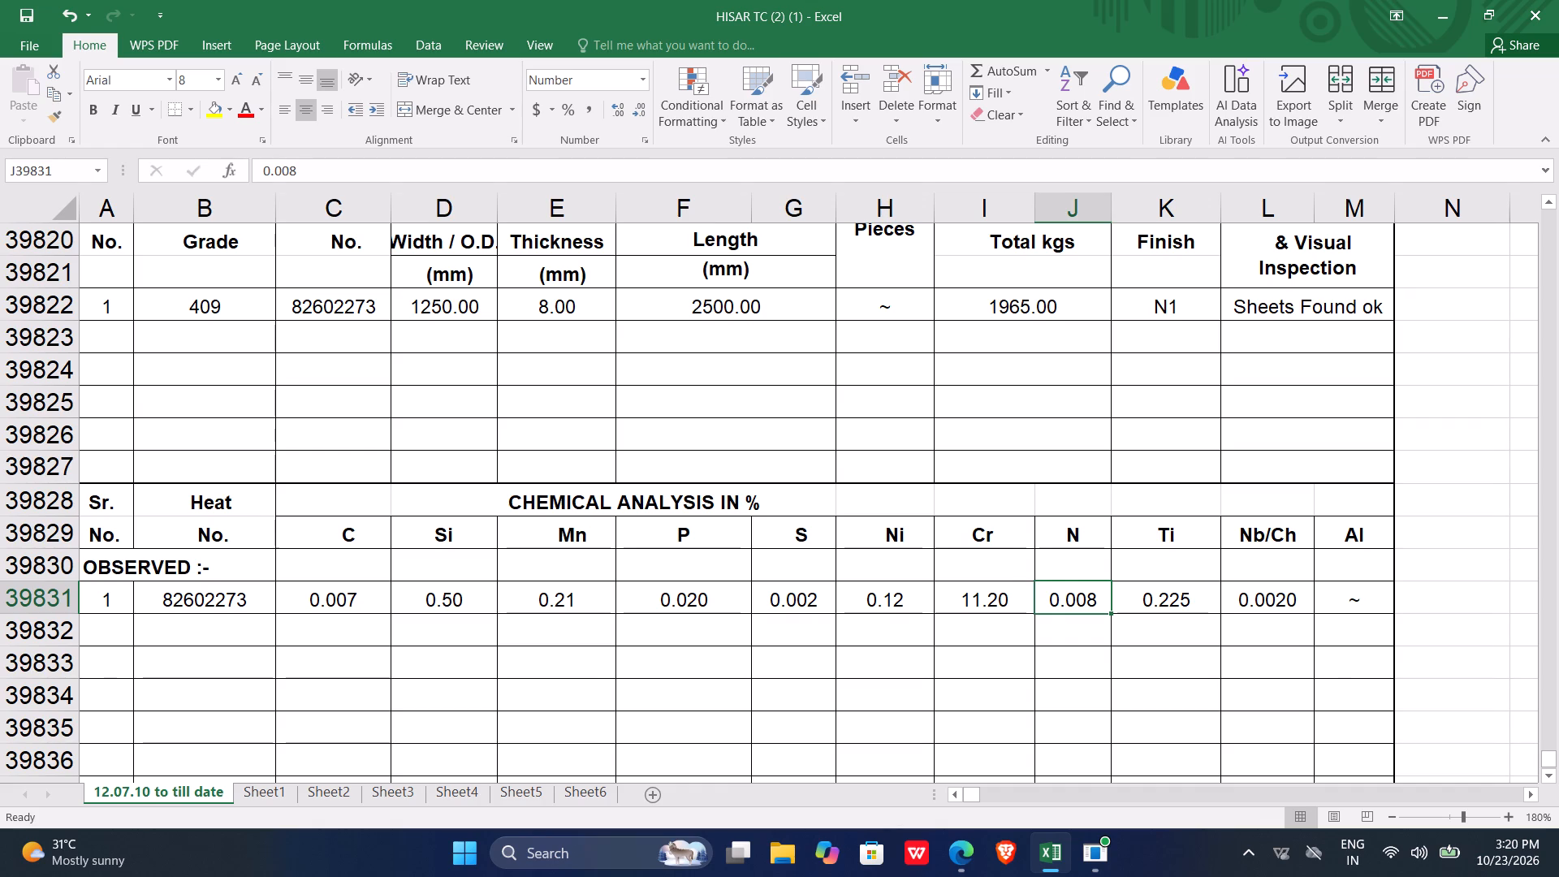
pyautogui.press('Right')
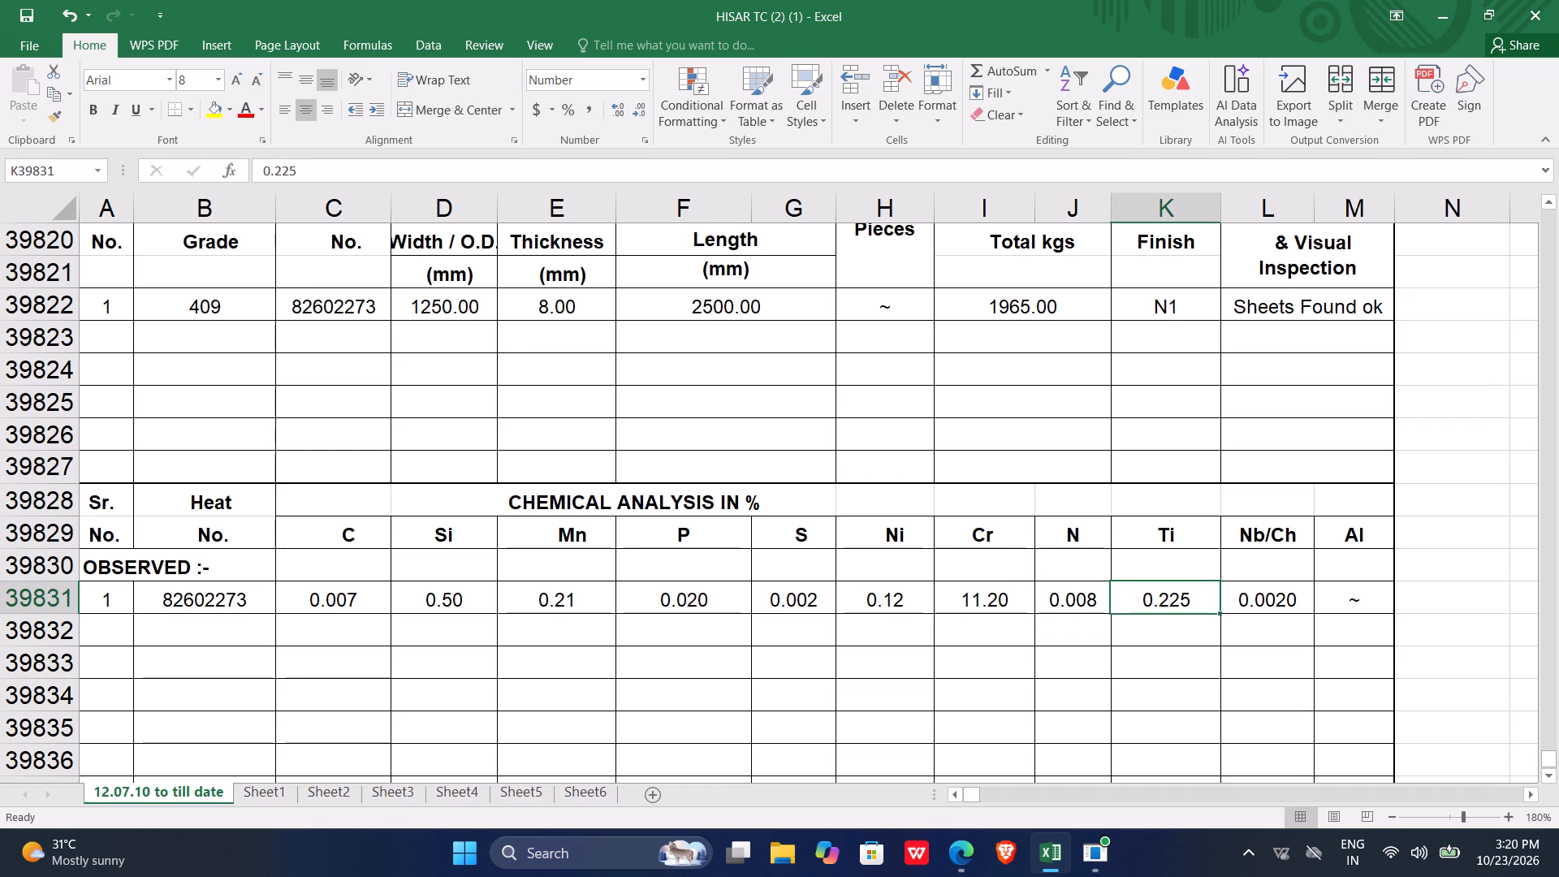
pyautogui.write('0.230')
pyautogui.press('Right')
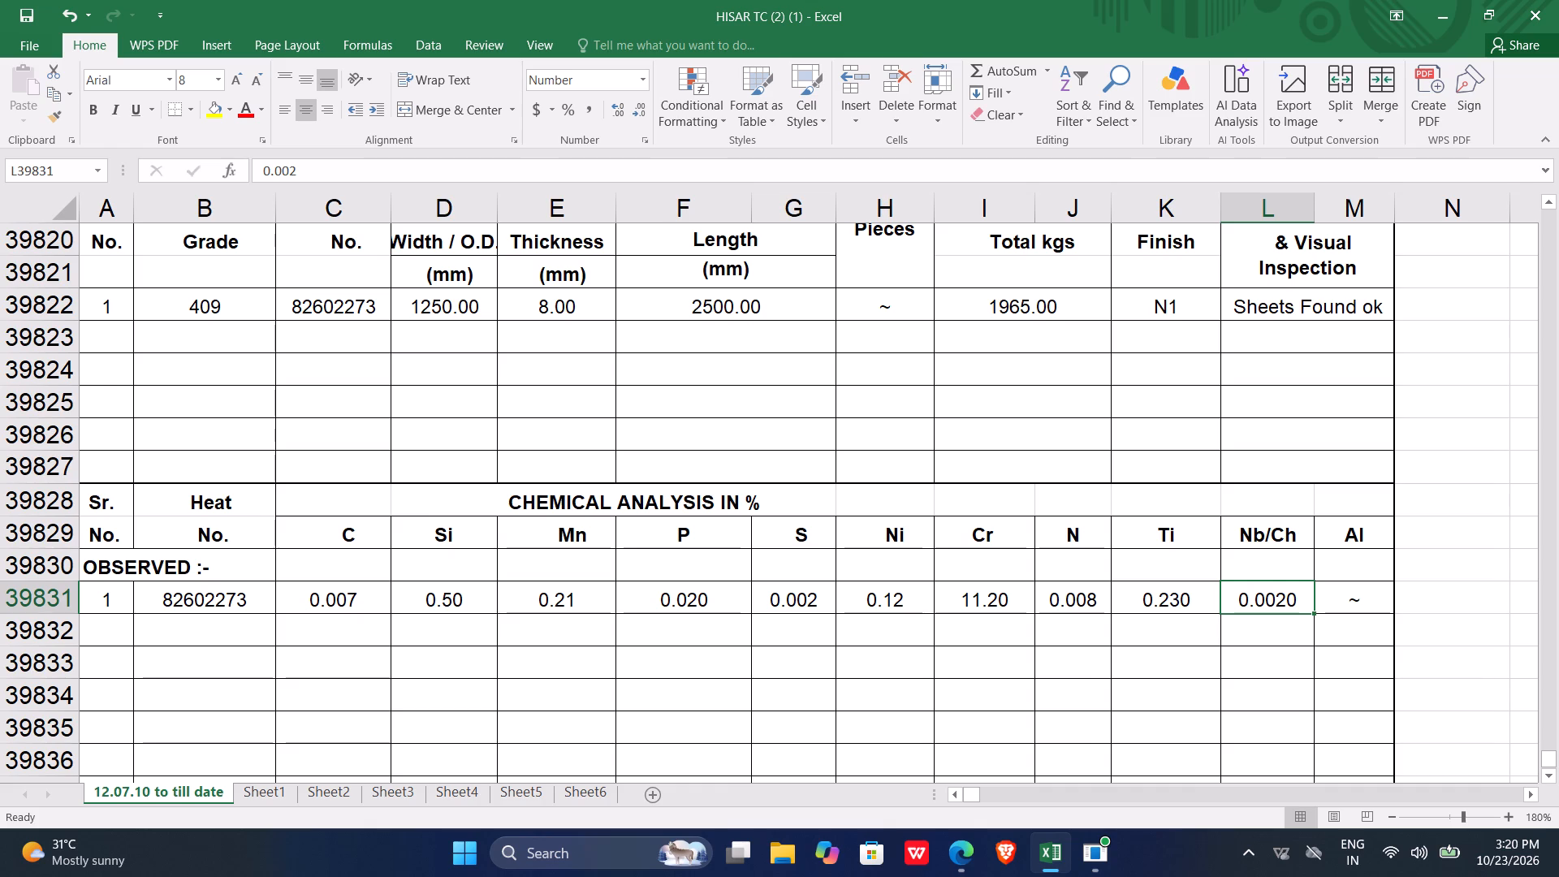
pyautogui.write('0.0030')
pyautogui.press('Down')
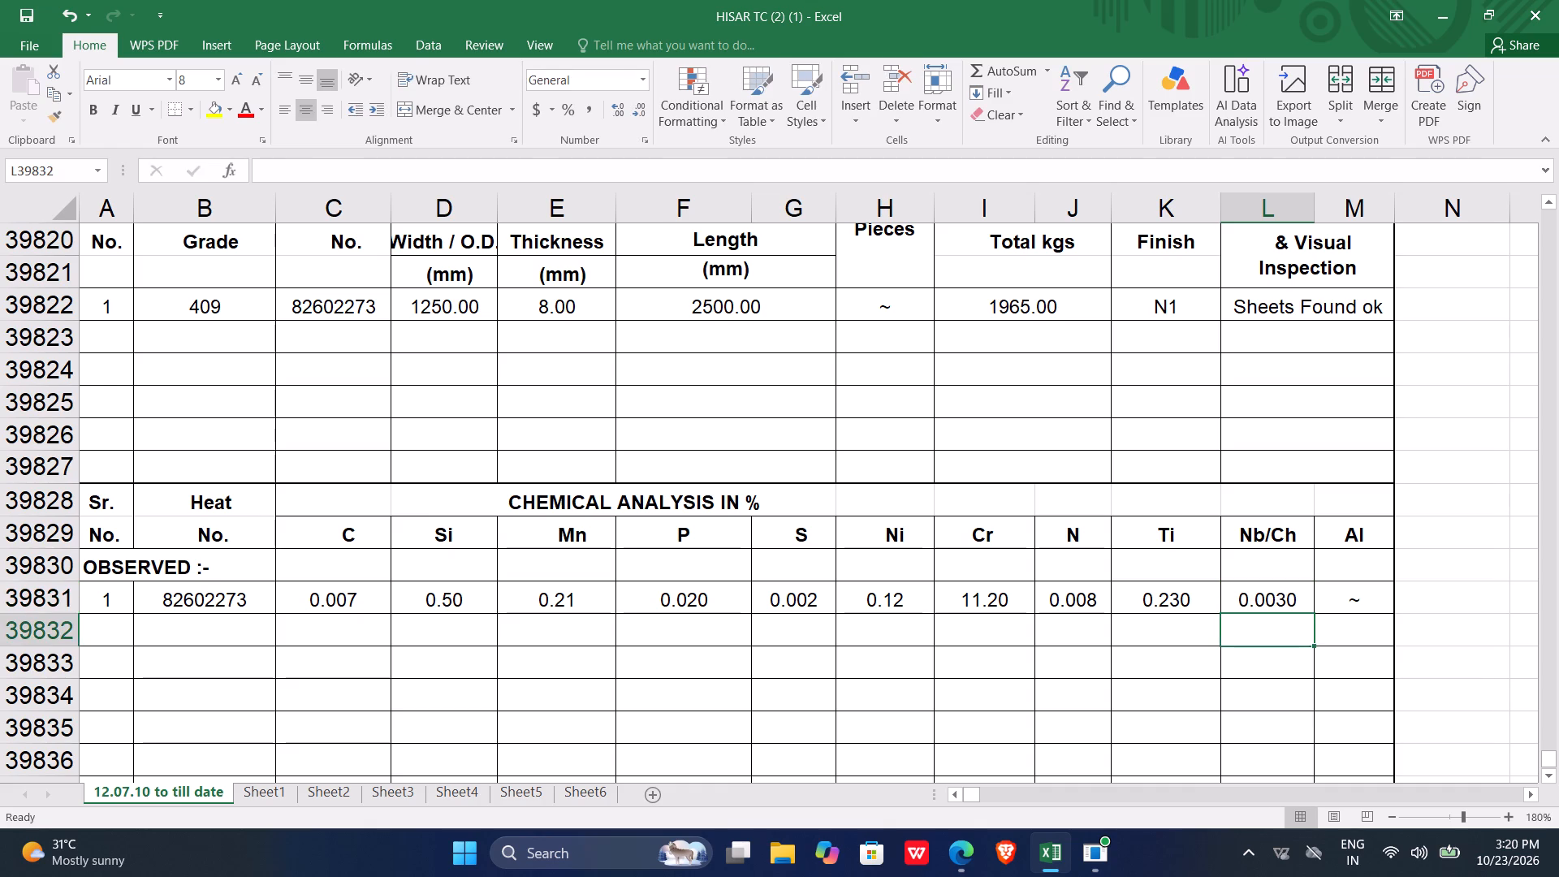
pyautogui.press('Up')
pyautogui.press('Down')
# In the observed mechanical properties row for heat 82602273, set Y.S. to 344, U.T.S. to 462, % Elongation to 37 and Hardness to 74-75.
pyautogui.scroll(-7, 552, 552)
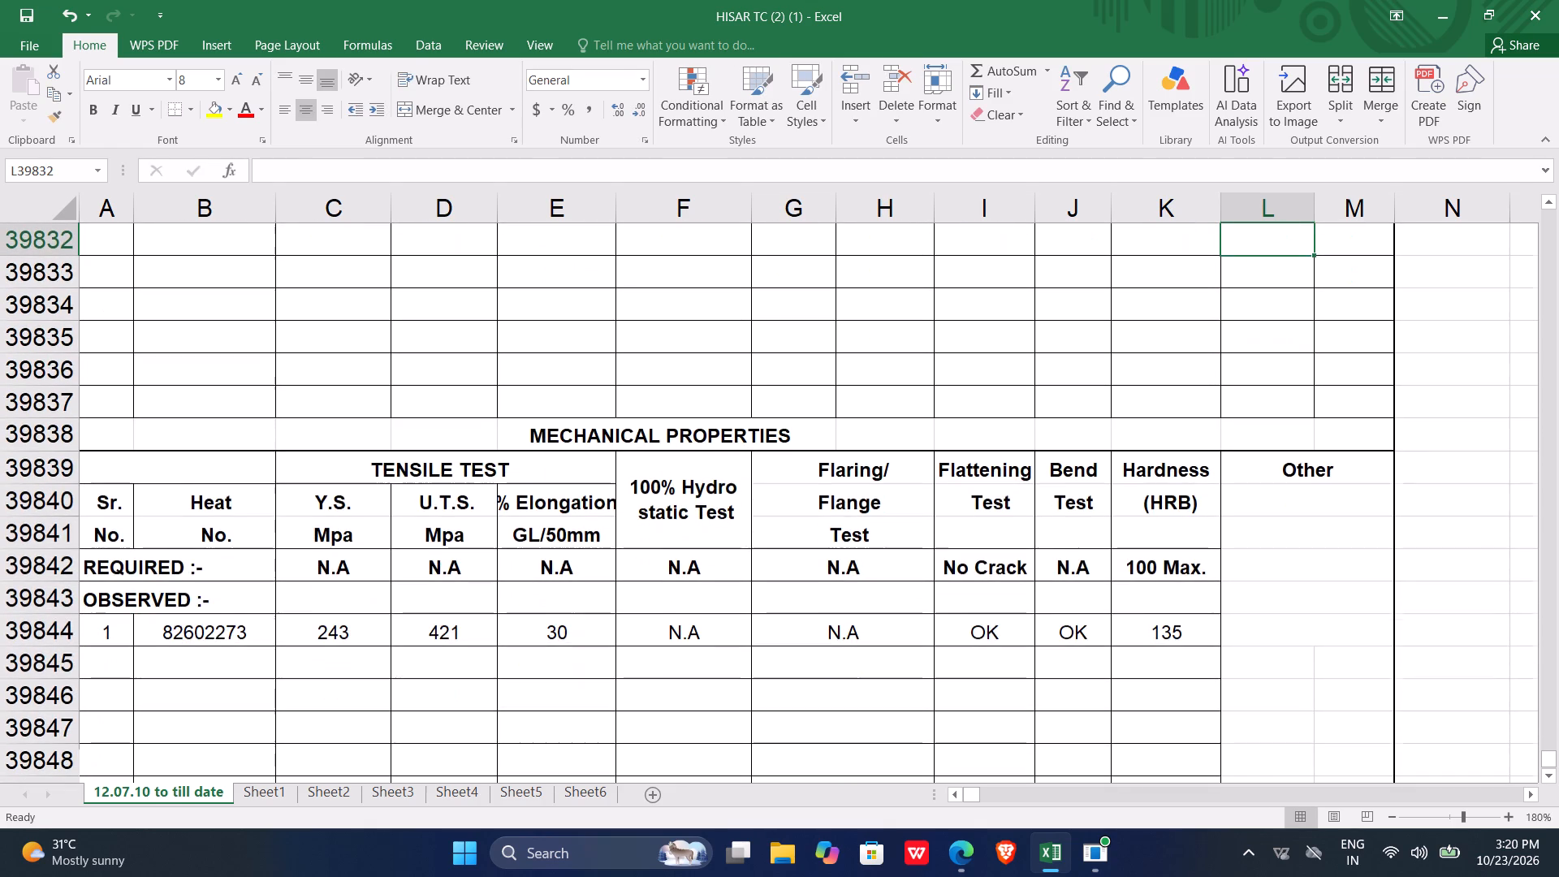
pyautogui.click(325, 632)
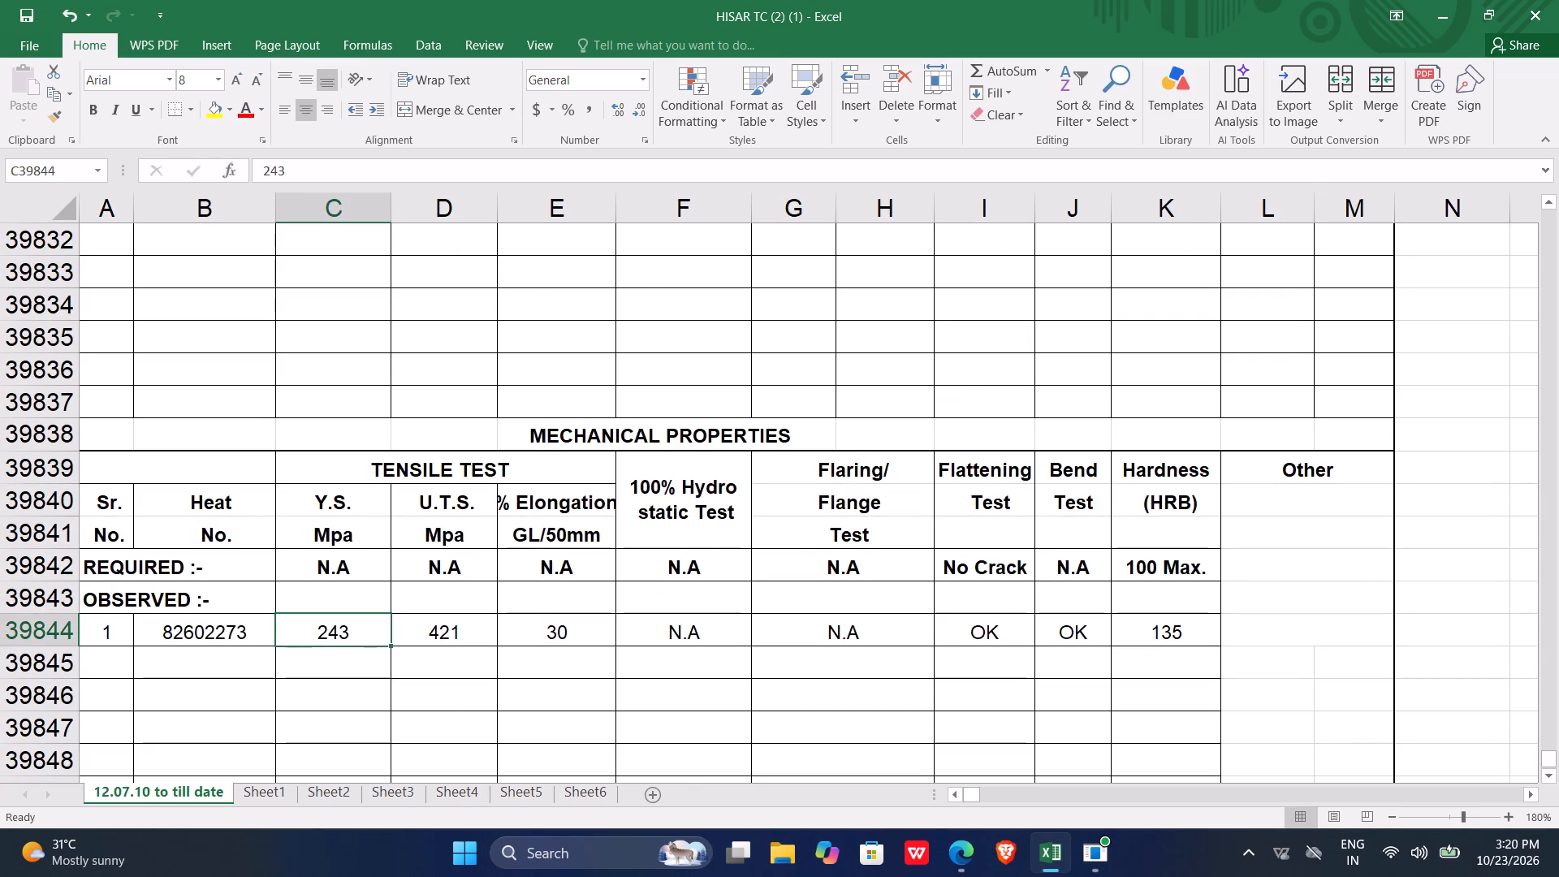
pyautogui.write('344')
pyautogui.press('Right')
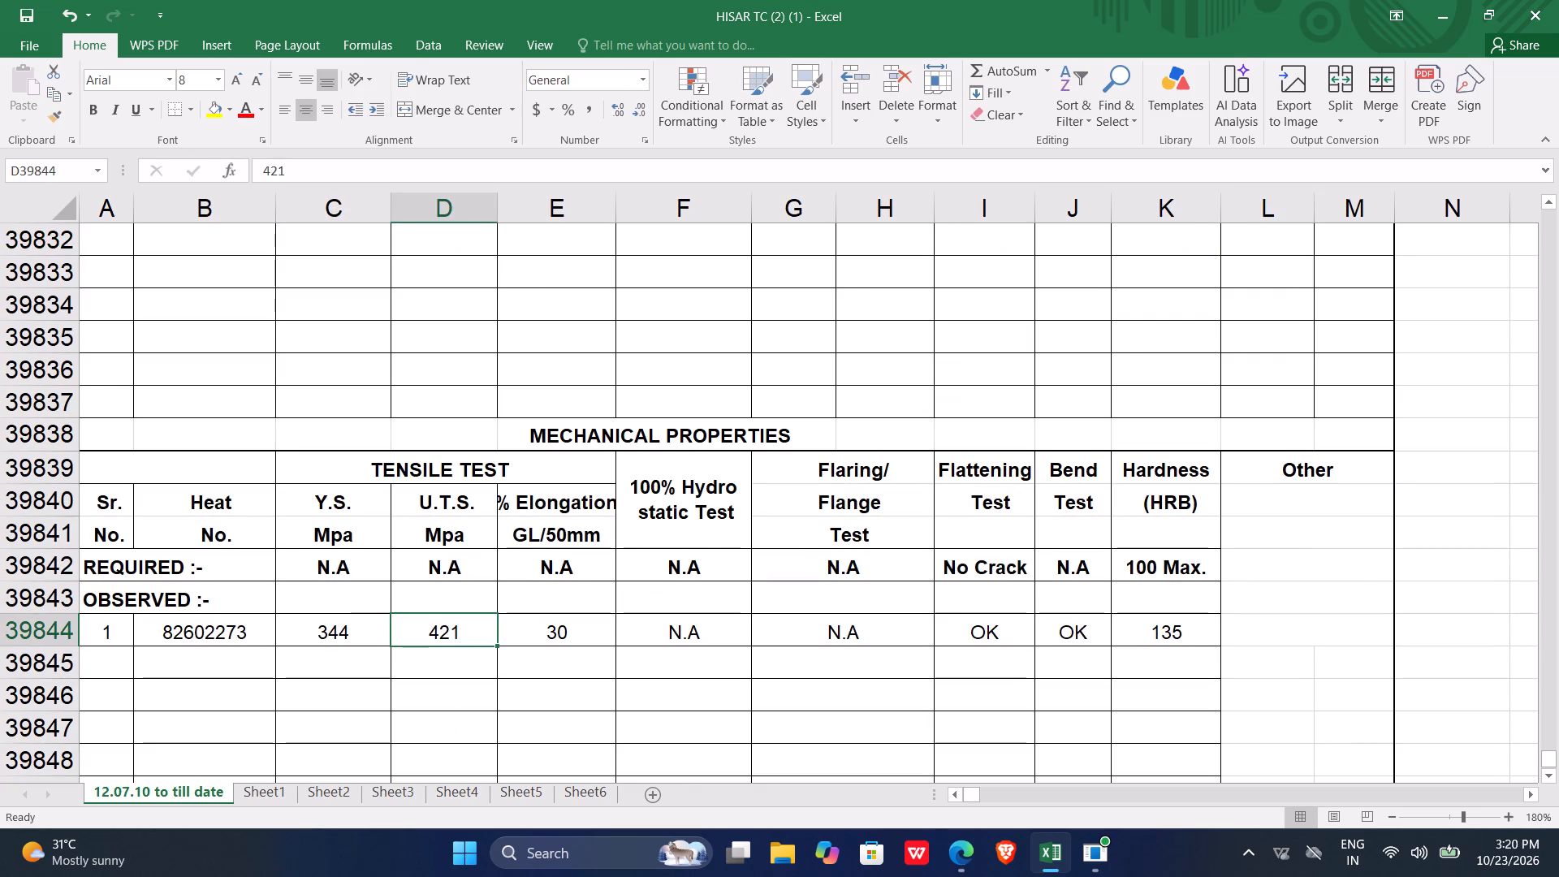
pyautogui.write('462')
pyautogui.press('Right')
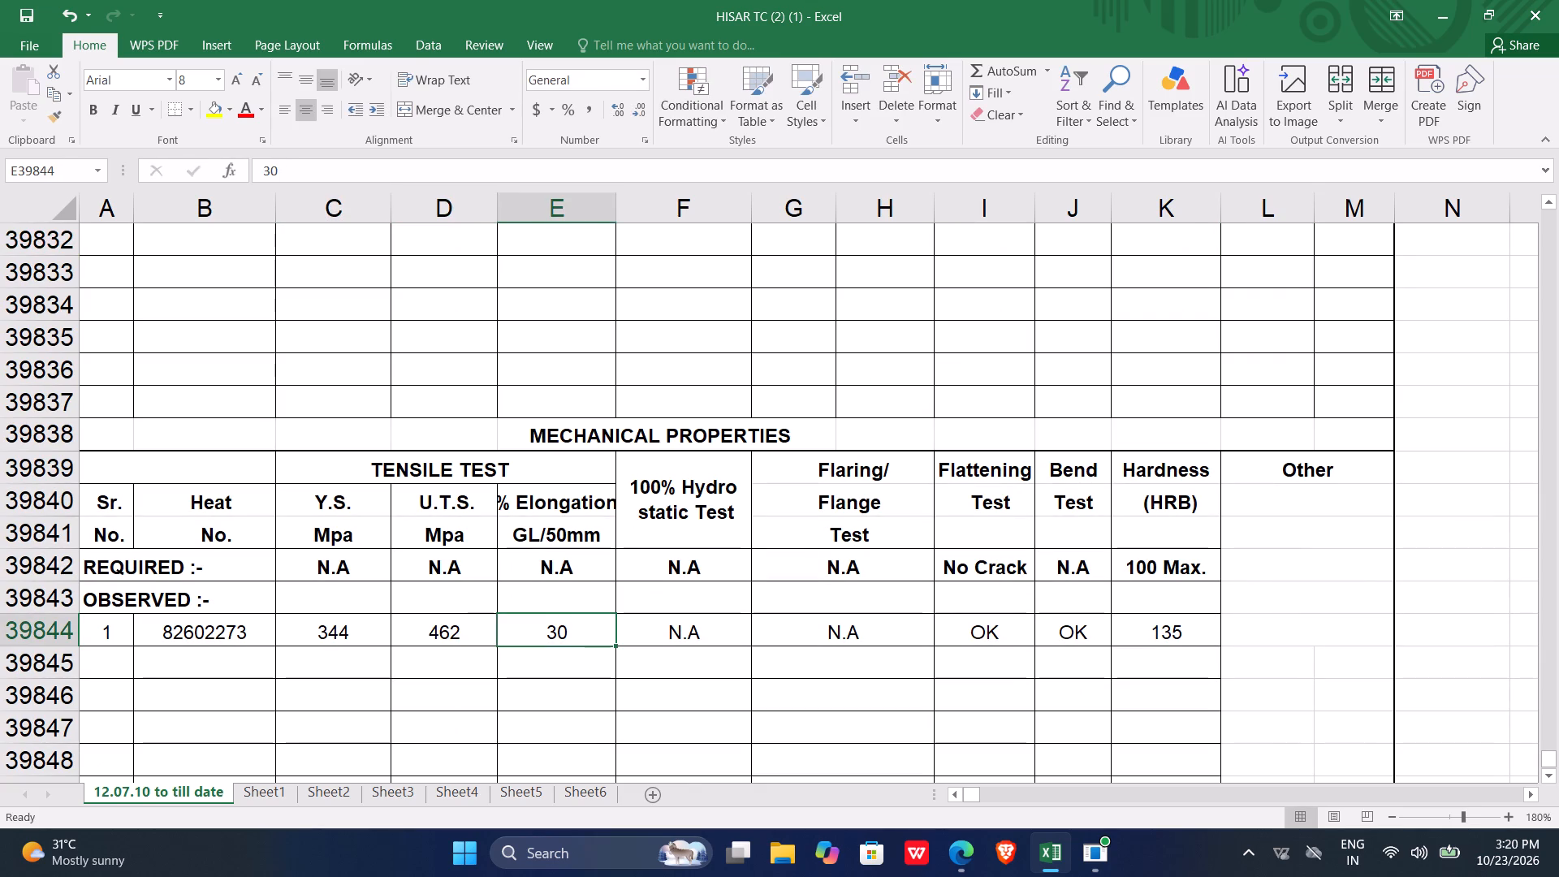
pyautogui.write('37')
pyautogui.press('Right')
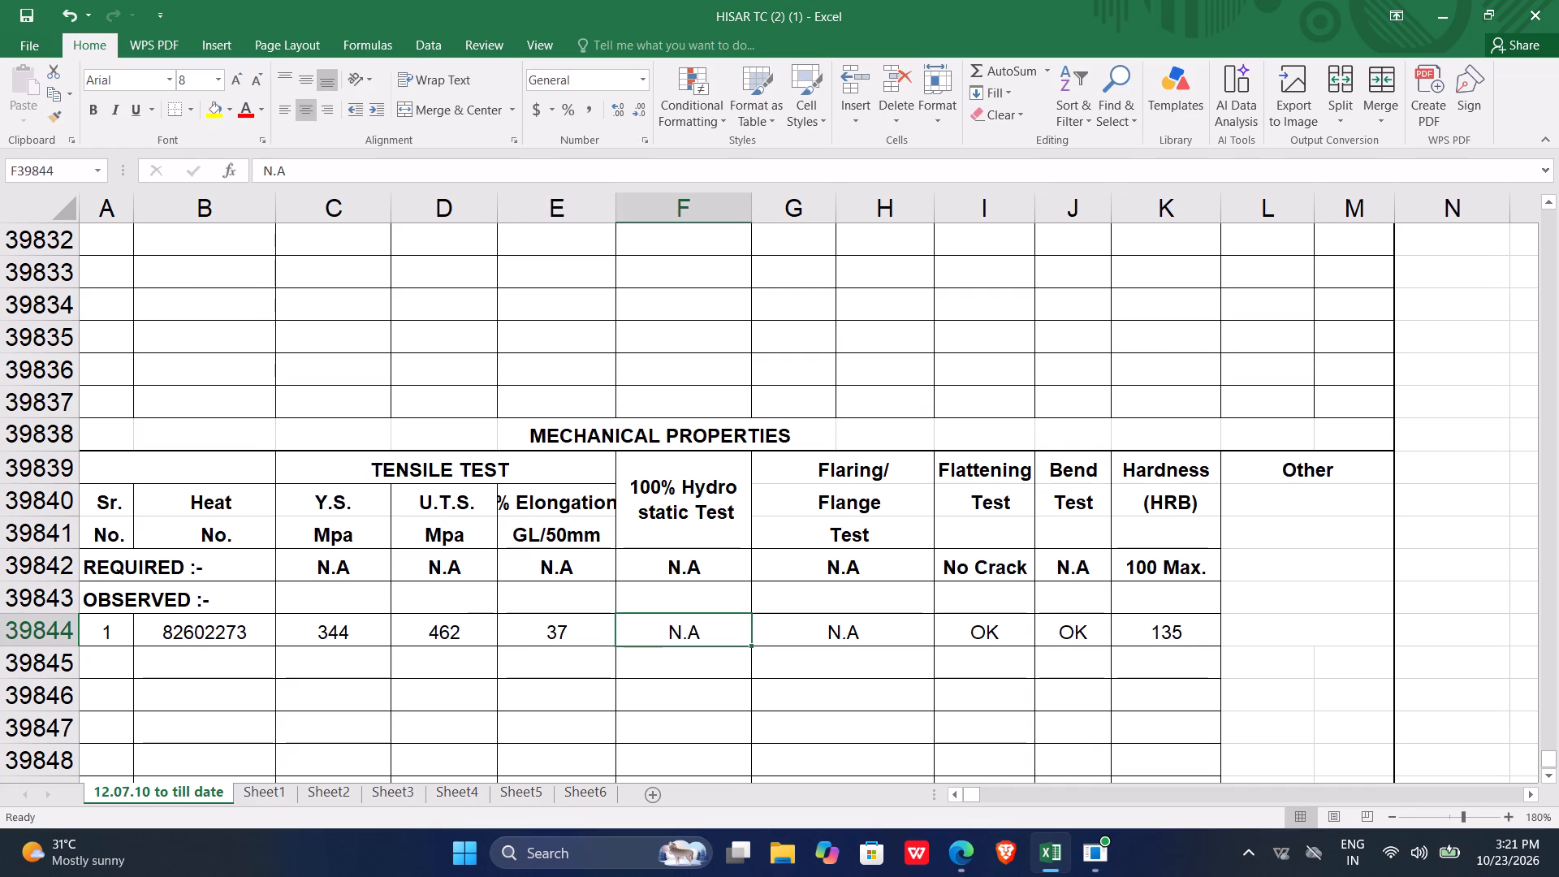
pyautogui.press('Right')
pyautogui.press('Right')
pyautogui.press('Right')
pyautogui.press('Right')
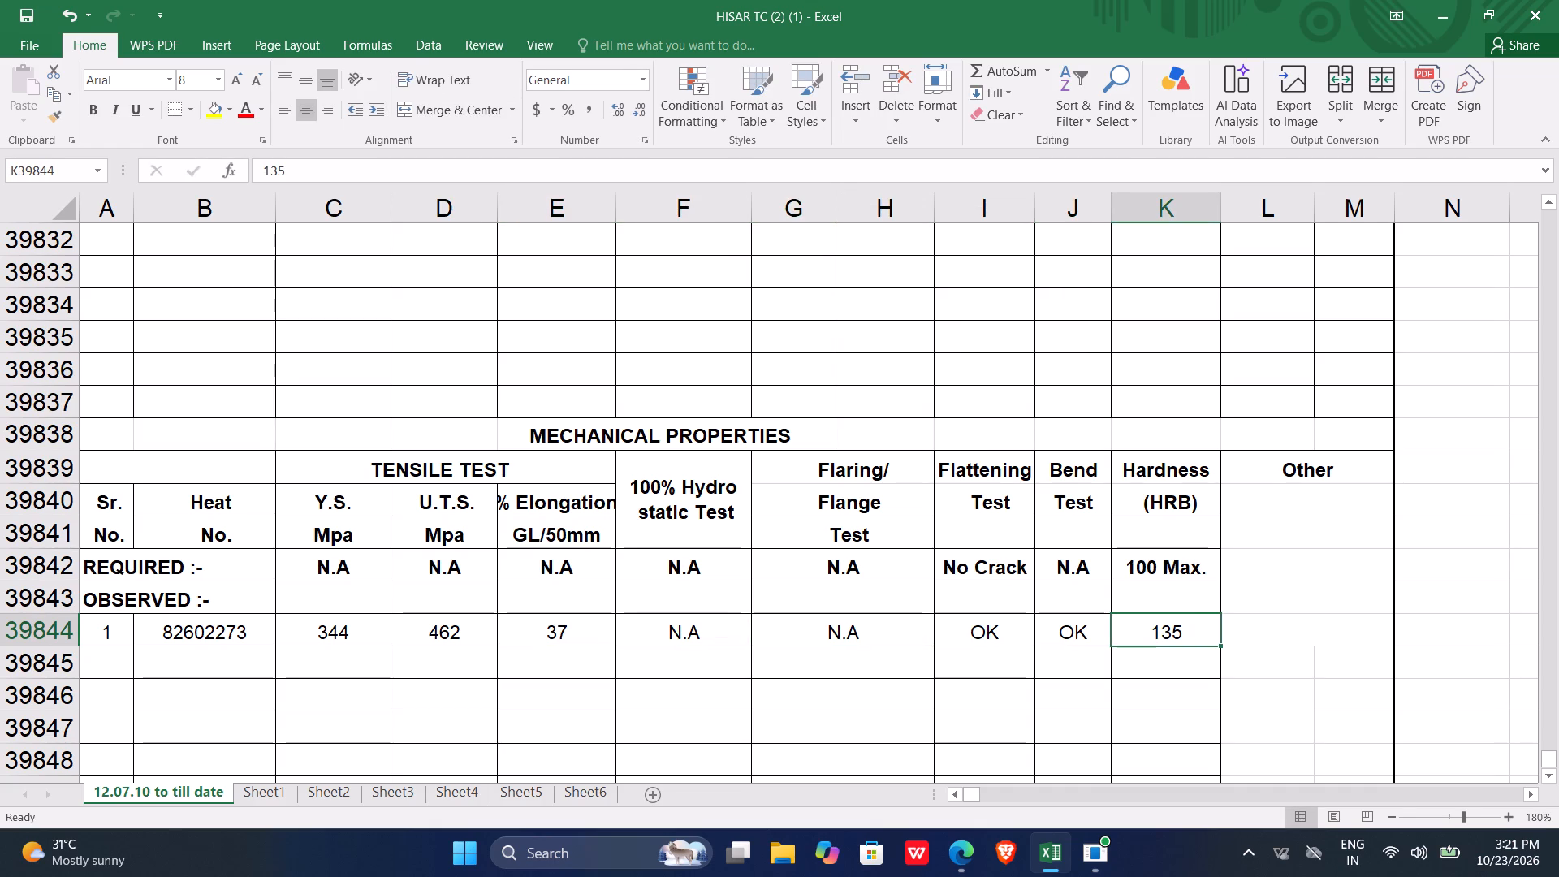
pyautogui.write('74-')
pyautogui.write('75')
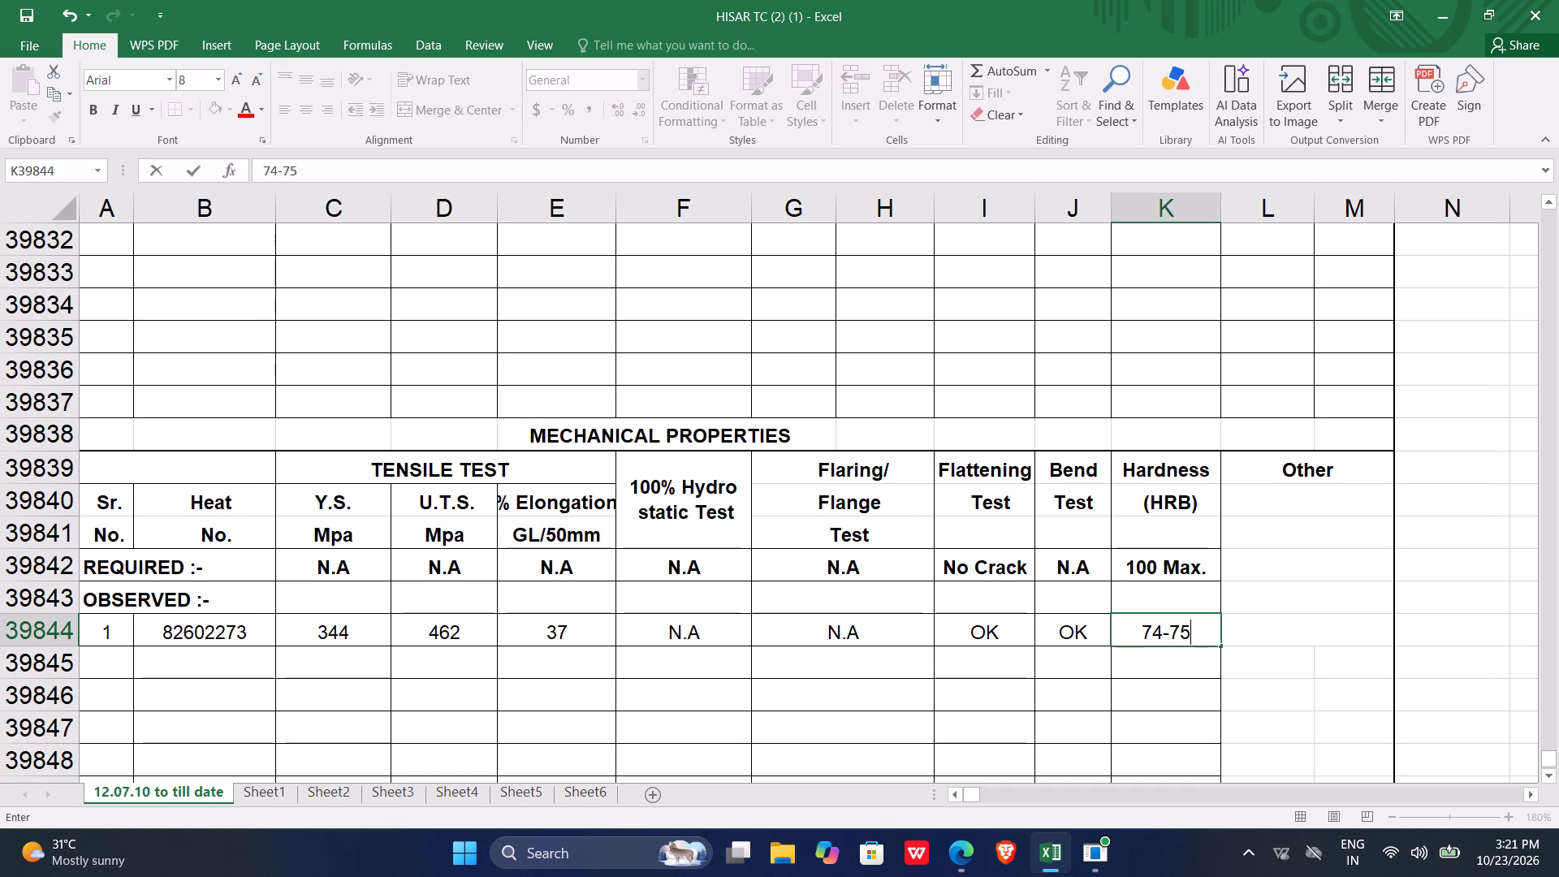
# Review the observed chemical analysis values for heat 82602273 one by one, from C through Nb/Ch.
pyautogui.scroll(2, 314, 568)
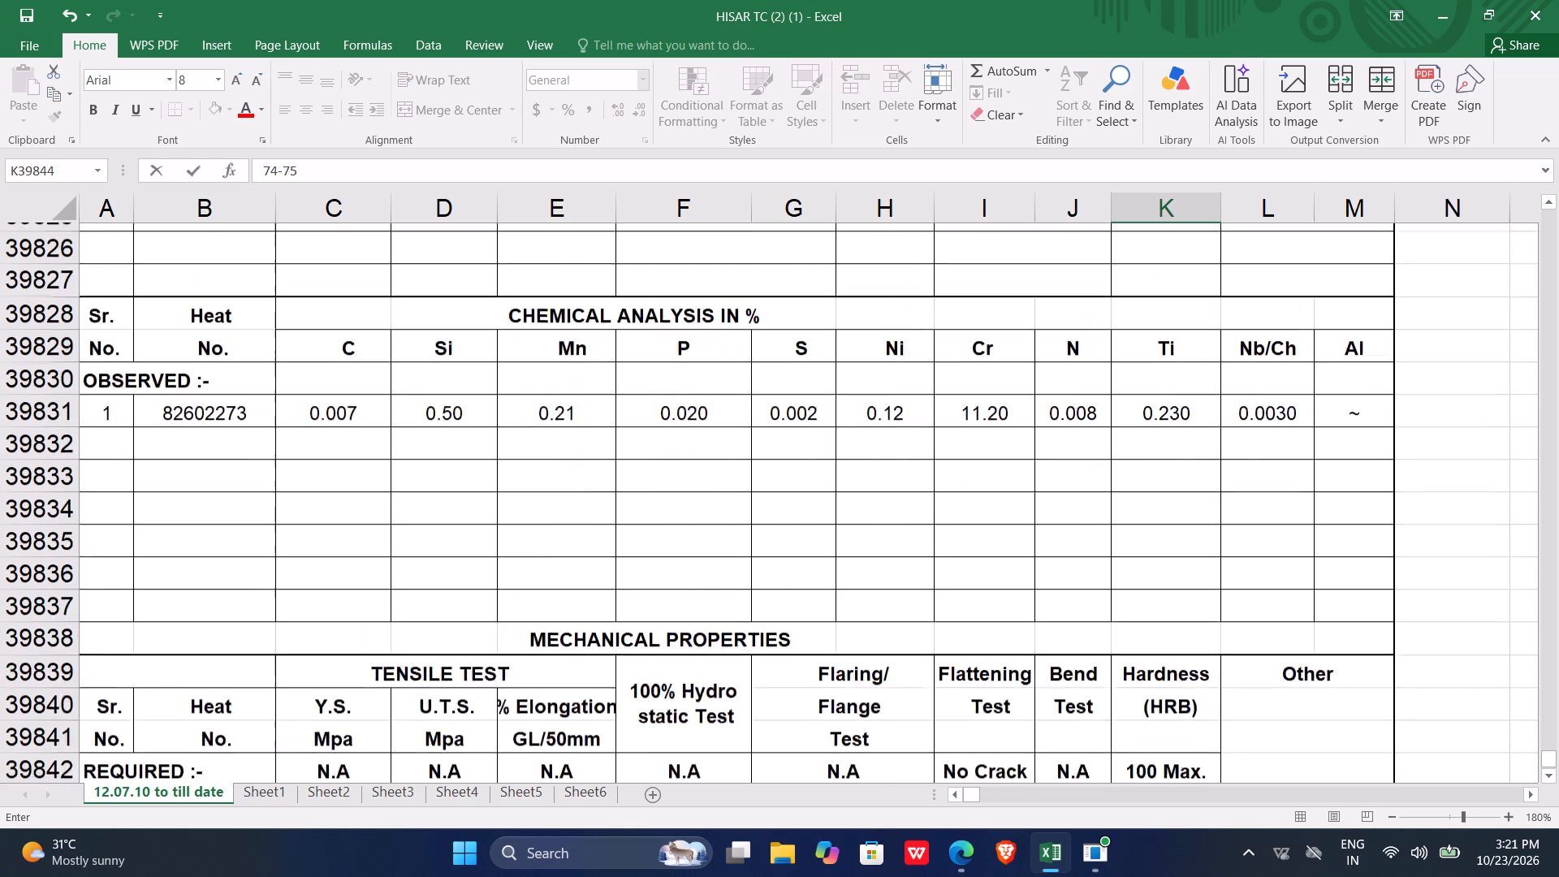
pyautogui.scroll(2, 314, 568)
pyautogui.click(353, 526)
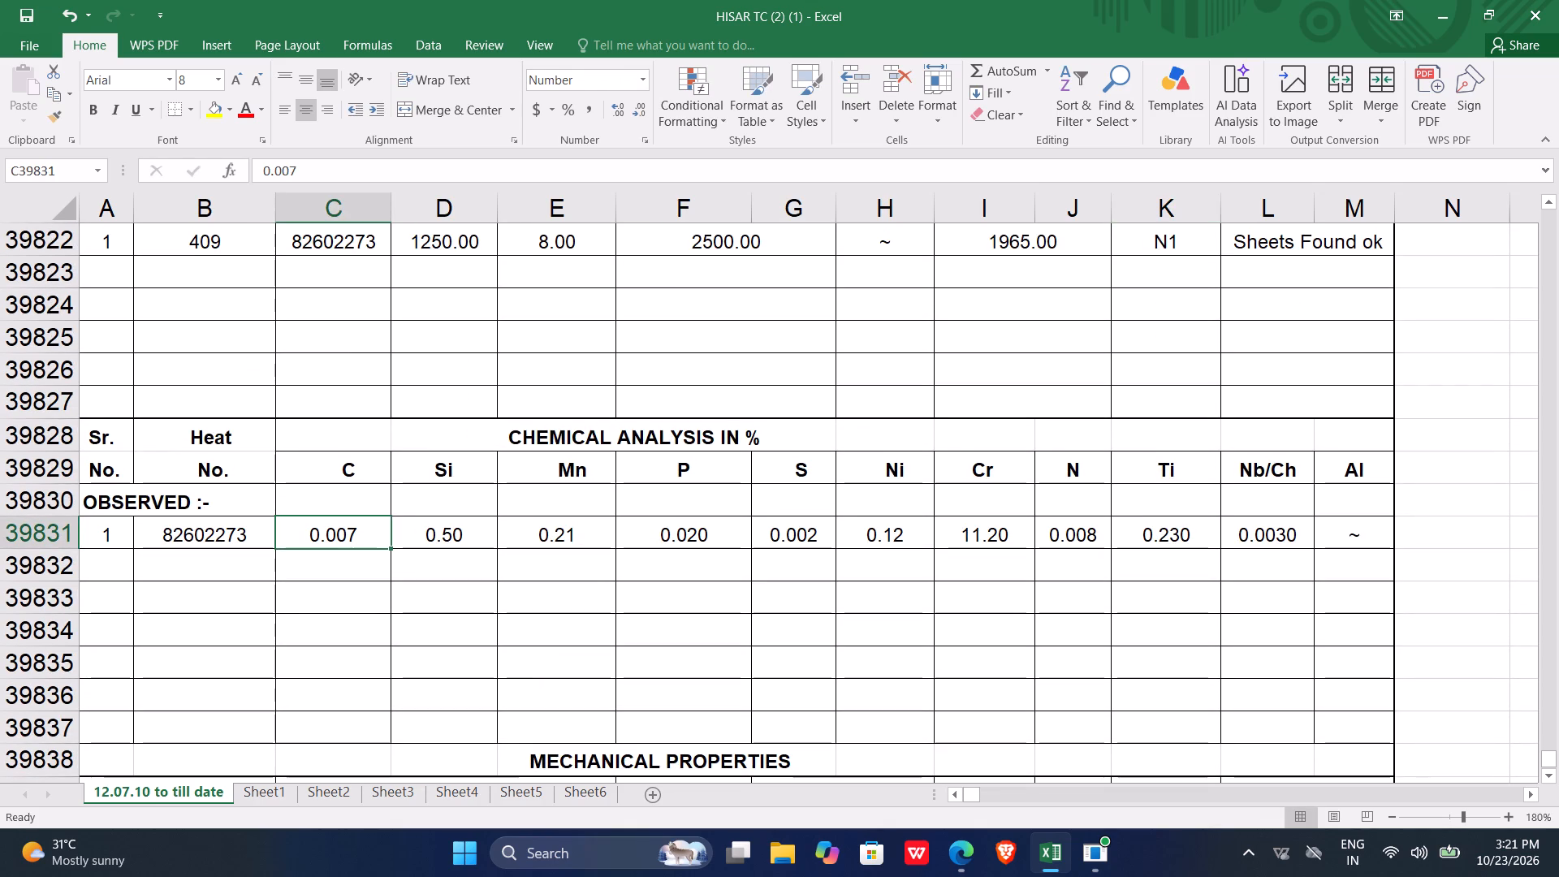
pyautogui.press('Right')
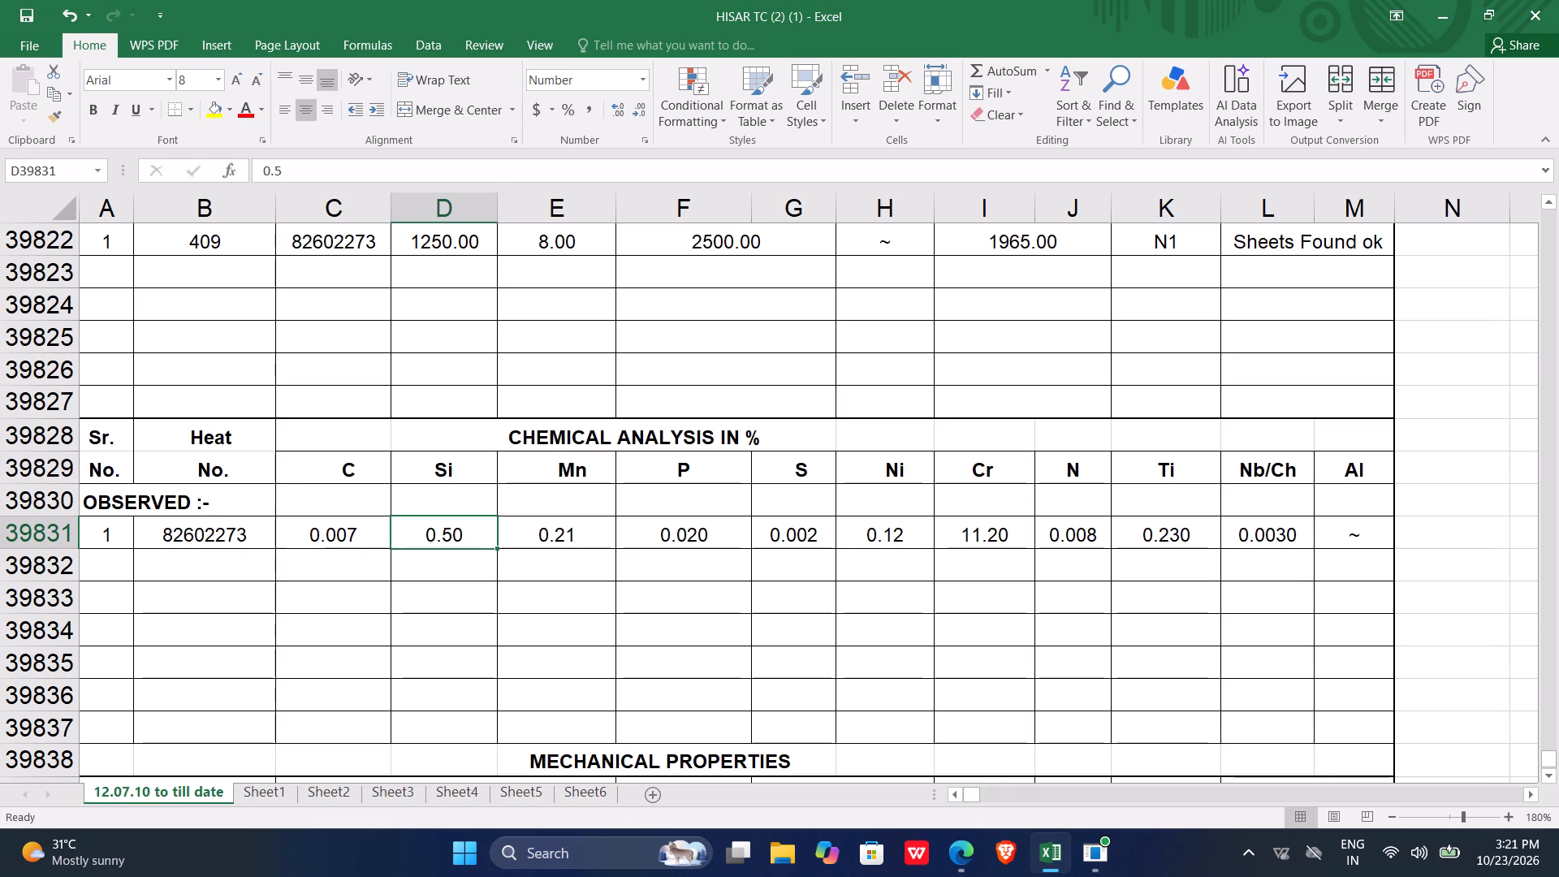
pyautogui.press('Left')
pyautogui.press('Left')
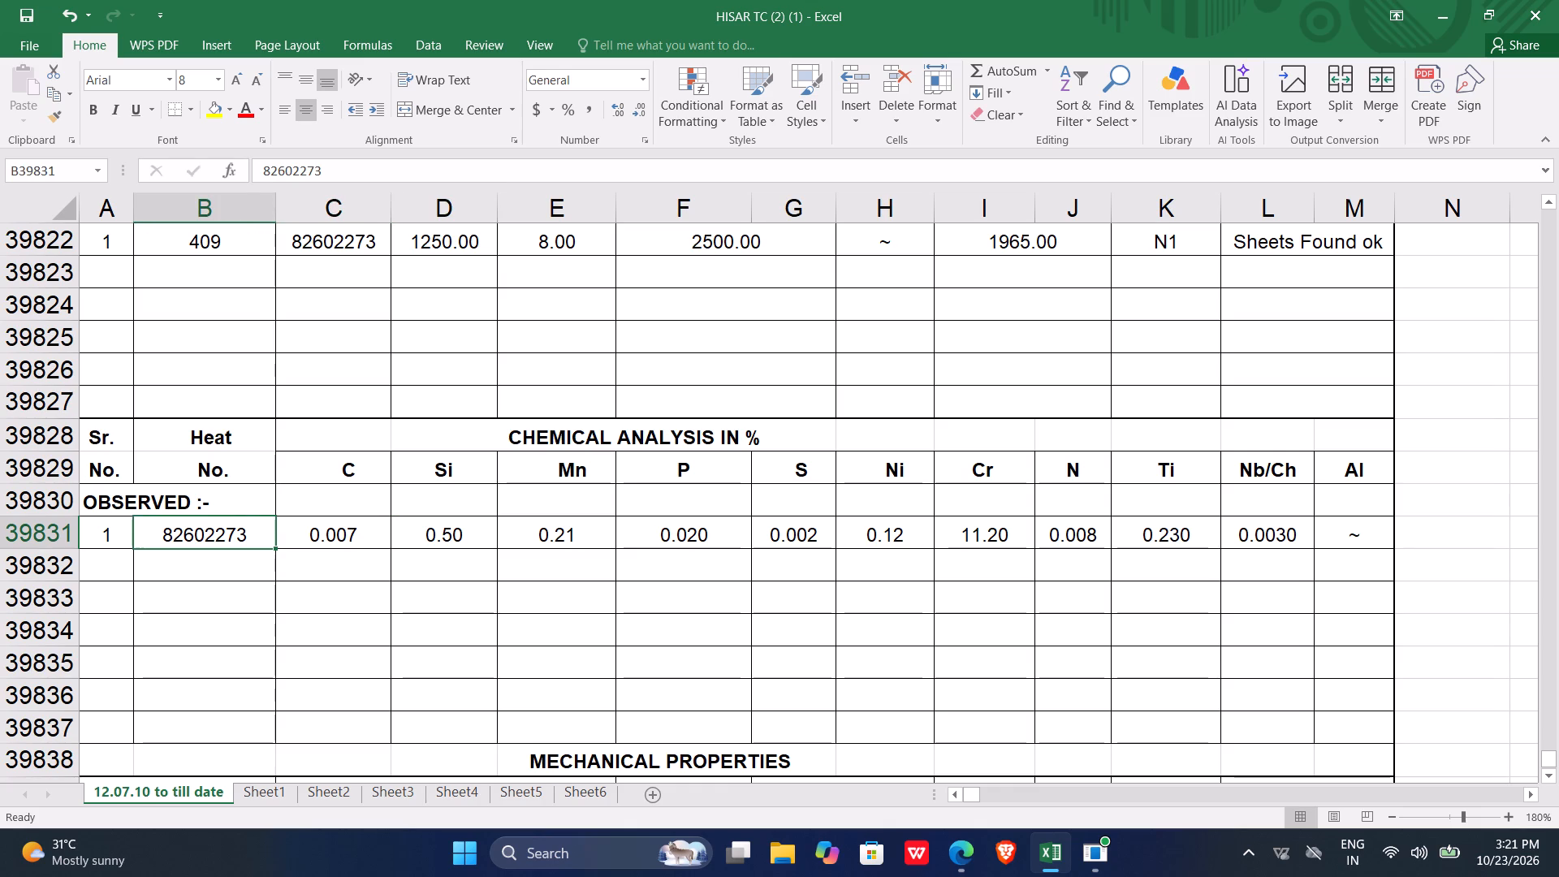
pyautogui.press('Right')
pyautogui.press('Right')
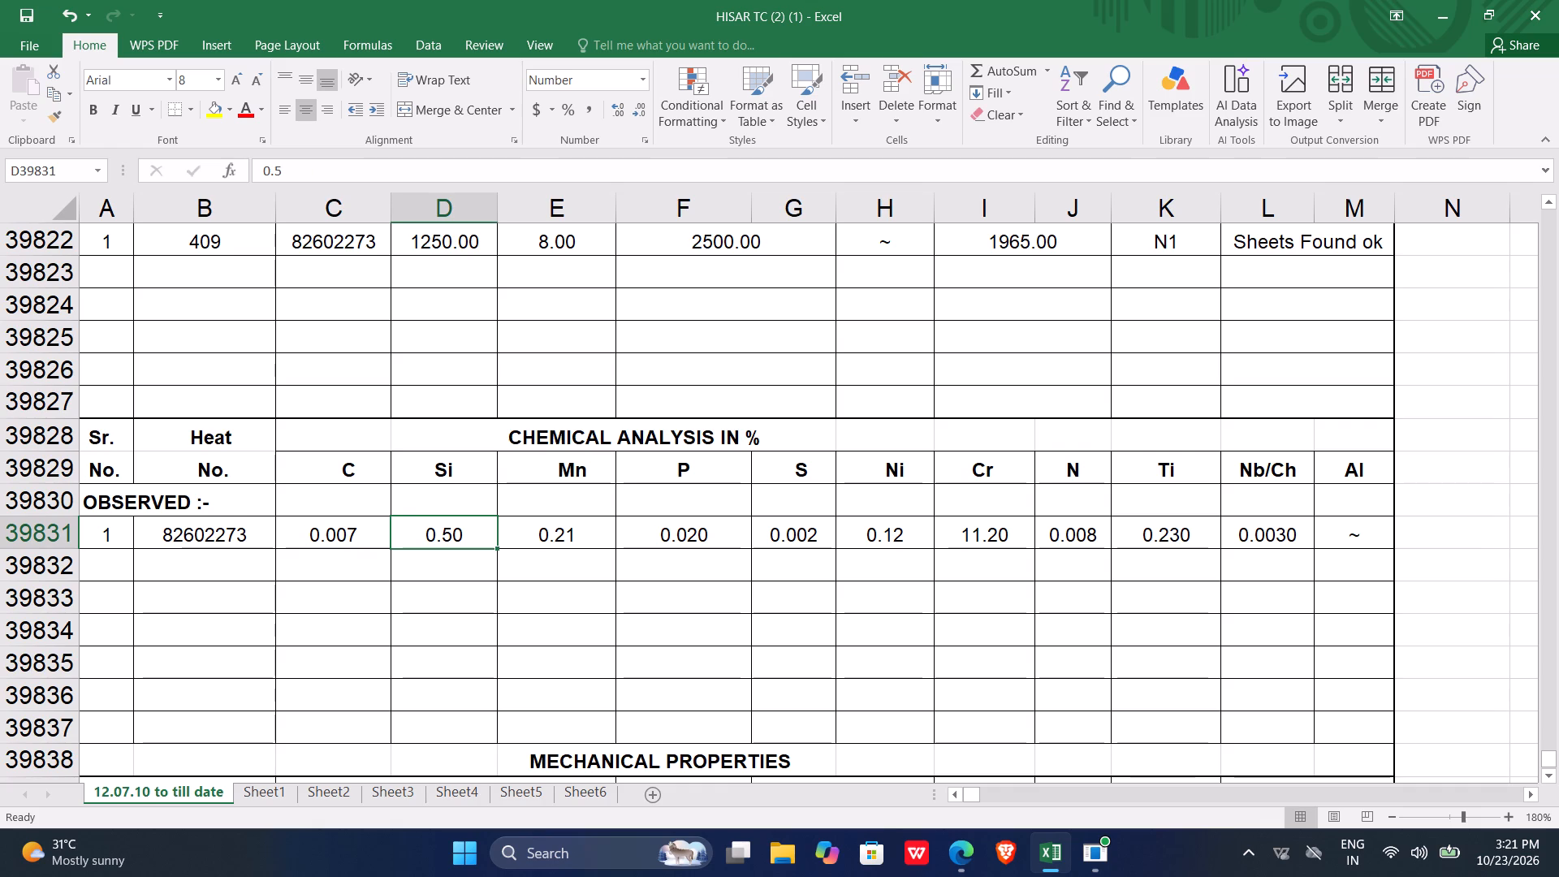
pyautogui.press('Right')
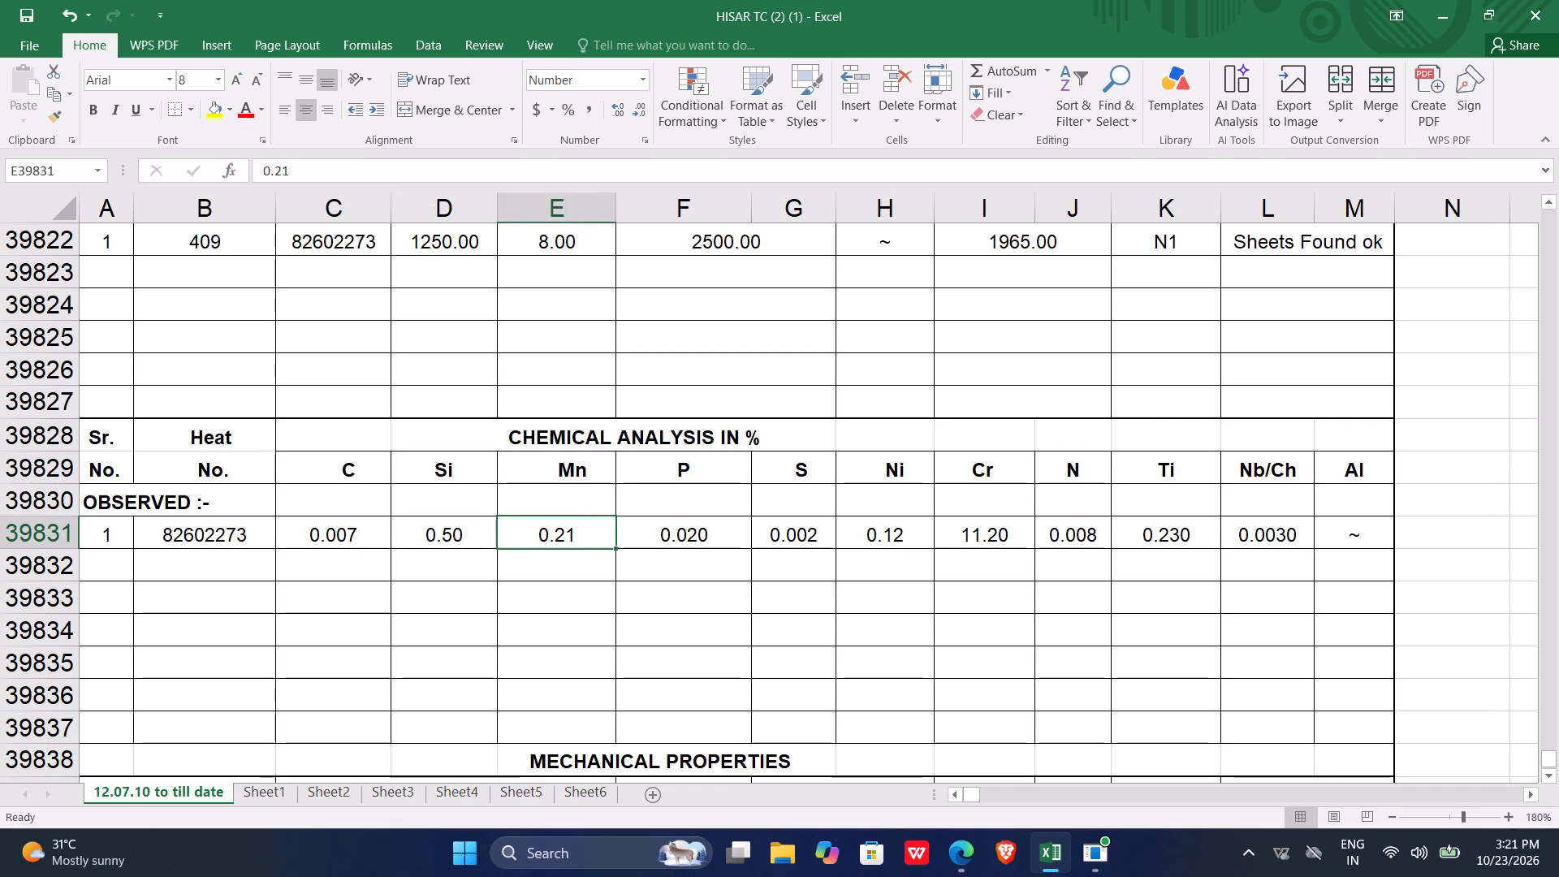
pyautogui.press('Right')
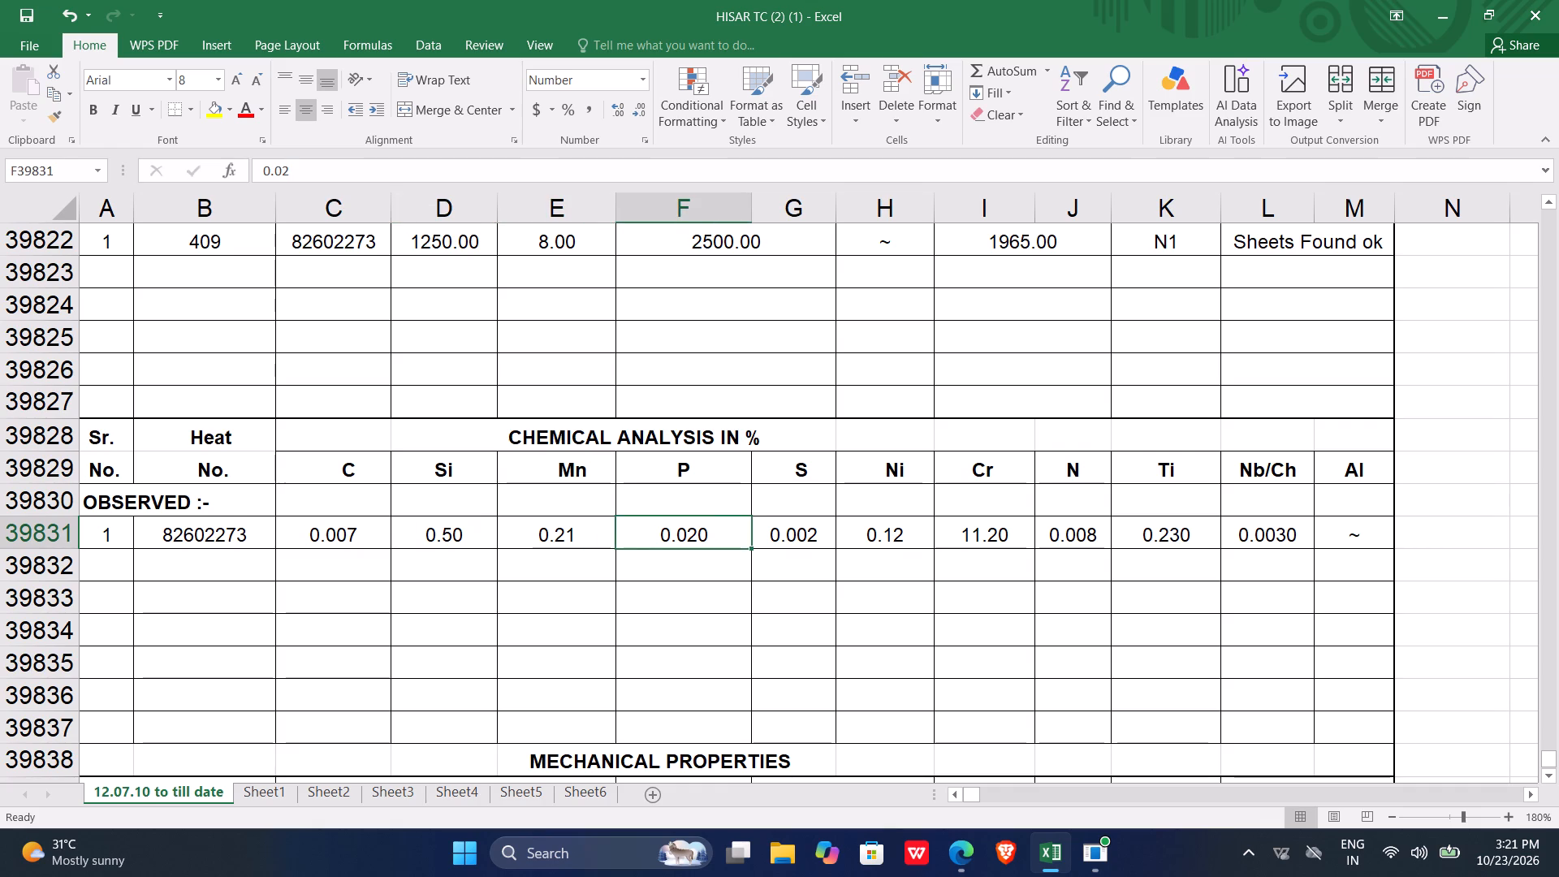
pyautogui.press('Right')
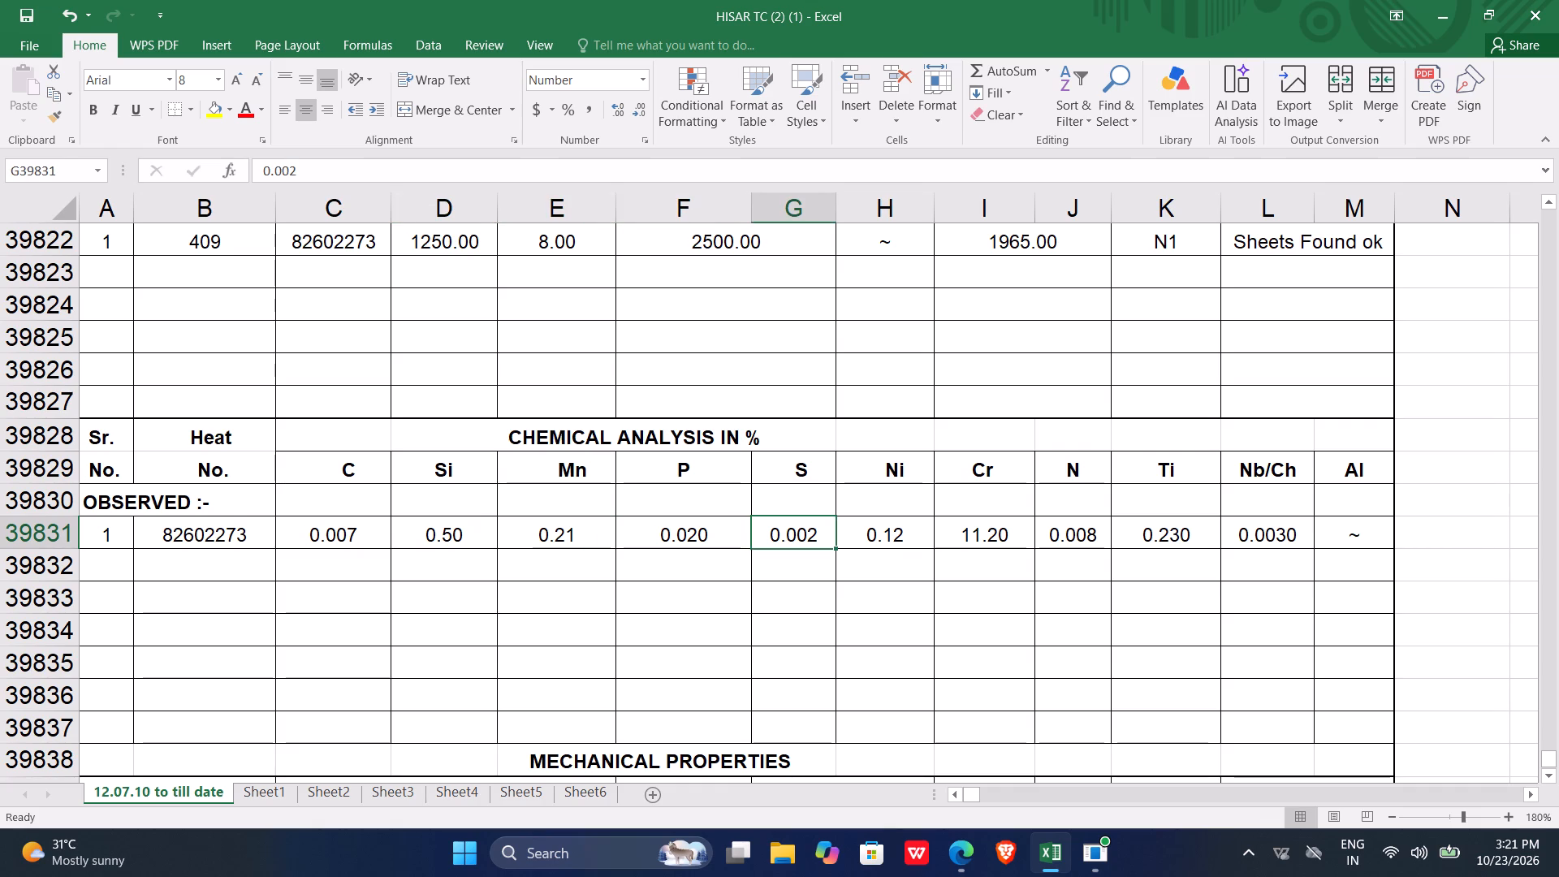
pyautogui.press('Right')
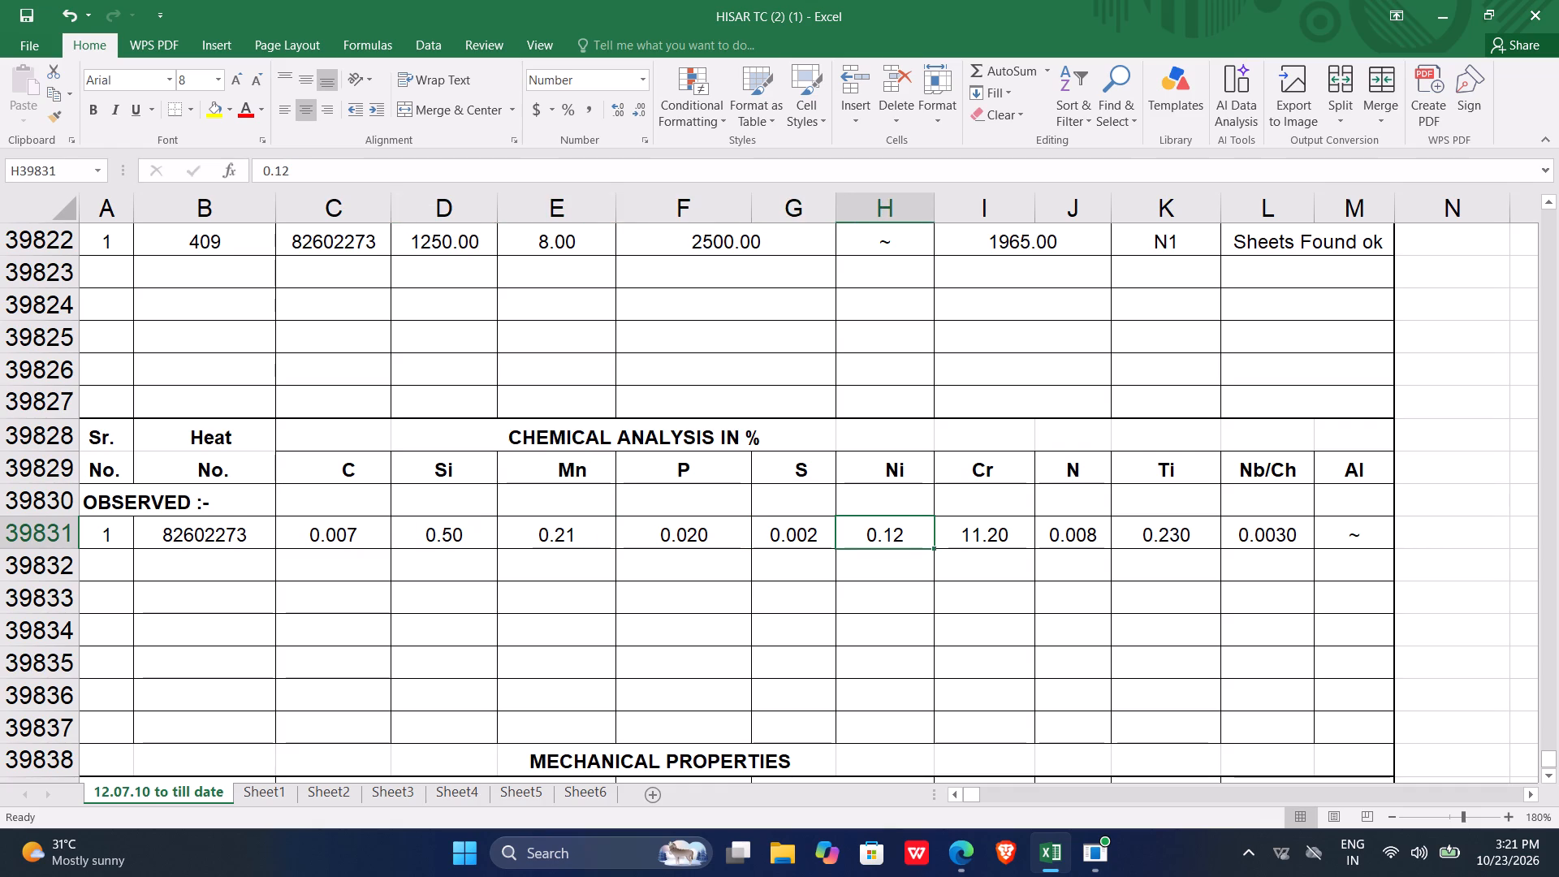
pyautogui.press('Right')
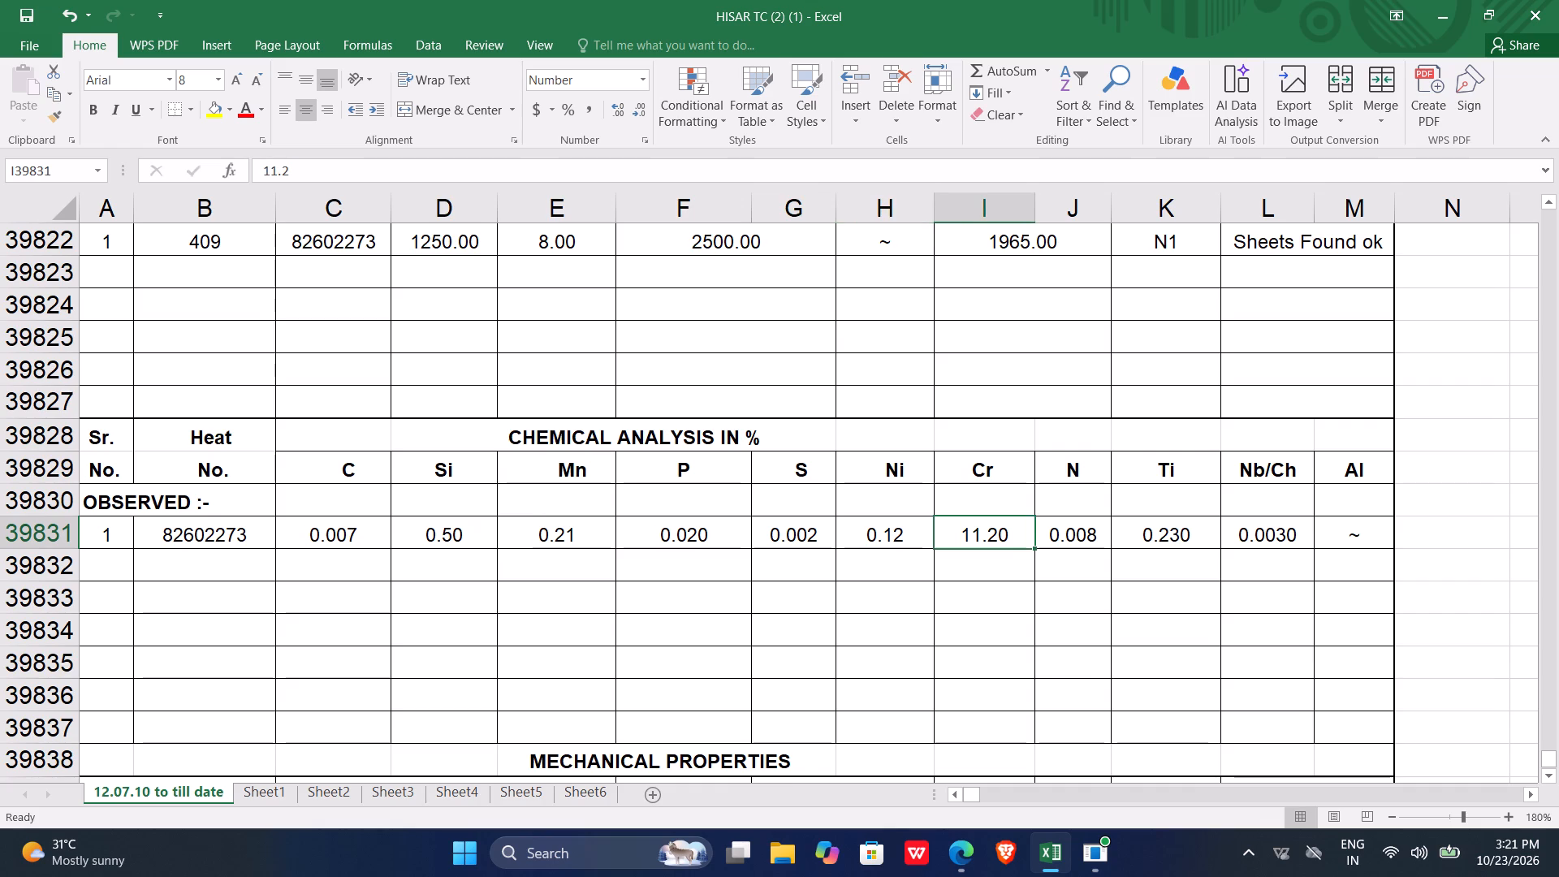
pyautogui.press('Right')
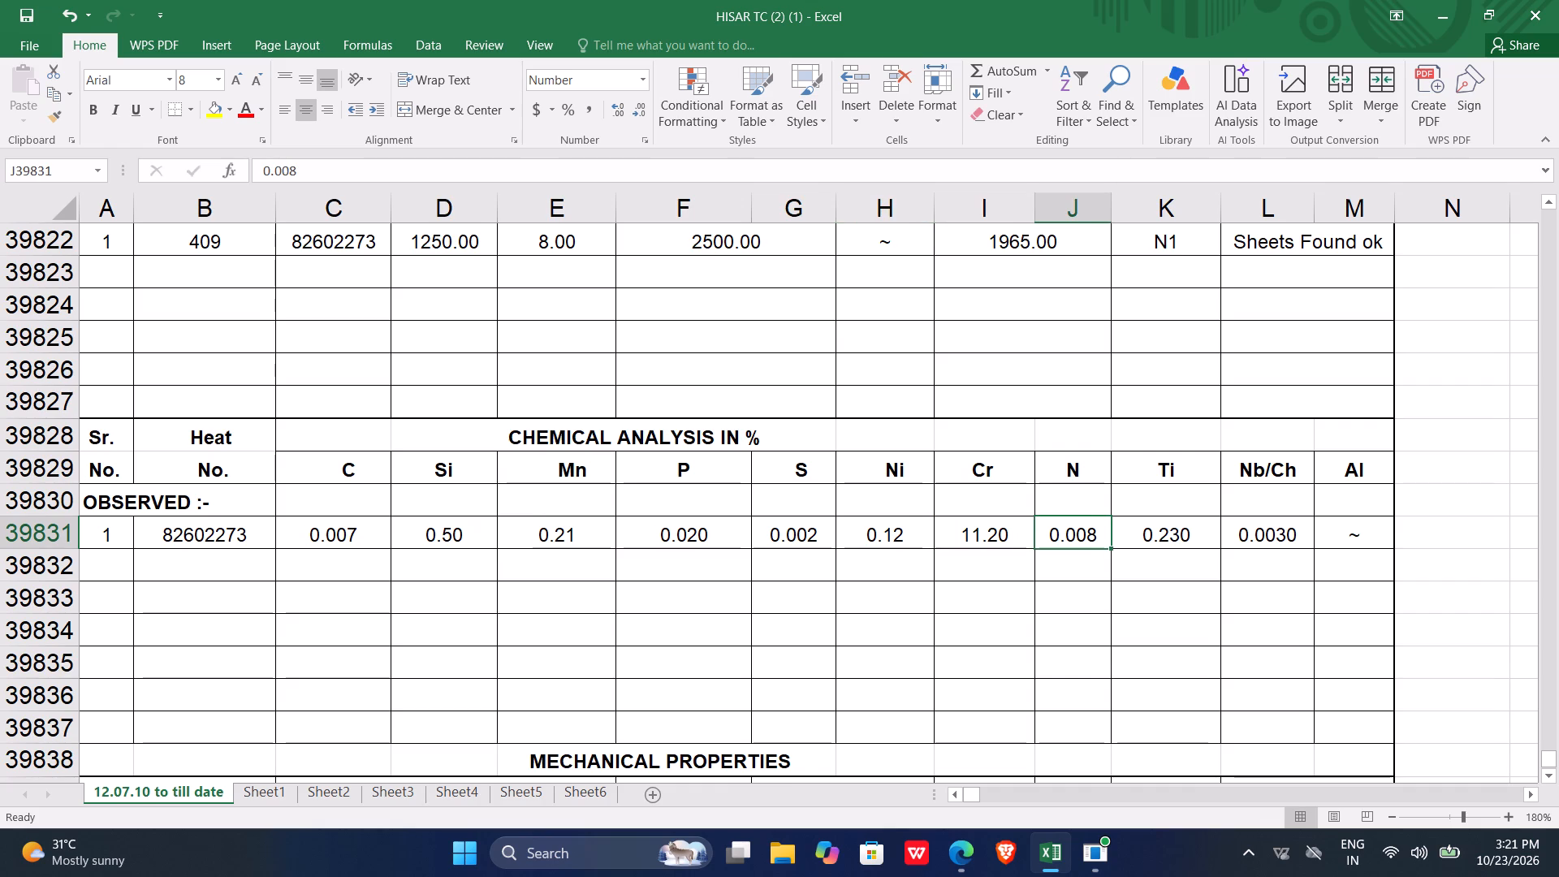
pyautogui.press('Right')
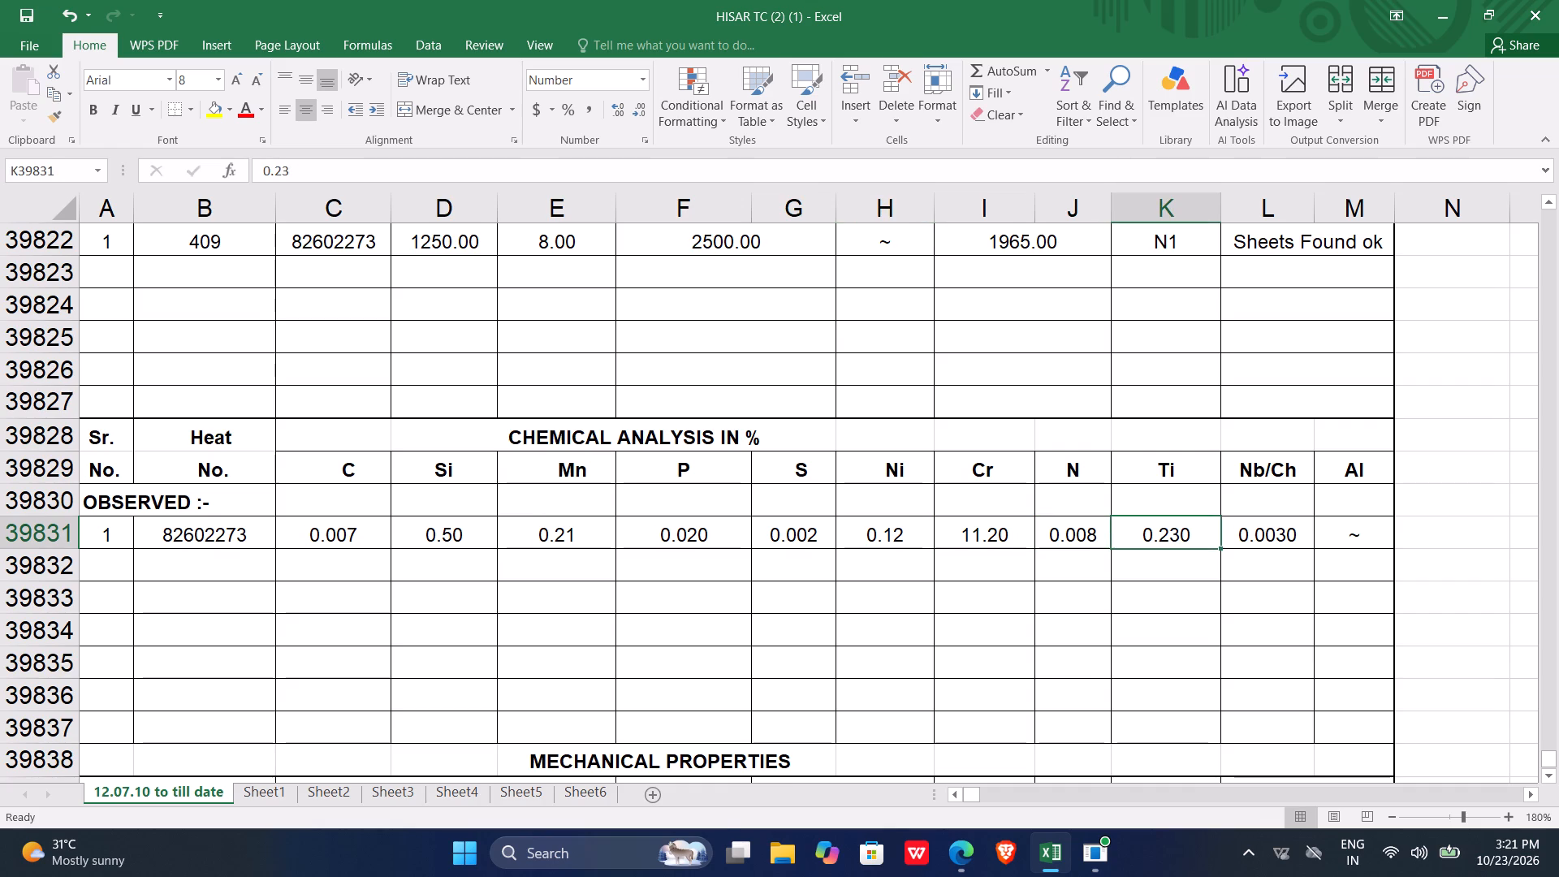
pyautogui.press('Right')
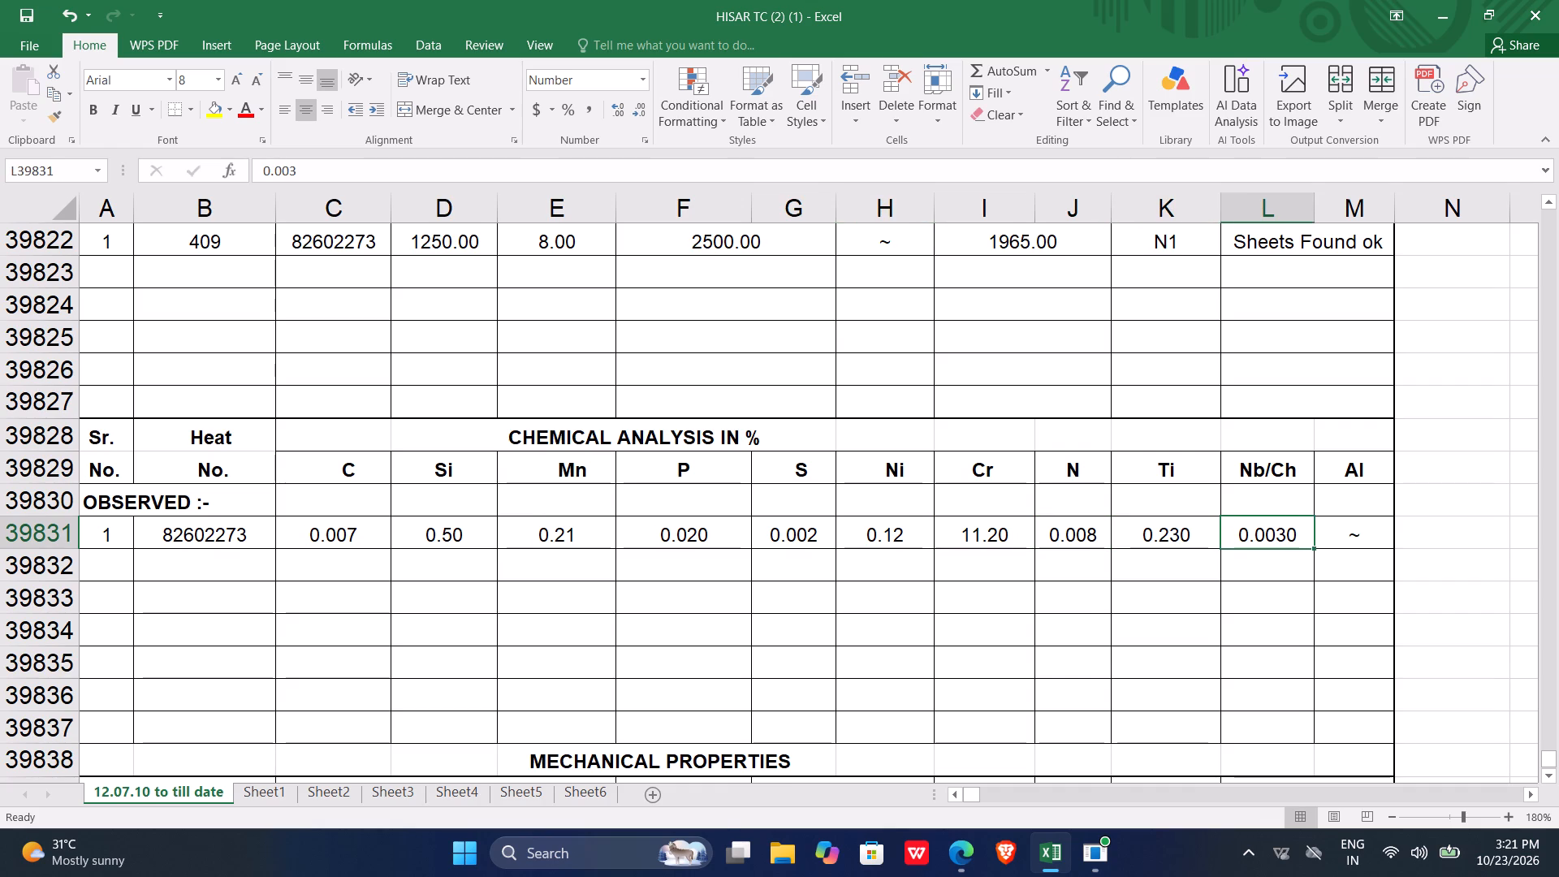
pyautogui.press('Up')
pyautogui.press('Up')
pyautogui.press('Up')
pyautogui.press('Up')
pyautogui.press('Up')
pyautogui.press('Up')
pyautogui.press('Up')
pyautogui.press('Up')
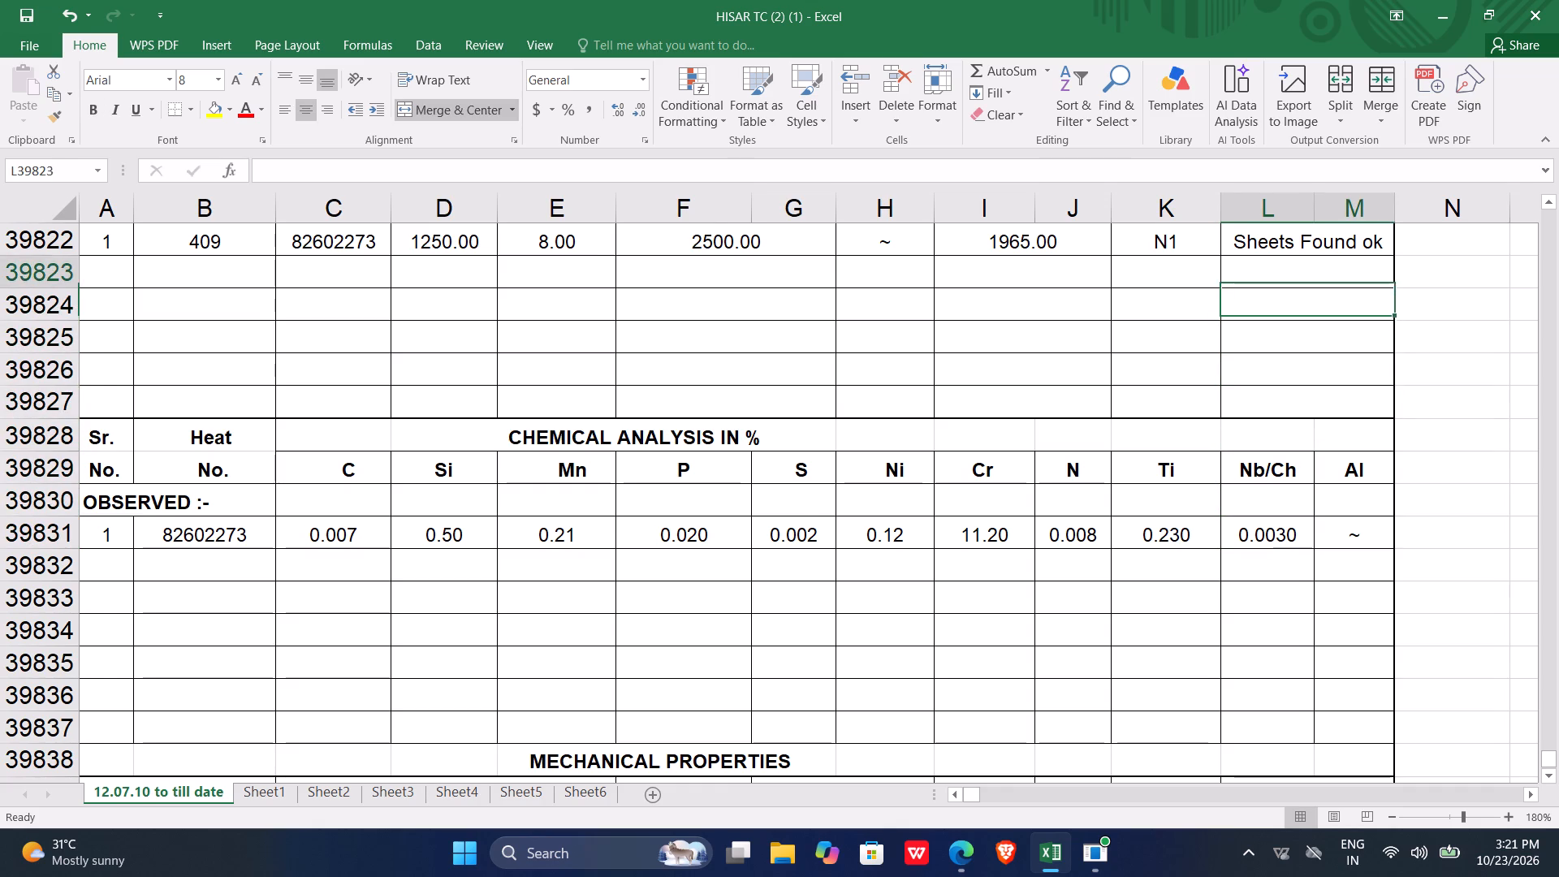
pyautogui.press('Up')
pyautogui.press('Up')
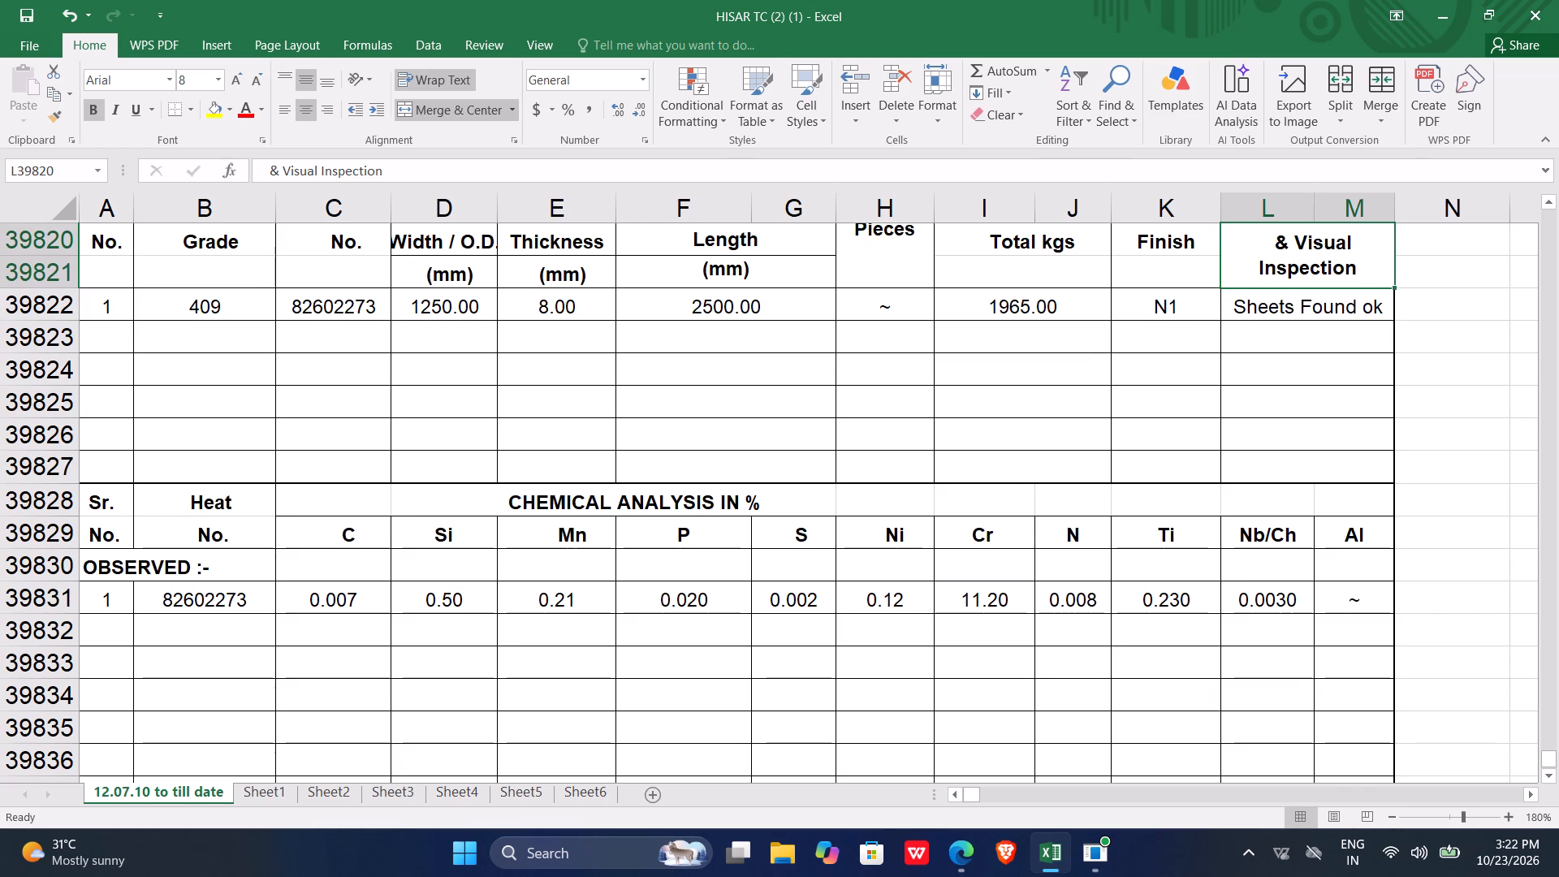
pyautogui.scroll(4, 452, 408)
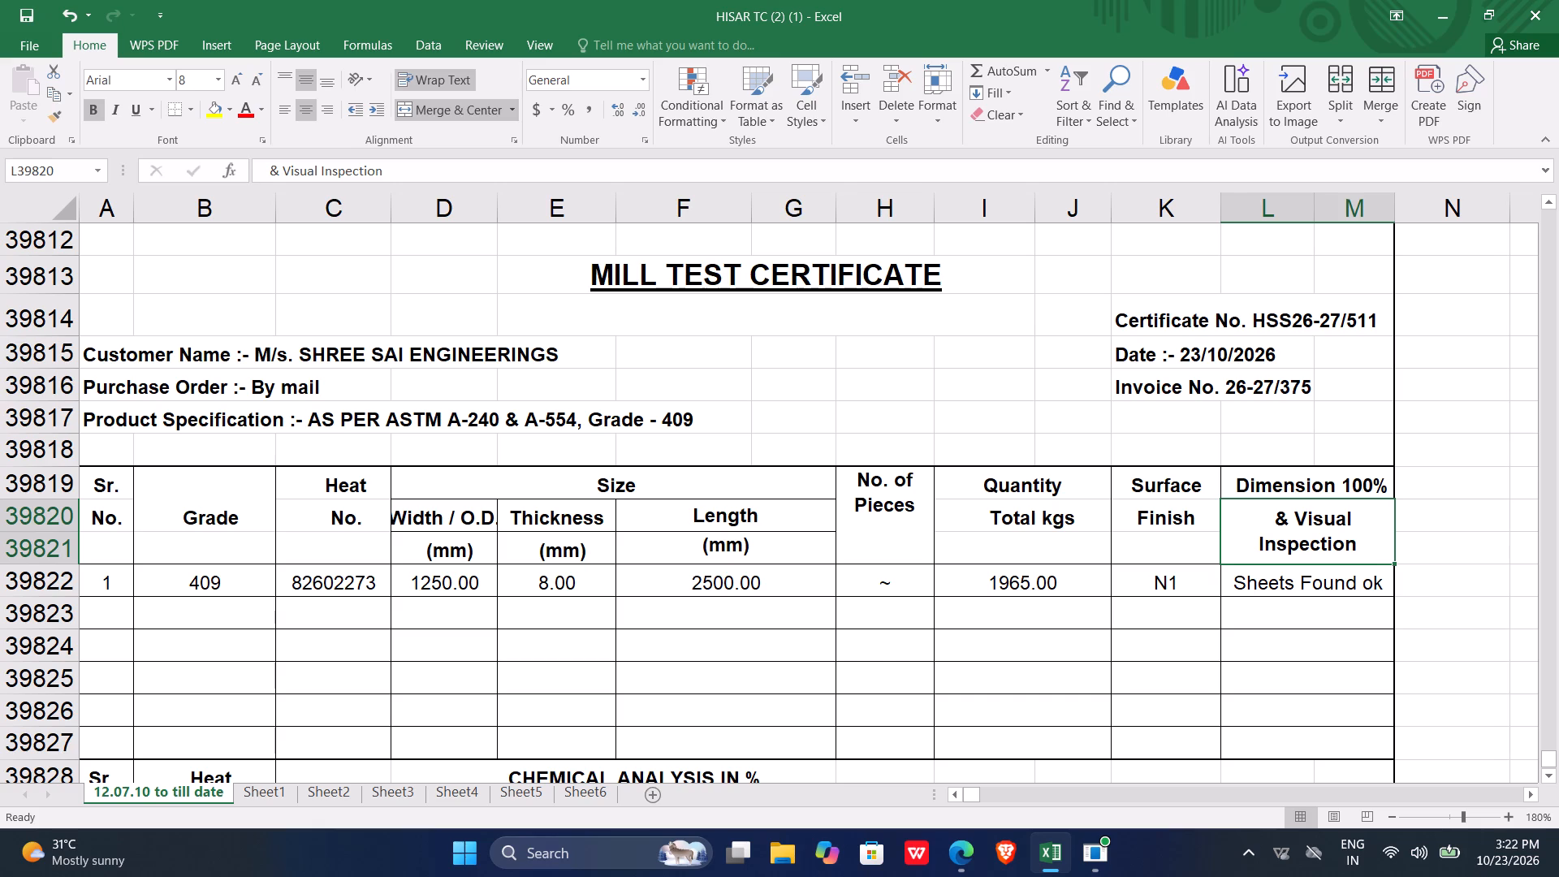
pyautogui.scroll(2, 369, 335)
pyautogui.click(107, 302)
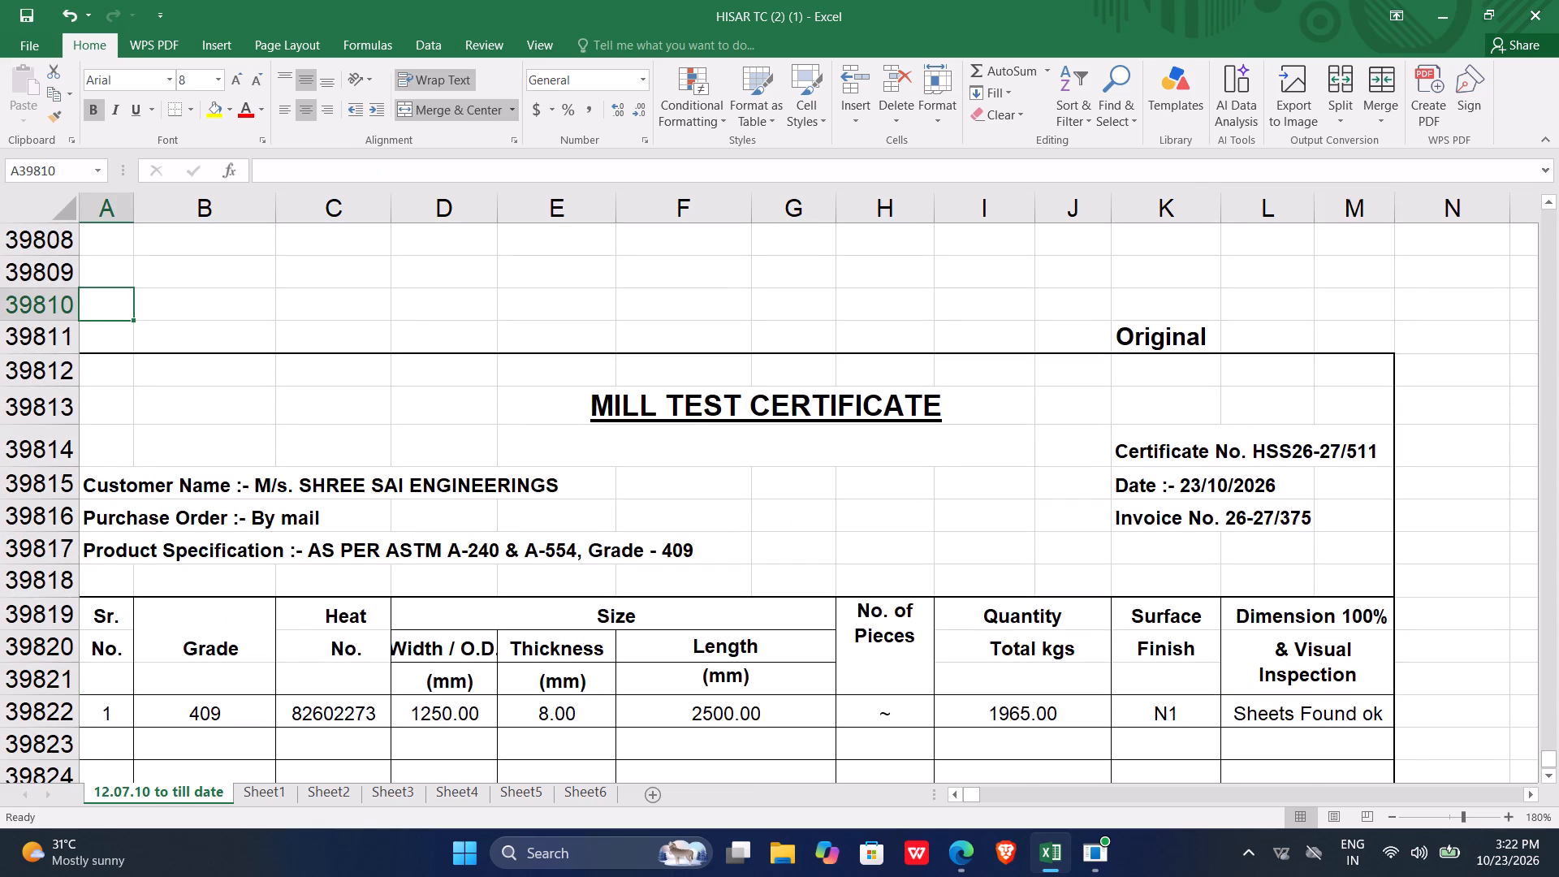
pyautogui.hotkey('shift', 'Right')
pyautogui.hotkey('shift', 'Right')
pyautogui.hotkey('shift', 'Right')
pyautogui.hotkey('shift', 'Right')
pyautogui.hotkey('shift', 'Right')
pyautogui.hotkey('shift', 'Right')
pyautogui.hotkey('shift', 'Right')
pyautogui.hotkey('shift', 'Right')
pyautogui.hotkey('shift', 'Right')
pyautogui.hotkey('shift', 'Right')
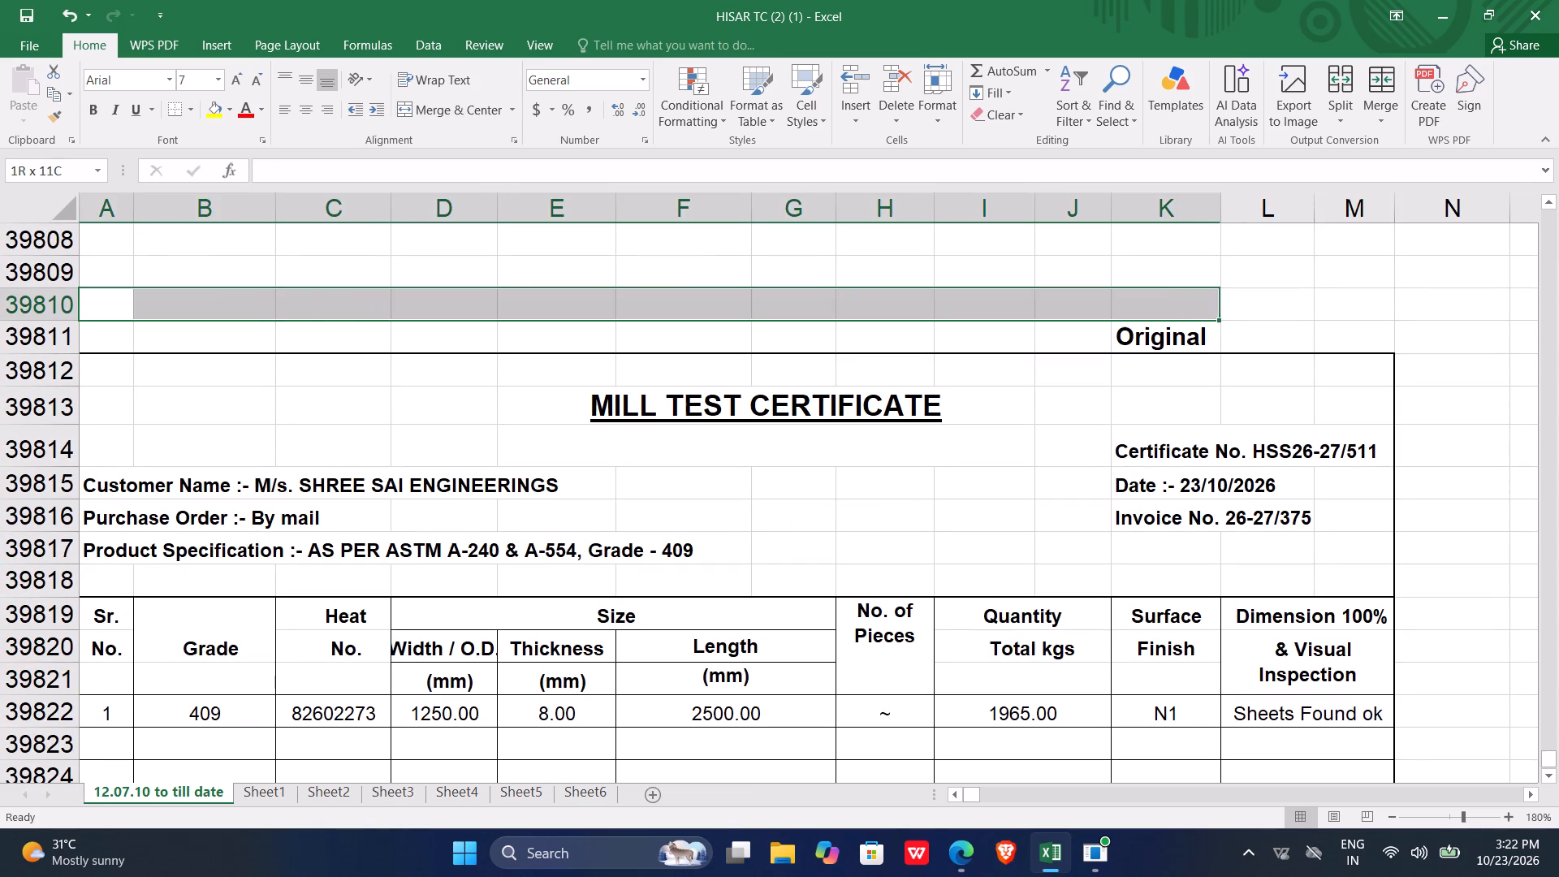
pyautogui.hotkey('shift', 'Right')
pyautogui.hotkey('shift', 'Right')
pyautogui.hotkey('shift', 'Down')
pyautogui.hotkey('shift', 'Down')
pyautogui.hotkey('shift', 'Down')
pyautogui.hotkey('shift', 'Down')
pyautogui.hotkey('shift', 'Down')
pyautogui.hotkey('shift', 'Down')
pyautogui.hotkey('shift', 'Down')
pyautogui.hotkey('shift', 'Down')
pyautogui.hotkey('shift', 'Down')
pyautogui.hotkey('shift', 'Down')
pyautogui.hotkey('shift', 'Down')
pyautogui.hotkey('shift', 'Down')
pyautogui.hotkey('shift', 'Down')
pyautogui.hotkey('shift', 'Down')
pyautogui.hotkey('shift', 'Down')
pyautogui.hotkey('shift', 'Down')
pyautogui.hotkey('shift', 'Down')
pyautogui.hotkey('shift', 'Down')
pyautogui.hotkey('shift', 'Down')
pyautogui.hotkey('shift', 'Down')
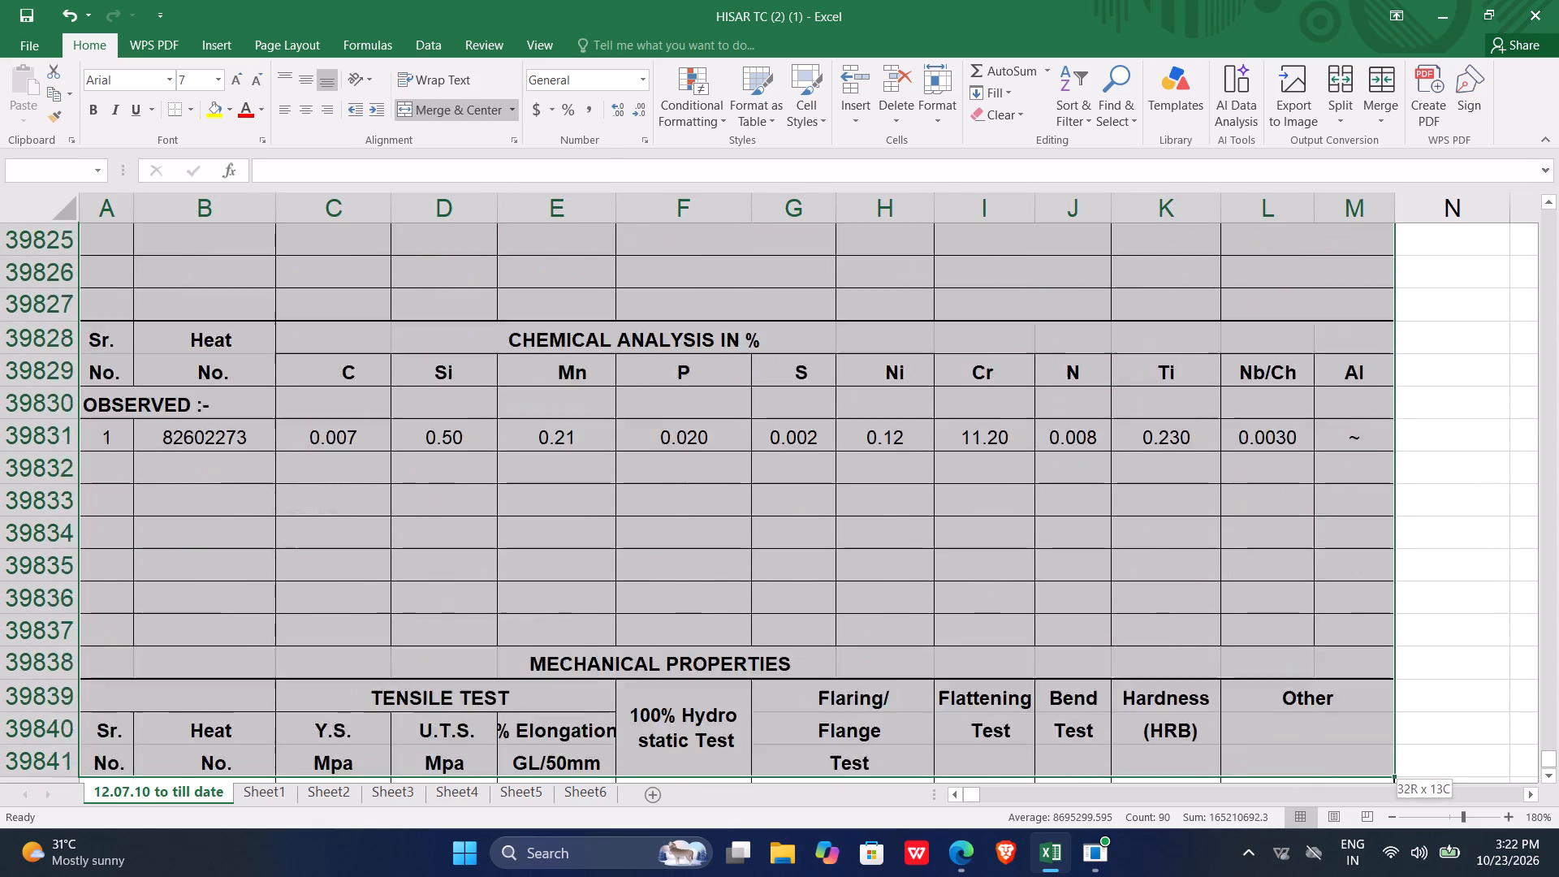
pyautogui.hotkey('shift', 'Up')
pyautogui.hotkey('shift', 'Up')
pyautogui.hotkey('shift', 'Up')
pyautogui.hotkey('shift', 'Up')
pyautogui.hotkey('shift', 'Up')
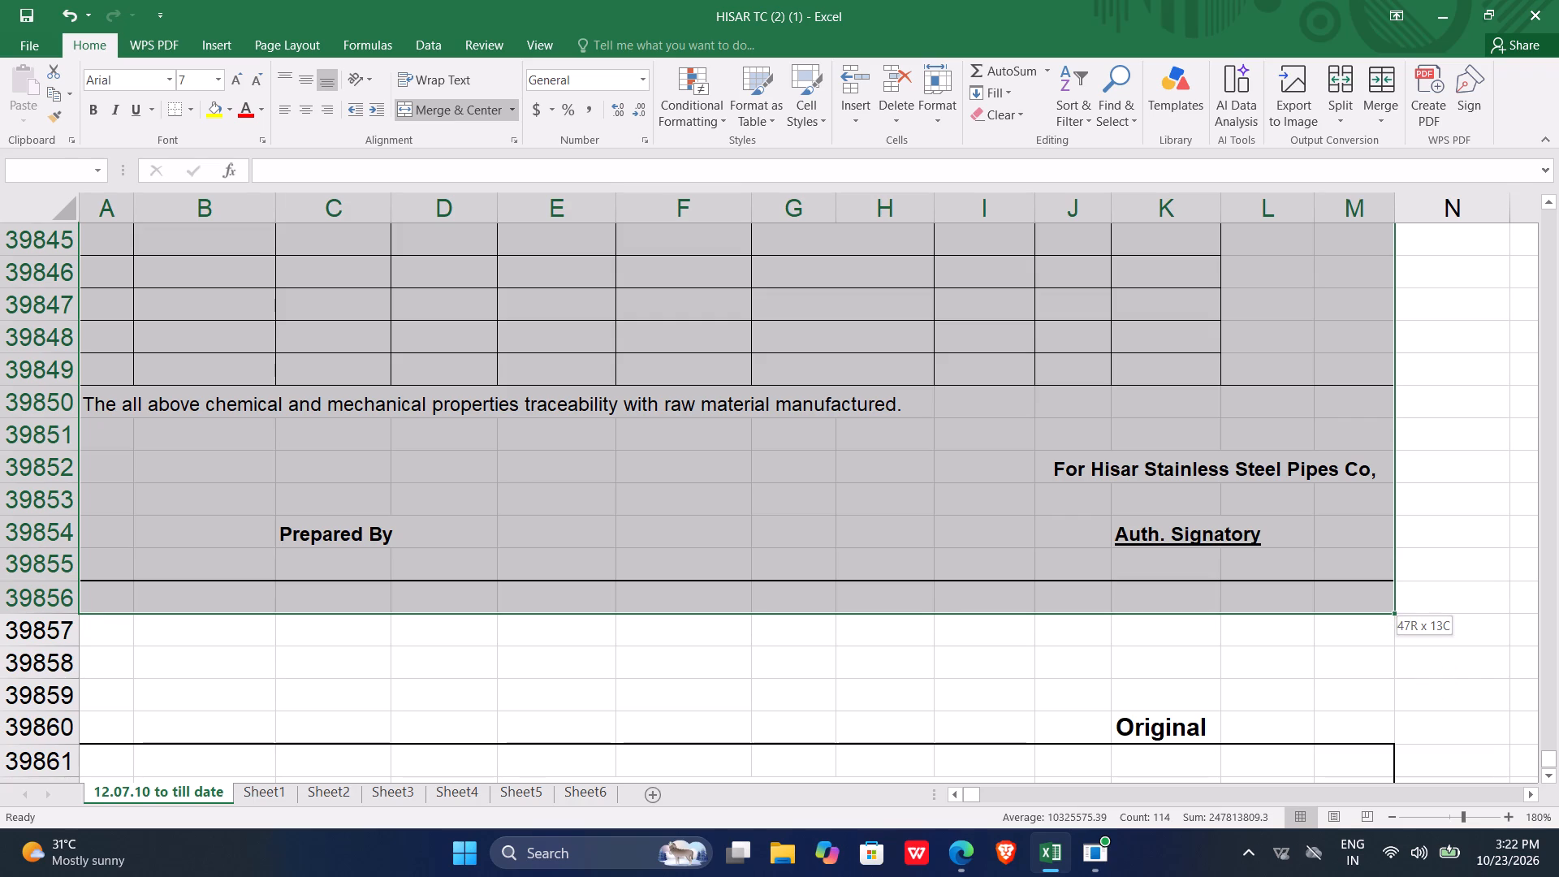
pyautogui.hotkey('ctrl', 'p')
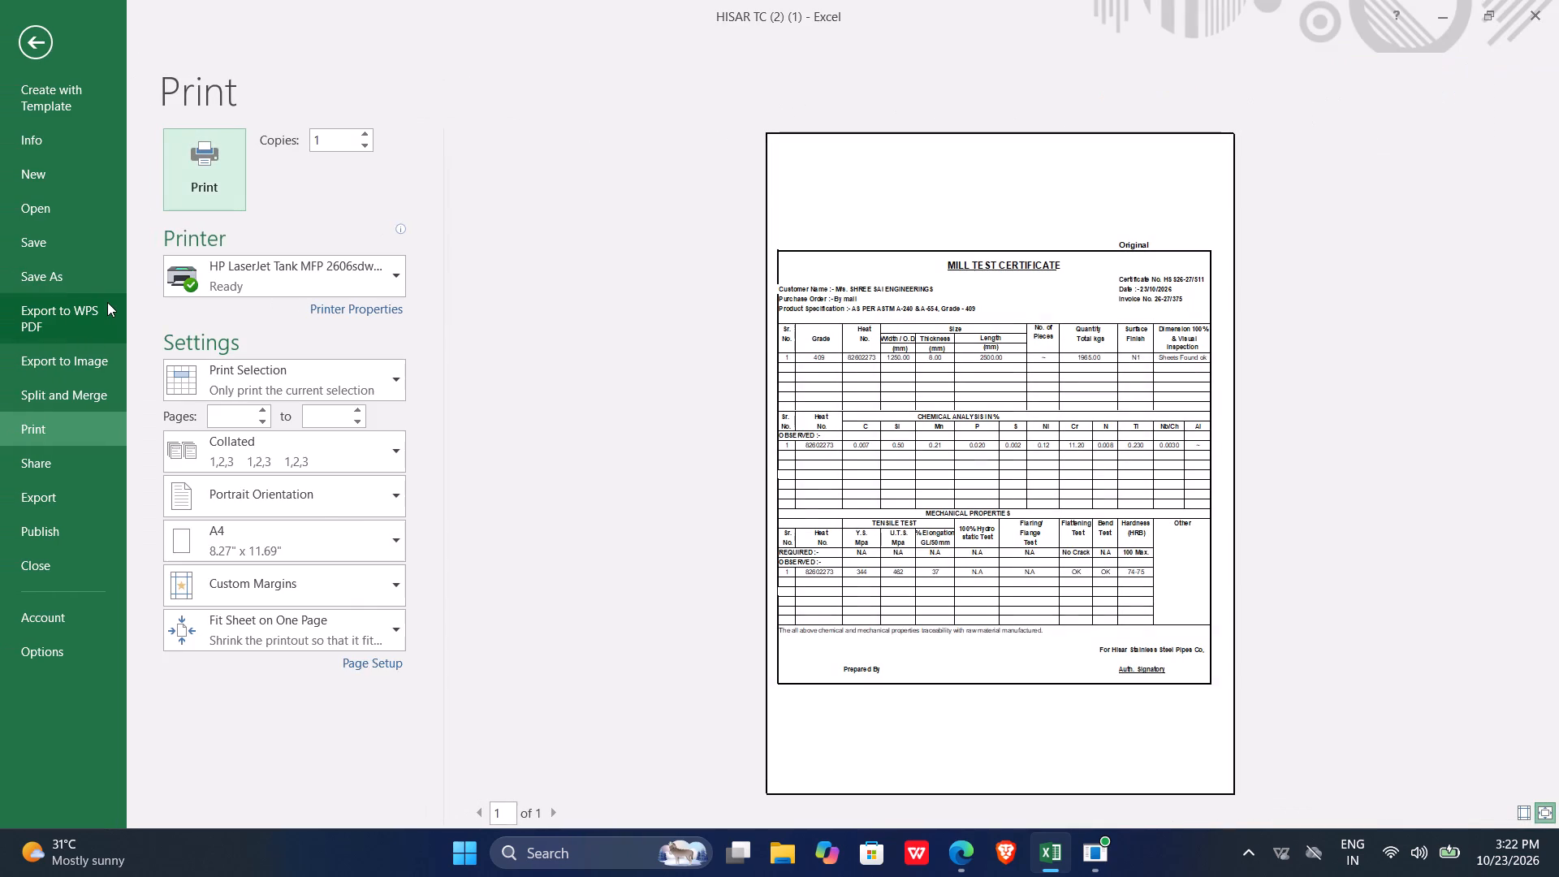
pyautogui.click(196, 145)
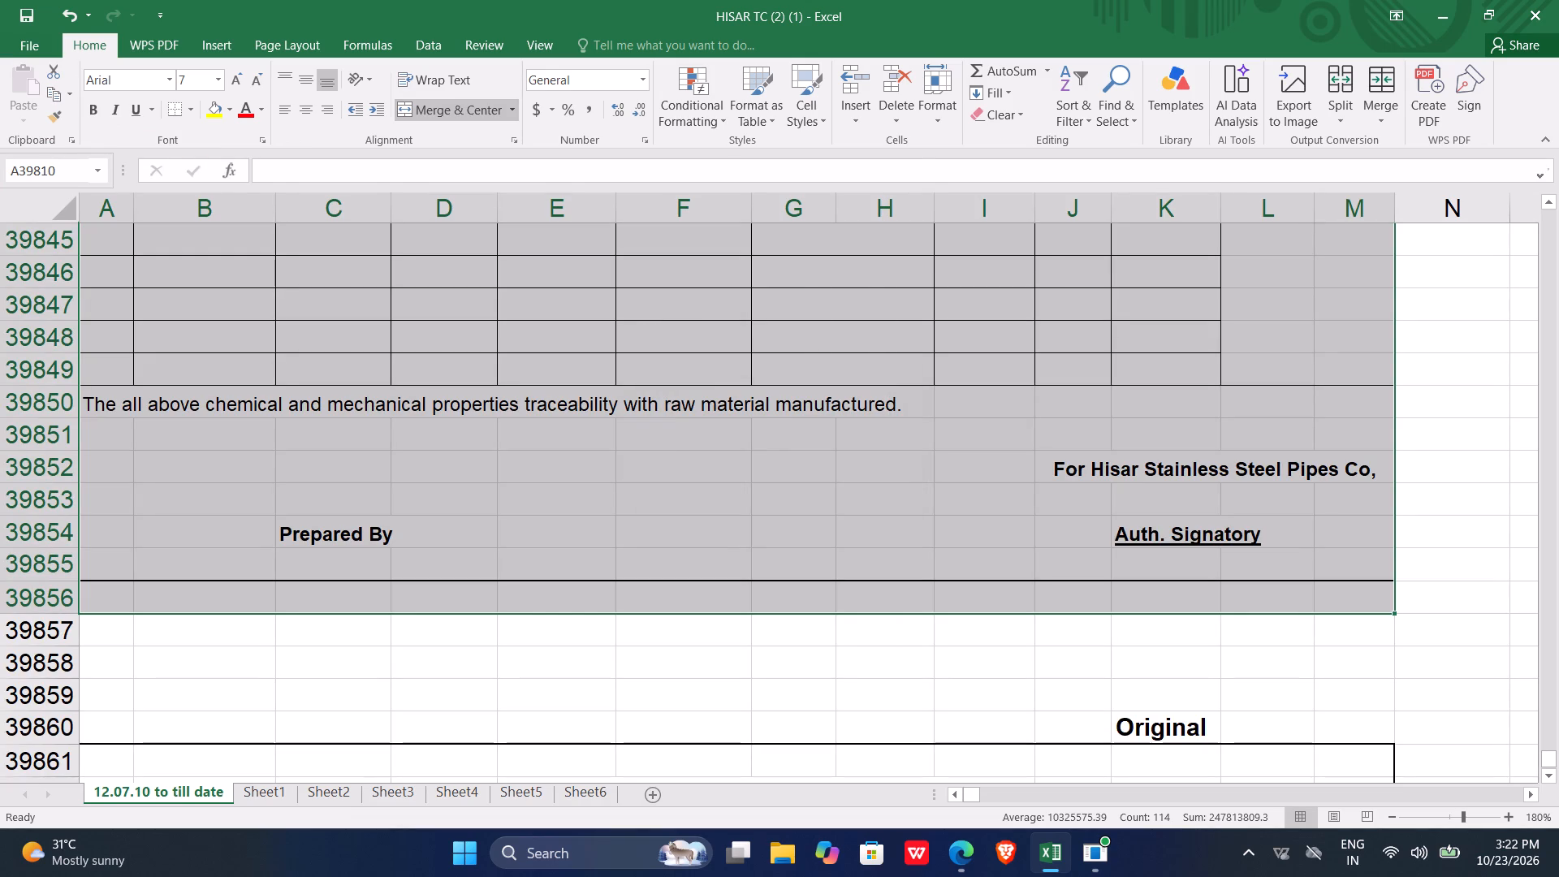
# Examine the Belrise Industries certificate HSS26-27/512, checking its header, its size table and the sum of its quantities.
pyautogui.click(538, 706)
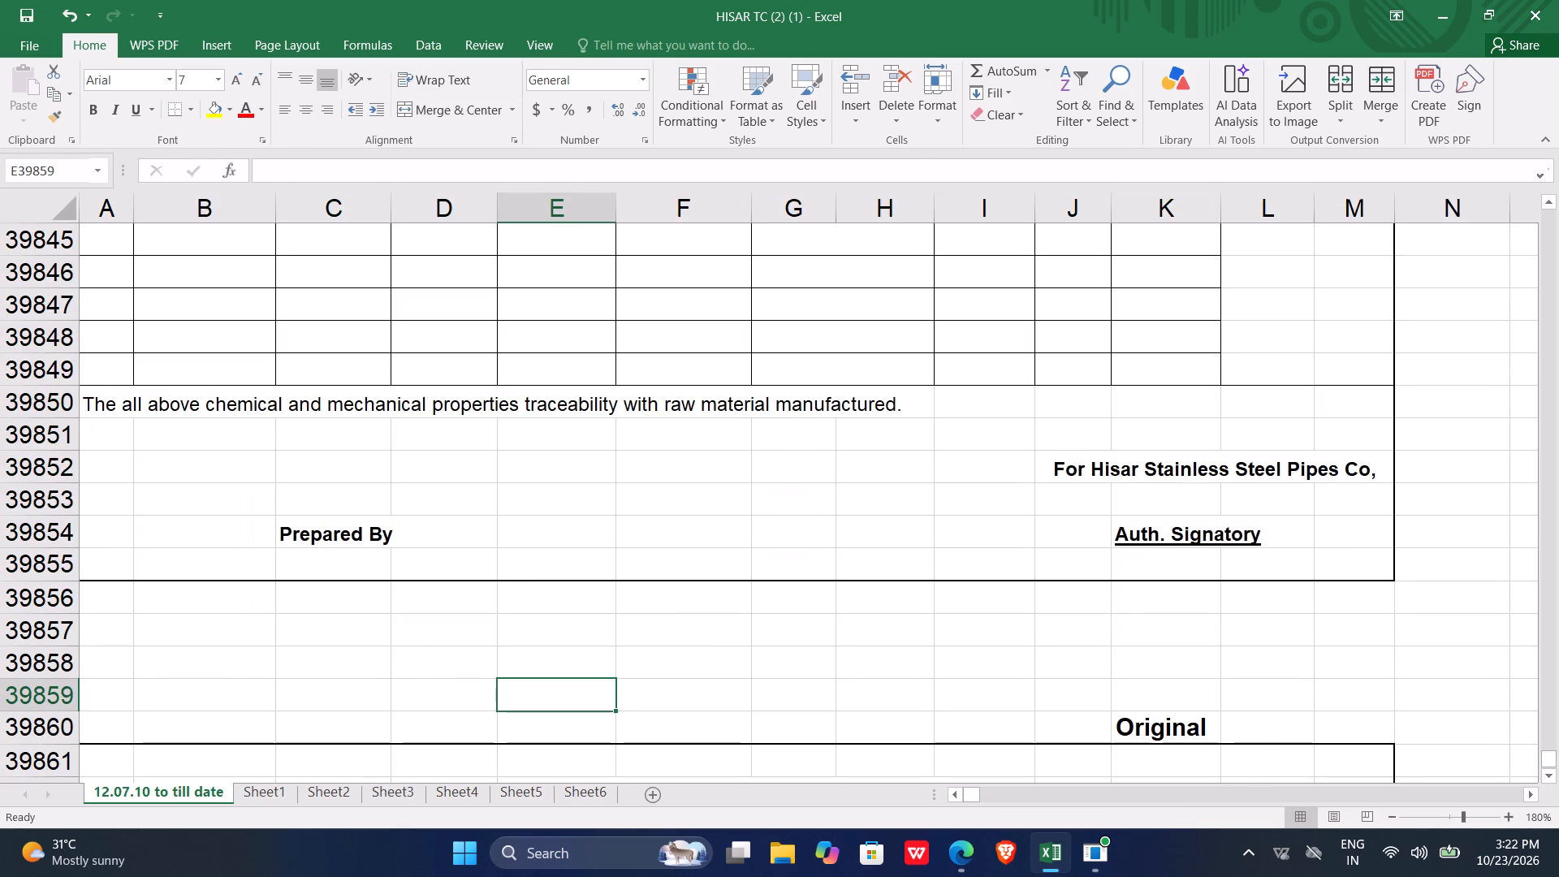
pyautogui.scroll(-4, 559, 638)
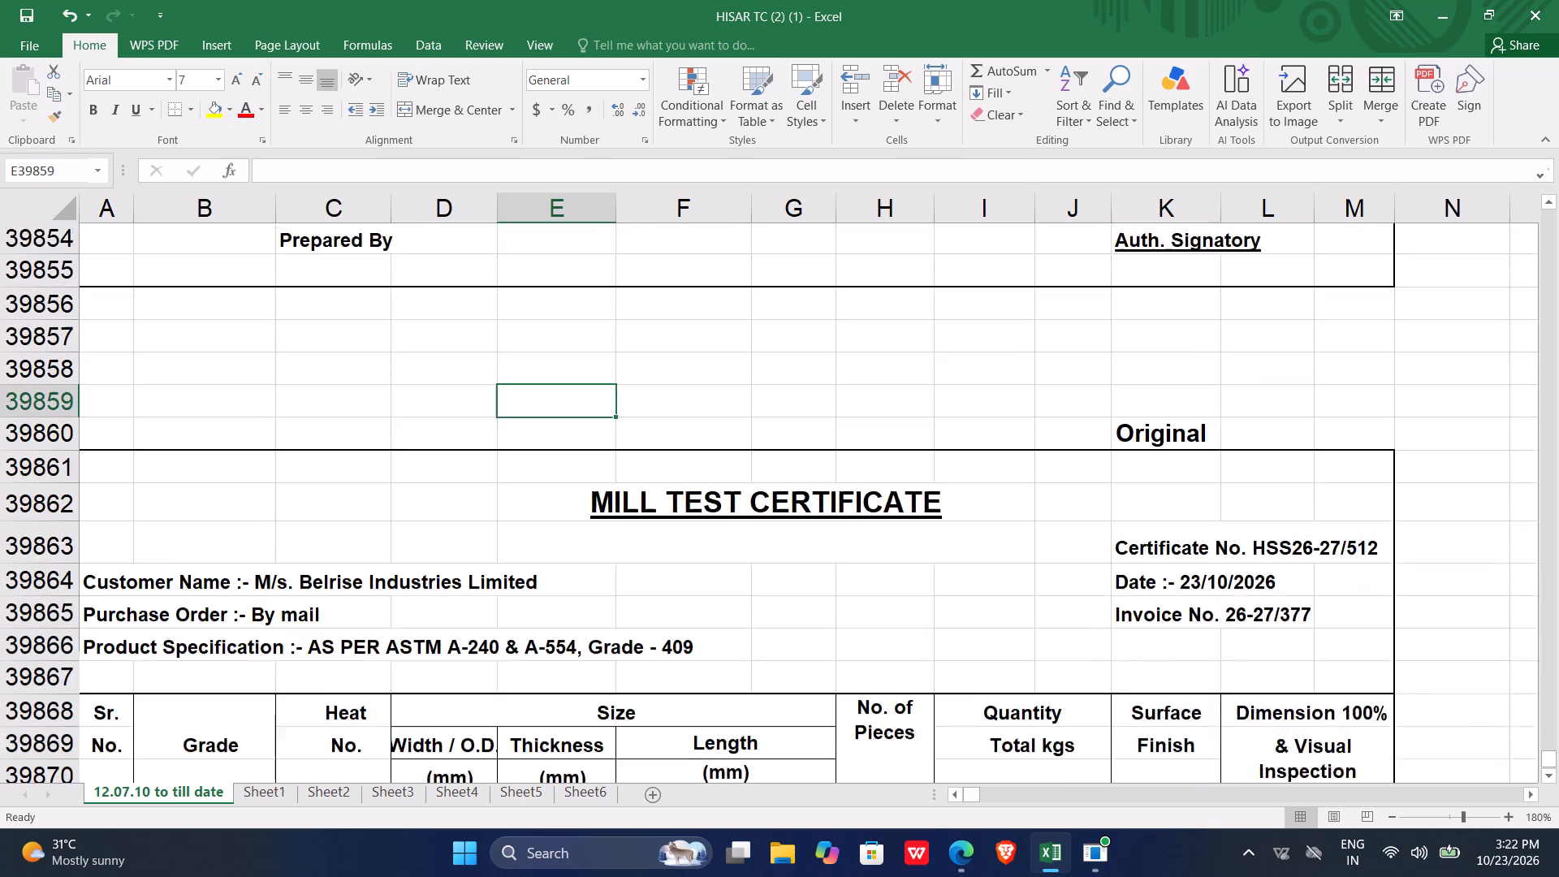
pyautogui.scroll(-5, 559, 638)
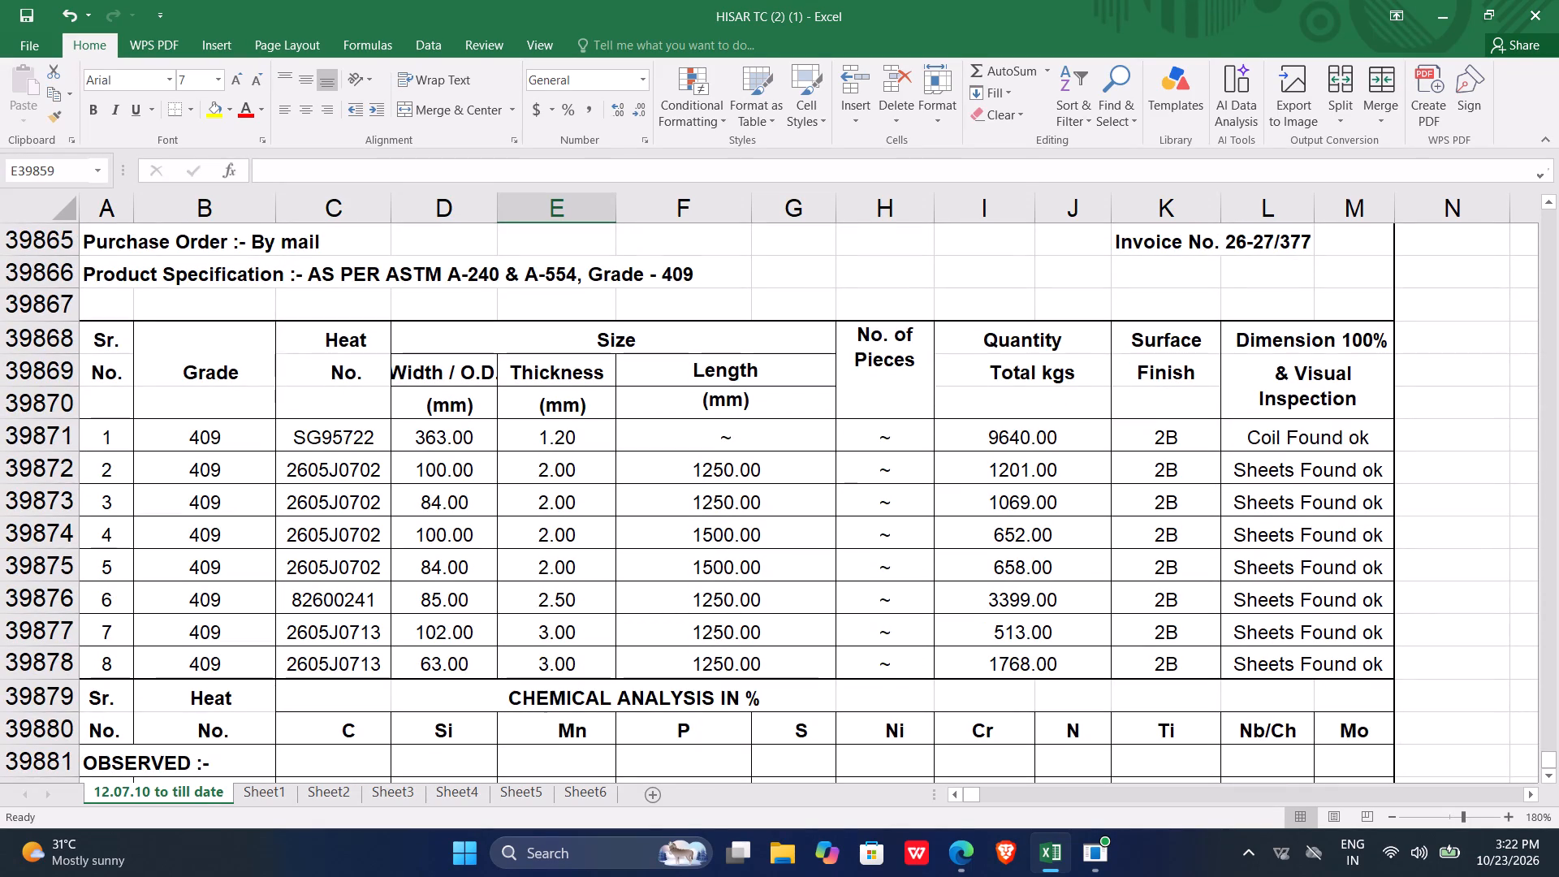
pyautogui.moveTo(1046, 442); pyautogui.dragTo(1033, 657)
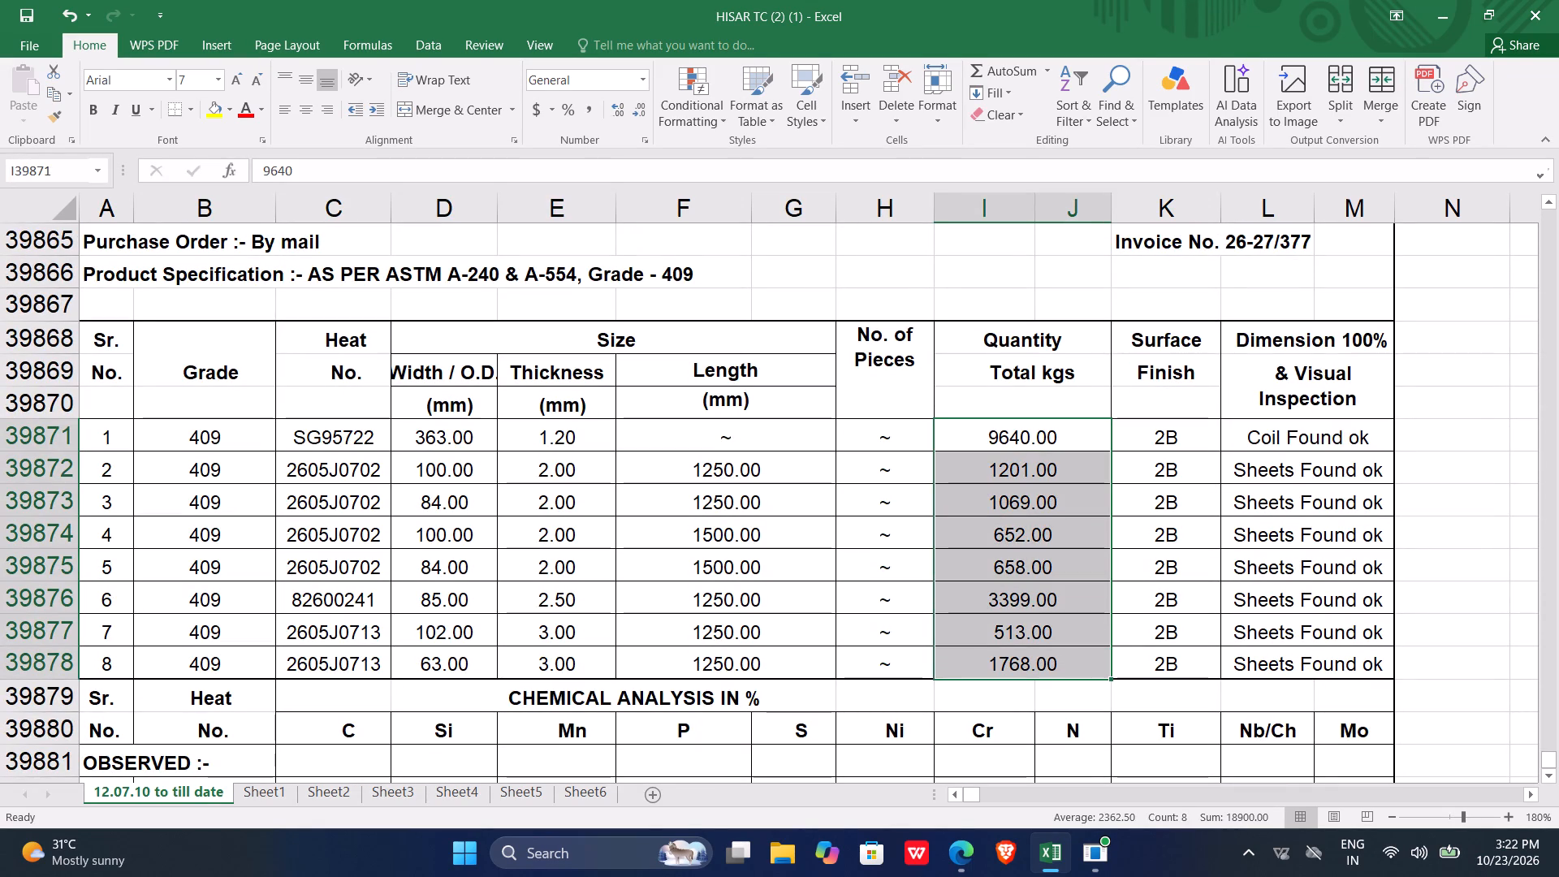
pyautogui.click(870, 526)
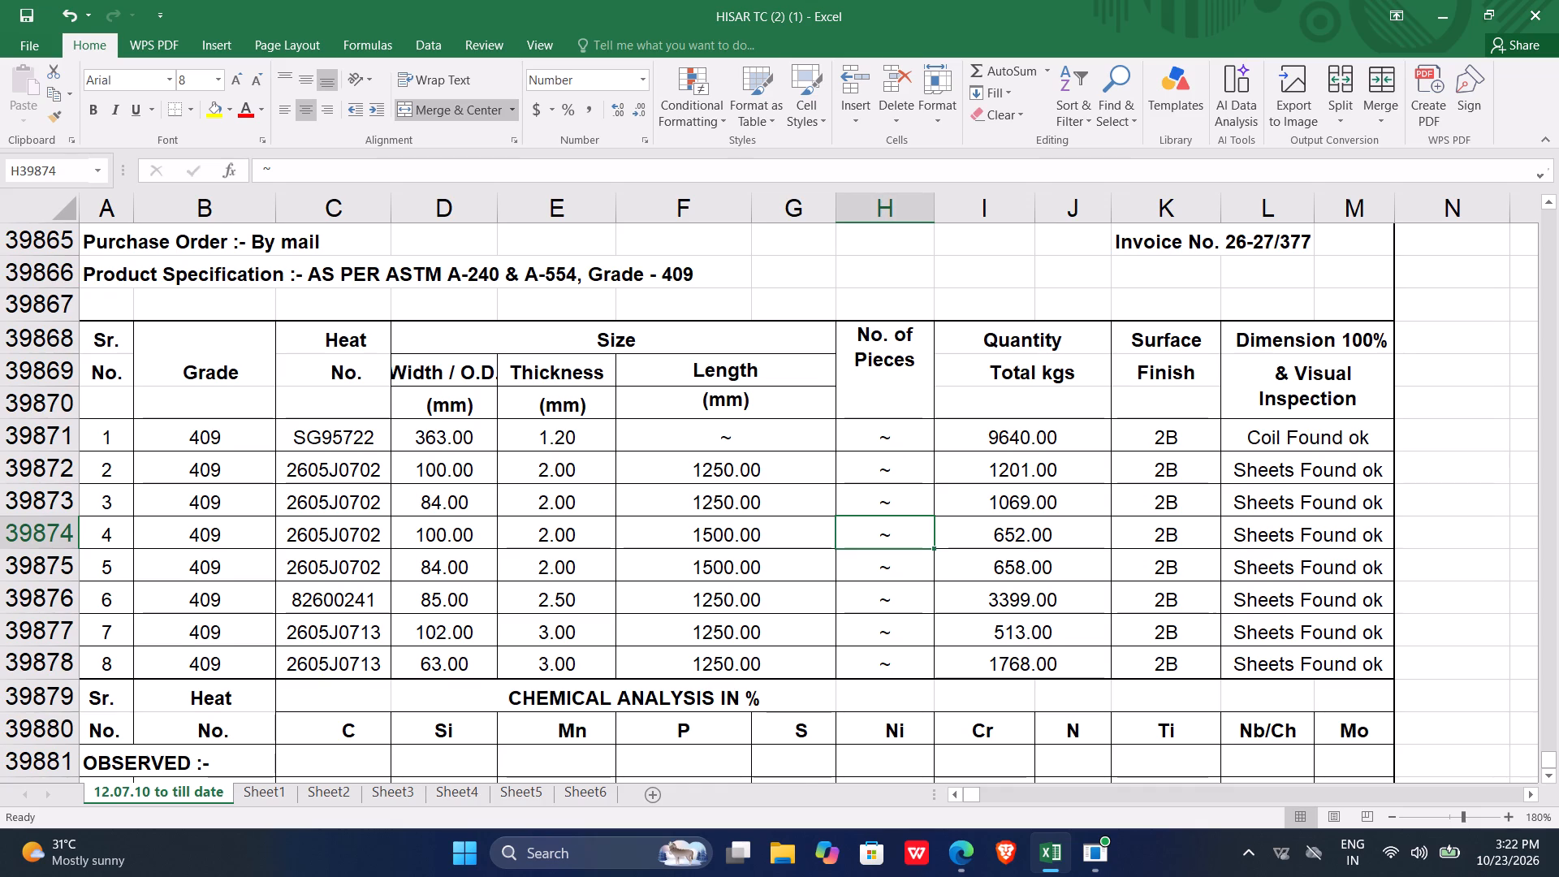
pyautogui.scroll(5, 618, 365)
pyautogui.scroll(-2, 618, 365)
pyautogui.scroll(1, 618, 365)
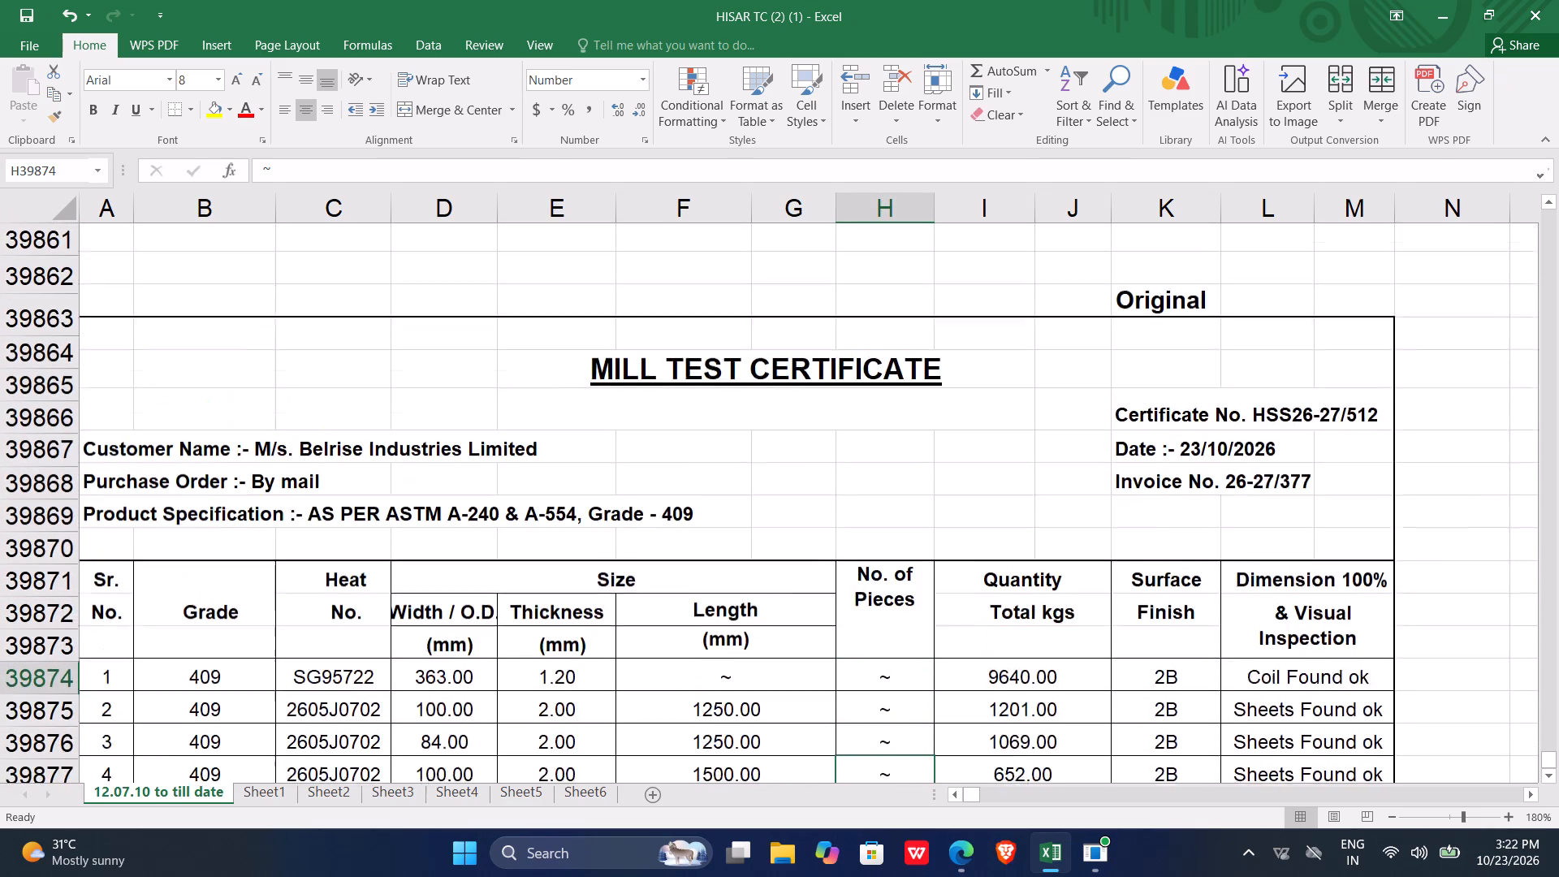
# Print one copy of the Belrise Industries certificate HSS26-27/512 as a selection covering A39859 to M39906.
pyautogui.scroll(1, 618, 365)
pyautogui.click(109, 293)
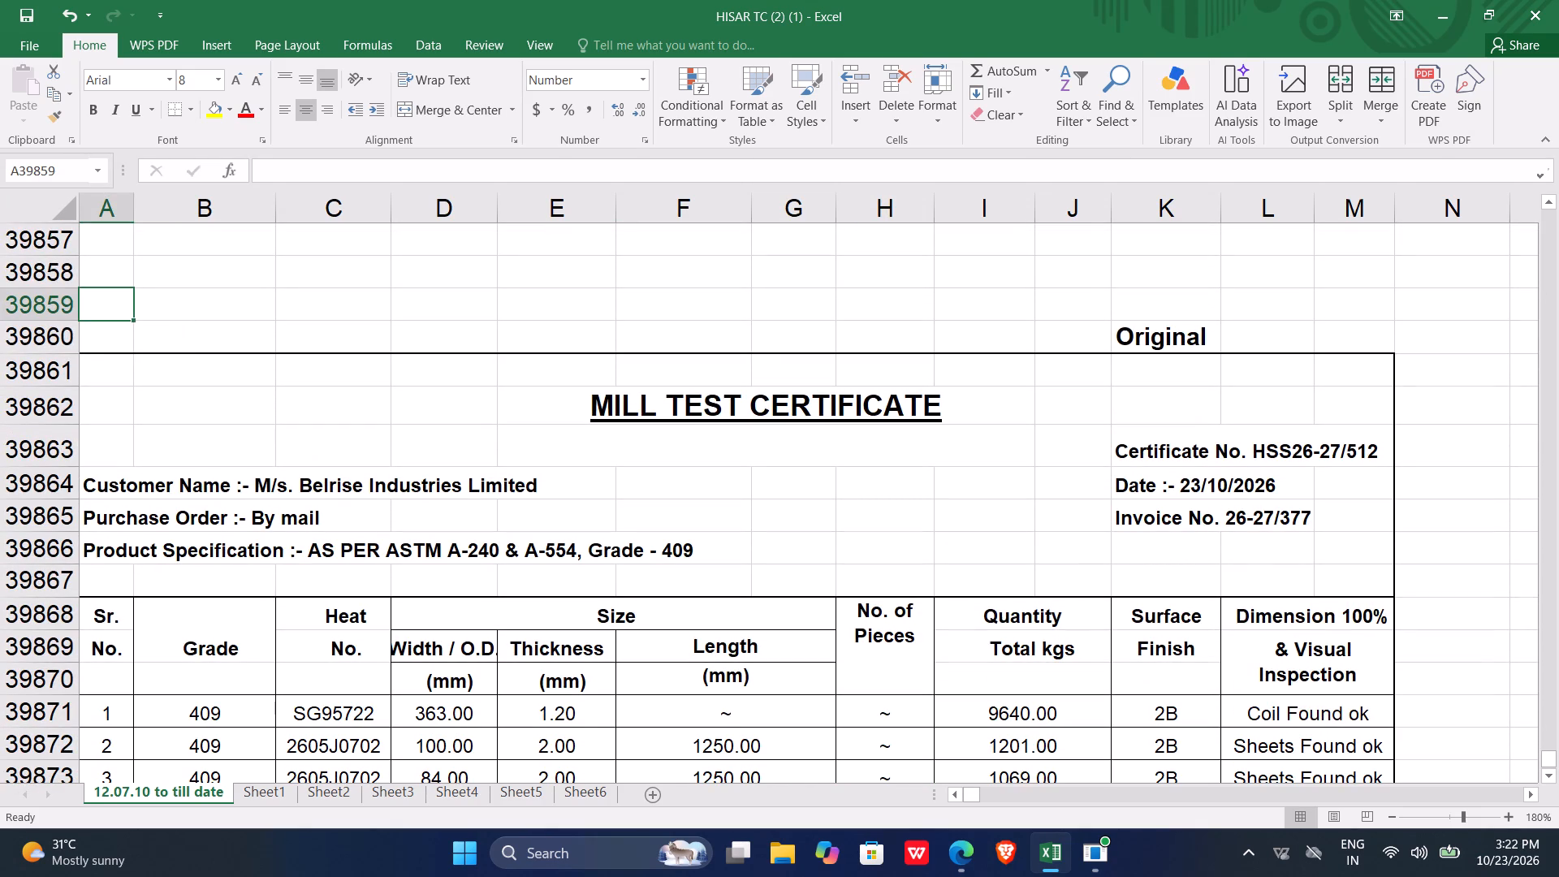
pyautogui.hotkey('shift', 'Right')
pyautogui.hotkey('shift', 'Right')
pyautogui.hotkey('shift', 'Right')
pyautogui.hotkey('shift', 'Right')
pyautogui.hotkey('shift', 'Right')
pyautogui.hotkey('shift', 'Right')
pyautogui.hotkey('shift', 'Right')
pyautogui.hotkey('shift', 'Right')
pyautogui.hotkey('shift', 'Right')
pyautogui.hotkey('shift', 'Right')
pyautogui.hotkey('shift', 'Right')
pyautogui.hotkey('shift', 'Right')
pyautogui.hotkey('shift', 'Down')
pyautogui.hotkey('shift', 'Down')
pyautogui.hotkey('shift', 'Down')
pyautogui.hotkey('shift', 'Down')
pyautogui.hotkey('shift', 'Down')
pyautogui.hotkey('shift', 'Down')
pyautogui.hotkey('shift', 'Down')
pyautogui.hotkey('shift', 'Down')
pyautogui.hotkey('shift', 'Down')
pyautogui.hotkey('shift', 'Down')
pyautogui.hotkey('shift', 'Down')
pyautogui.hotkey('shift', 'Down')
pyautogui.hotkey('shift', 'Down')
pyautogui.hotkey('shift', 'Down')
pyautogui.hotkey('shift', 'Down')
pyautogui.hotkey('shift', 'Down')
pyautogui.hotkey('shift', 'Down')
pyautogui.hotkey('shift', 'Down')
pyautogui.hotkey('shift', 'Down')
pyautogui.hotkey('shift', 'Down')
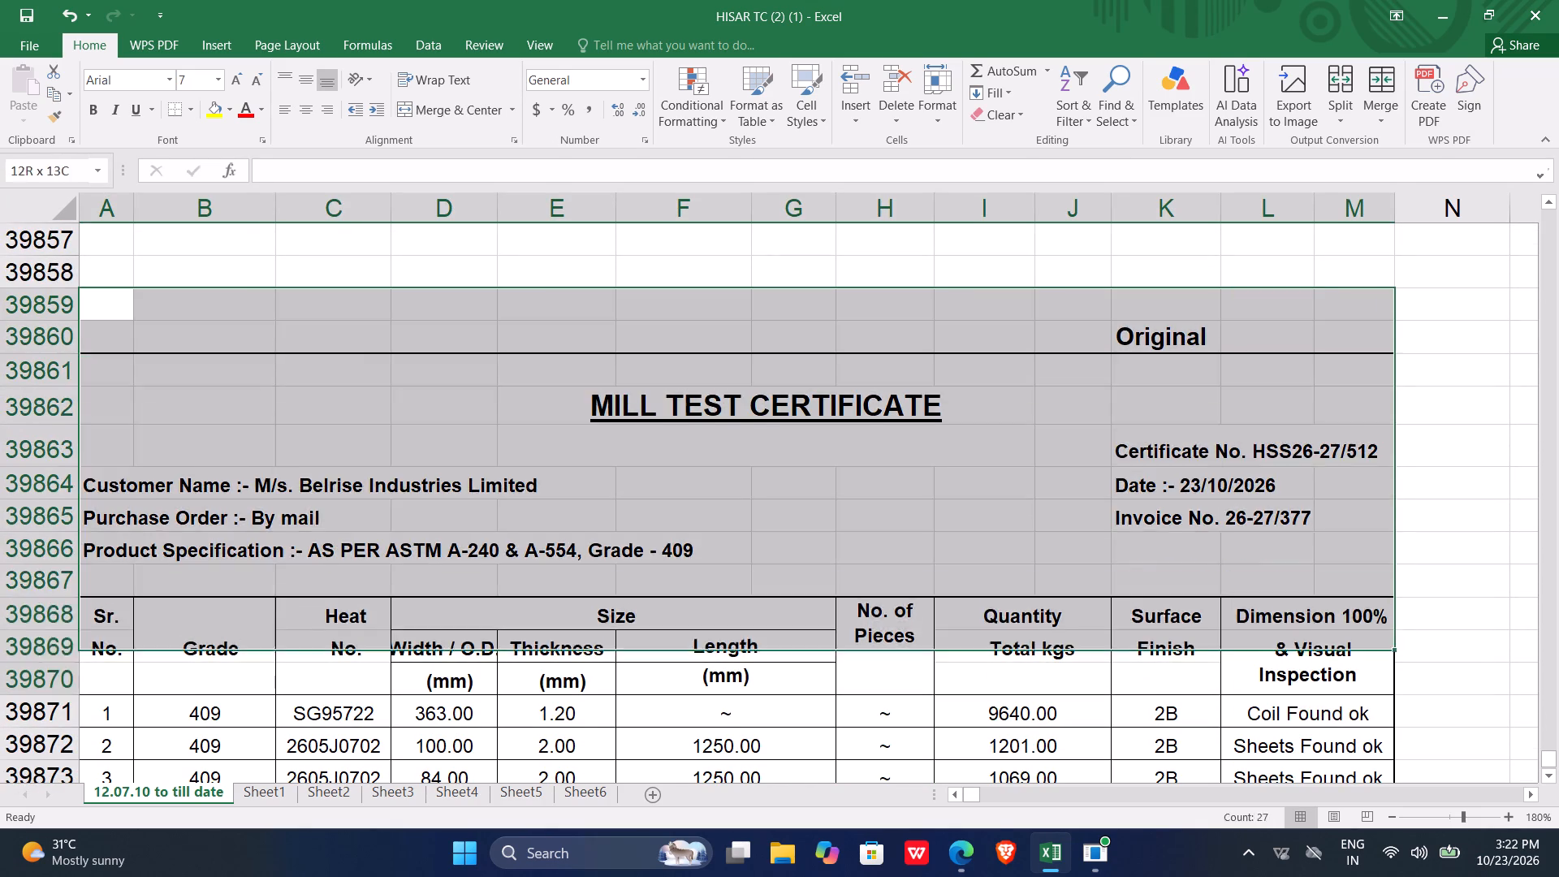
pyautogui.hotkey('shift', 'Up')
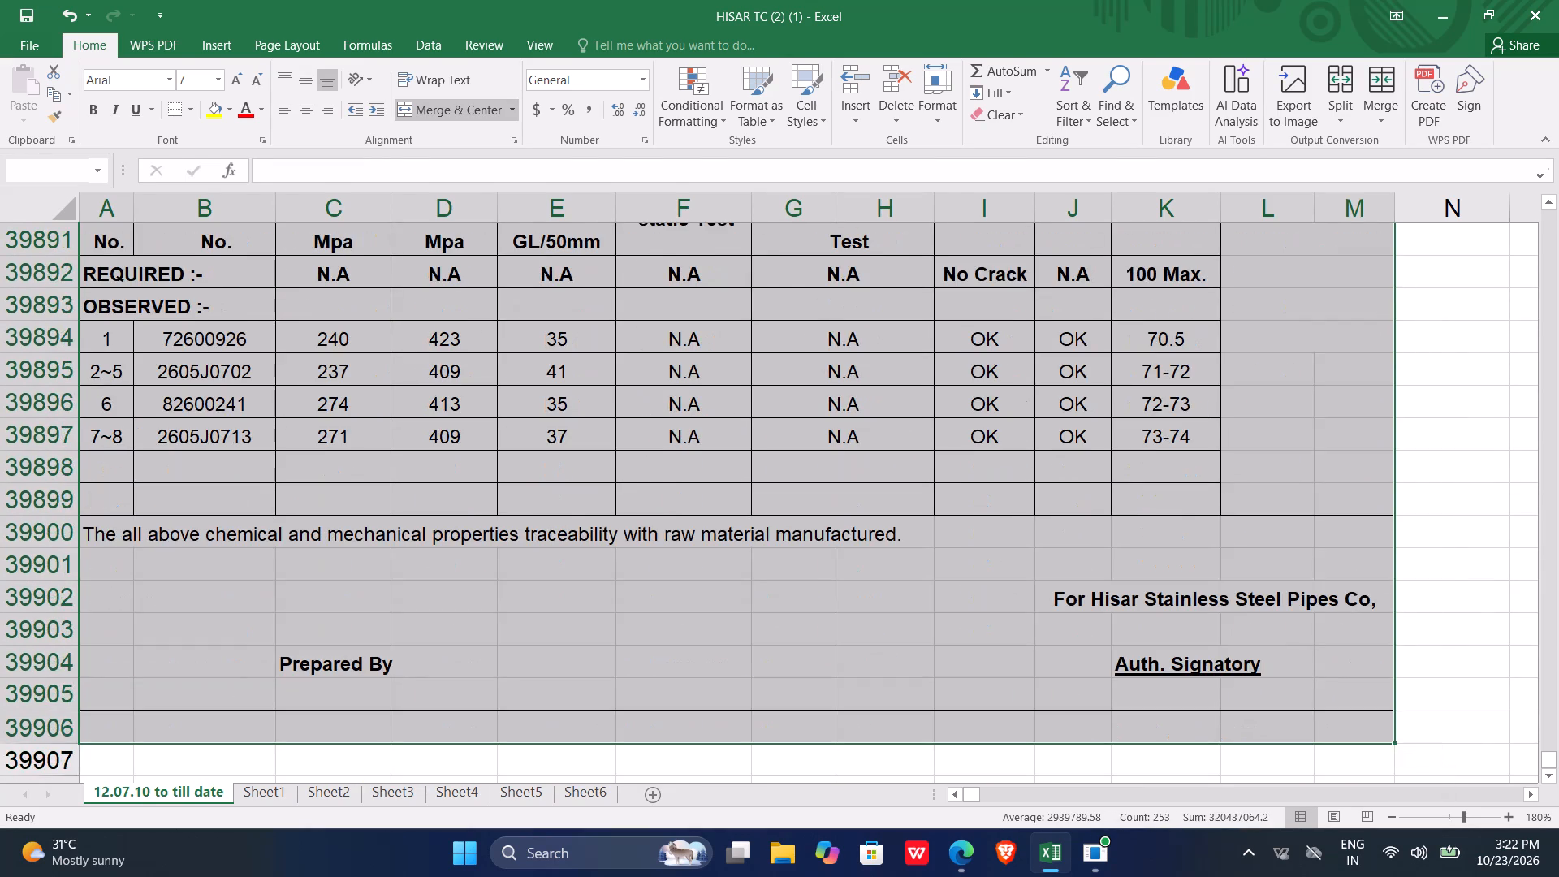
pyautogui.hotkey('ctrl', 'p')
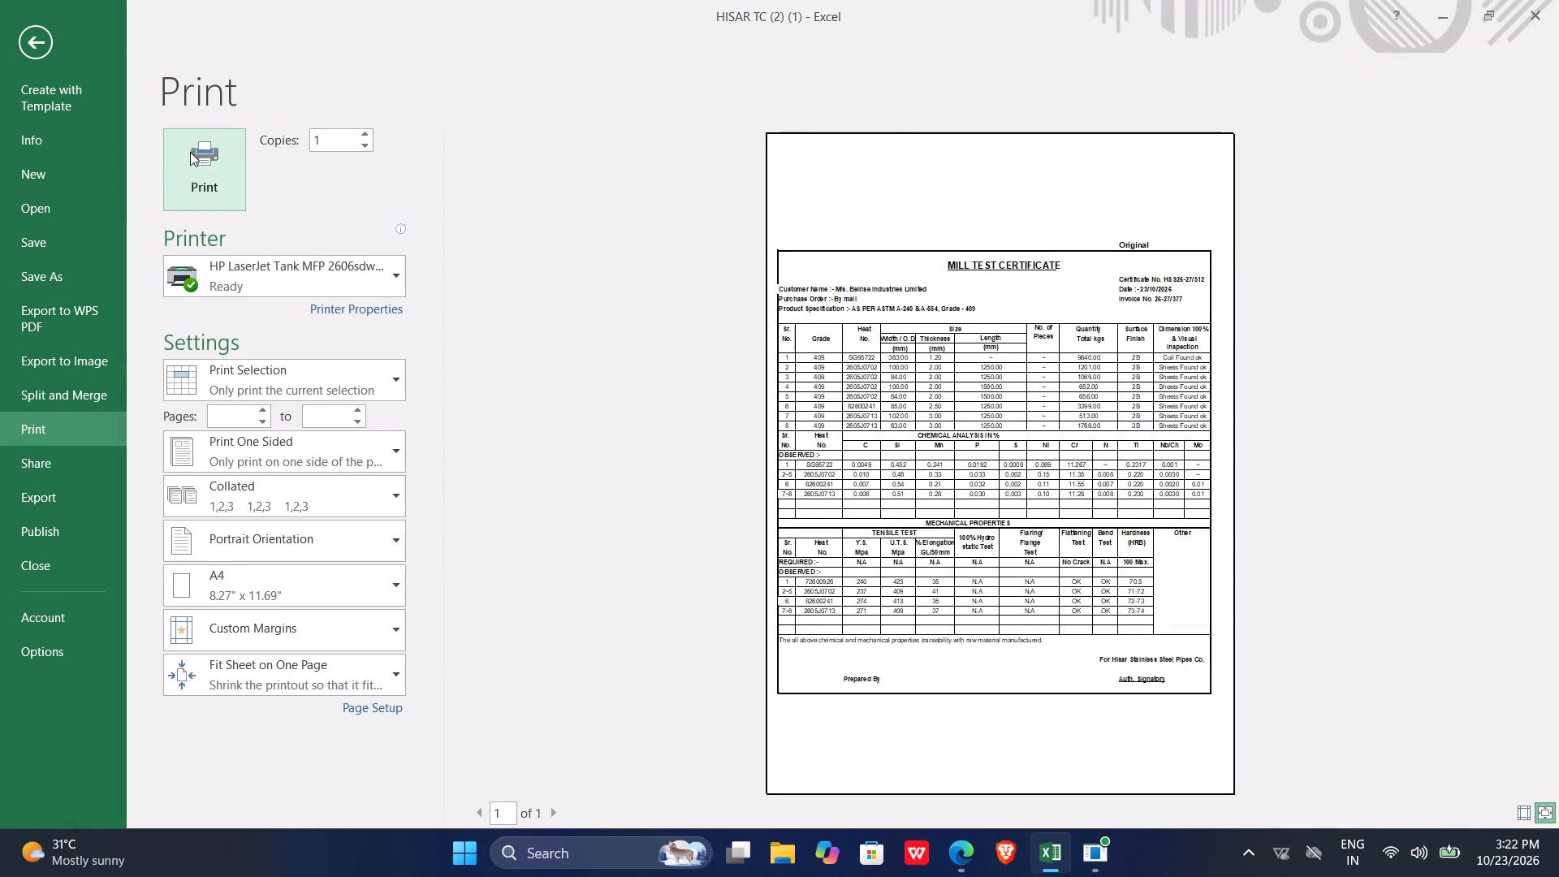
pyautogui.click(197, 158)
# Print one copy of the Transcon Power certificate HSS26-27/510 as a selection covering A39759 to M39805.
pyautogui.scroll(2, 374, 430)
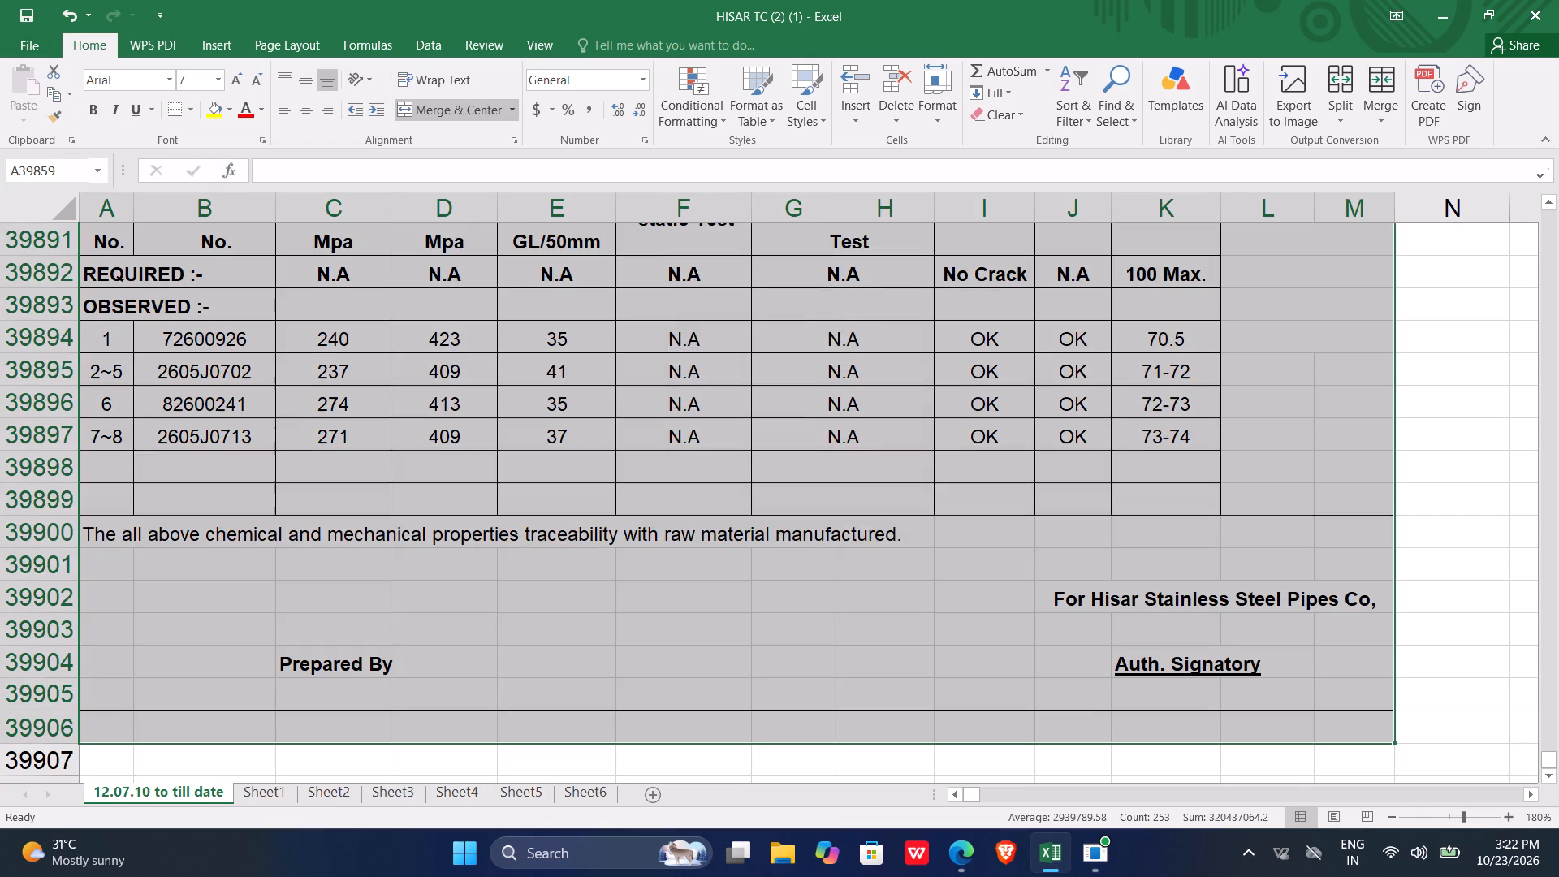
pyautogui.scroll(5, 374, 430)
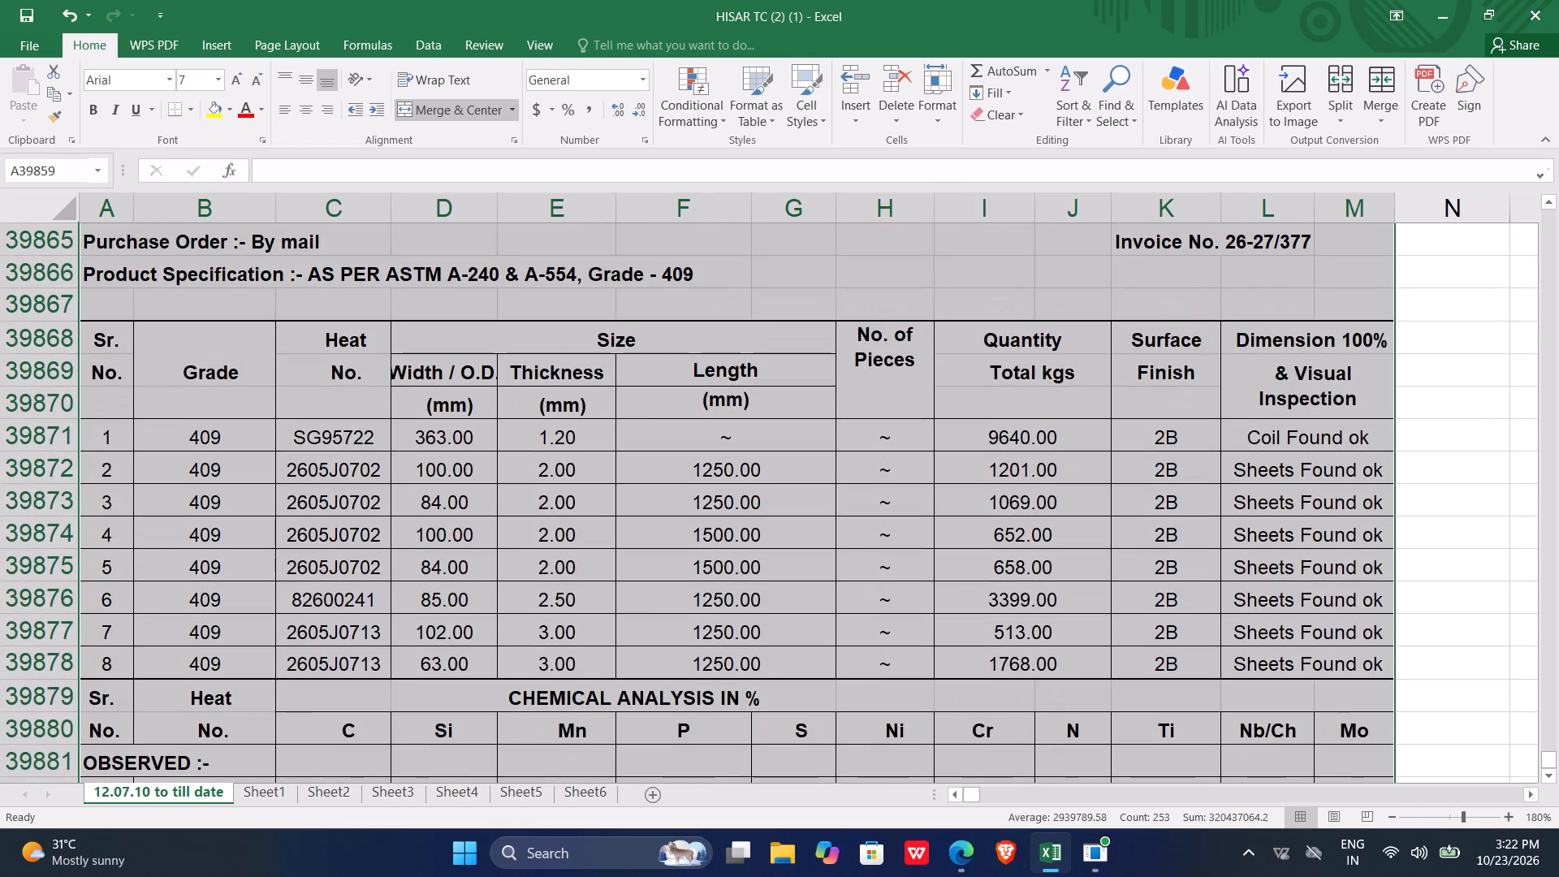
pyautogui.scroll(14, 374, 430)
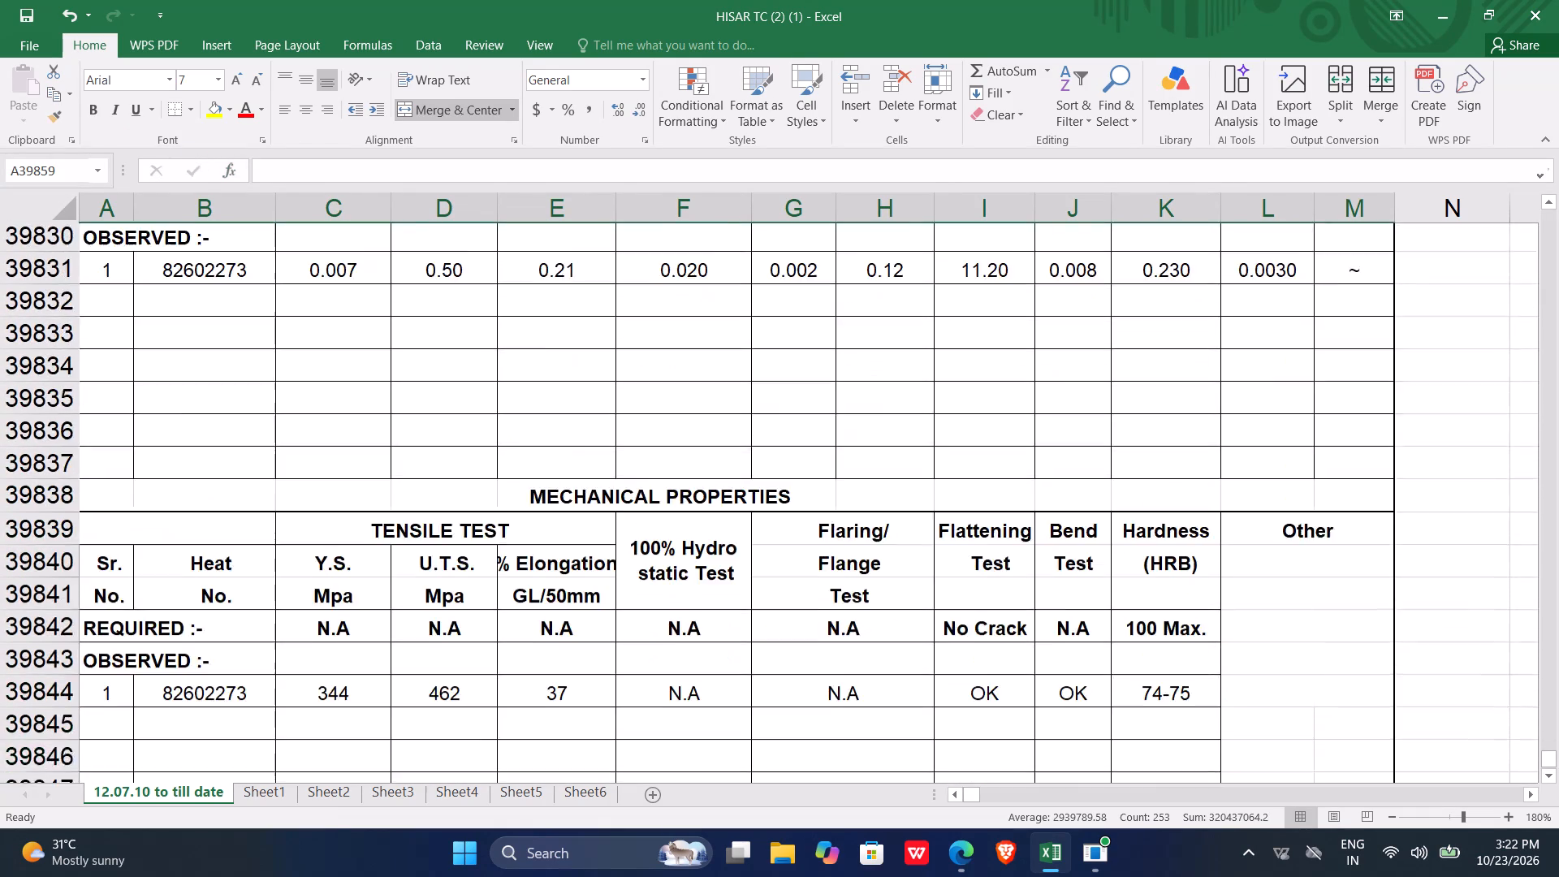
pyautogui.scroll(9, 374, 430)
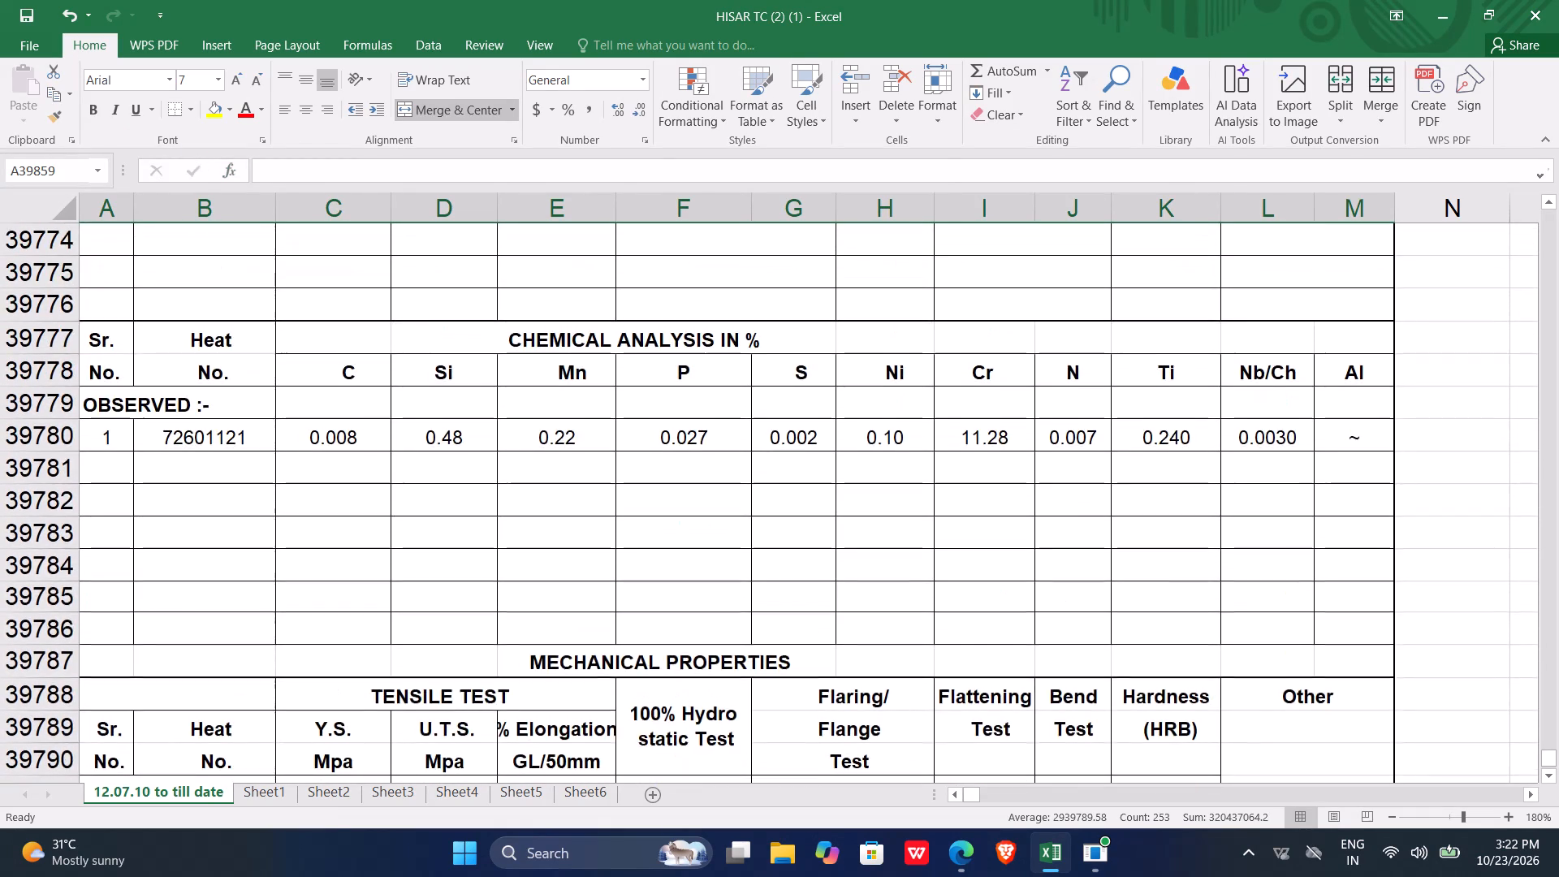
pyautogui.scroll(7, 374, 430)
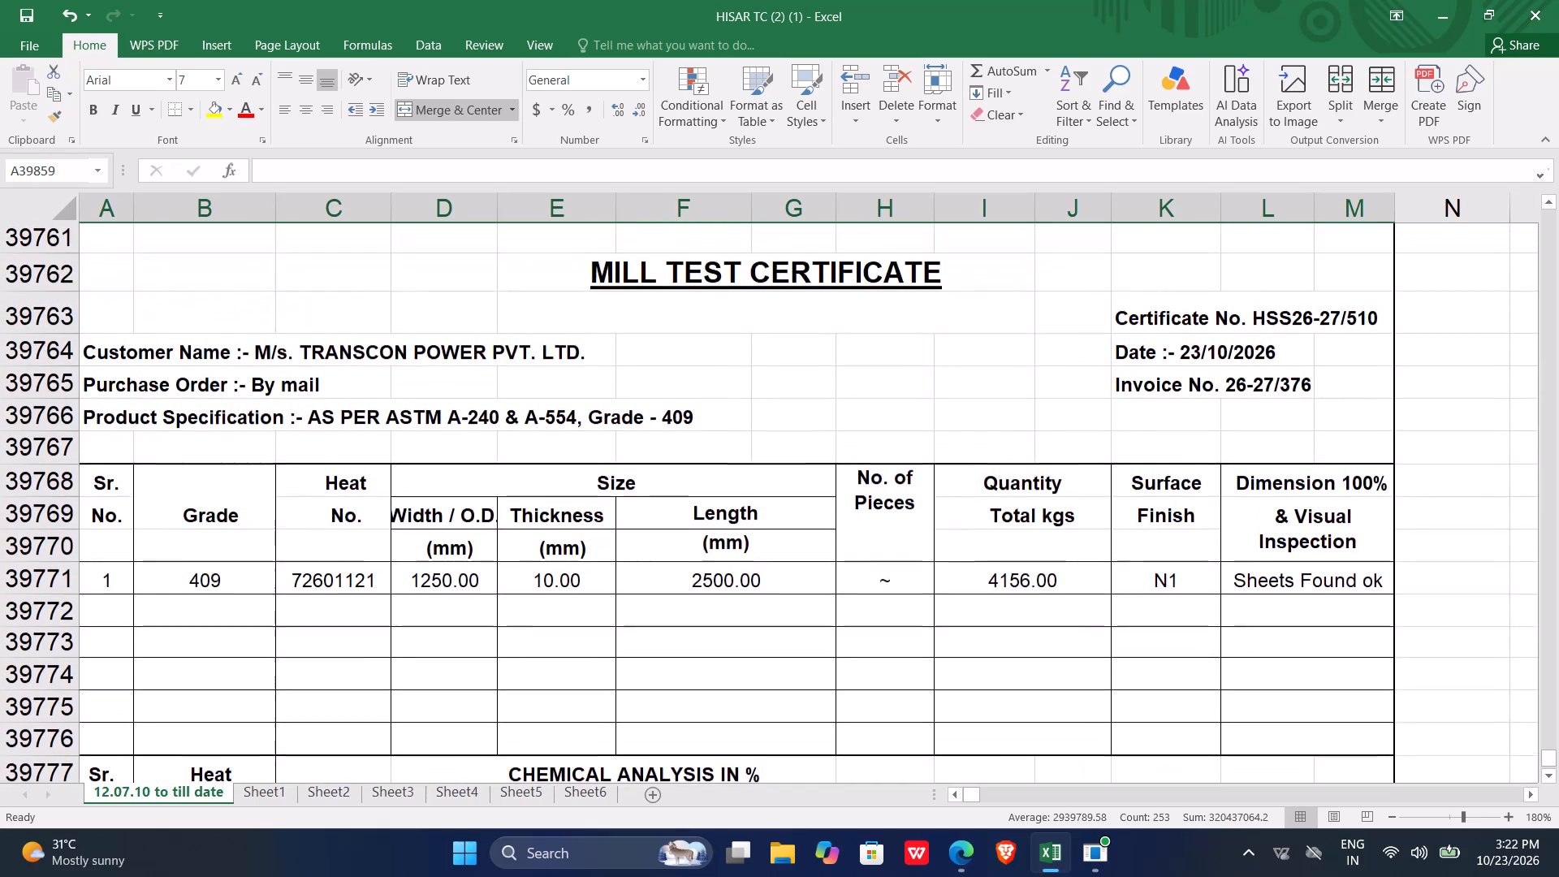
pyautogui.scroll(2, 374, 430)
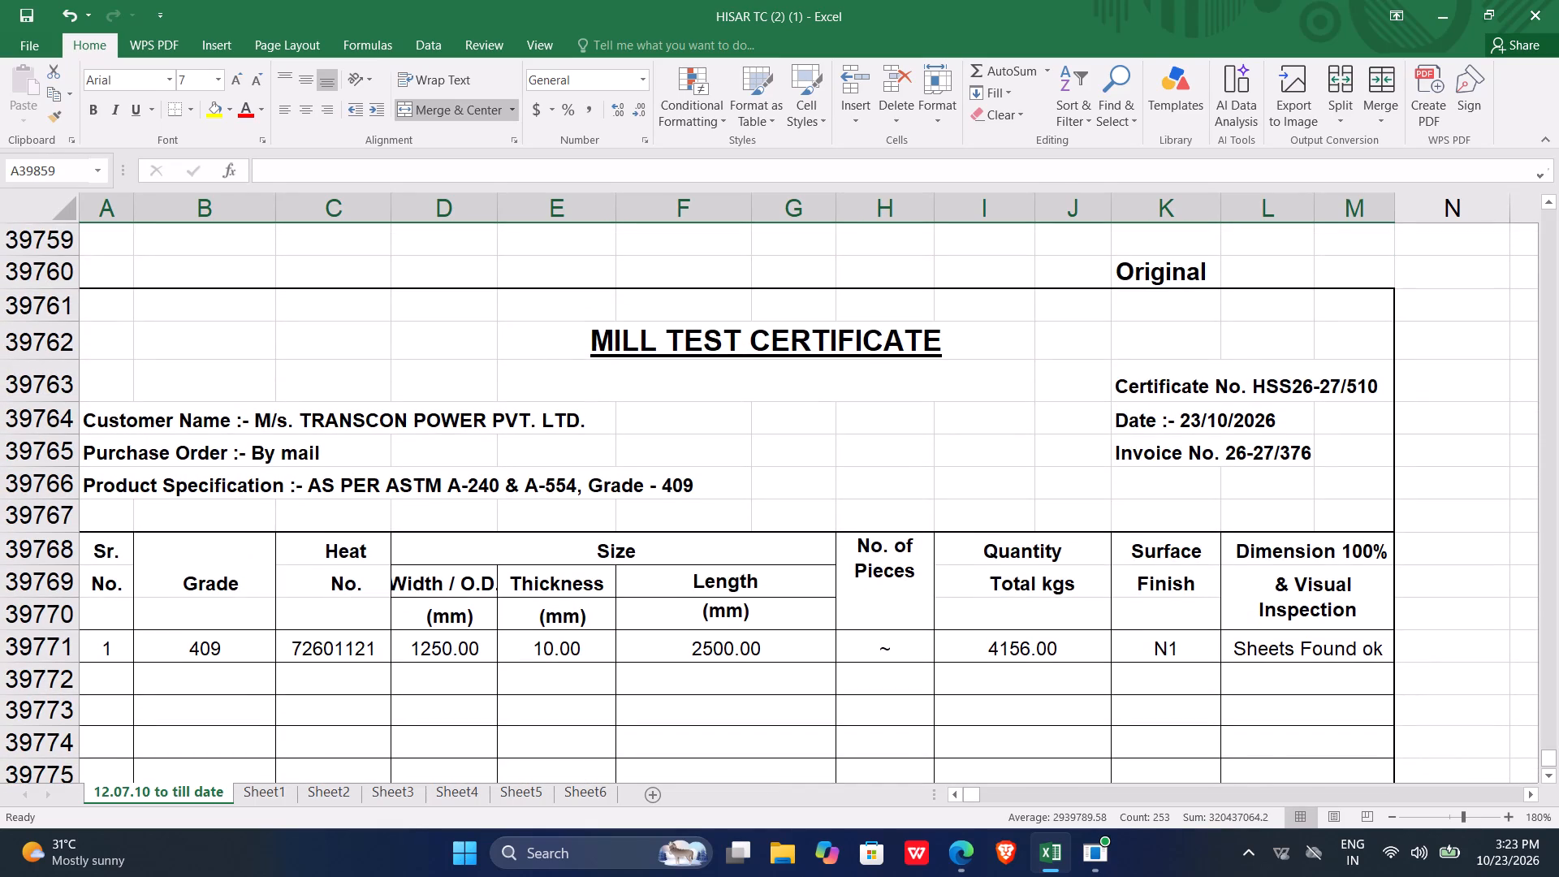
pyautogui.click(108, 249)
pyautogui.hotkey('shift', 'Right')
pyautogui.hotkey('shift', 'Right')
pyautogui.hotkey('shift', 'Right')
pyautogui.hotkey('shift', 'Right')
pyautogui.hotkey('shift', 'Right')
pyautogui.hotkey('shift', 'Right')
pyautogui.hotkey('shift', 'Right')
pyautogui.hotkey('shift', 'Right')
pyautogui.hotkey('shift', 'Right')
pyautogui.hotkey('shift', 'Right')
pyautogui.hotkey('shift', 'Right')
pyautogui.hotkey('shift', 'Right')
pyautogui.hotkey('shift', 'Right')
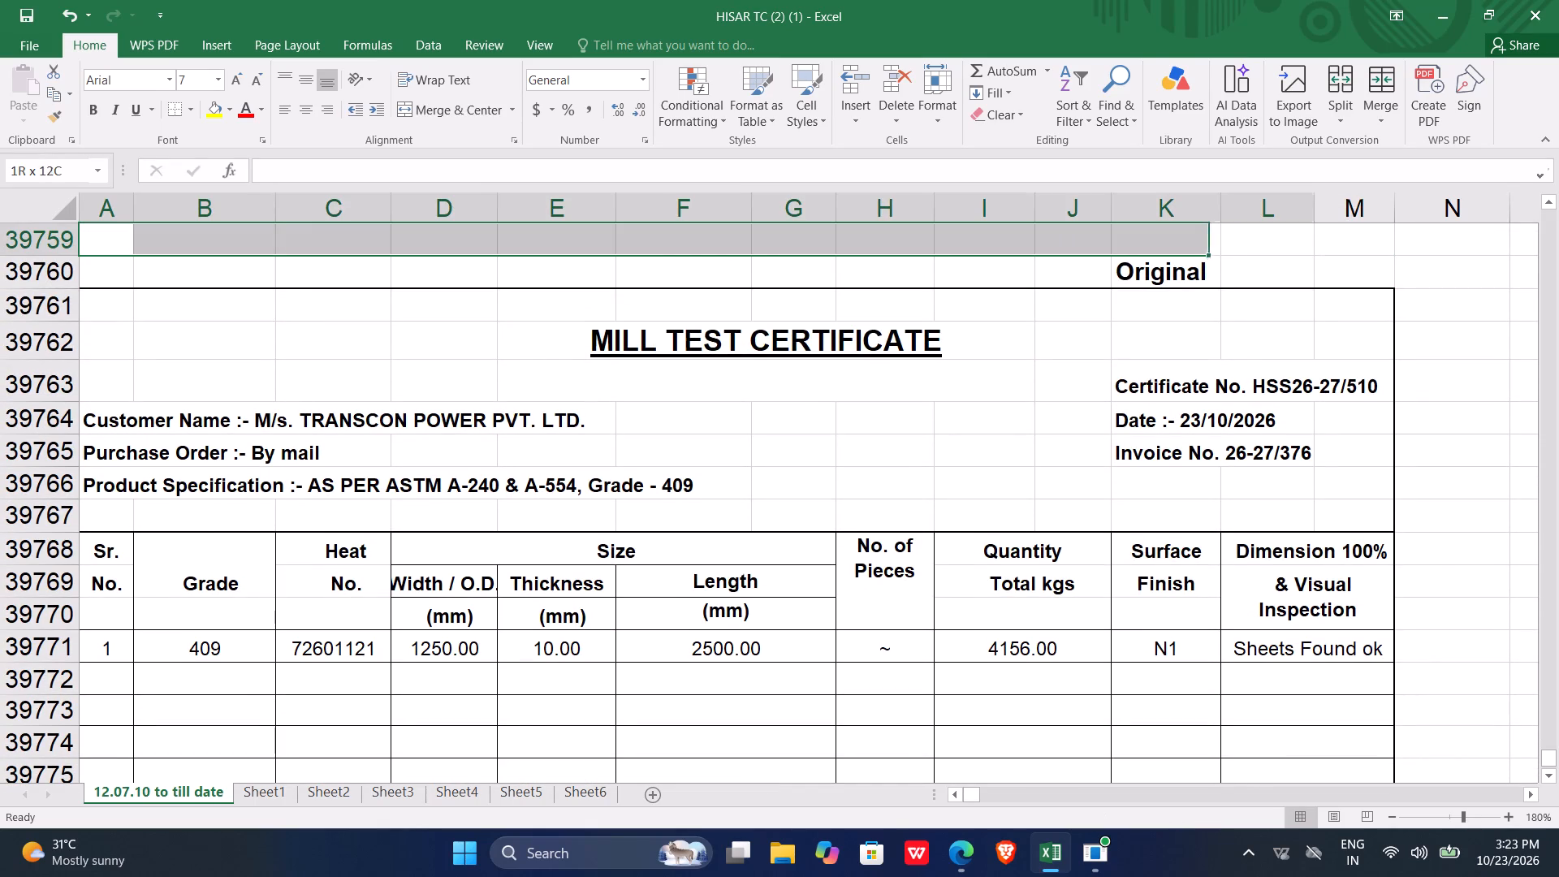
pyautogui.hotkey('shift', 'Left')
pyautogui.hotkey('shift', 'Down')
pyautogui.hotkey('shift', 'Down')
pyautogui.hotkey('shift', 'Down')
pyautogui.hotkey('shift', 'Down')
pyautogui.hotkey('shift', 'Down')
pyautogui.hotkey('shift', 'Down')
pyautogui.hotkey('shift', 'Down')
pyautogui.hotkey('shift', 'Down')
pyautogui.hotkey('shift', 'Down')
pyautogui.hotkey('shift', 'Down')
pyautogui.hotkey('shift', 'Down')
pyautogui.hotkey('shift', 'Down')
pyautogui.hotkey('shift', 'Down')
pyautogui.hotkey('shift', 'Down')
pyautogui.hotkey('shift', 'Down')
pyautogui.hotkey('shift', 'Down')
pyautogui.hotkey('shift', 'Down')
pyautogui.hotkey('shift', 'Down')
pyautogui.hotkey('shift', 'Down')
pyautogui.hotkey('shift', 'Down')
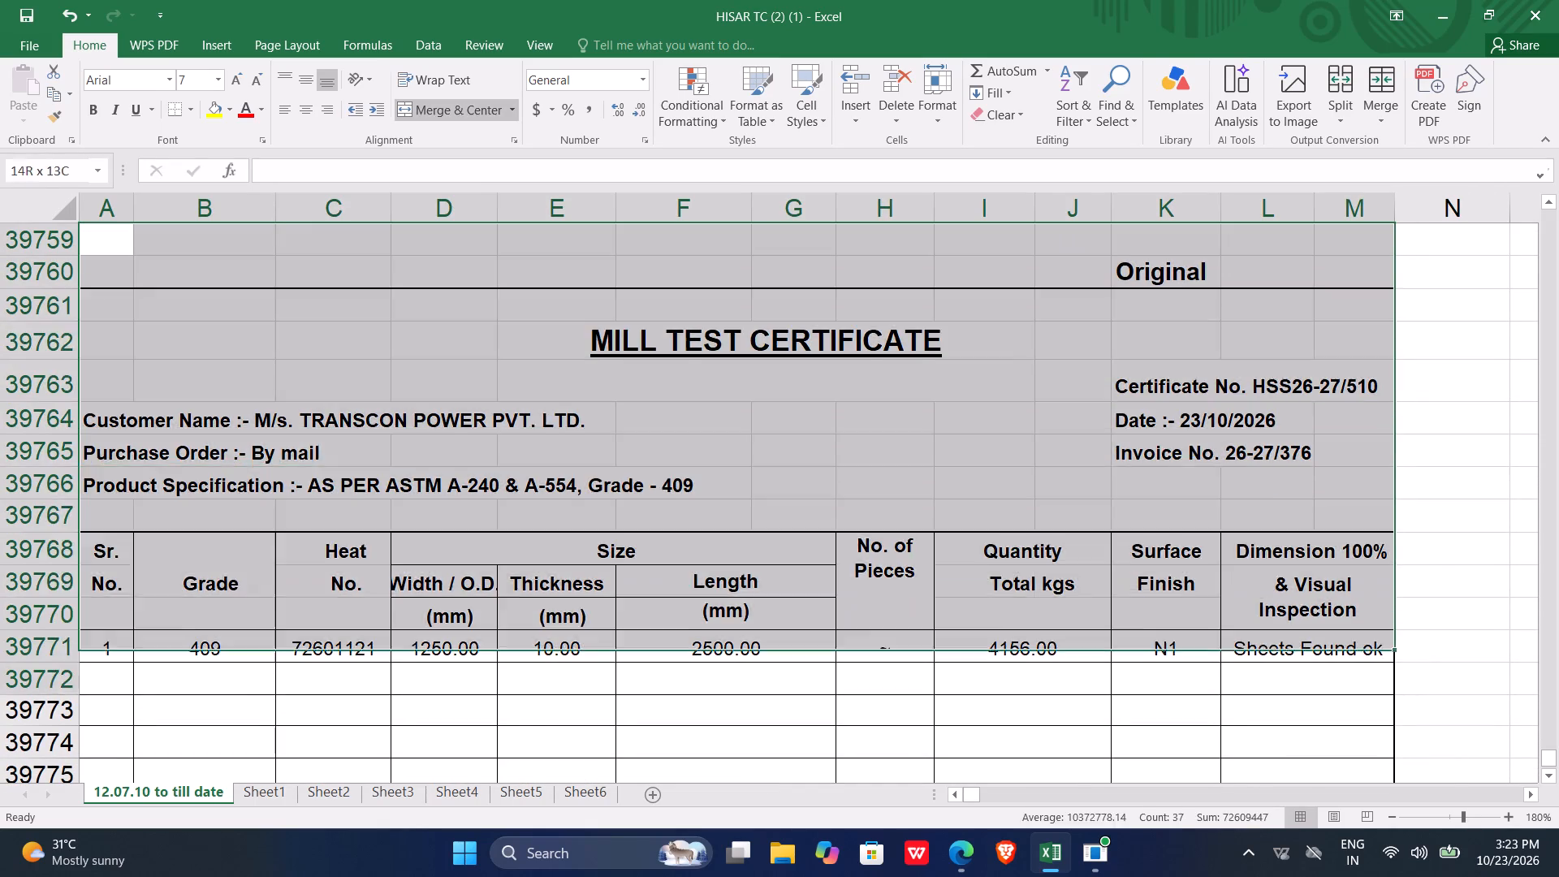
pyautogui.hotkey('shift', 'Down')
pyautogui.hotkey('shift', 'Down')
pyautogui.hotkey('shift', 'Down')
pyautogui.hotkey('shift', 'Down')
pyautogui.hotkey('shift', 'Down')
pyautogui.hotkey('shift', 'Down')
pyautogui.hotkey('shift', 'Down')
pyautogui.hotkey('shift', 'Down')
pyautogui.hotkey('shift', 'Down')
pyautogui.hotkey('shift', 'Down')
pyautogui.hotkey('shift', 'Down')
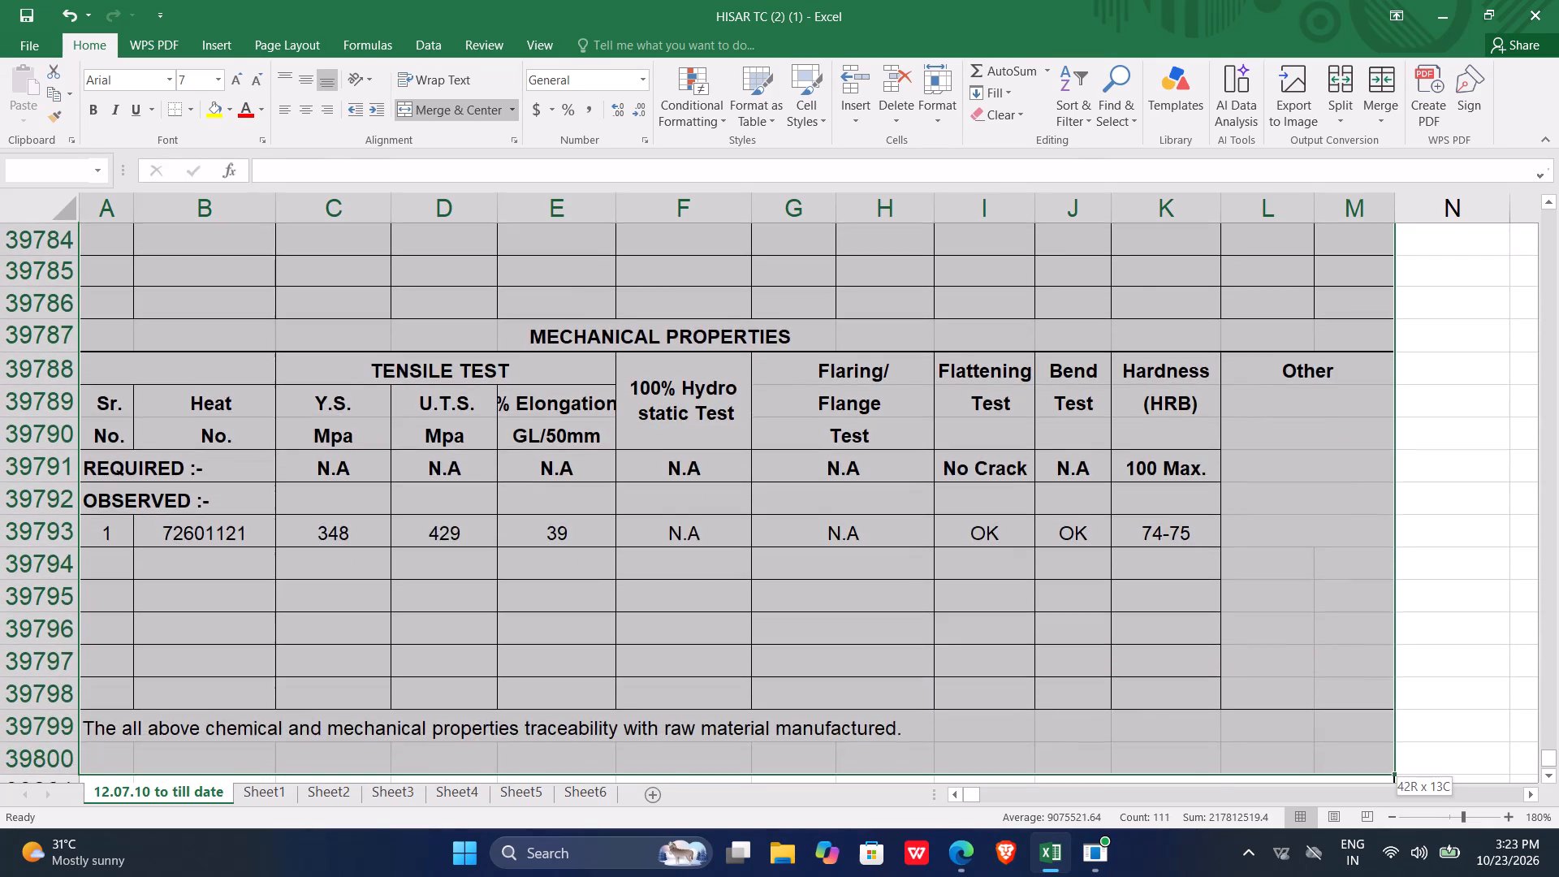
pyautogui.hotkey('shift', 'Down')
pyautogui.hotkey('shift', 'Up')
pyautogui.hotkey('shift', 'Down')
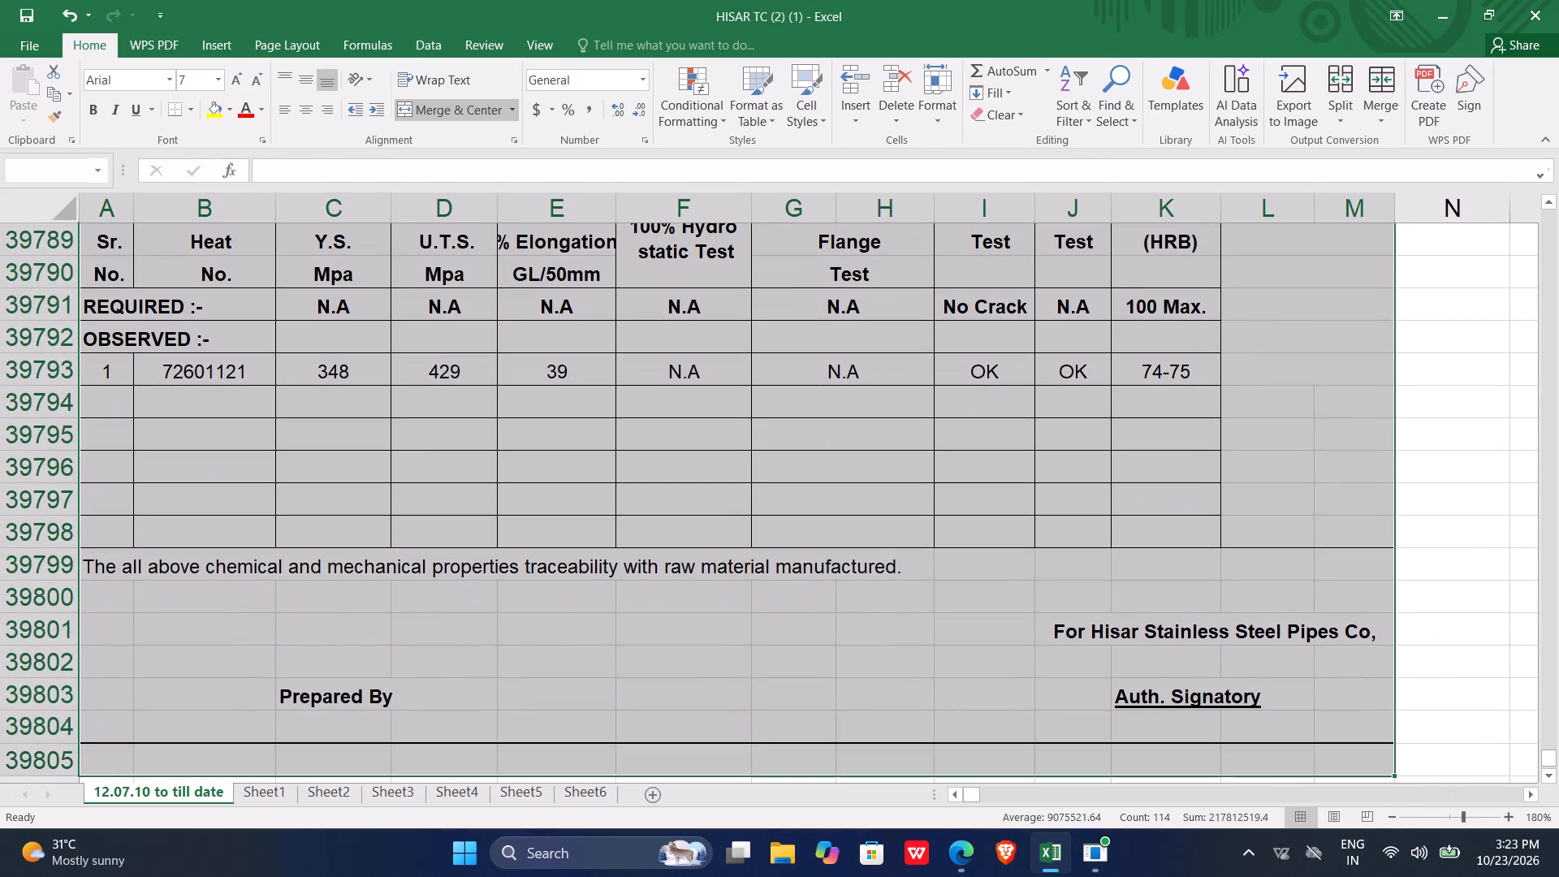
pyautogui.hotkey('ctrl', 'p')
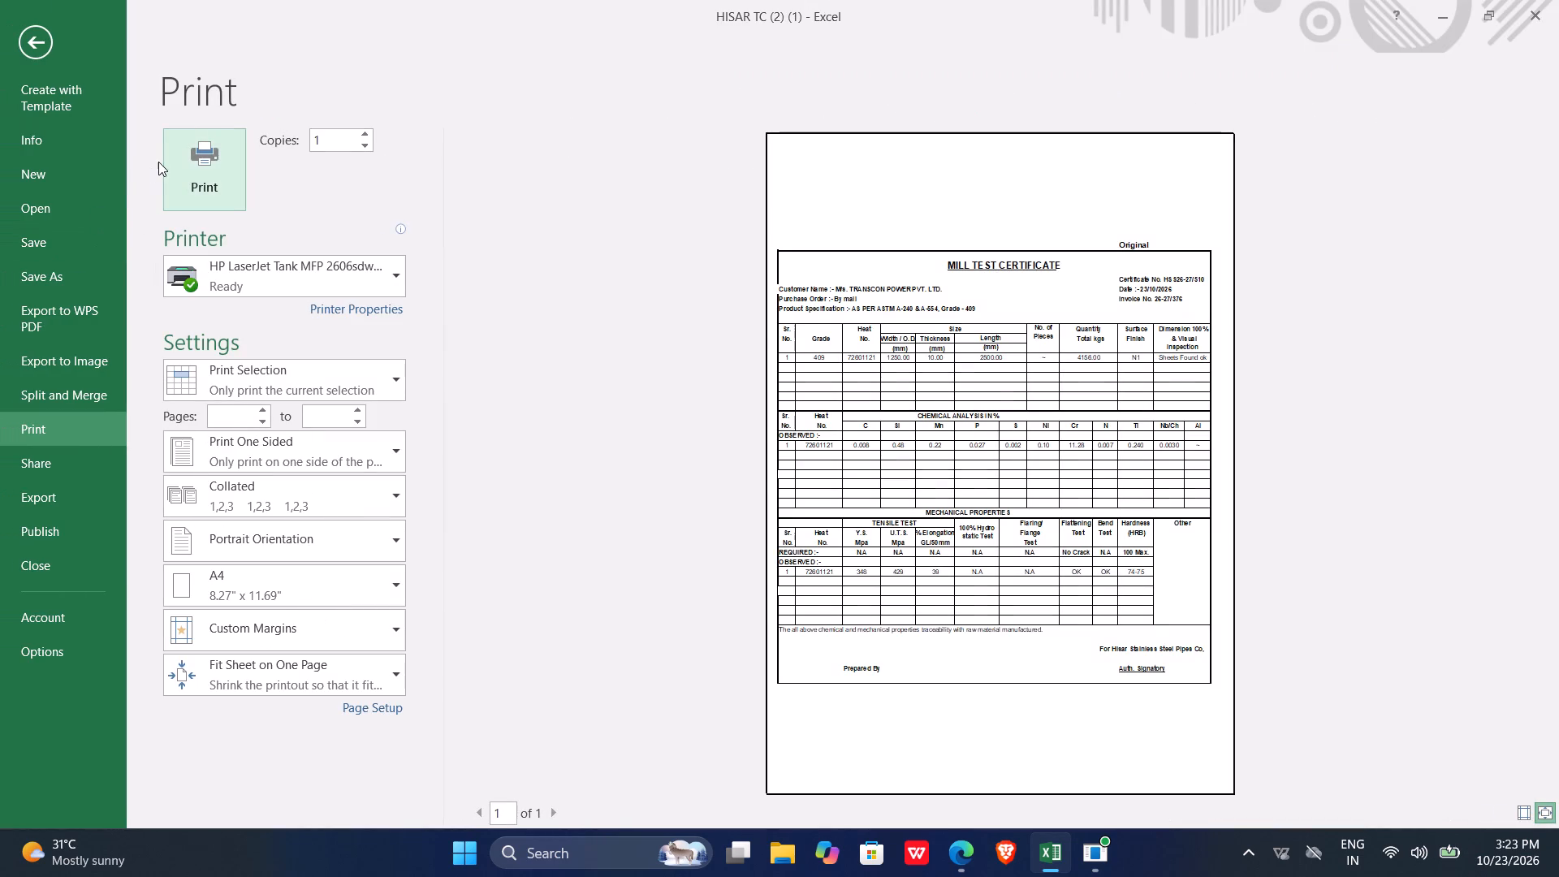
pyautogui.click(175, 170)
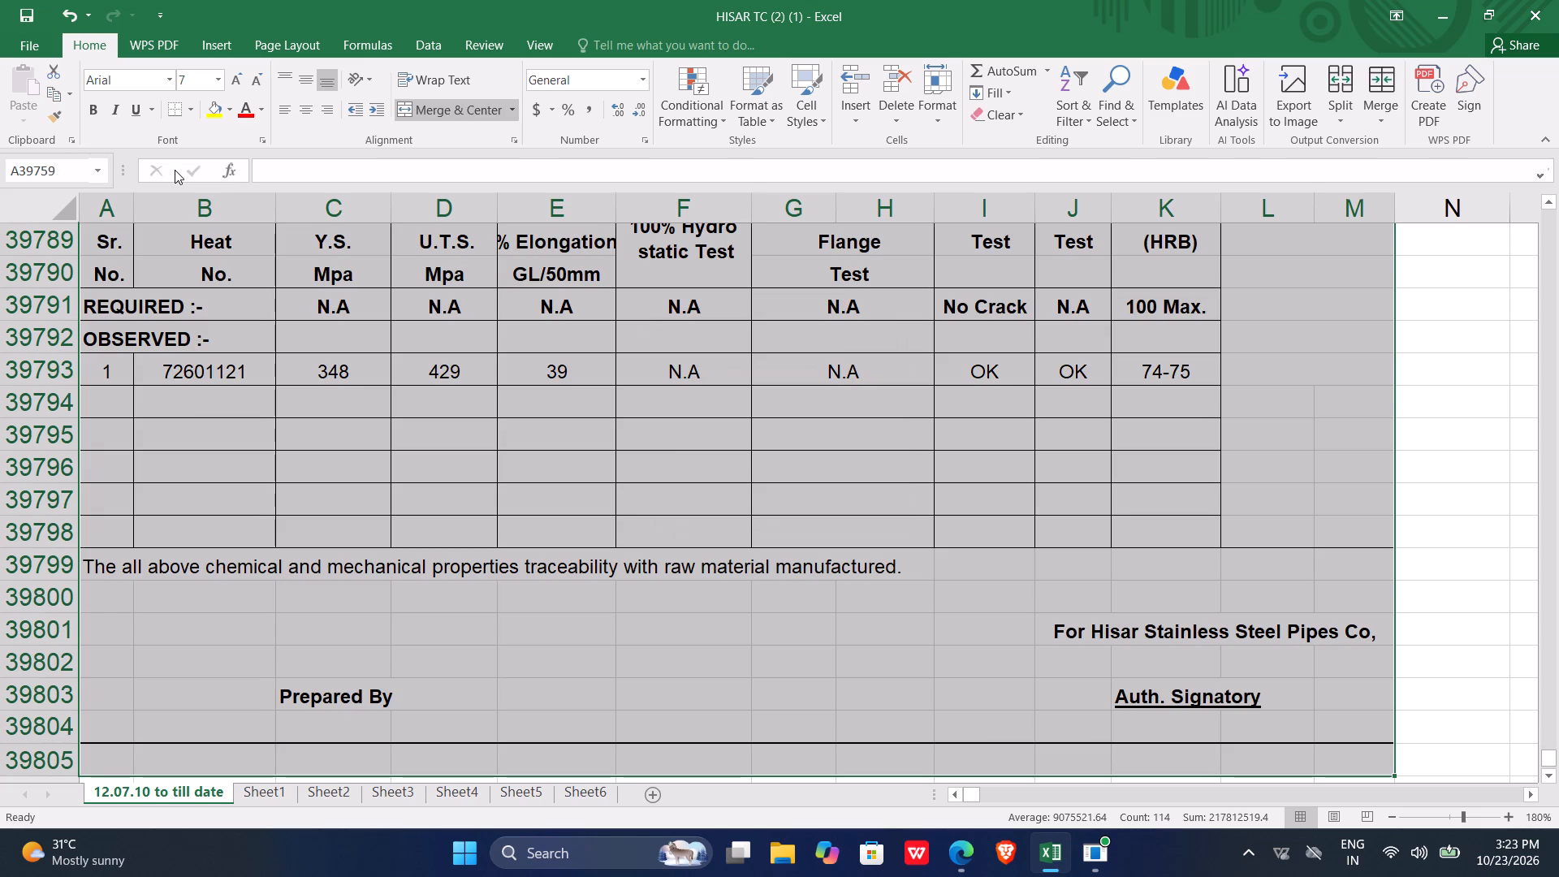
# In row 1 of certificate HSS26-27/510's size table, set the heat number to 82602272.
pyautogui.click(227, 416)
pyautogui.scroll(8, 227, 416)
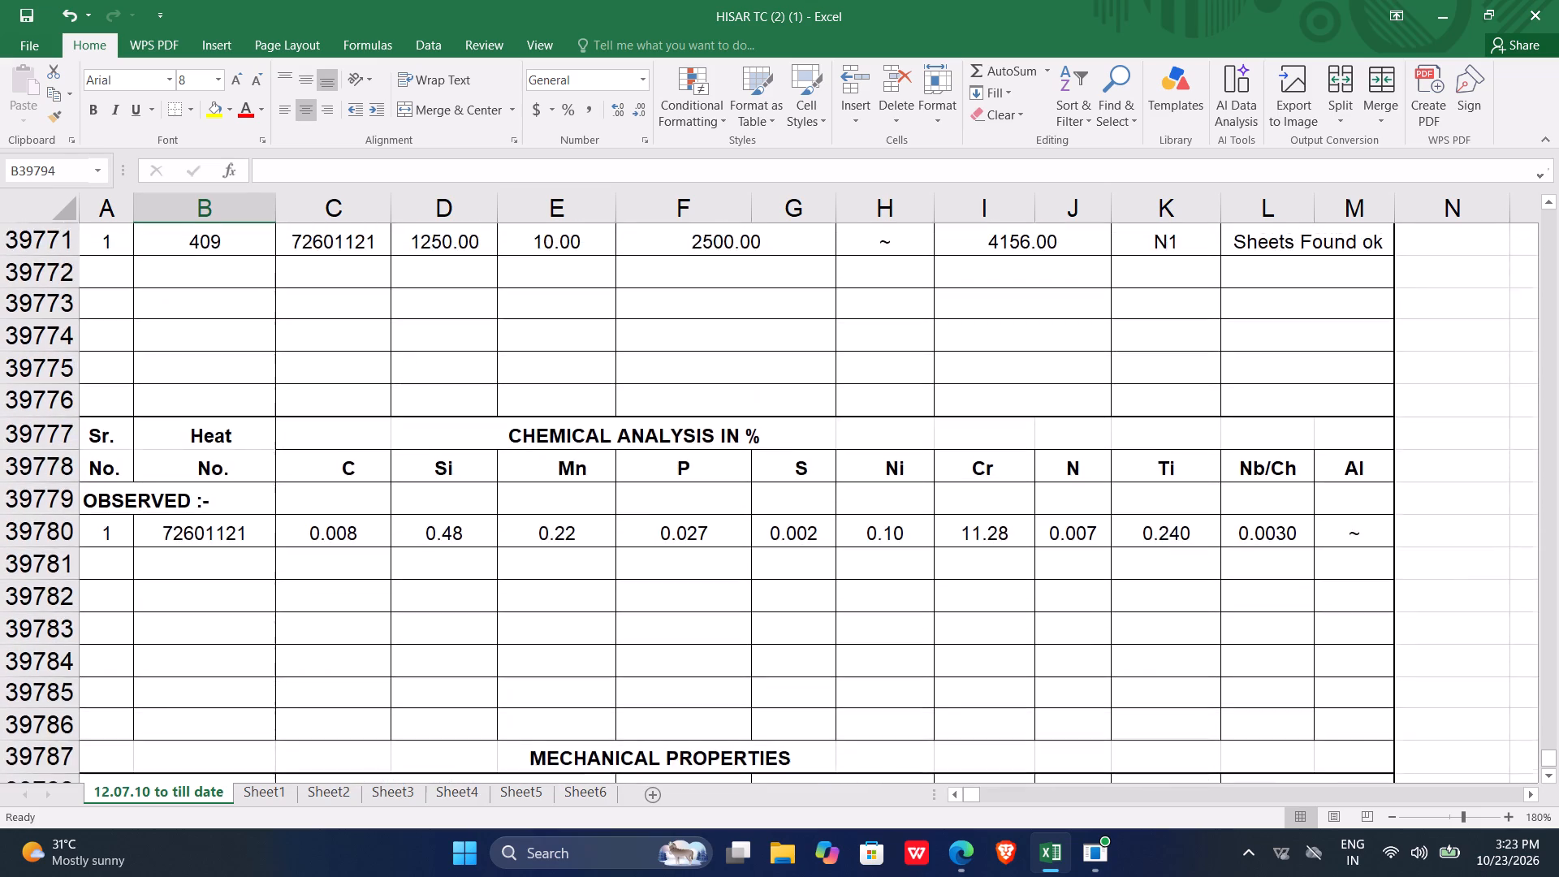
pyautogui.scroll(5, 227, 416)
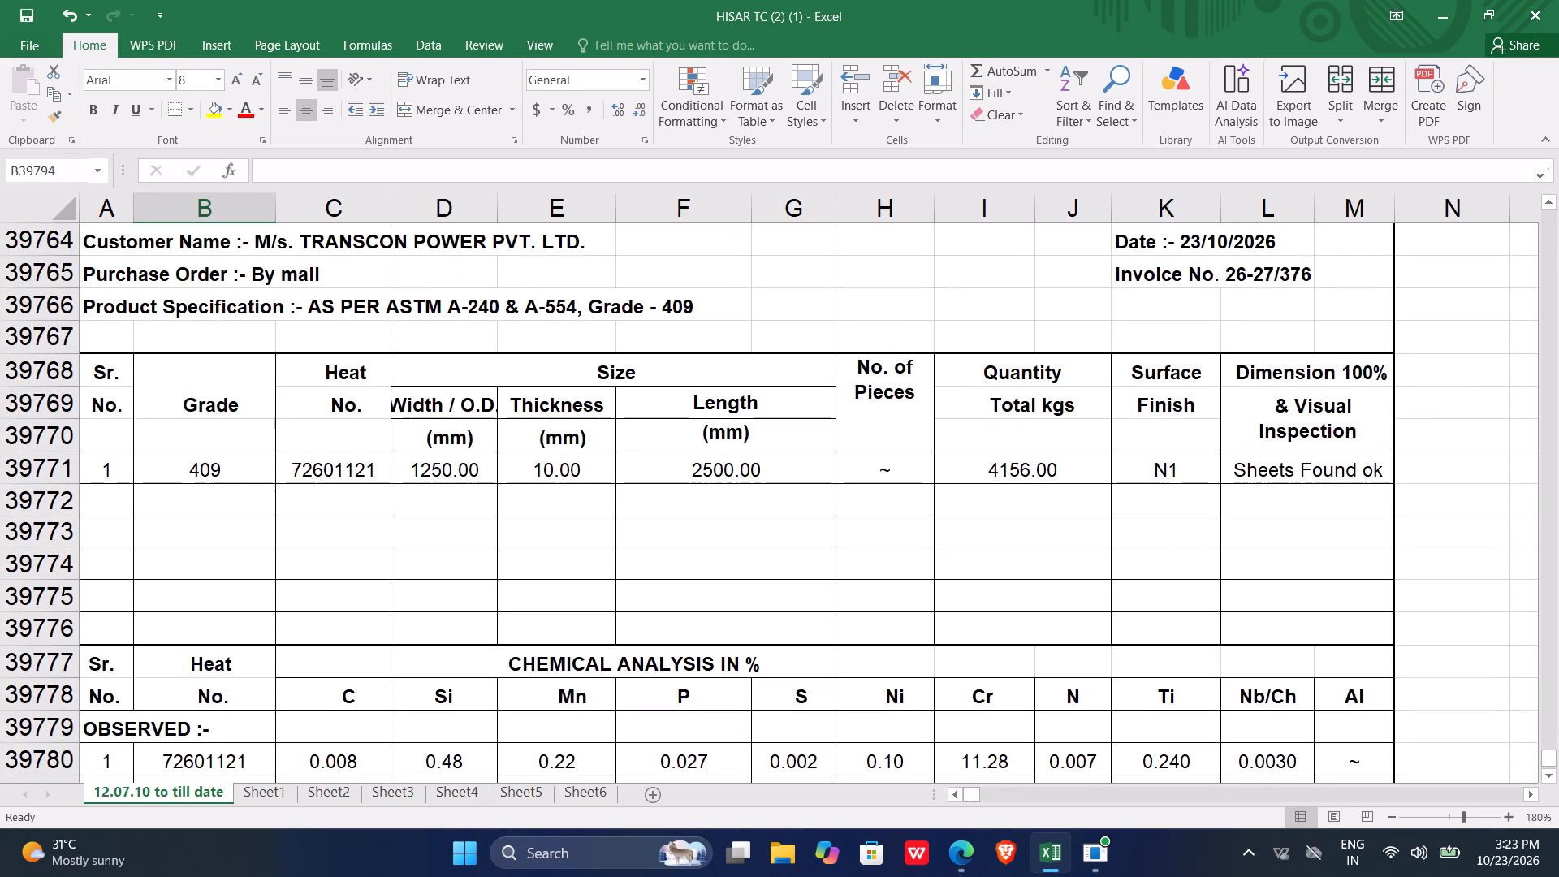
pyautogui.click(317, 474)
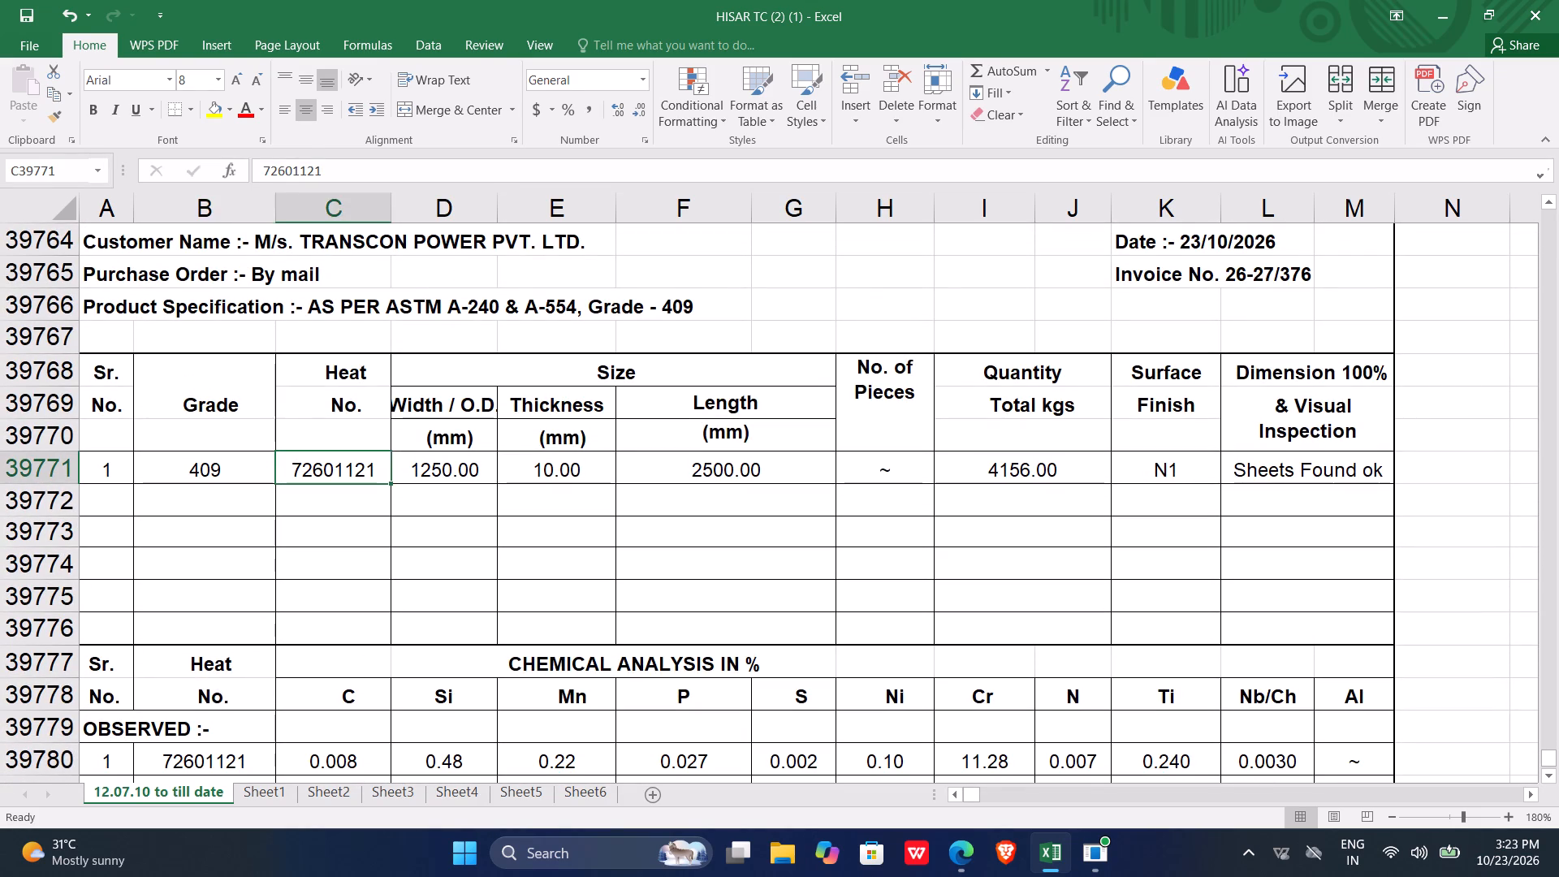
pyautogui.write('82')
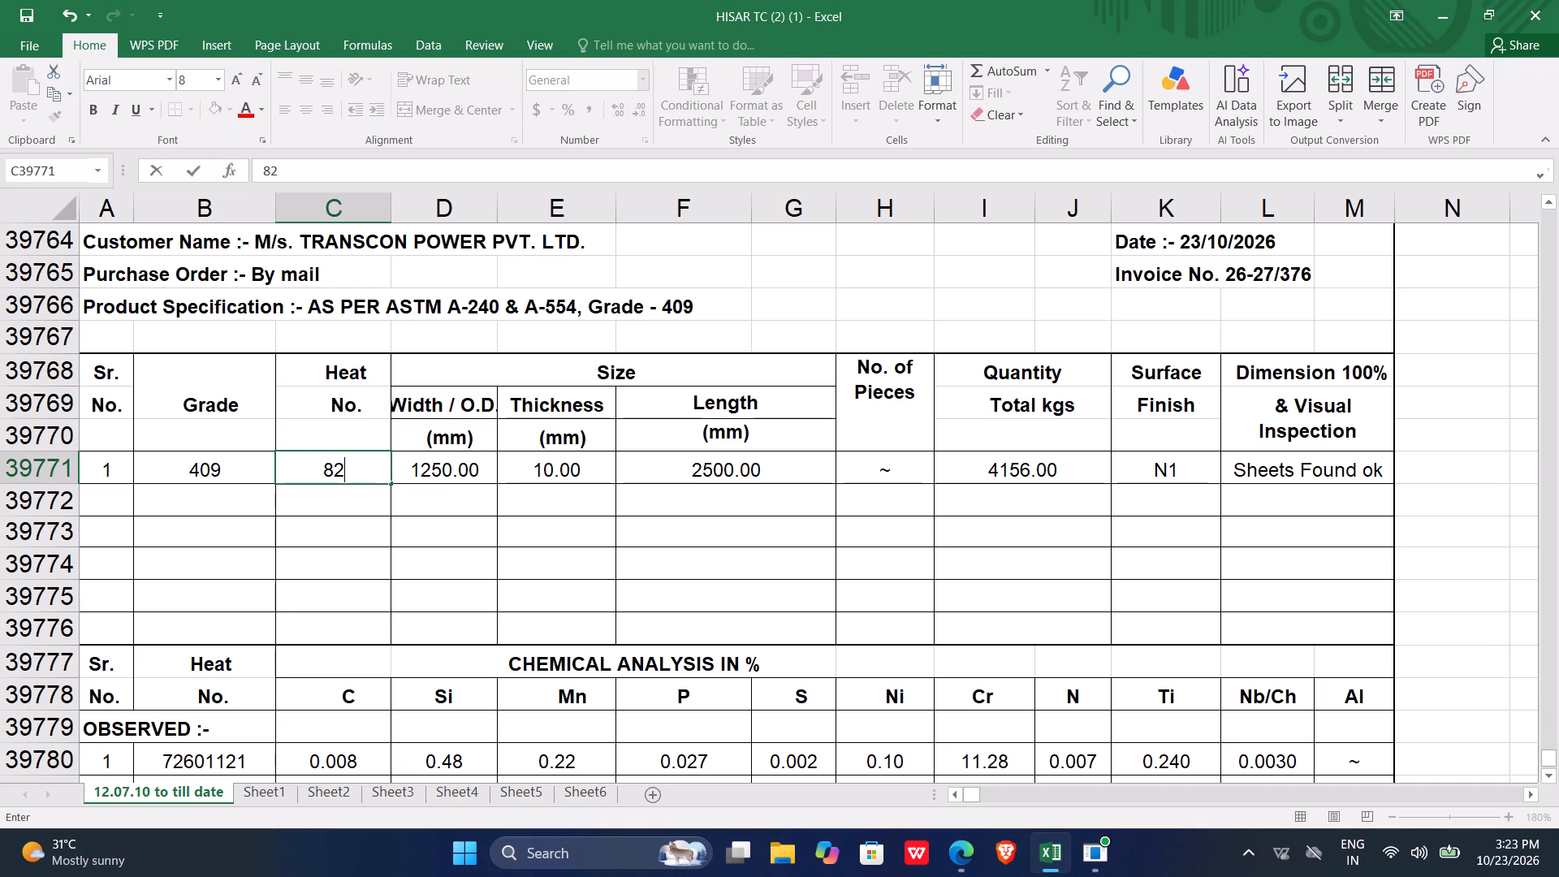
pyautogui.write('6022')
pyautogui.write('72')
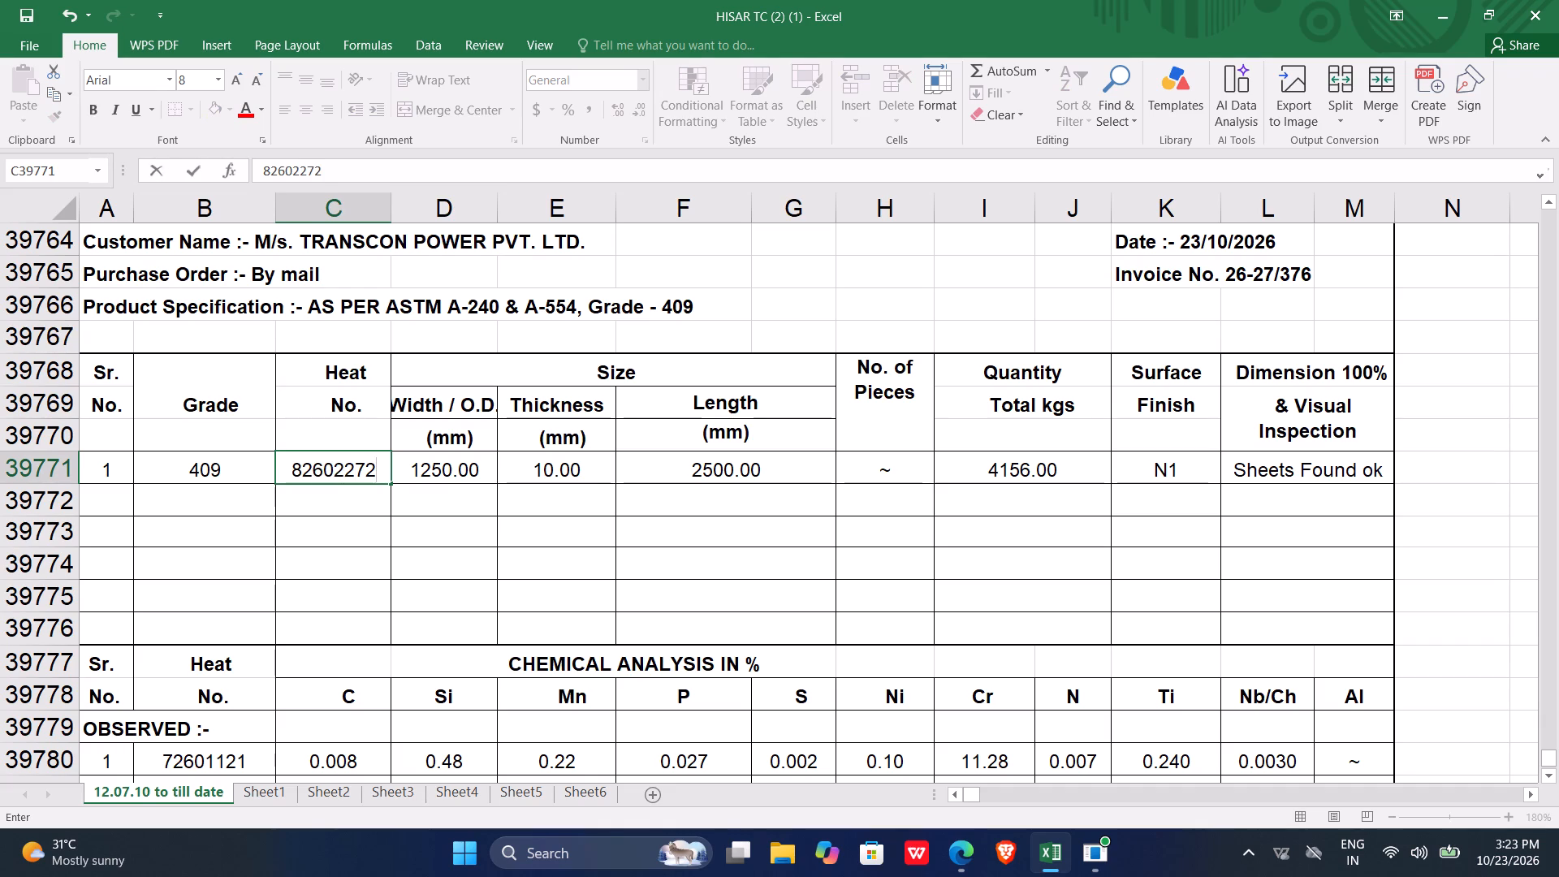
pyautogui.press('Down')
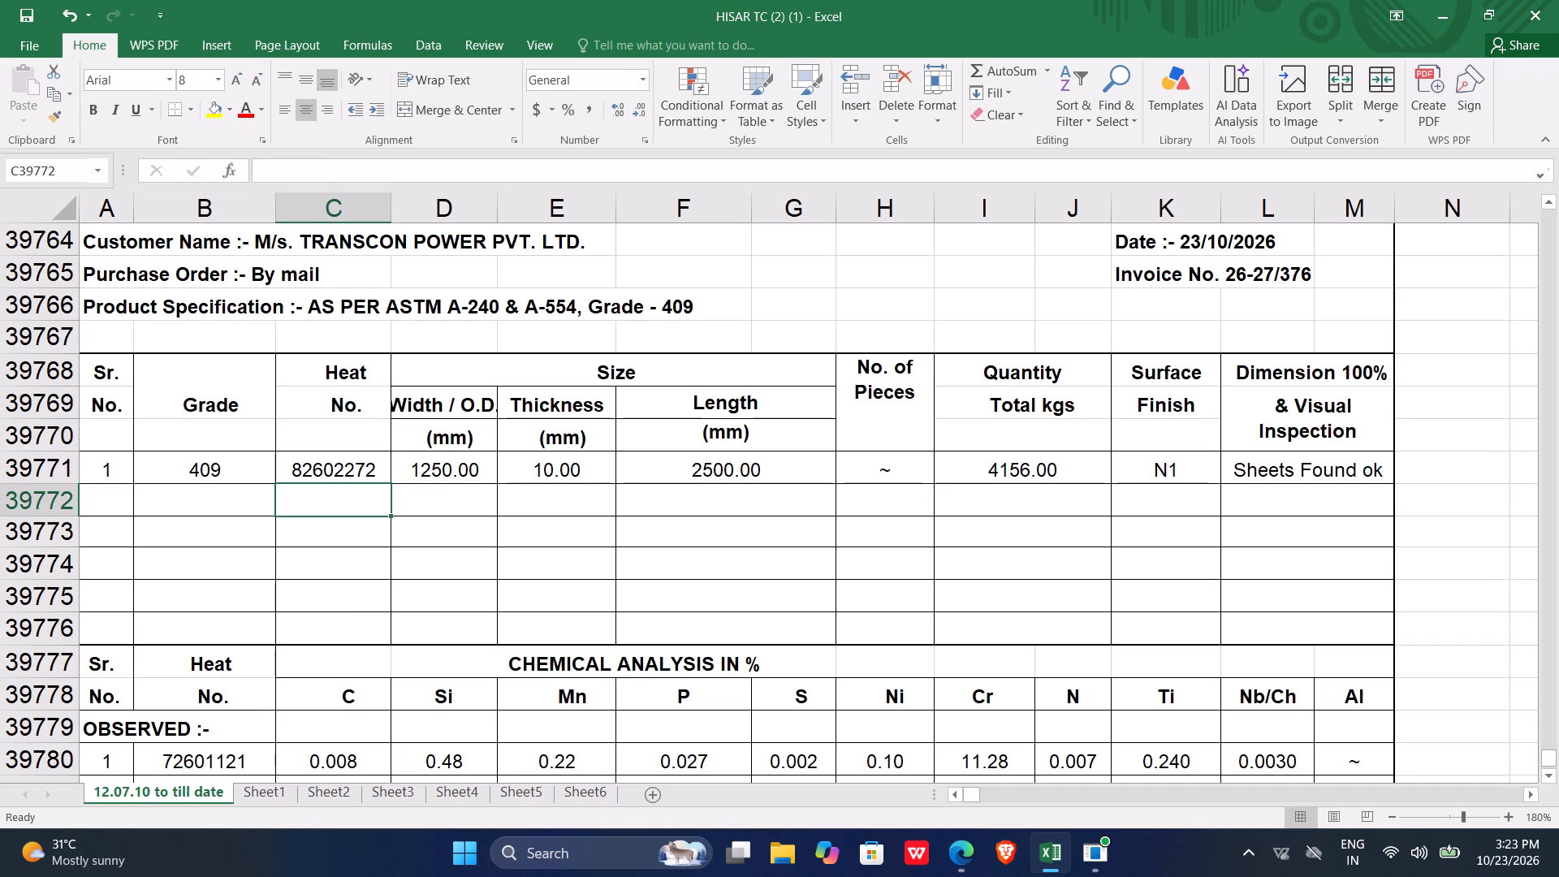
# Copy heat number 82602272 from the size table into the observed chemical analysis and observed mechanical properties rows of HSS26-27/510.
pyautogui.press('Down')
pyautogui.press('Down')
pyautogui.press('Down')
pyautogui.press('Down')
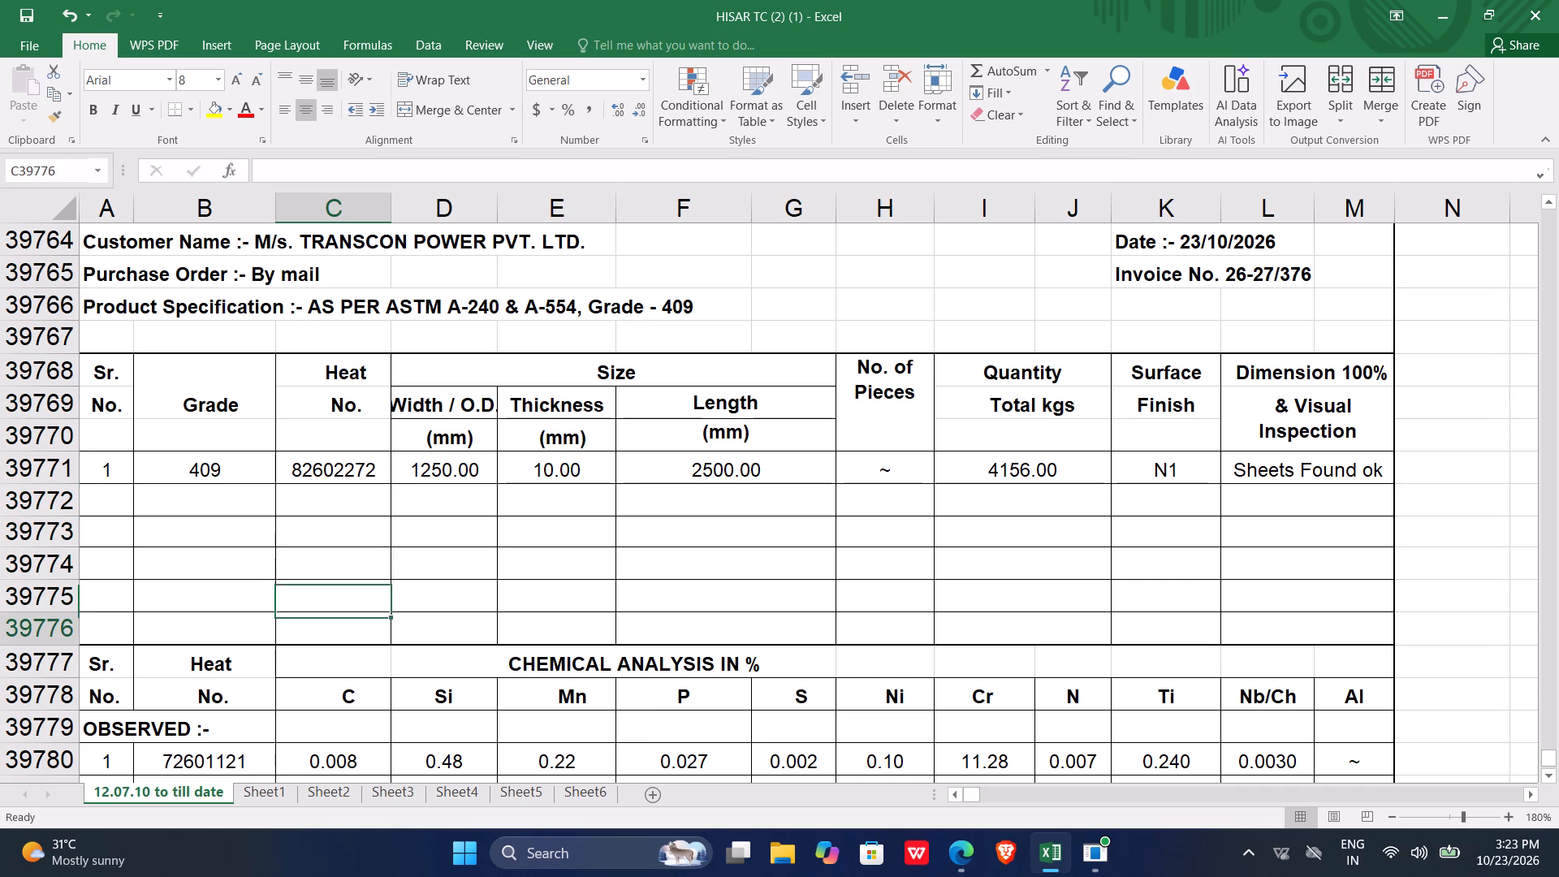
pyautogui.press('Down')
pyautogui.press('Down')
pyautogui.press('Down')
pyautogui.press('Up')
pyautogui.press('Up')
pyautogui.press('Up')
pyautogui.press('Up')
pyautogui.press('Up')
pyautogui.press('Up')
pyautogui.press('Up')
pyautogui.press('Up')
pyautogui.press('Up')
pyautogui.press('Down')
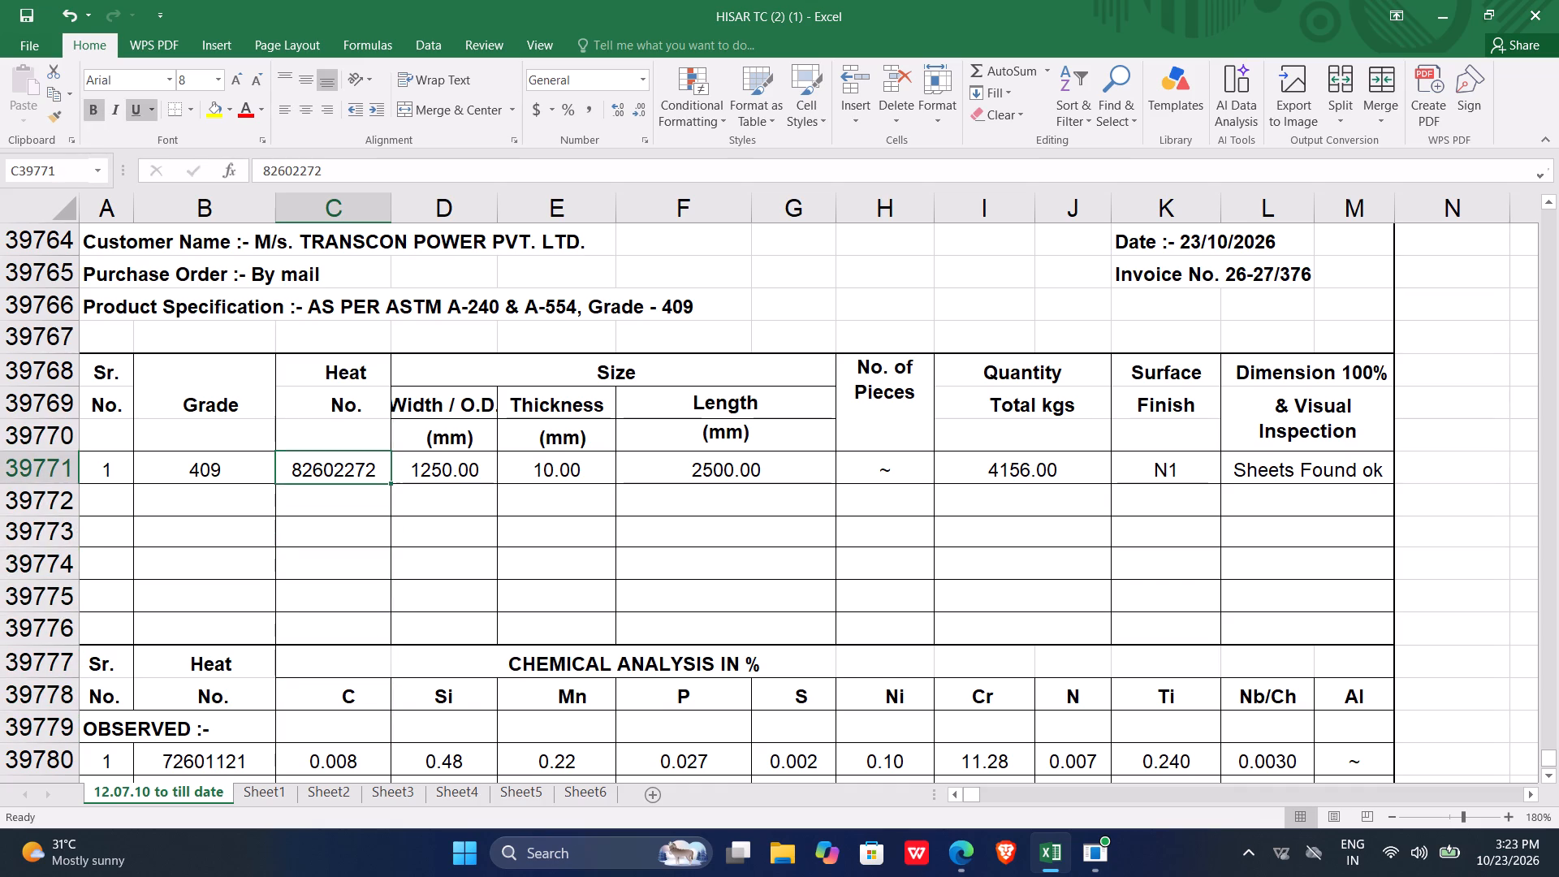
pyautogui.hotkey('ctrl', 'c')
pyautogui.click(197, 751)
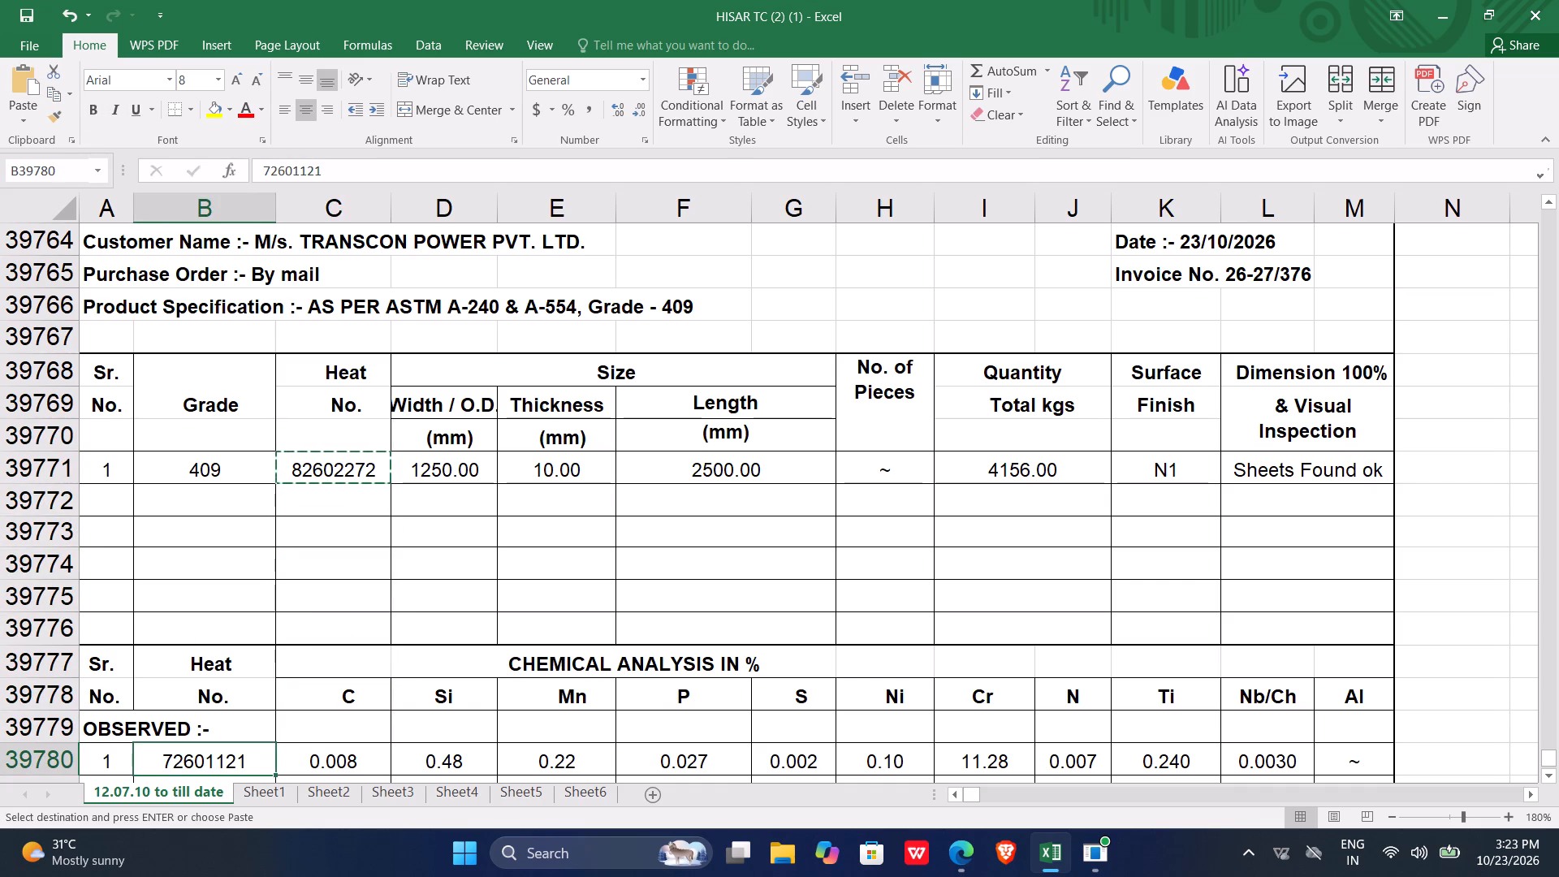
pyautogui.hotkey('ctrl', 'v')
pyautogui.scroll(-7, 197, 751)
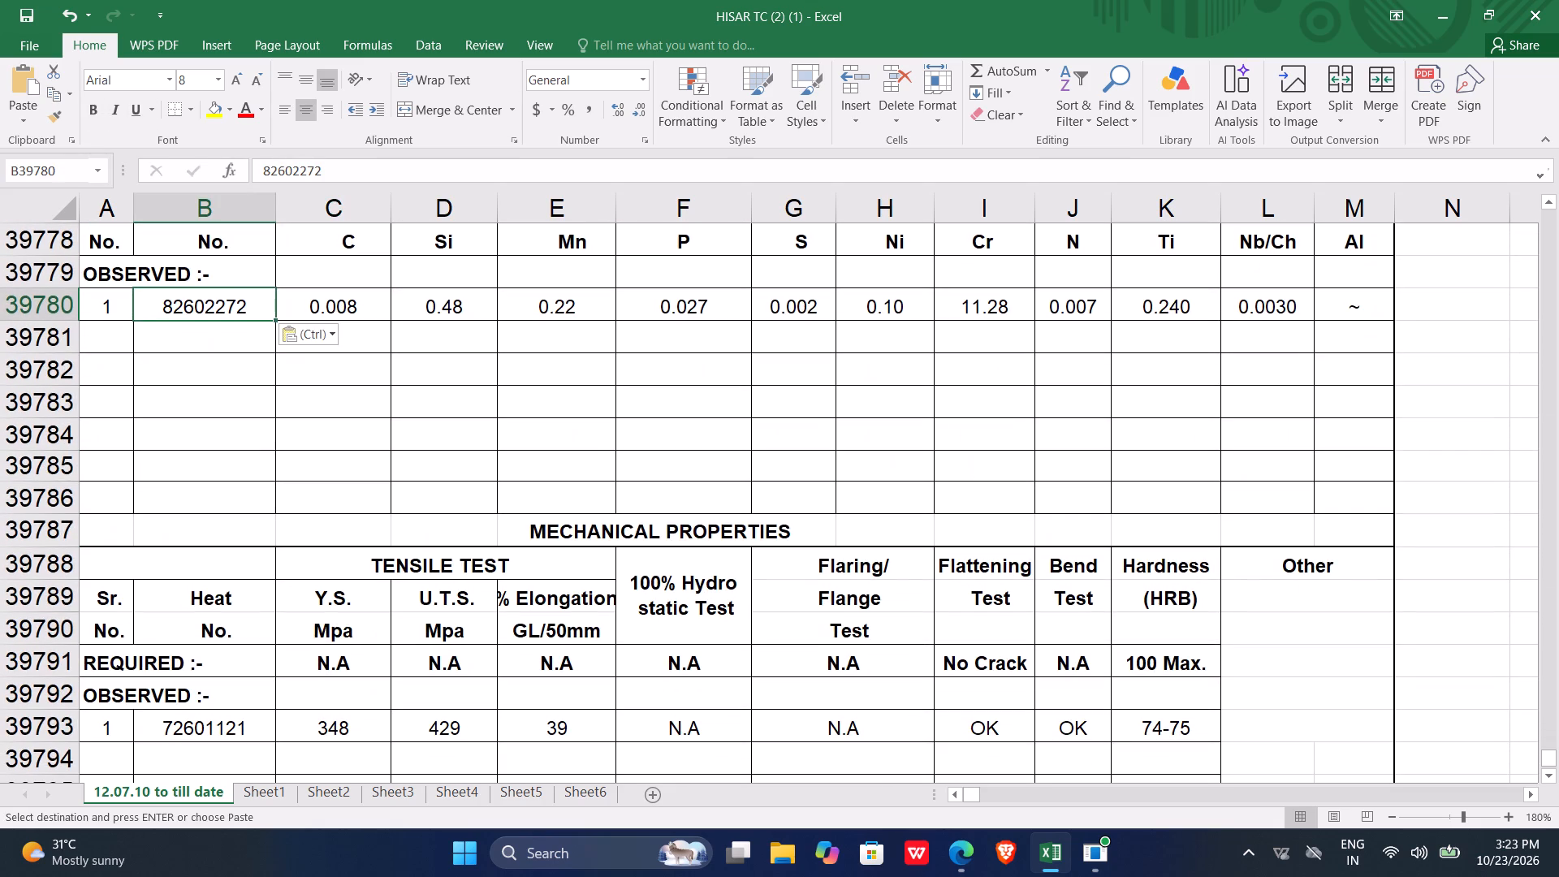
pyautogui.click(214, 732)
pyautogui.hotkey('ctrl', 'v')
# In the observed chemical analysis row for heat 82602272, set Si to 0.50, Mn to 0.21 and P to 0.028.
pyautogui.scroll(2, 214, 732)
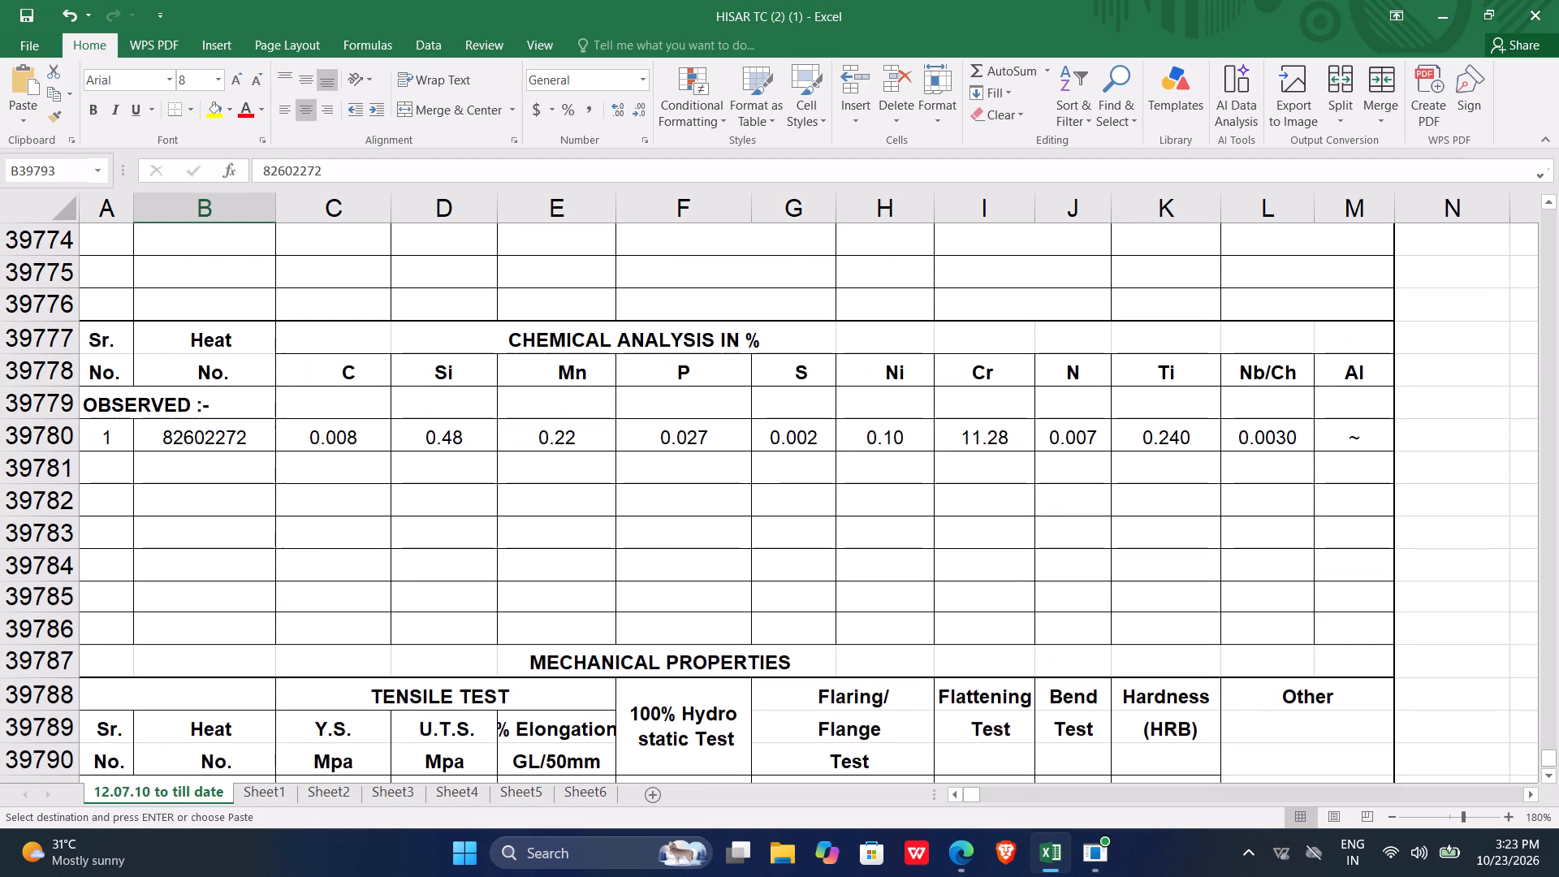
pyautogui.click(343, 440)
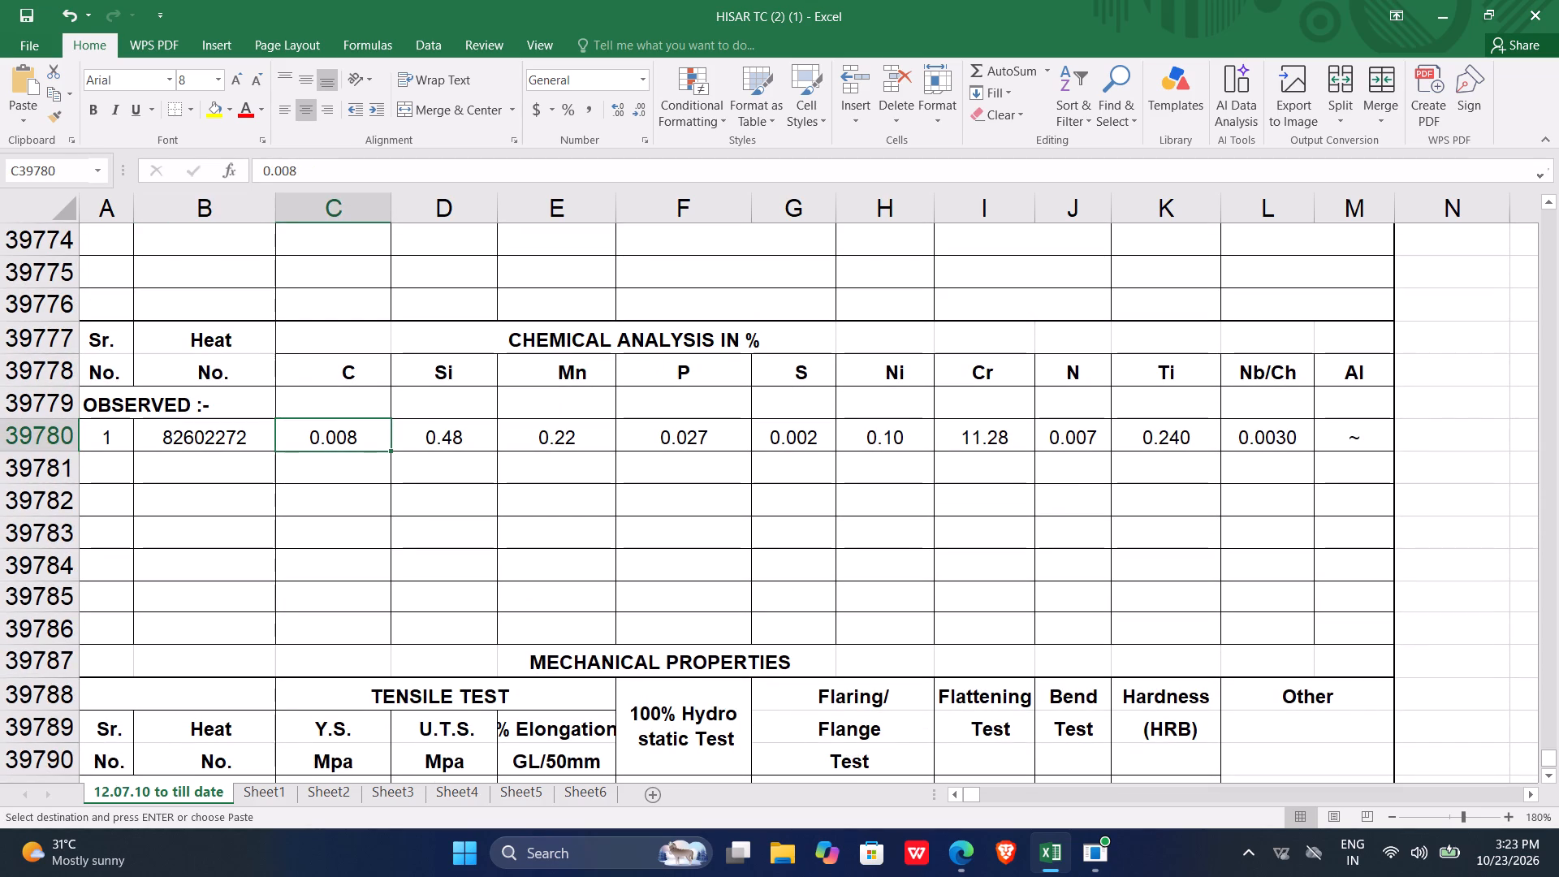
pyautogui.press('Right')
pyautogui.write('0.50')
pyautogui.press('Right')
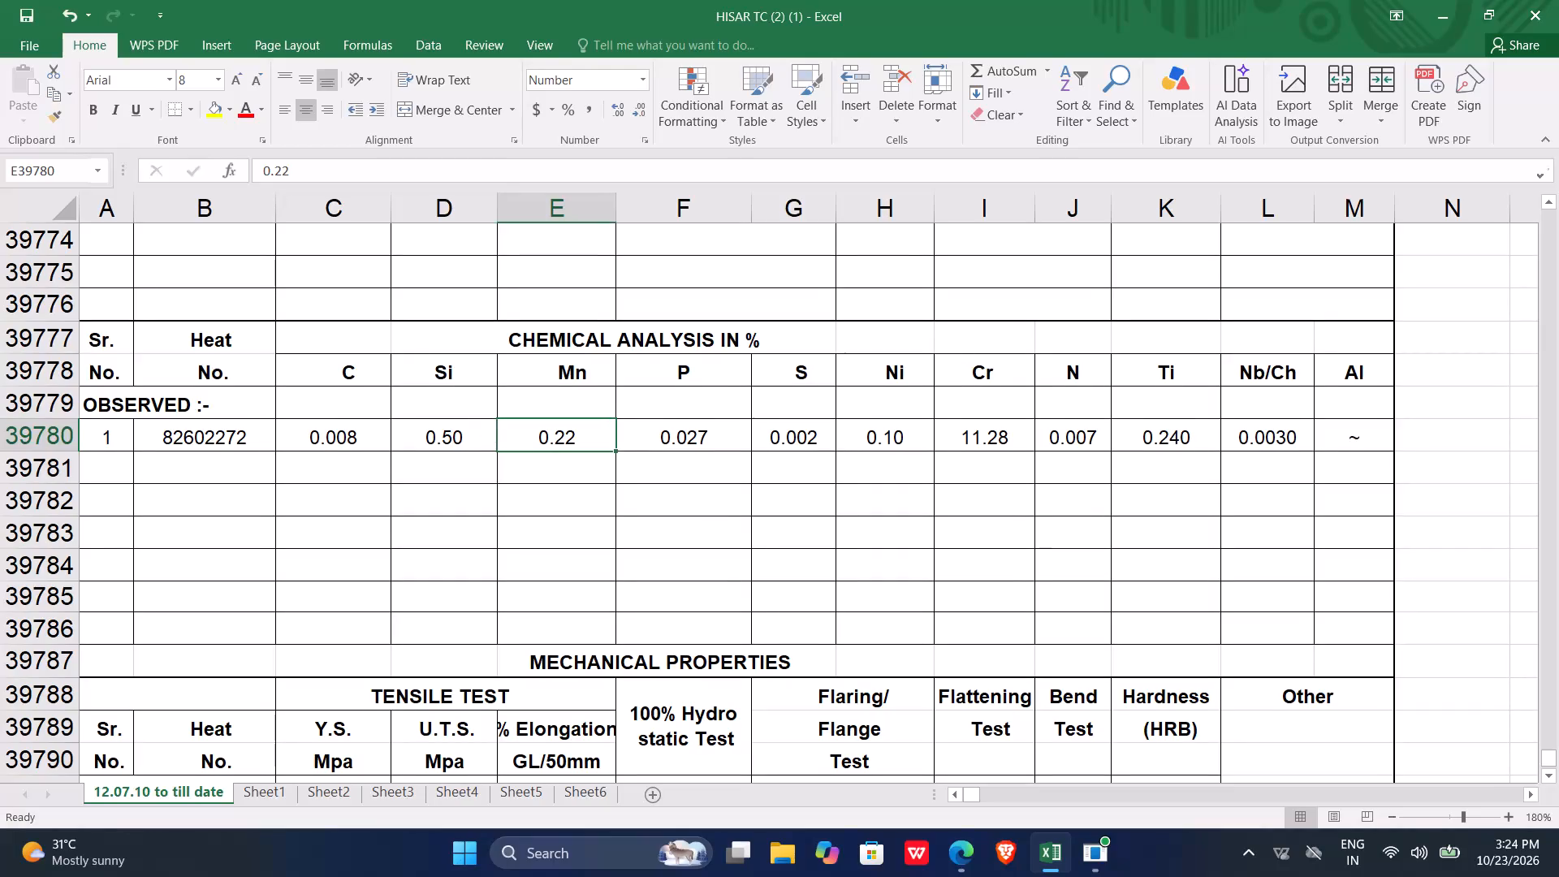
pyautogui.write('0.21')
pyautogui.press('Right')
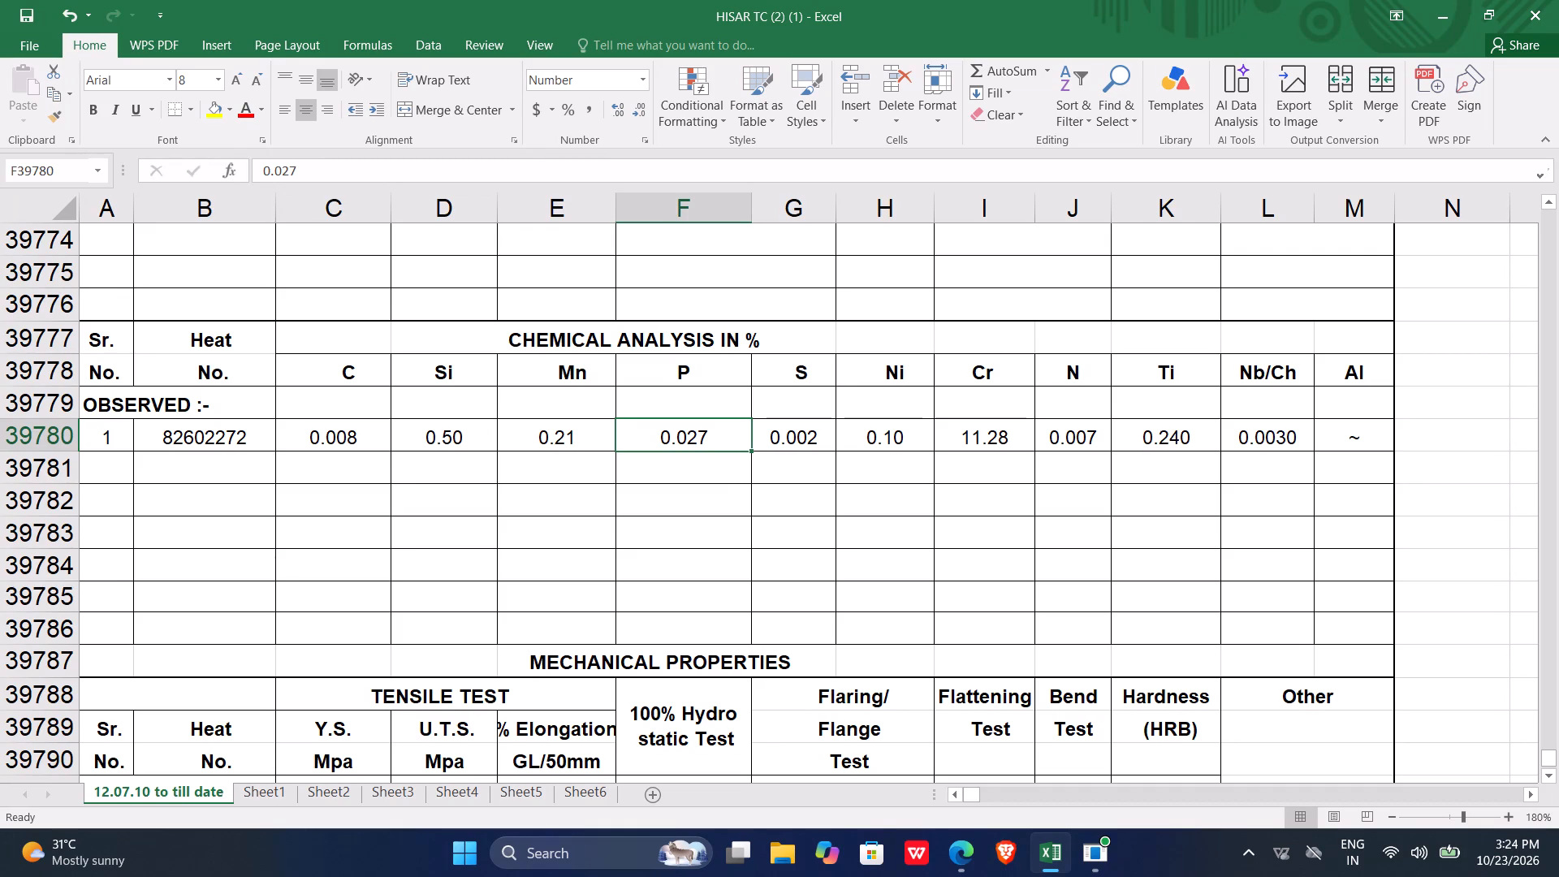
pyautogui.write('0.025\\')
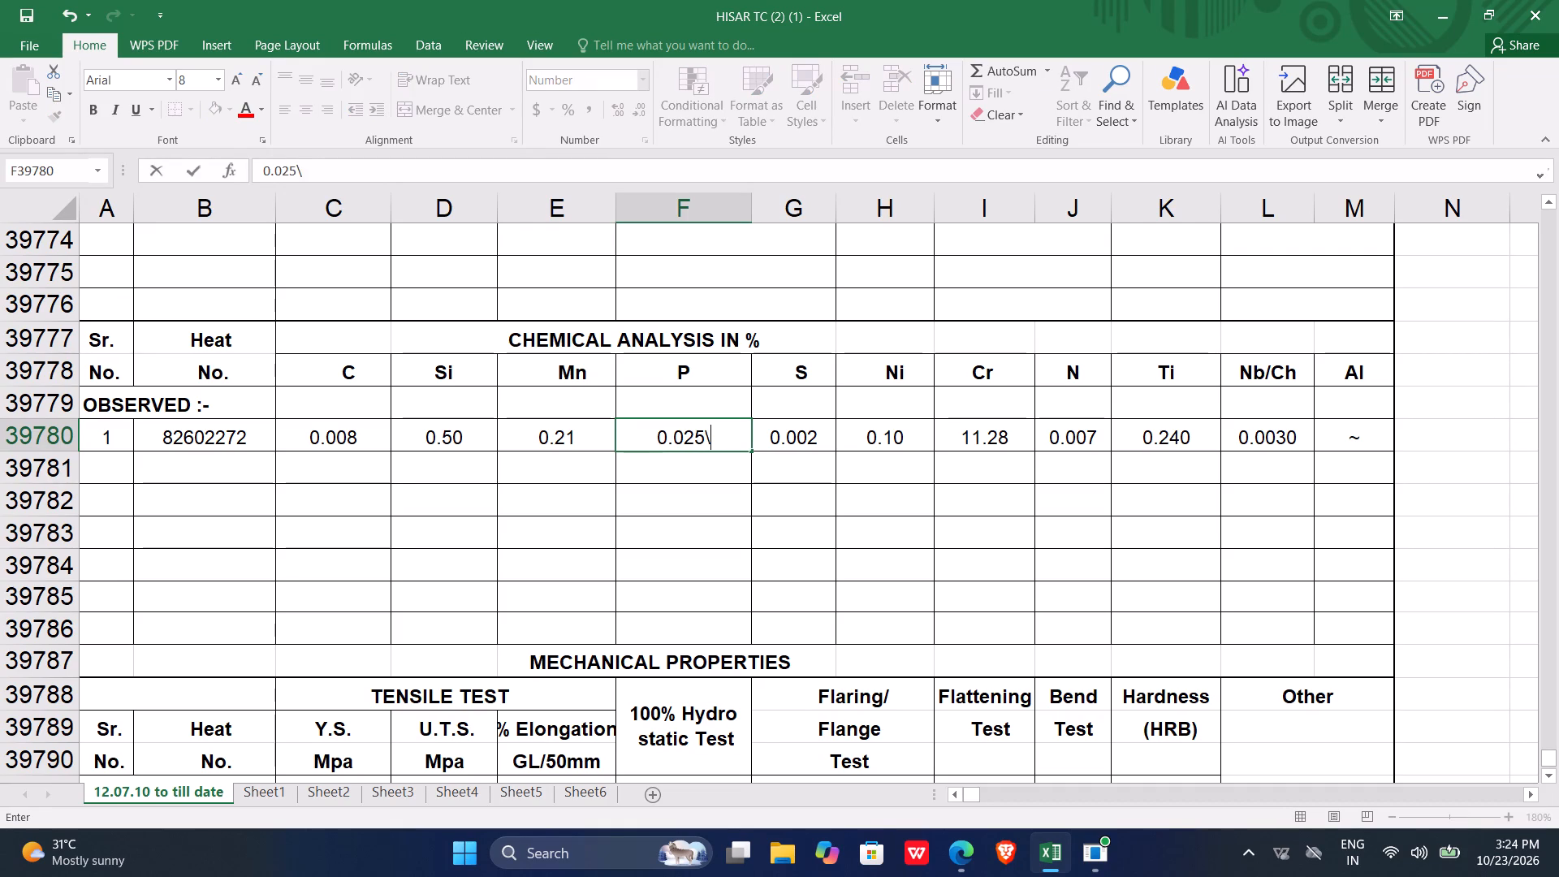
pyautogui.press('BackSpace')
pyautogui.press('BackSpace')
pyautogui.press('8')
pyautogui.press('Right')
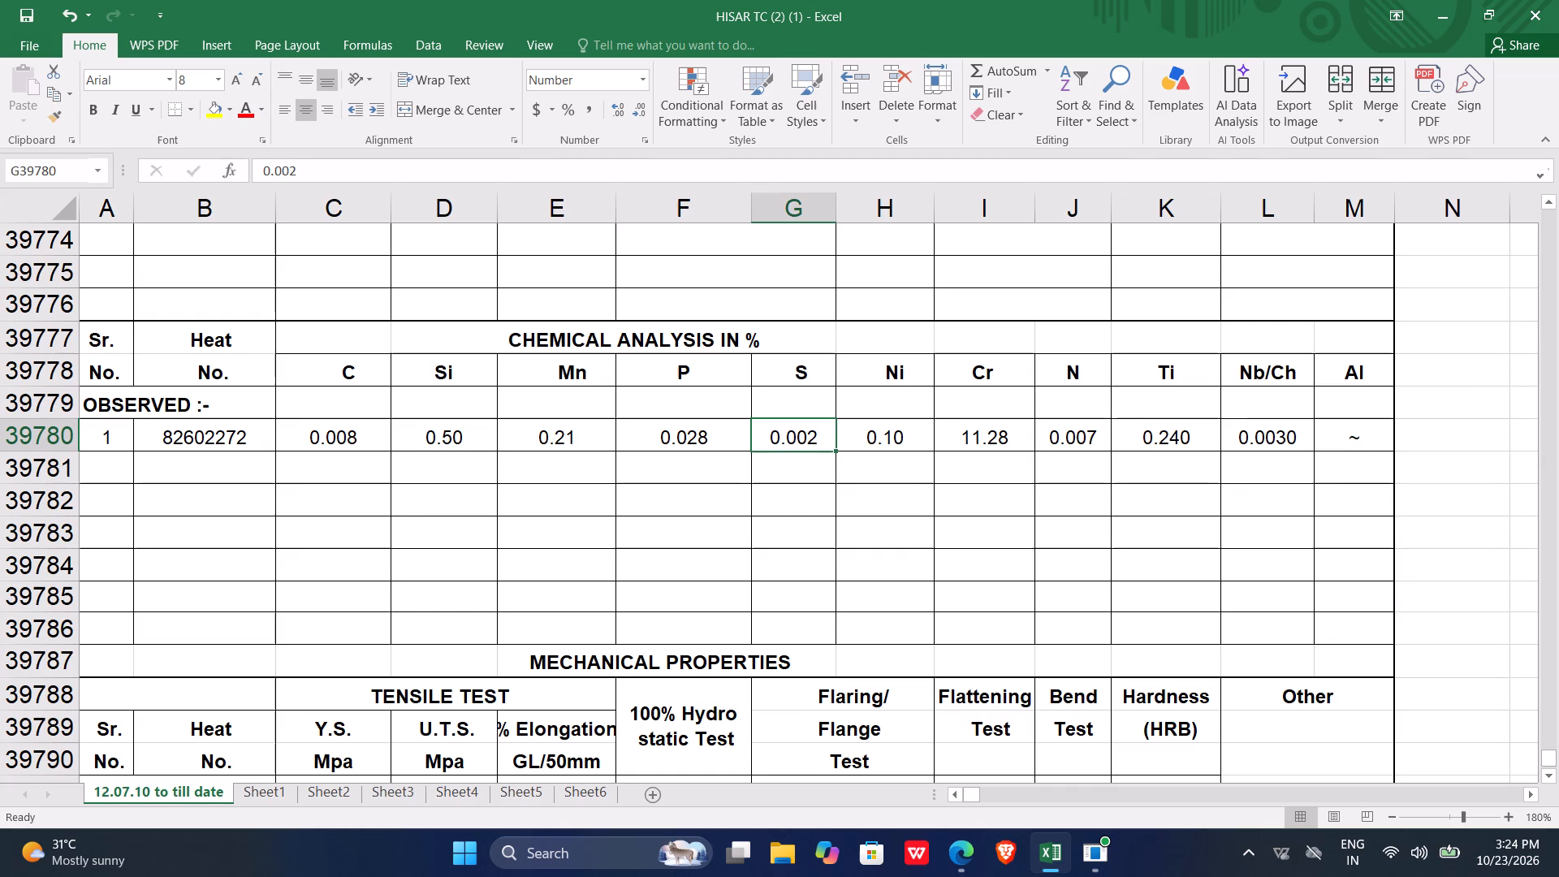
# In the observed chemical analysis row for heat 82602272, set S to 0.001, Ni to 0.09, Cr to 11.21, N to 0.008 and Nb/Ch to 0.0020.
pyautogui.write('0.00')
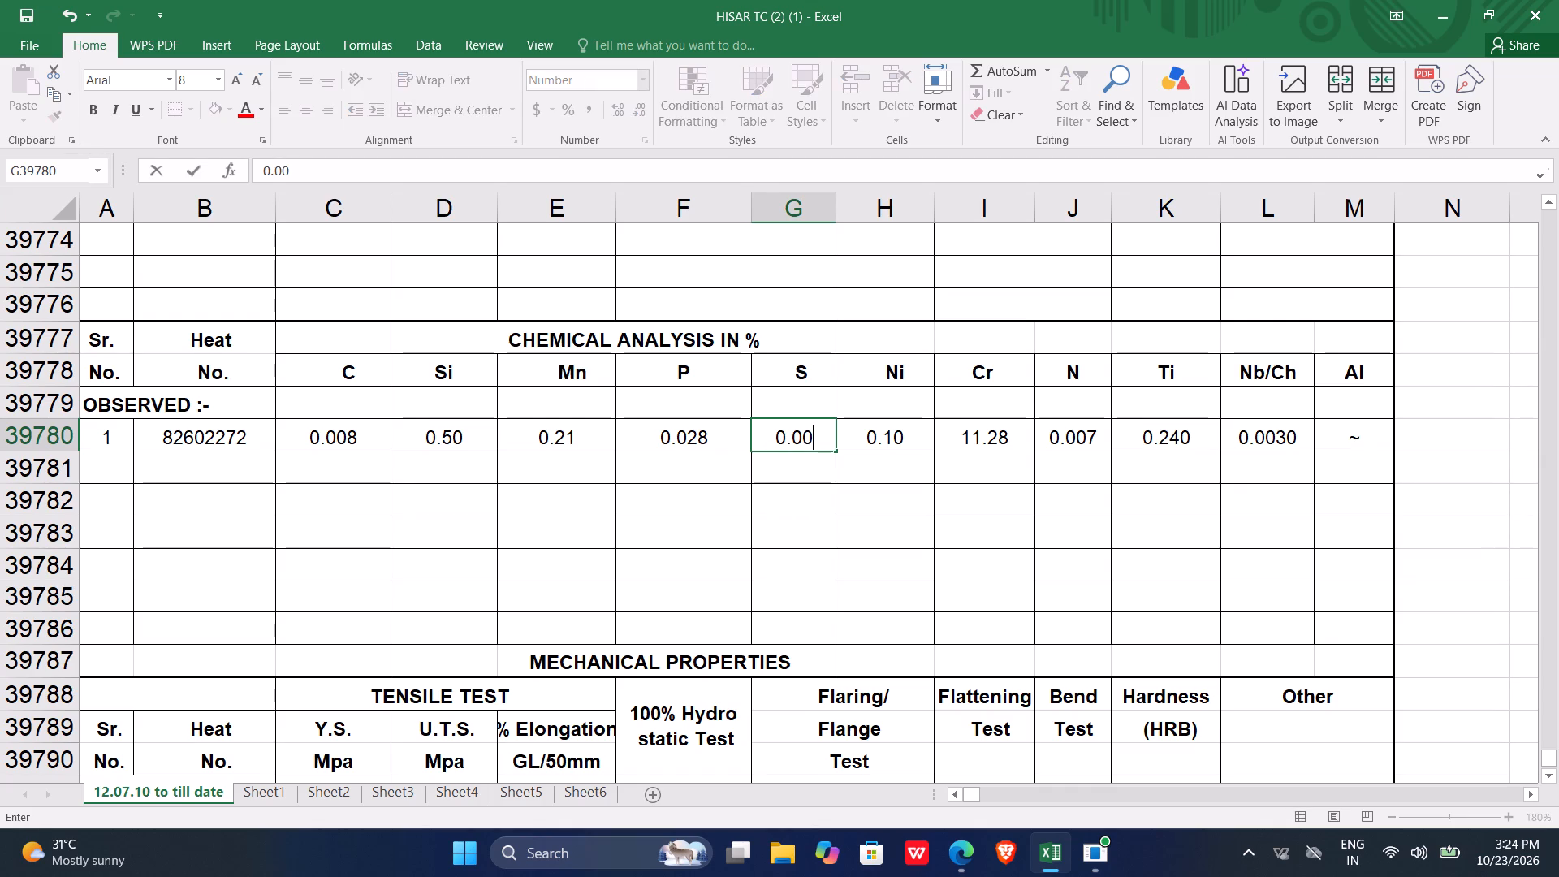
pyautogui.press('1')
pyautogui.press('Right')
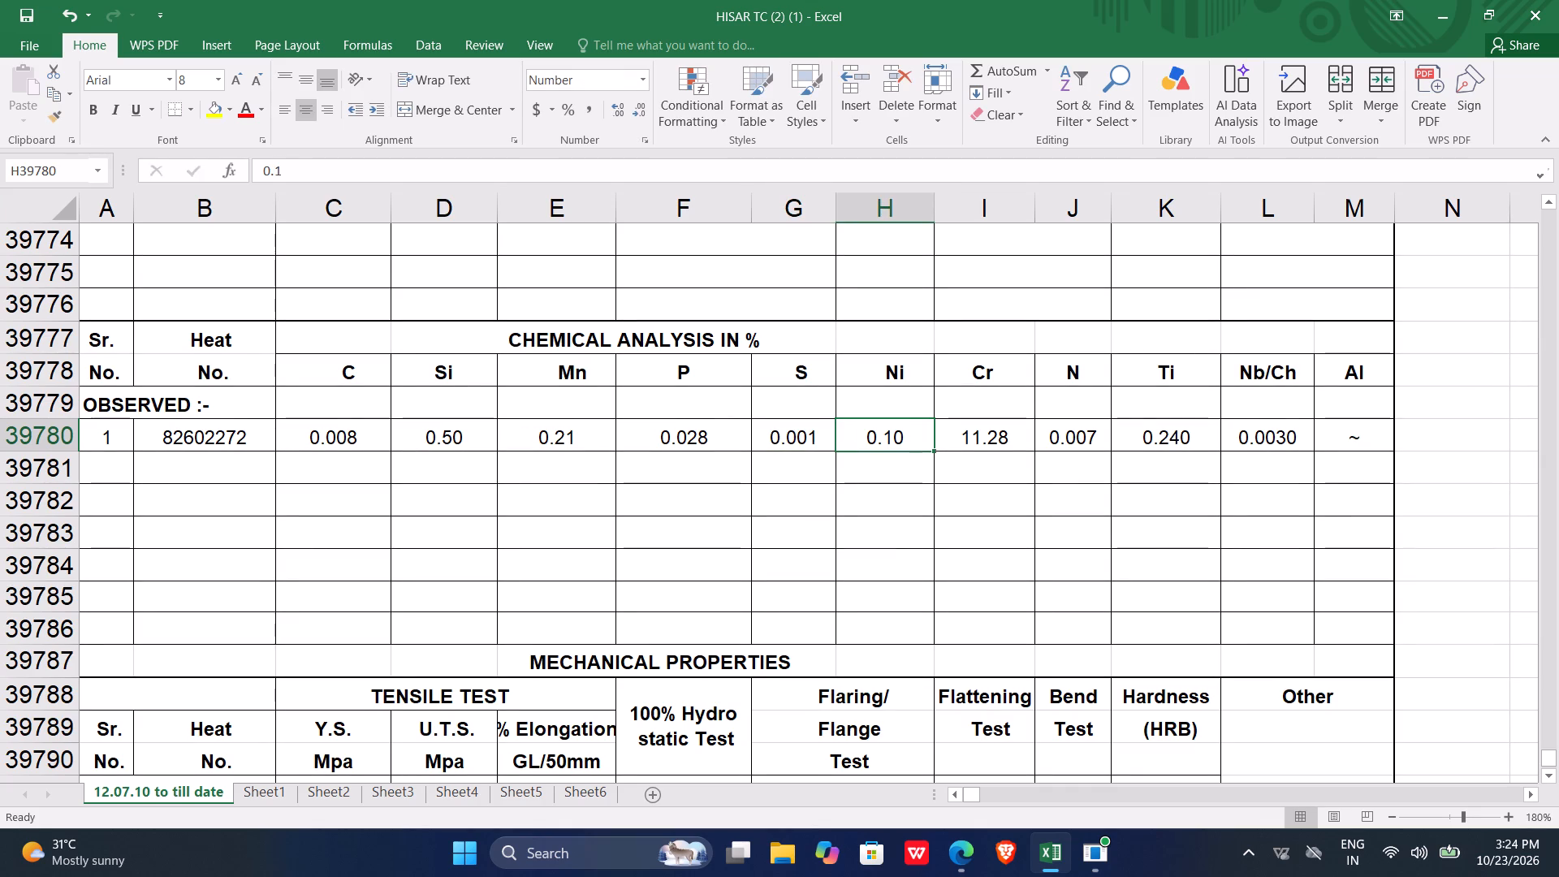
pyautogui.write('0.09')
pyautogui.press('Right')
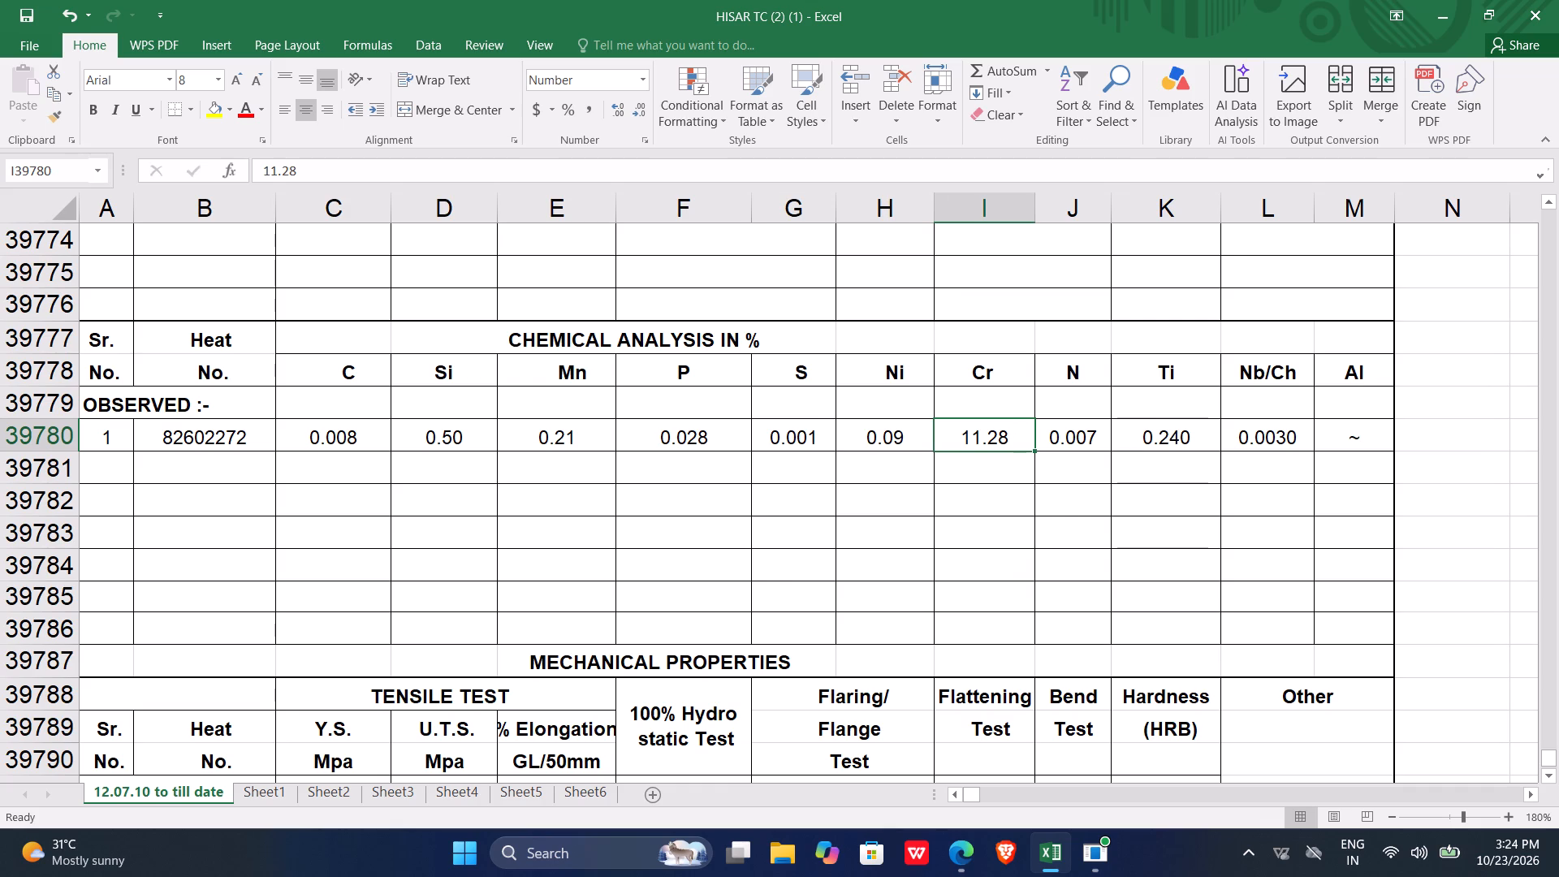
pyautogui.write('11.21')
pyautogui.press('Right')
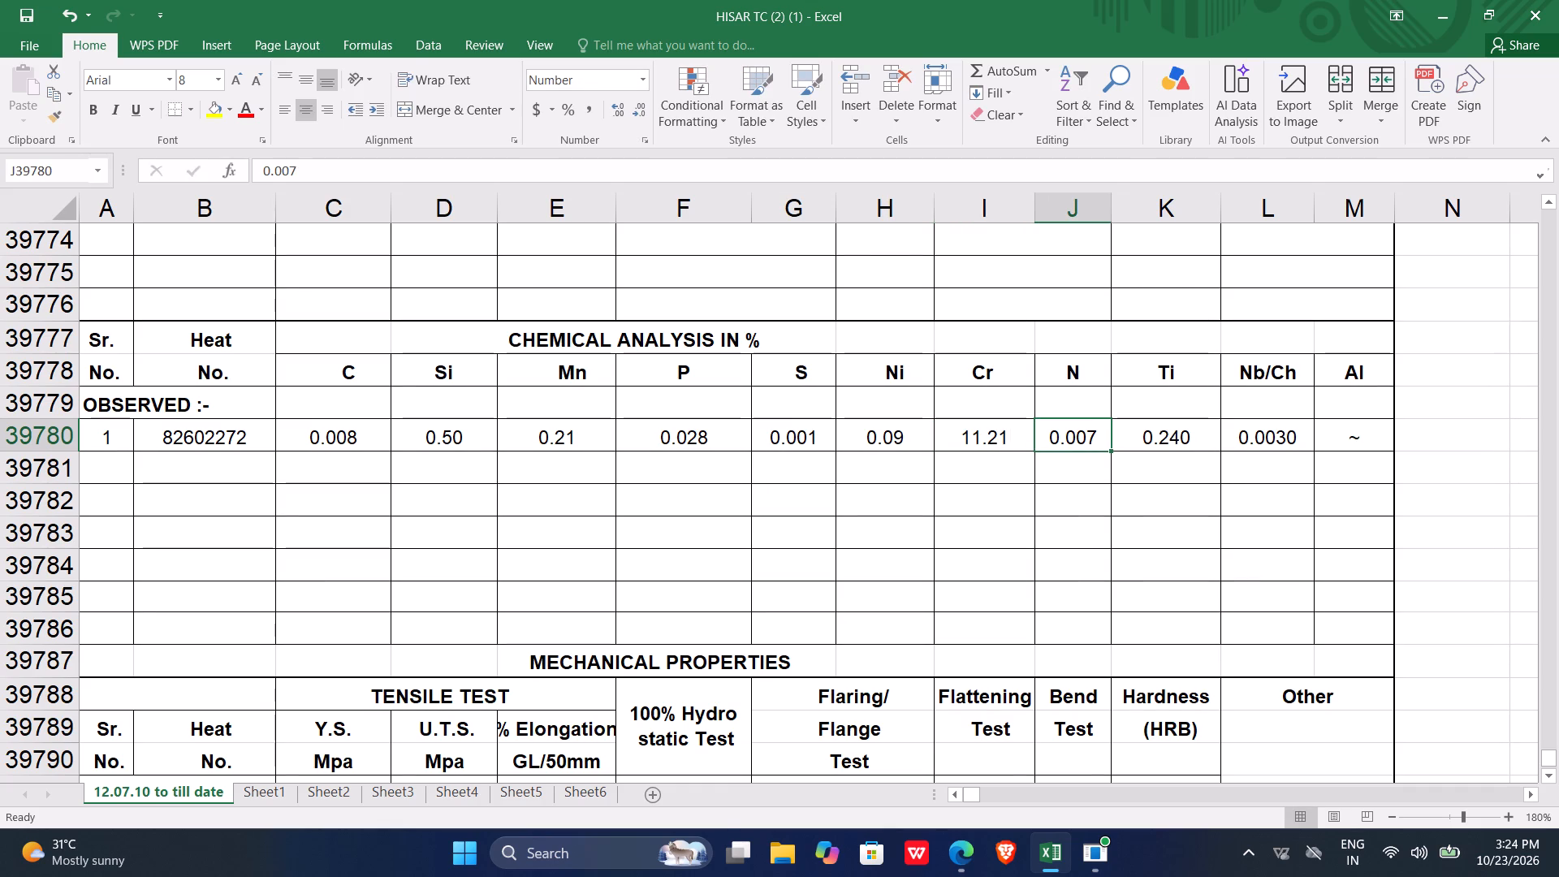
pyautogui.write('0.008')
pyautogui.press('Right')
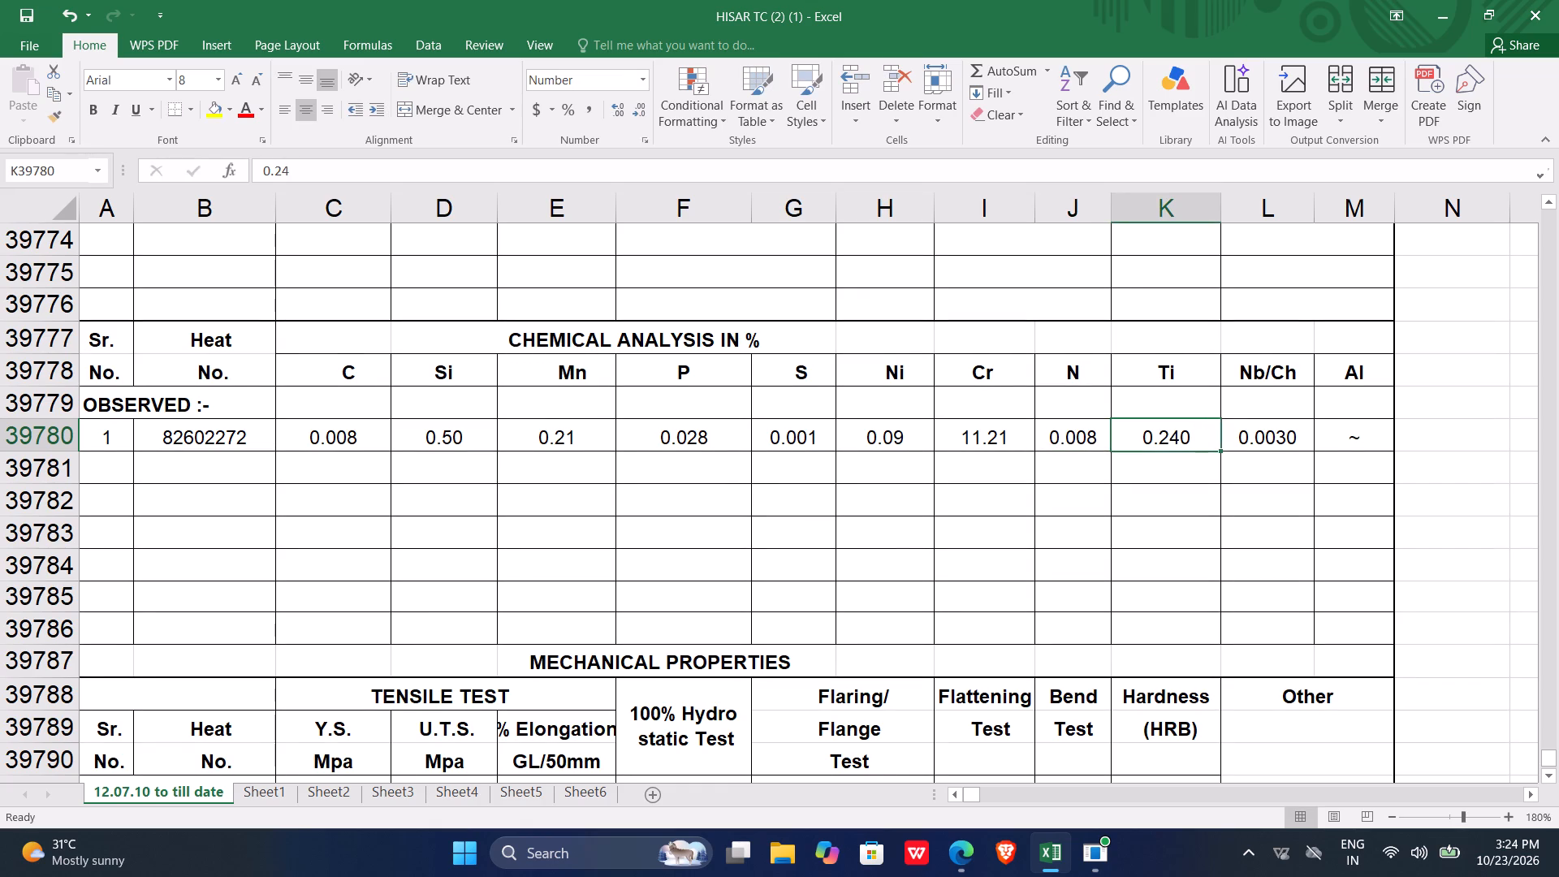
pyautogui.press('Right')
pyautogui.write('00')
pyautogui.press('BackSpace')
pyautogui.write('.0020')
pyautogui.press('Right')
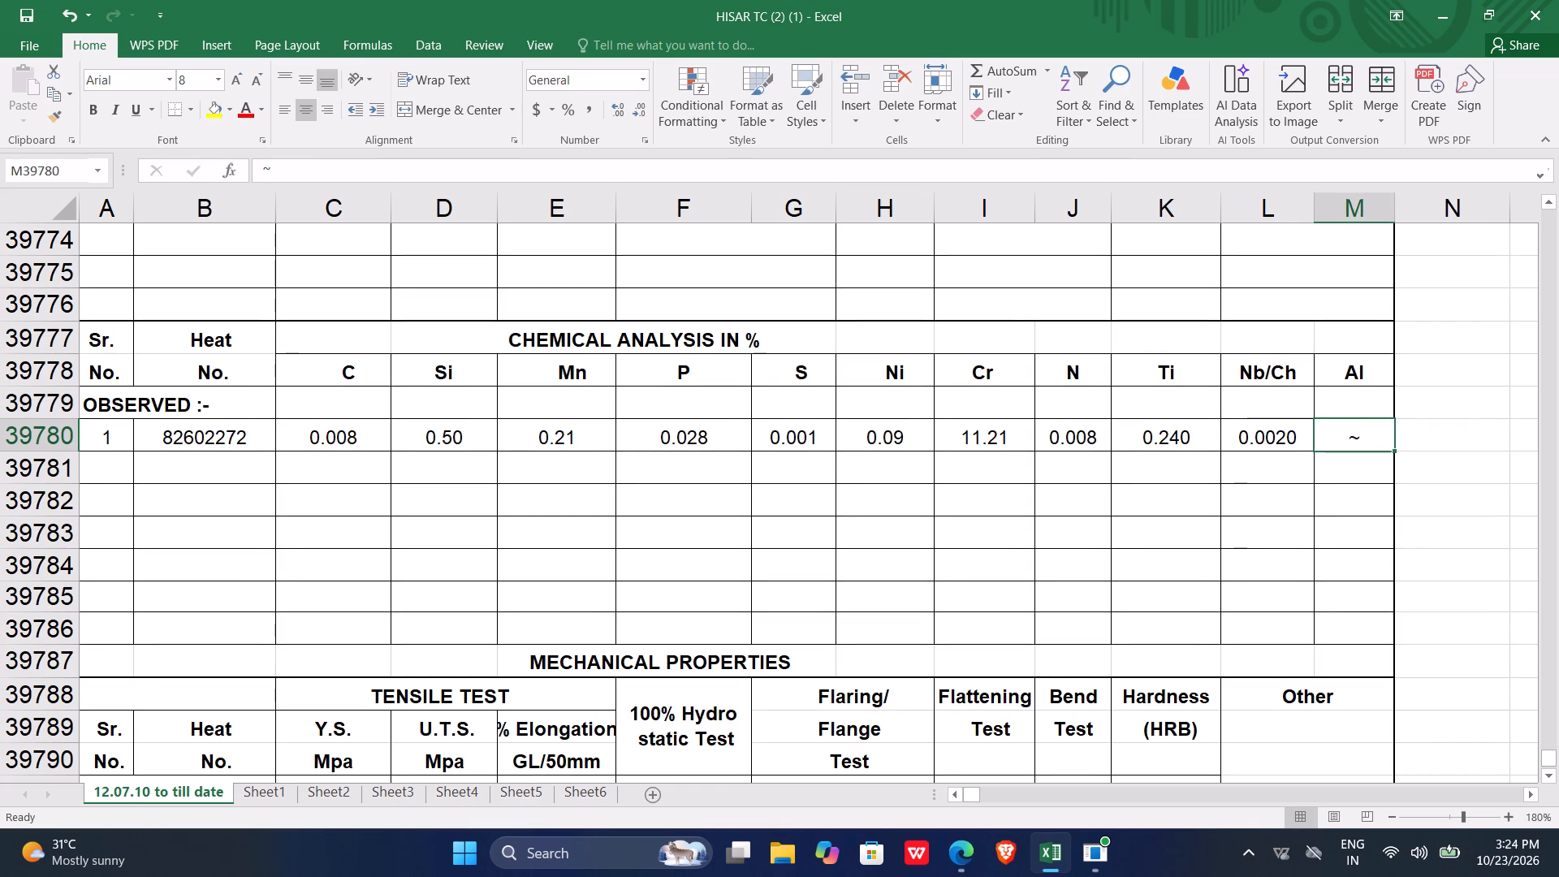
# Go to the hardness (HRB) entry in the observed mechanical properties row for heat 82602272.
pyautogui.press('Down')
pyautogui.press('Down')
pyautogui.press('Down')
pyautogui.press('Down')
pyautogui.press('Down')
pyautogui.press('Down')
pyautogui.press('Down')
pyautogui.press('Down')
pyautogui.press('Down')
pyautogui.press('Down')
pyautogui.press('Down')
pyautogui.press('Down')
pyautogui.press('Down')
pyautogui.press('Down')
pyautogui.press('Down')
pyautogui.press('Left')
pyautogui.press('Left')
pyautogui.press('Up')
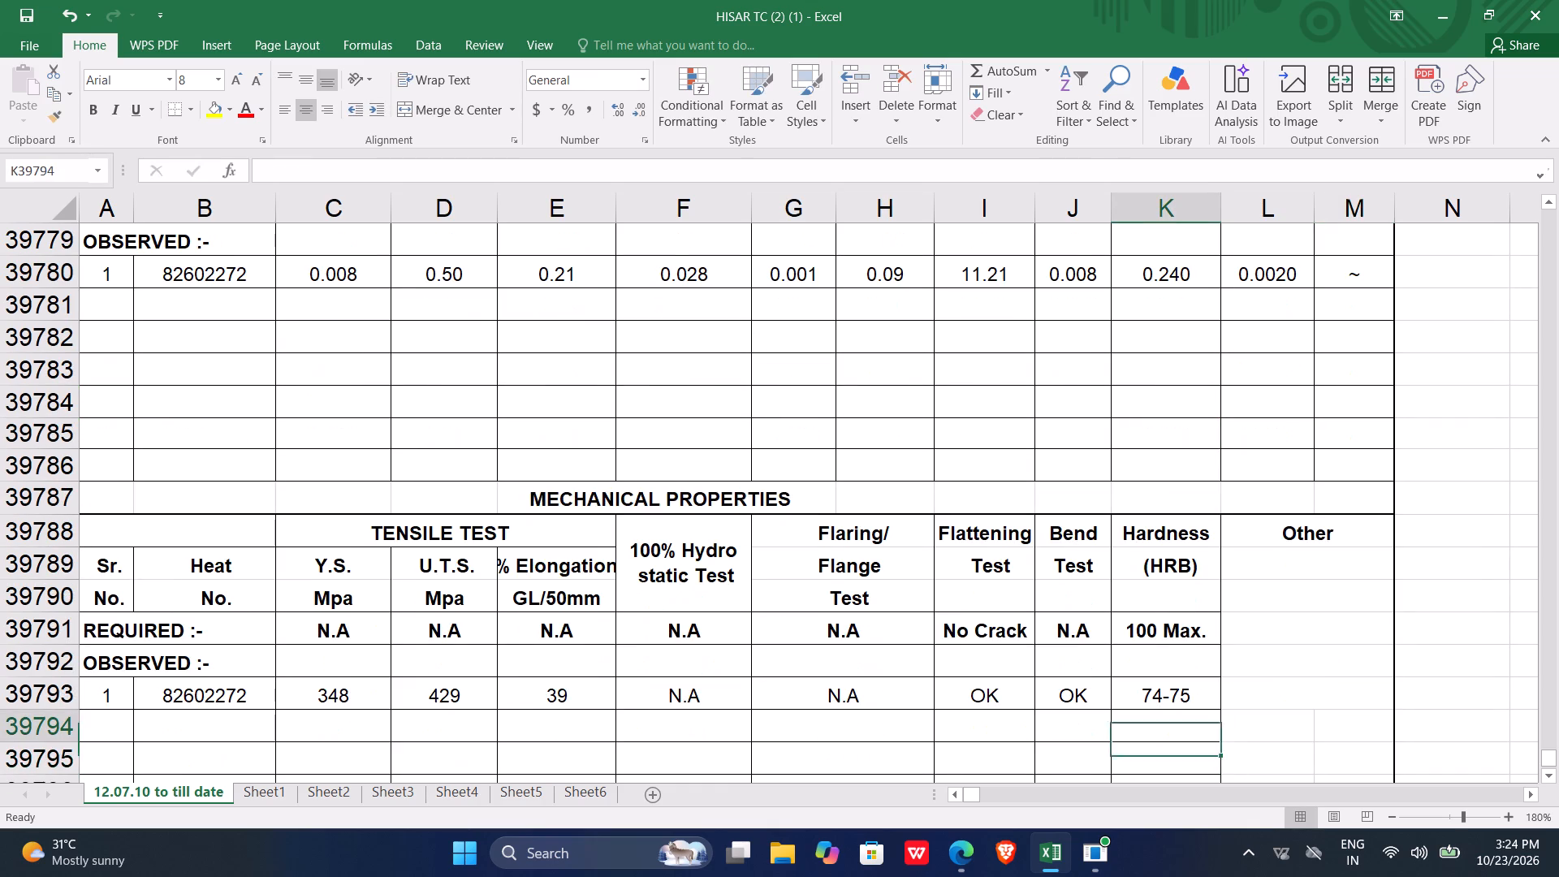
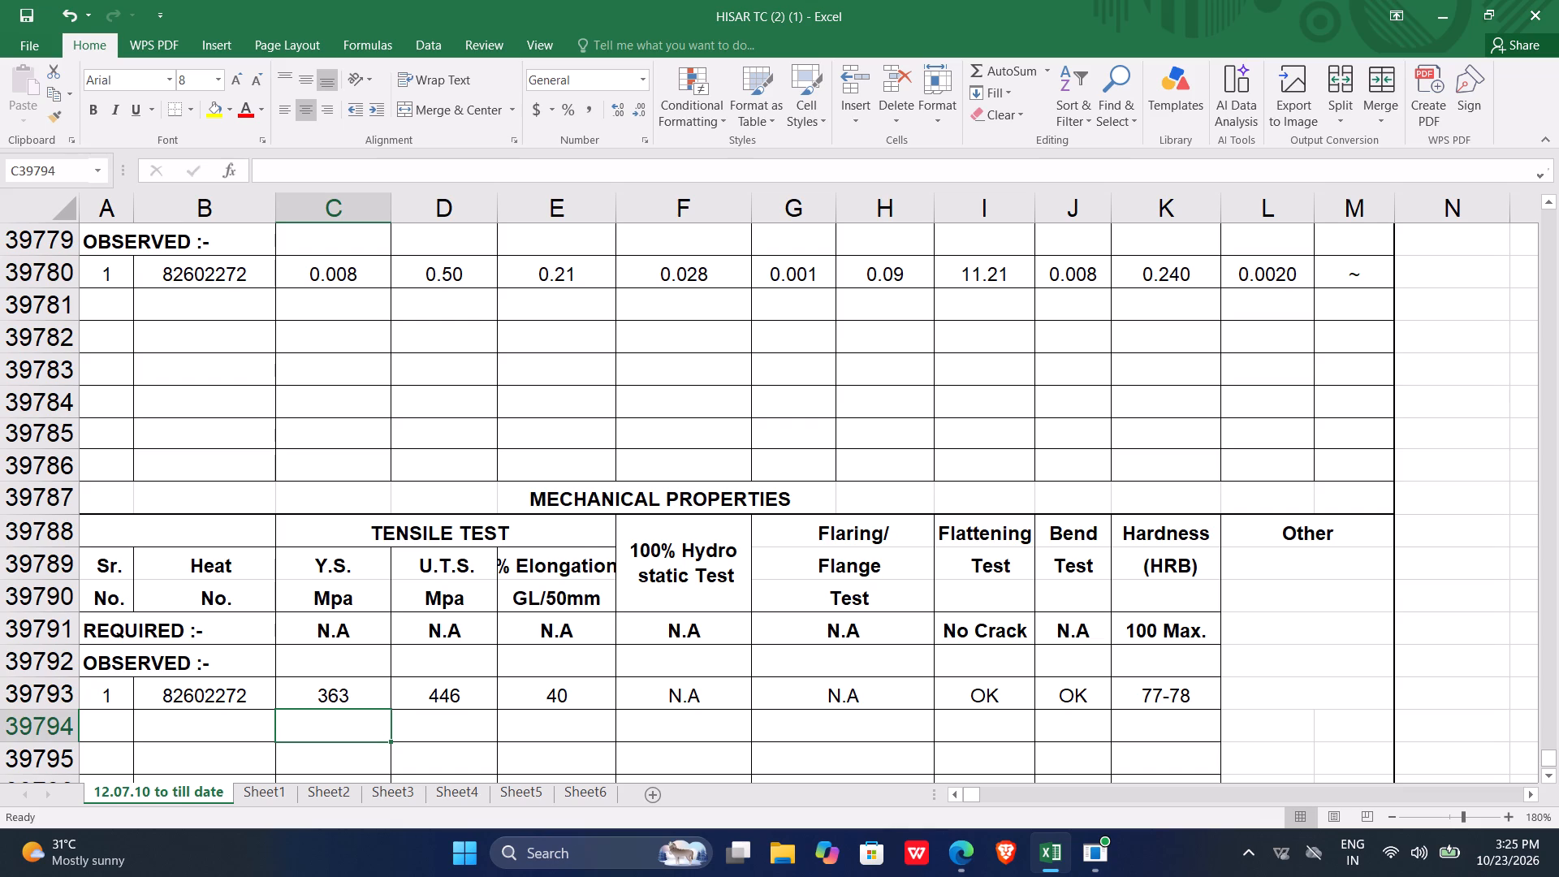
# Review certificate HSS26-27/510's observed mechanical and chemical values, size row and header details for heat 82602272.
pyautogui.scroll(1, 343, 440)
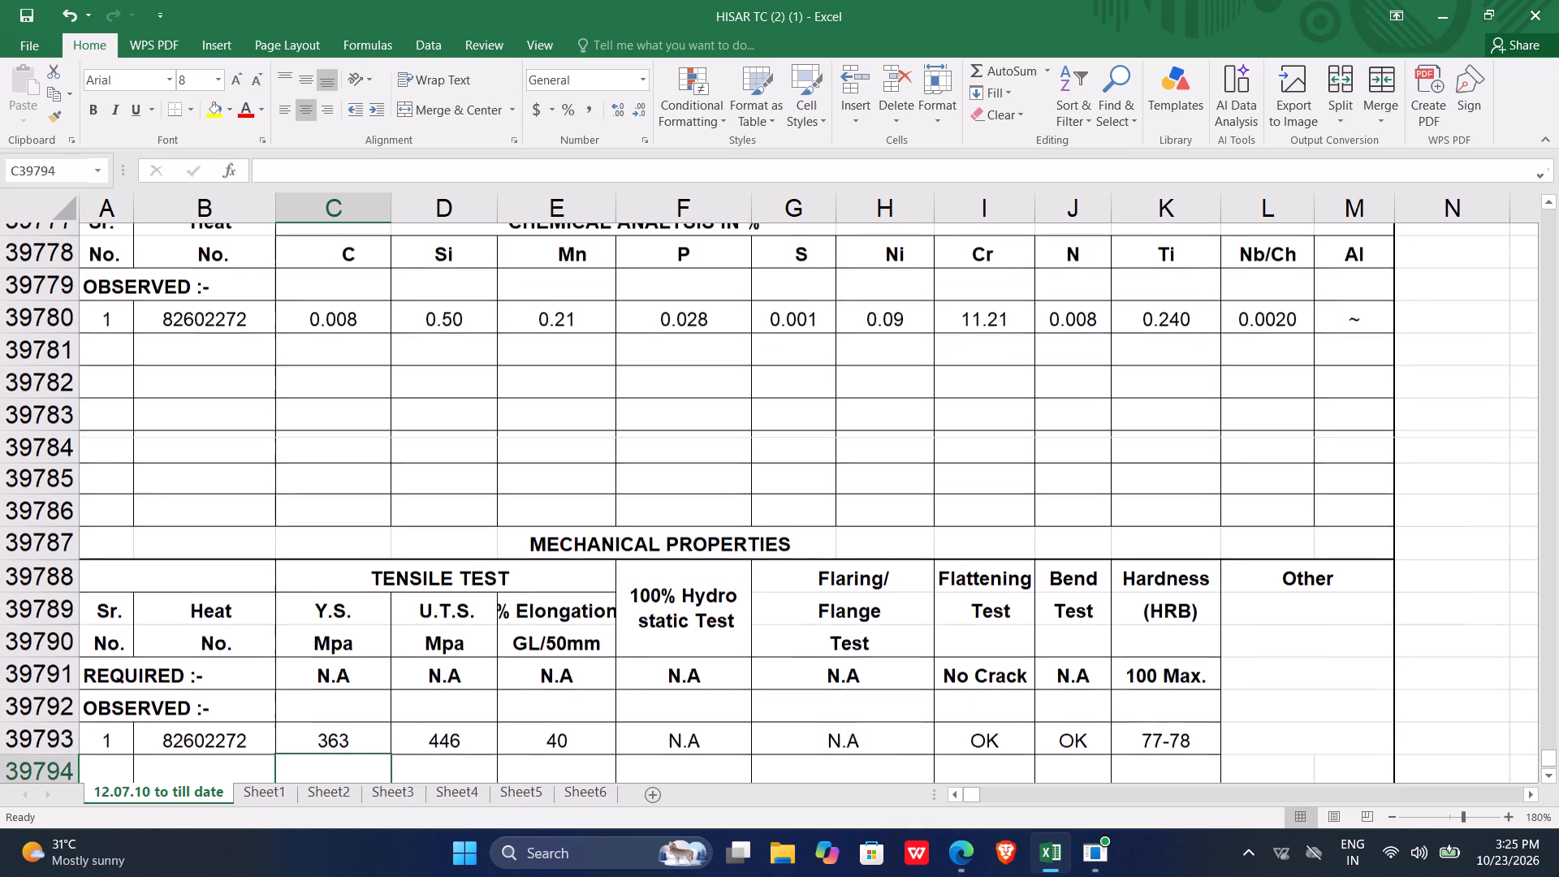
pyautogui.scroll(1, 343, 440)
pyautogui.press('Up')
pyautogui.press('Up')
pyautogui.press('Up')
pyautogui.press('Up')
pyautogui.press('Up')
pyautogui.press('Up')
pyautogui.press('Up')
pyautogui.press('Up')
pyautogui.press('Up')
pyautogui.press('Up')
pyautogui.press('Up')
pyautogui.press('Up')
pyautogui.press('Up')
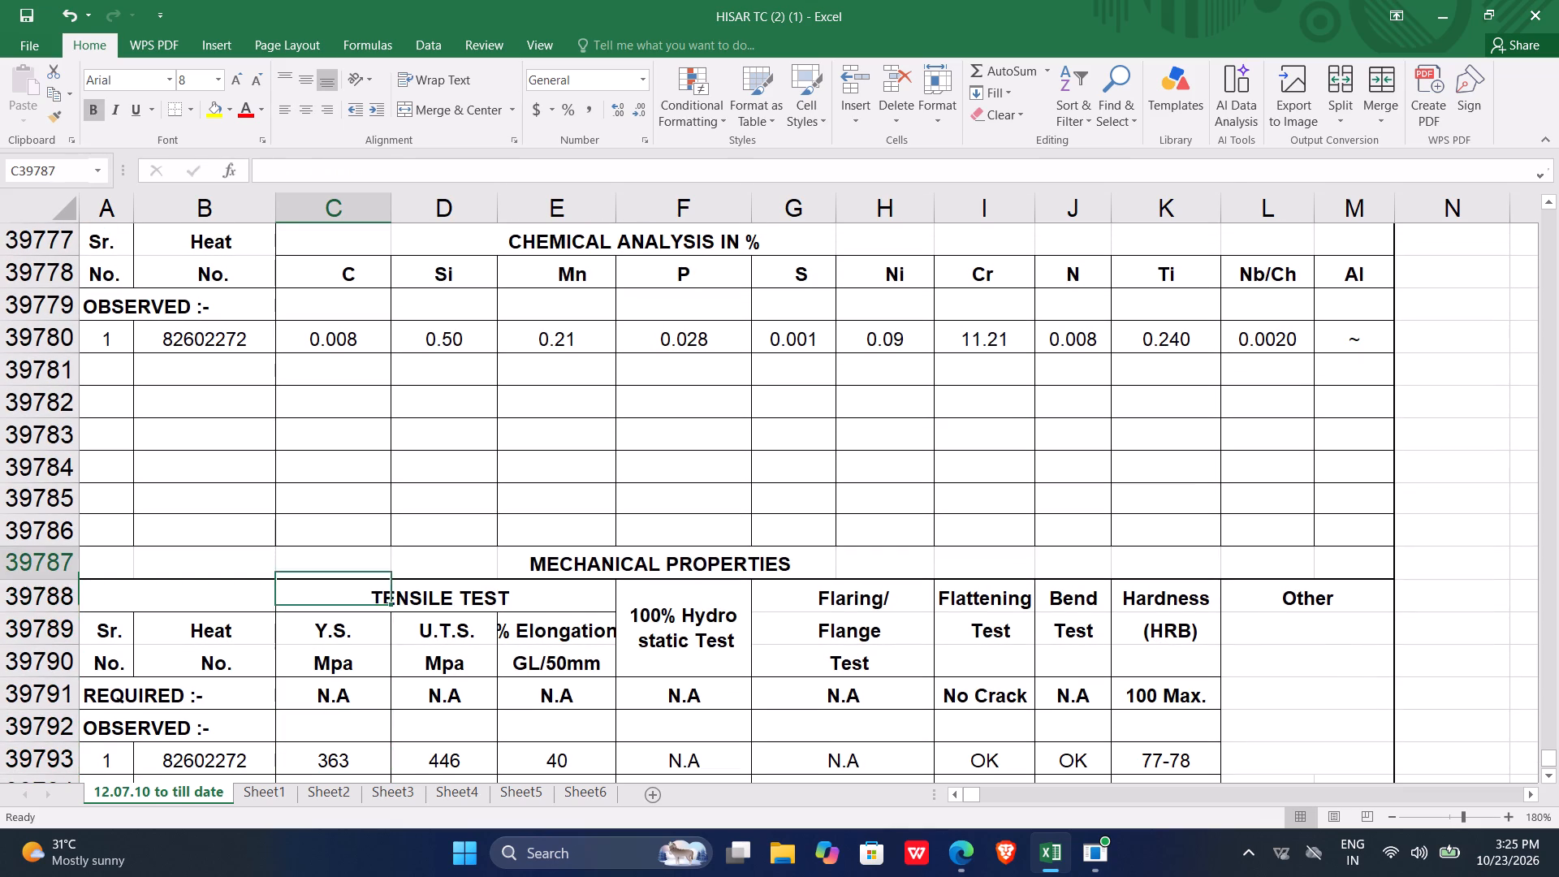
pyautogui.press('Up')
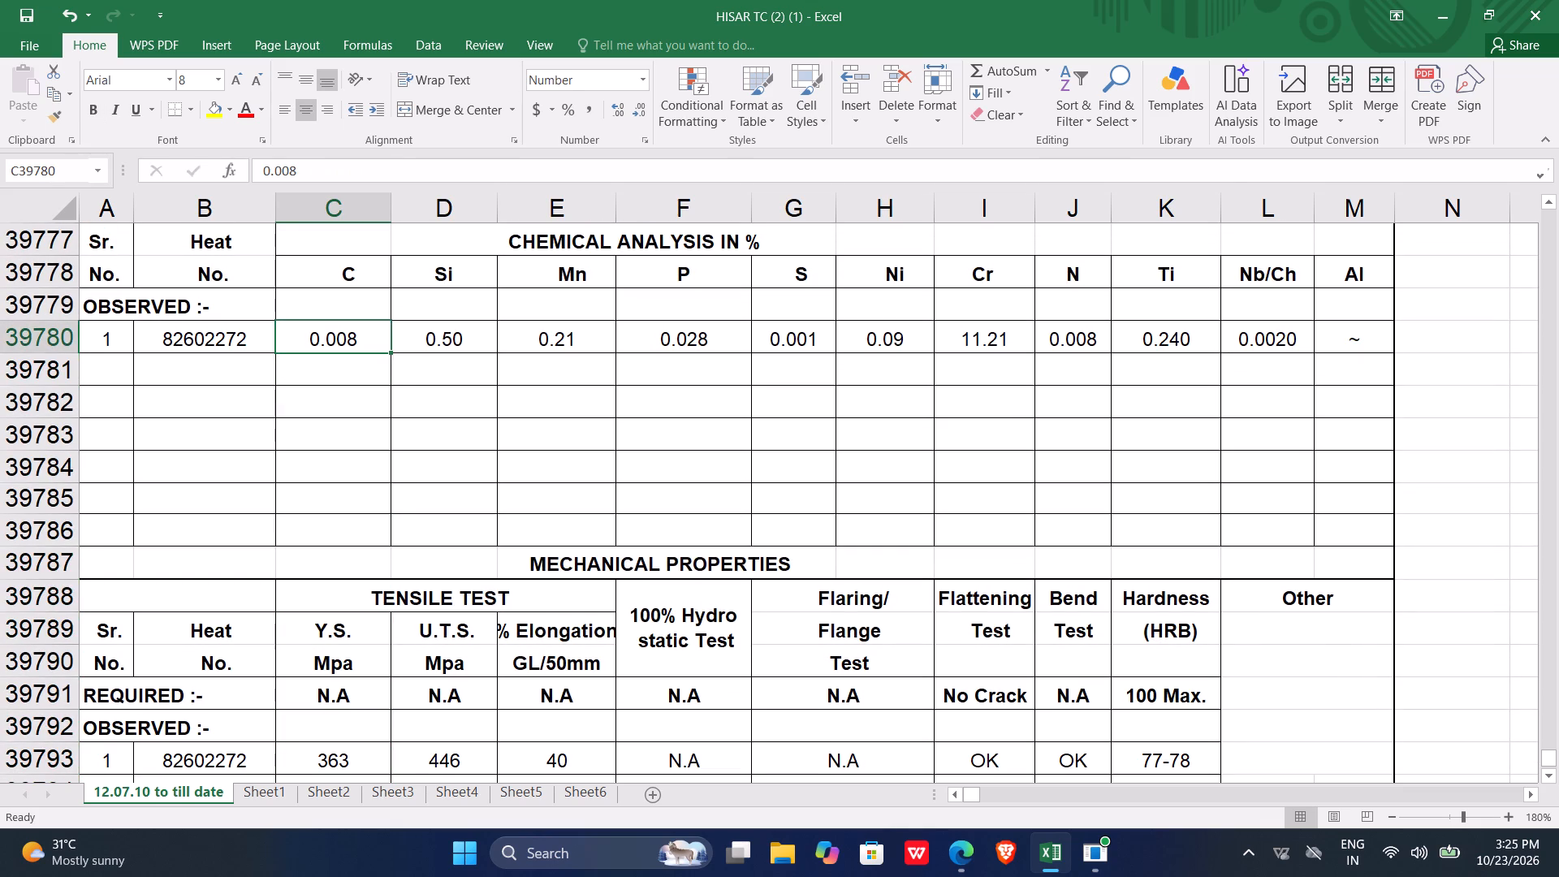
pyautogui.press('Right')
pyautogui.press('Right')
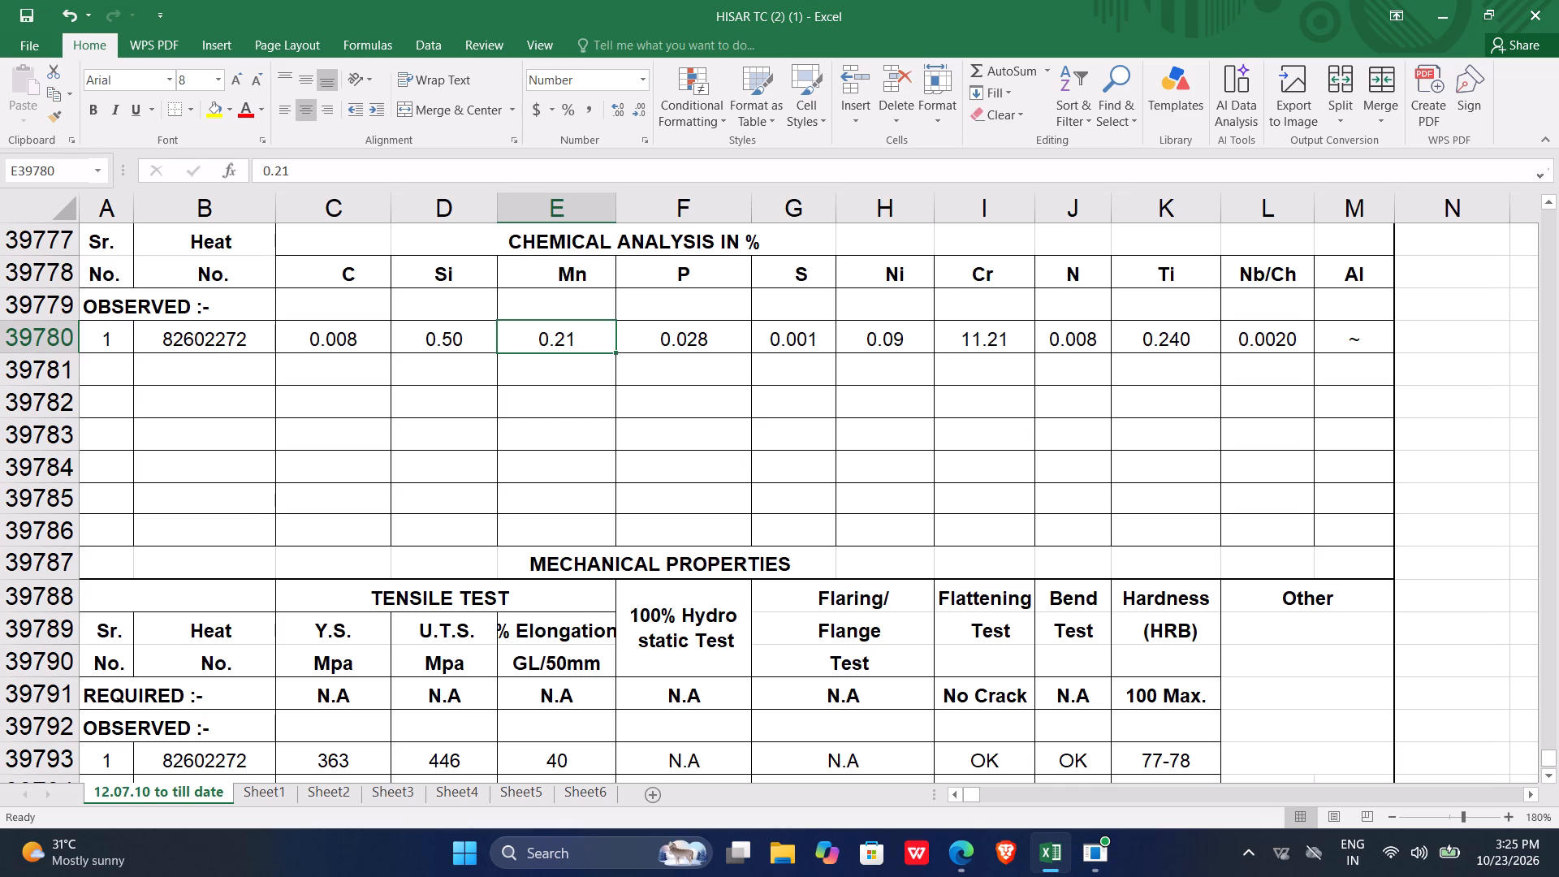
pyautogui.scroll(4, 299, 352)
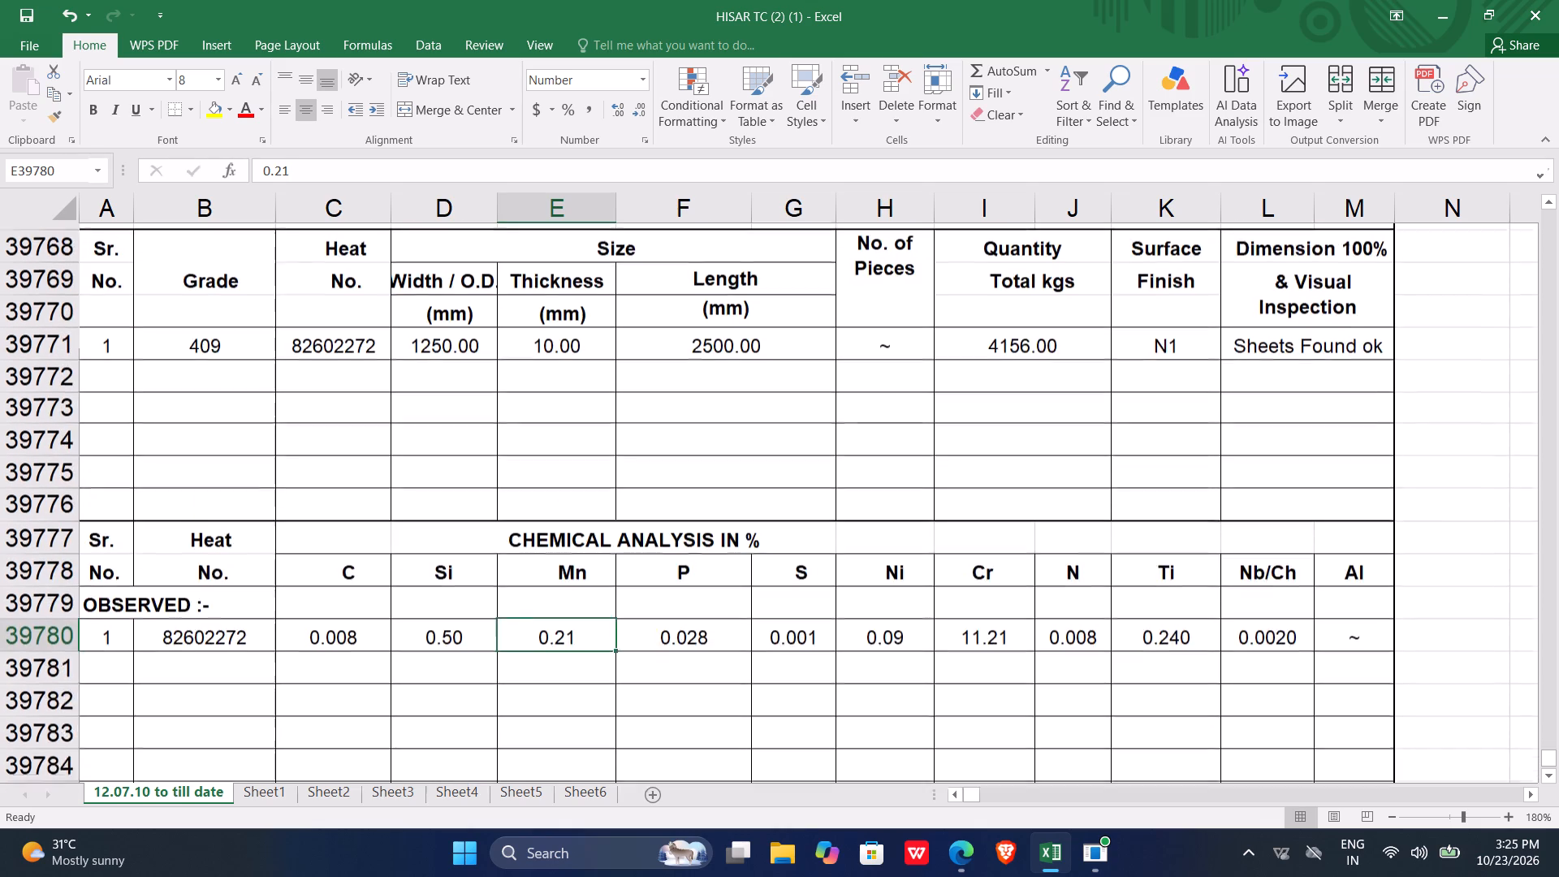
pyautogui.scroll(7, 299, 352)
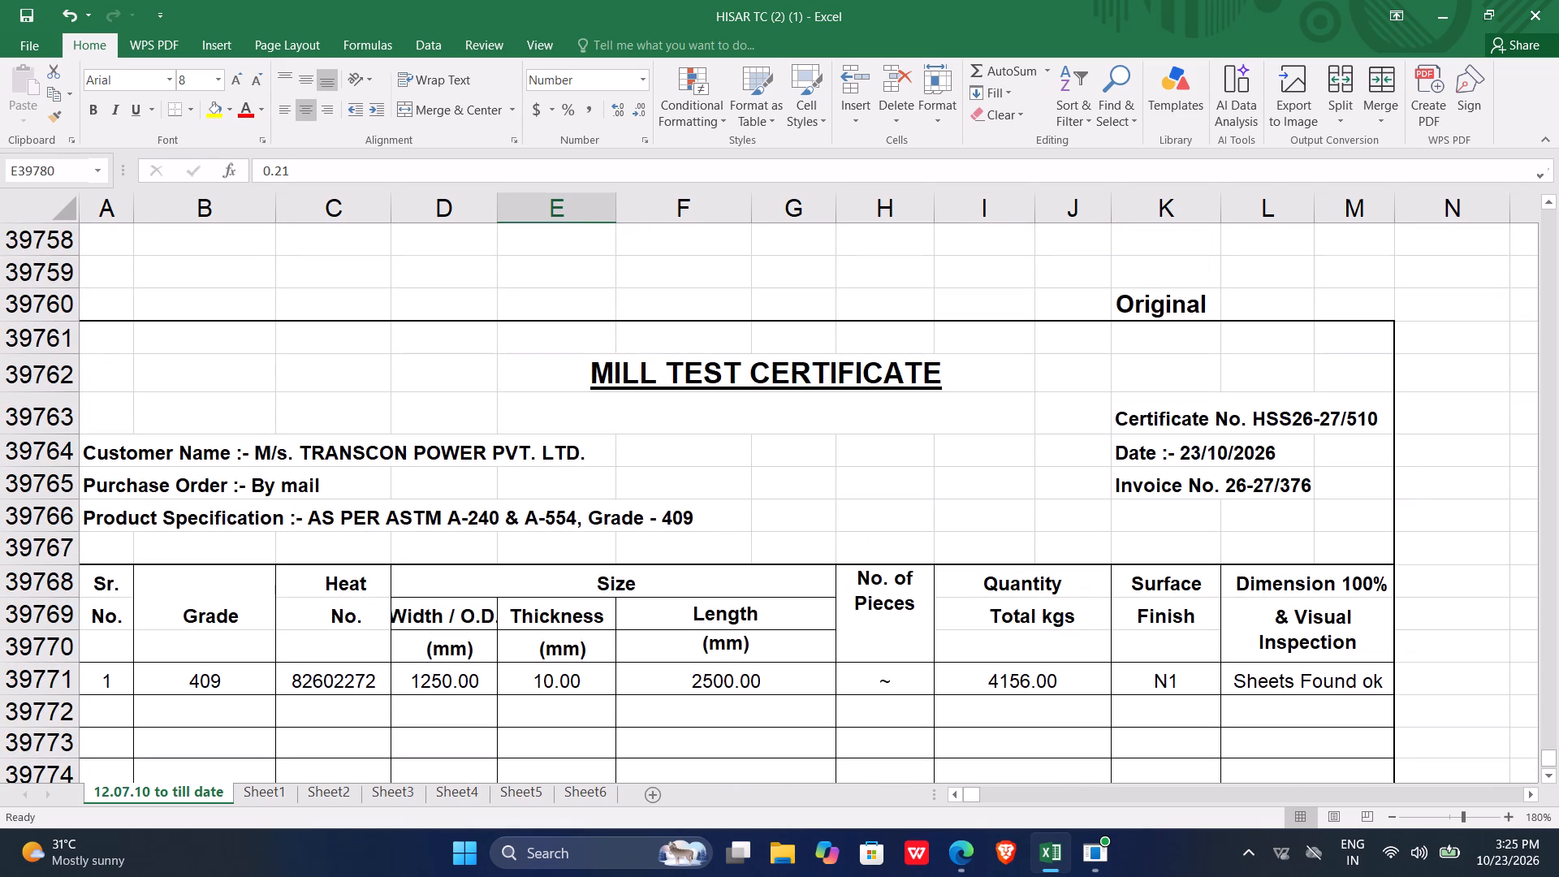
# Print the HSS26-27/510 certificate by selecting its block from A39759 through column M, row 39805, and sending it to the printer.
pyautogui.click(109, 276)
pyautogui.hotkey('shift', 'Right')
pyautogui.hotkey('shift', 'Right')
pyautogui.hotkey('shift', 'Right')
pyautogui.hotkey('shift', 'Right')
pyautogui.hotkey('shift', 'Right')
pyautogui.hotkey('shift', 'Right')
pyautogui.hotkey('shift', 'Right')
pyautogui.hotkey('shift', 'Right')
pyautogui.hotkey('shift', 'Right')
pyautogui.hotkey('shift', 'Right')
pyautogui.hotkey('shift', 'Right')
pyautogui.hotkey('shift', 'Right')
pyautogui.hotkey('shift', 'Right')
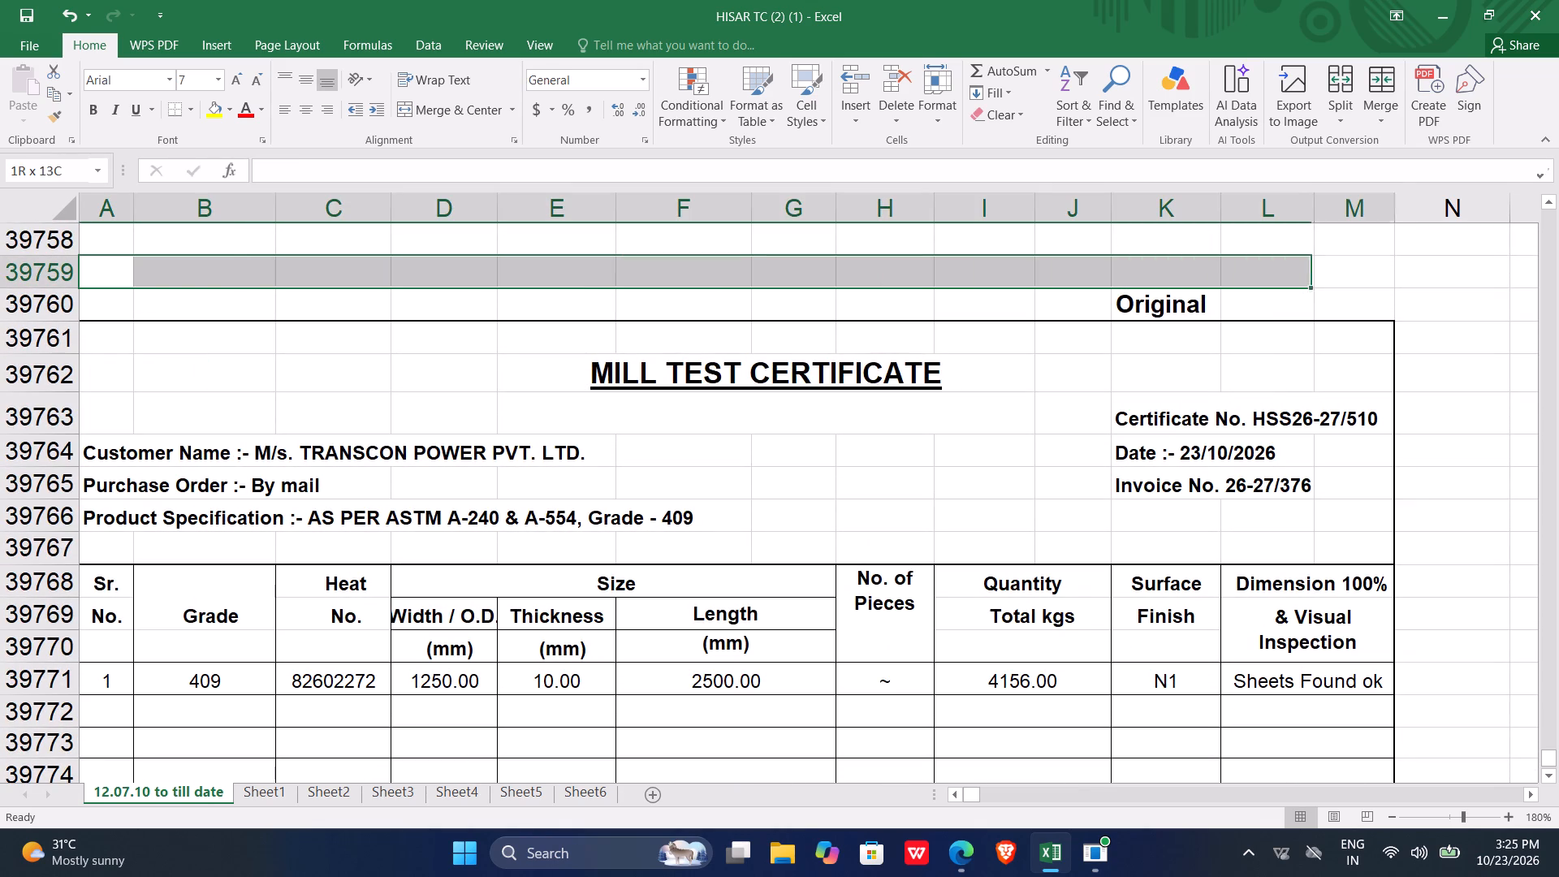
pyautogui.hotkey('shift', 'Left')
pyautogui.hotkey('shift', 'Down')
pyautogui.hotkey('shift', 'Down')
pyautogui.hotkey('shift', 'Down')
pyautogui.hotkey('shift', 'Down')
pyautogui.hotkey('shift', 'Down')
pyautogui.hotkey('shift', 'Down')
pyautogui.hotkey('shift', 'Down')
pyautogui.hotkey('shift', 'Down')
pyautogui.hotkey('shift', 'Down')
pyautogui.hotkey('shift', 'Down')
pyautogui.hotkey('shift', 'Down')
pyautogui.hotkey('shift', 'Down')
pyautogui.hotkey('shift', 'Down')
pyautogui.hotkey('shift', 'Down')
pyautogui.hotkey('shift', 'Down')
pyautogui.hotkey('shift', 'Down')
pyautogui.hotkey('shift', 'Down')
pyautogui.hotkey('shift', 'Down')
pyautogui.hotkey('shift', 'Down')
pyautogui.hotkey('shift', 'Down')
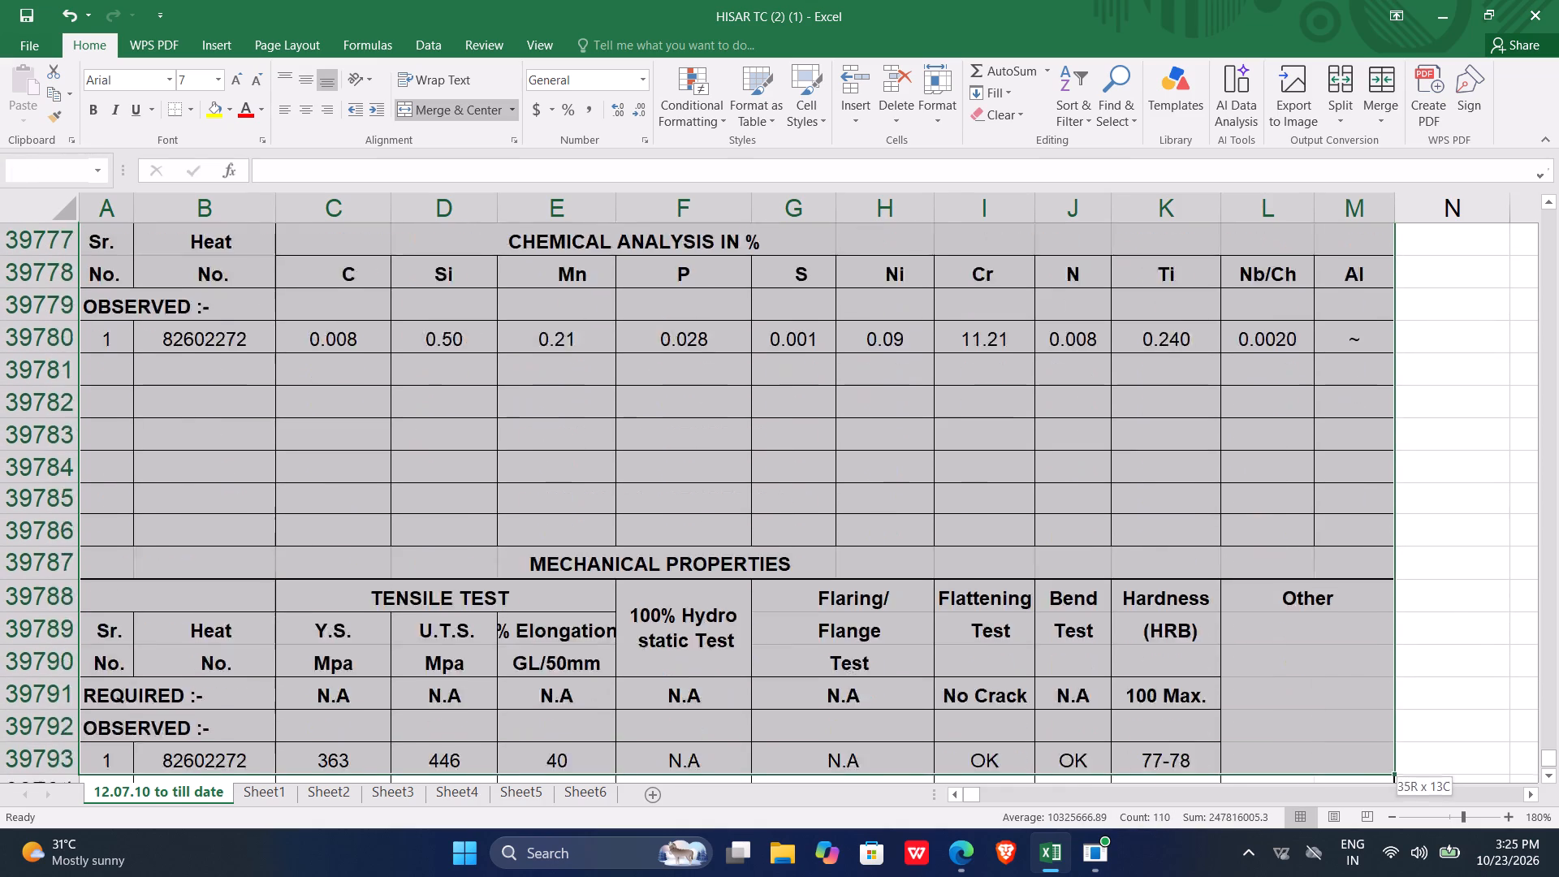
pyautogui.hotkey('shift', 'Up')
pyautogui.hotkey('shift', 'Up')
pyautogui.hotkey('shift', 'Up')
pyautogui.hotkey('shift', 'Up')
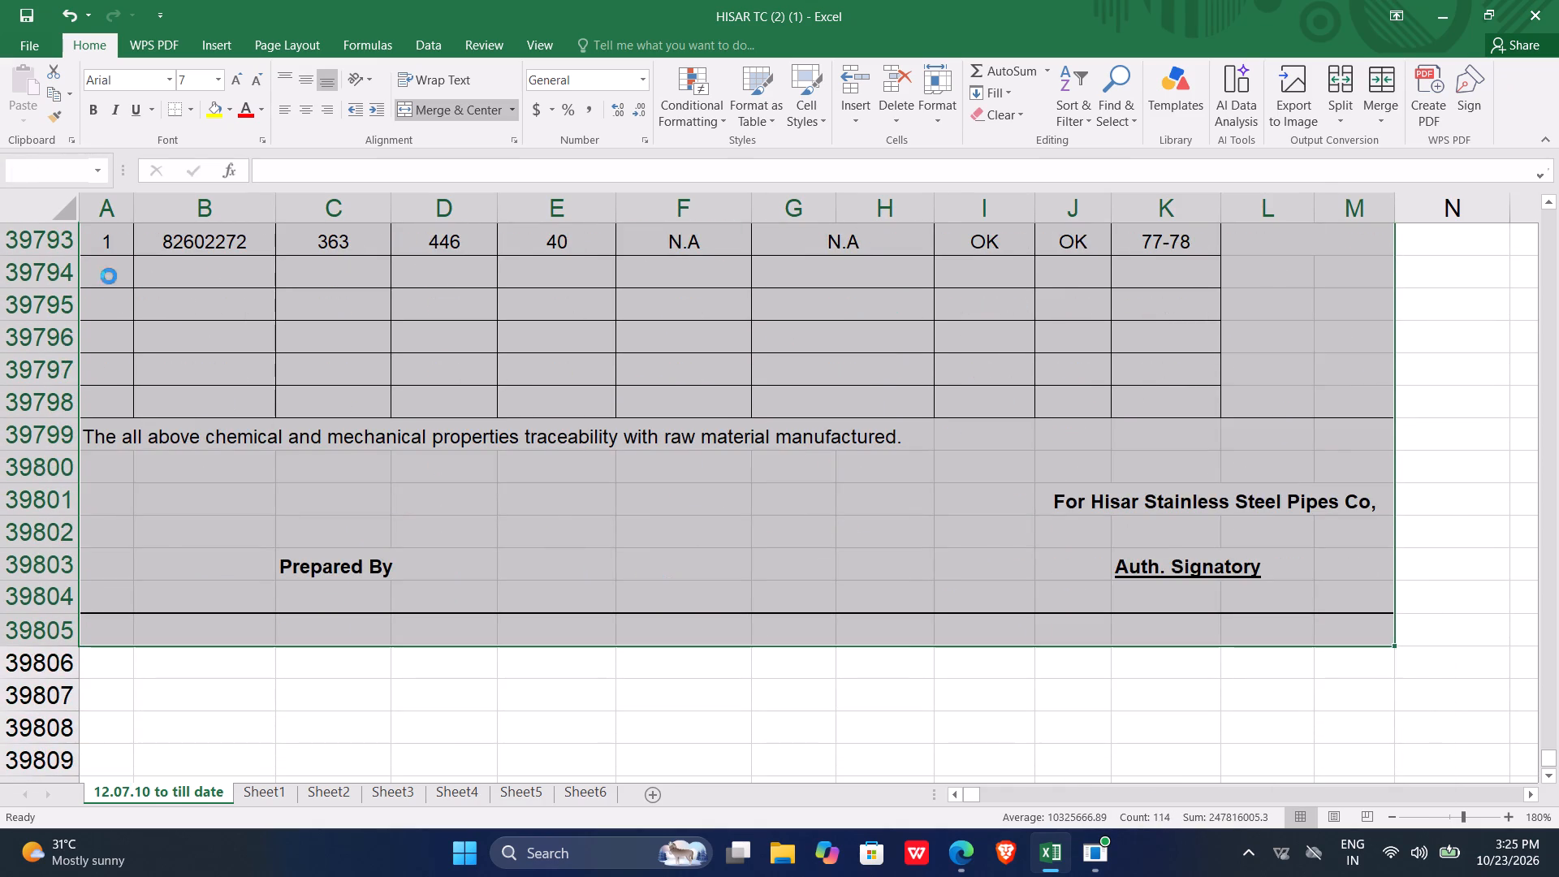
pyautogui.hotkey('ctrl', 'p')
pyautogui.click(218, 175)
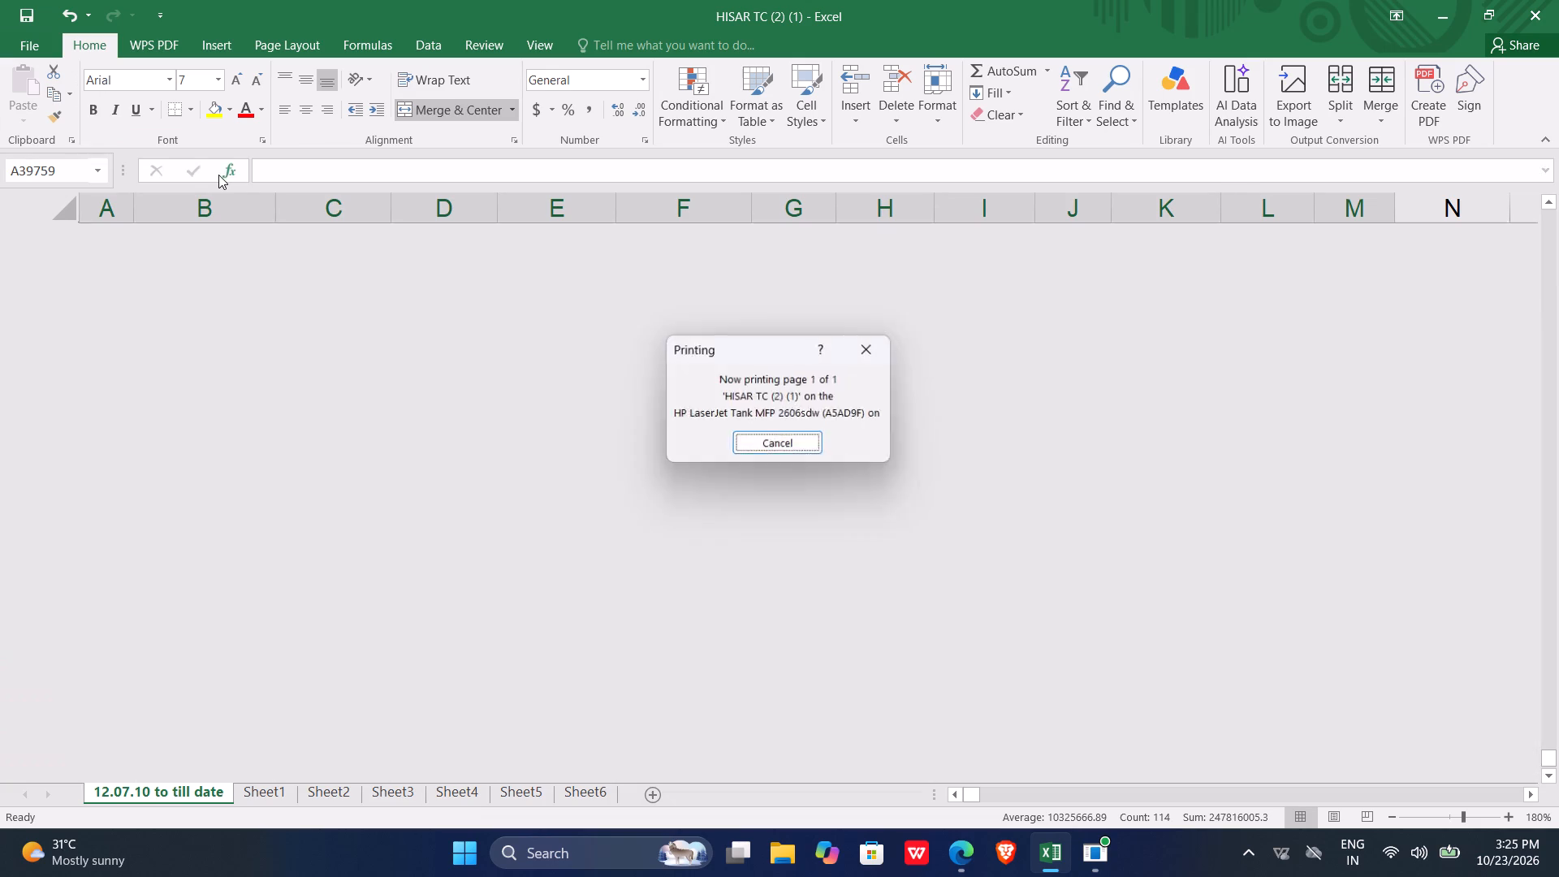
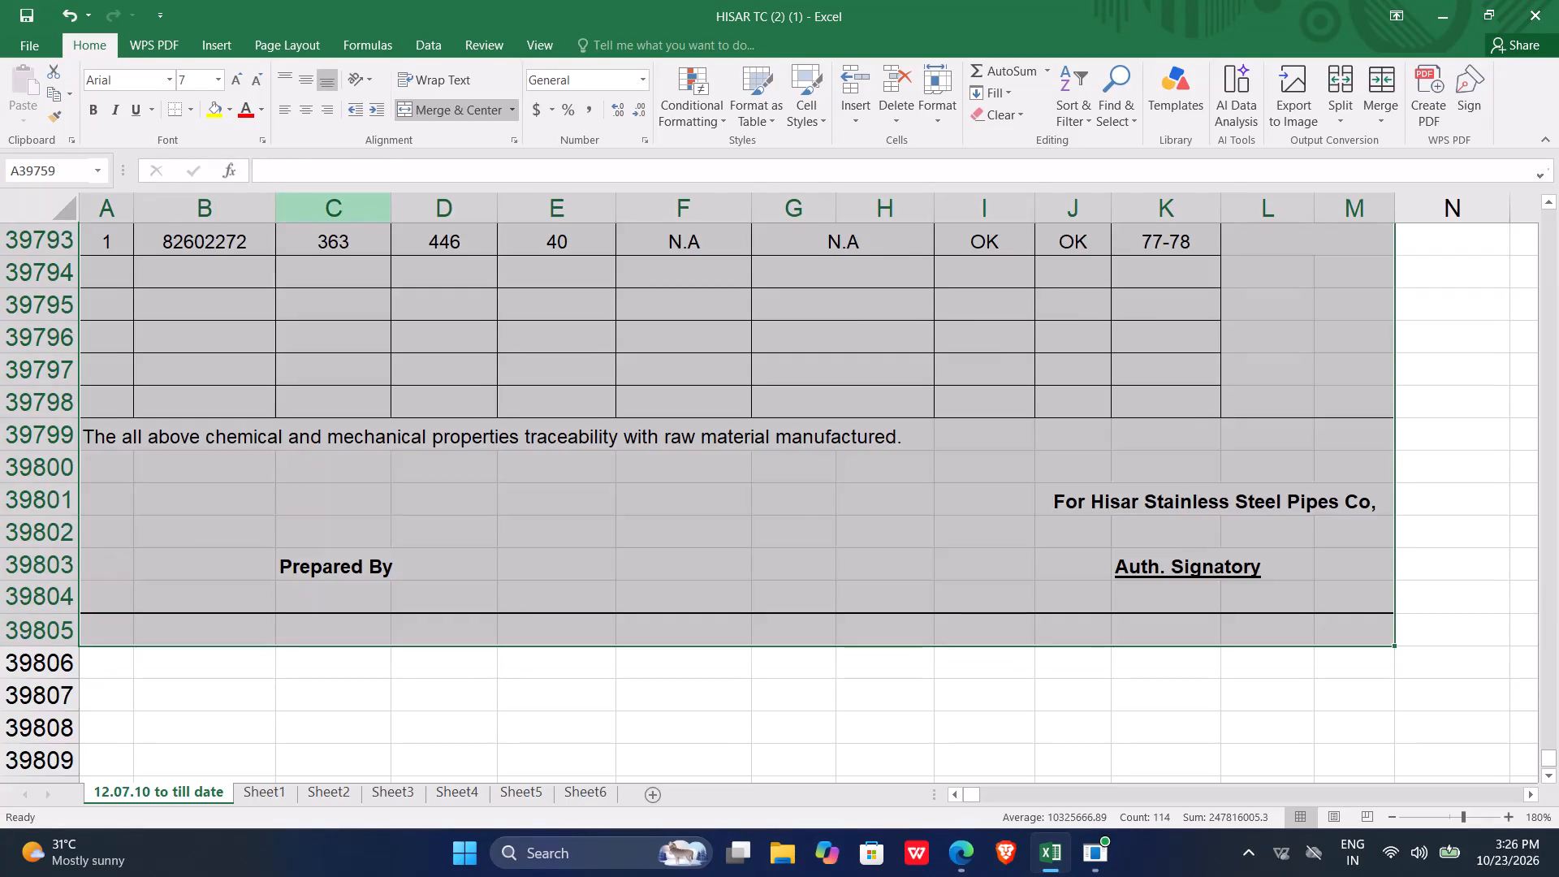
# Copy heat number SG95722 from certificate HSS26-27/512's first size row into the first observed row of its mechanical properties, cell B39894.
pyautogui.scroll(2, 365, 391)
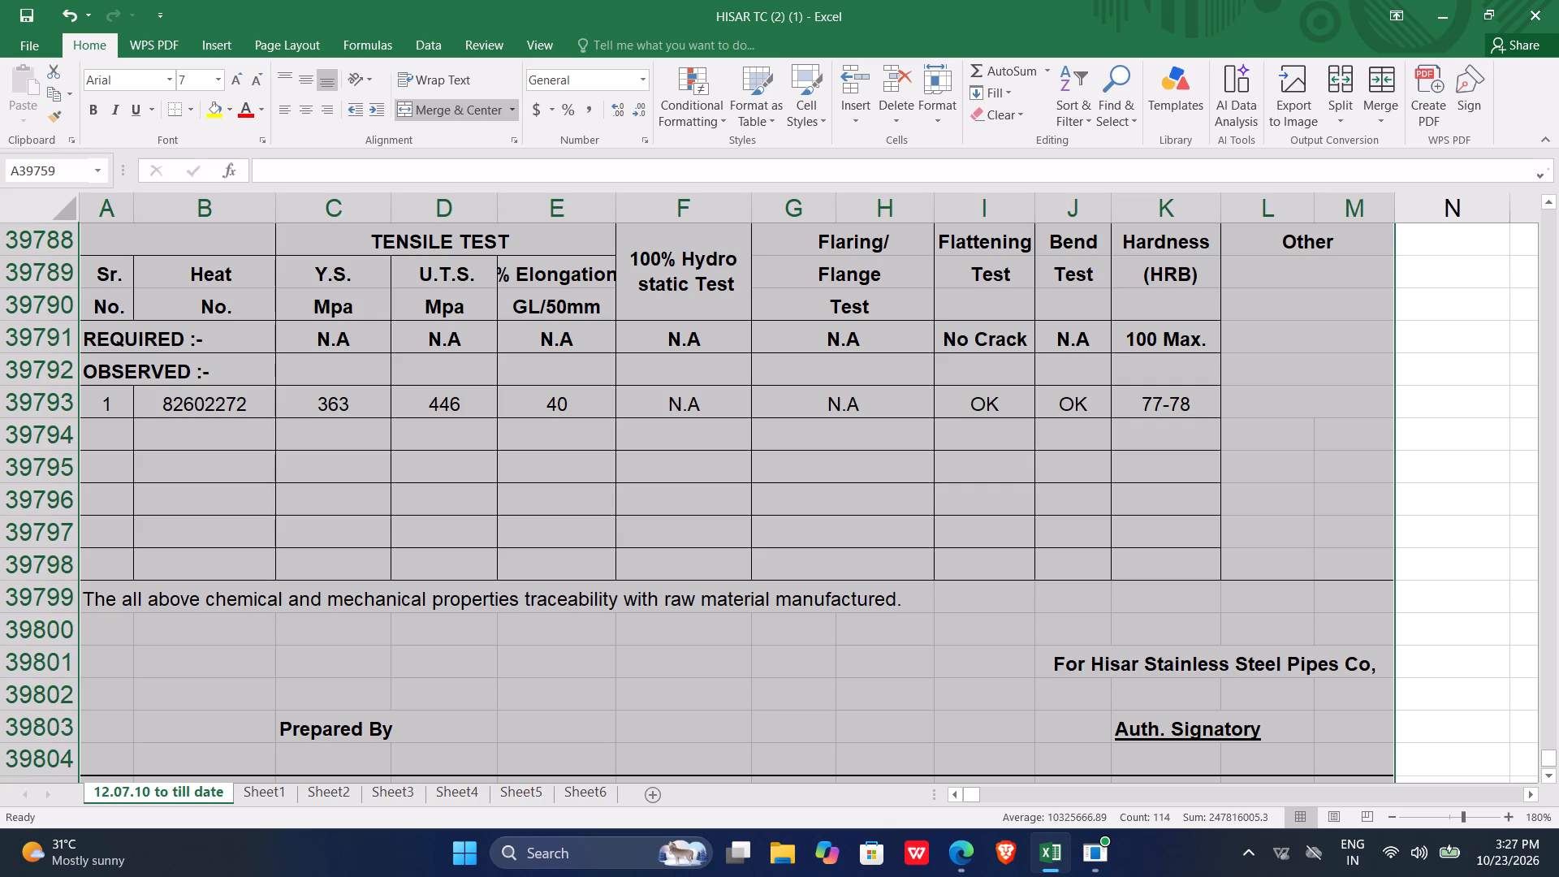
pyautogui.click(371, 615)
pyautogui.scroll(-5, 371, 615)
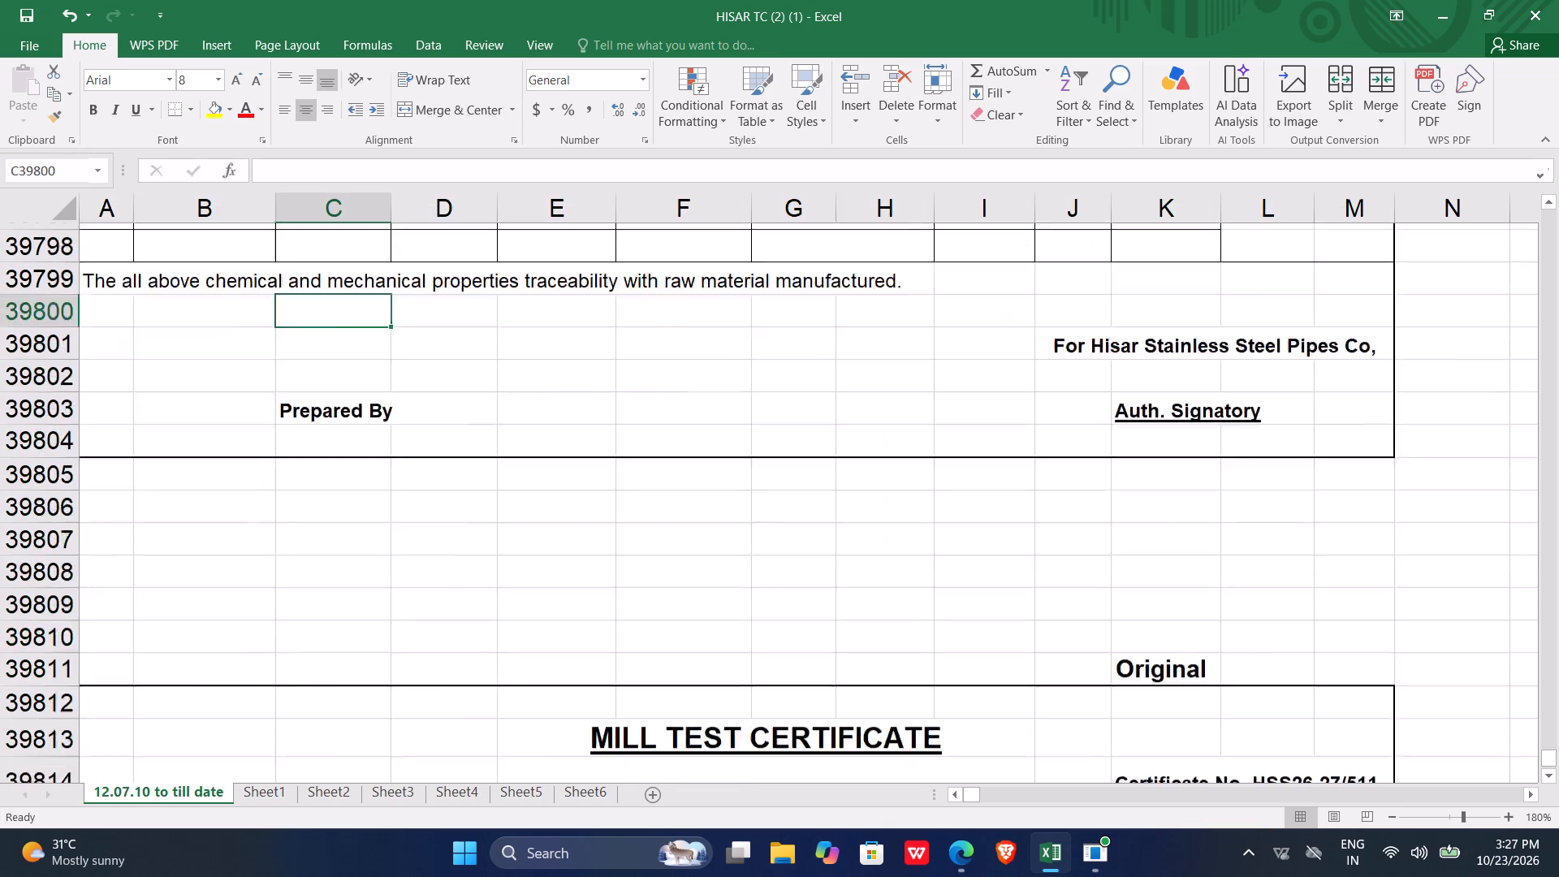
pyautogui.scroll(-9, 371, 615)
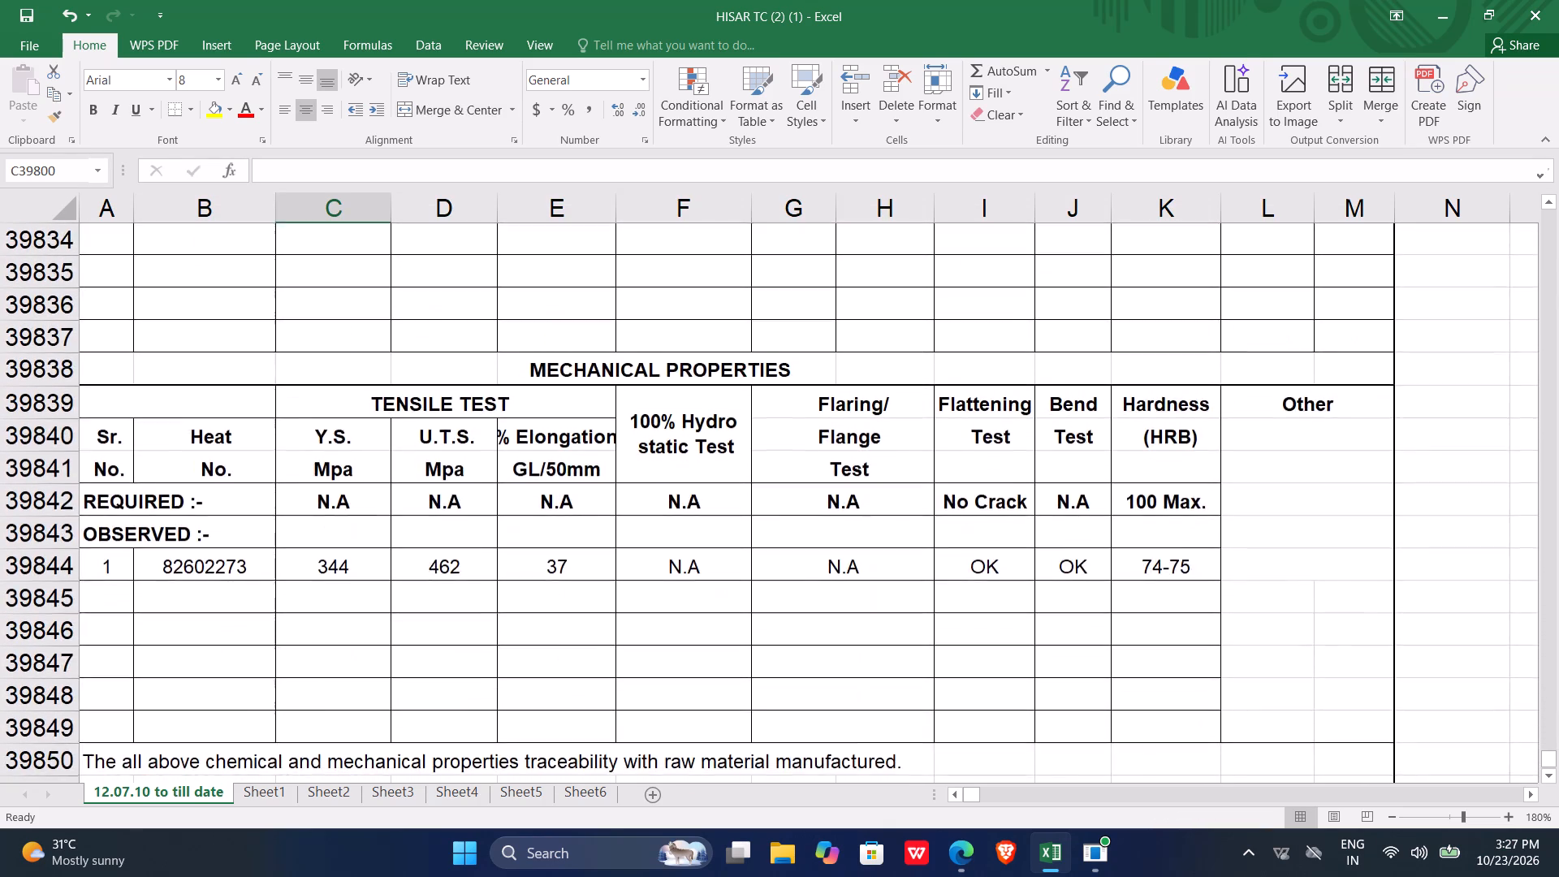
pyautogui.scroll(-13, 371, 615)
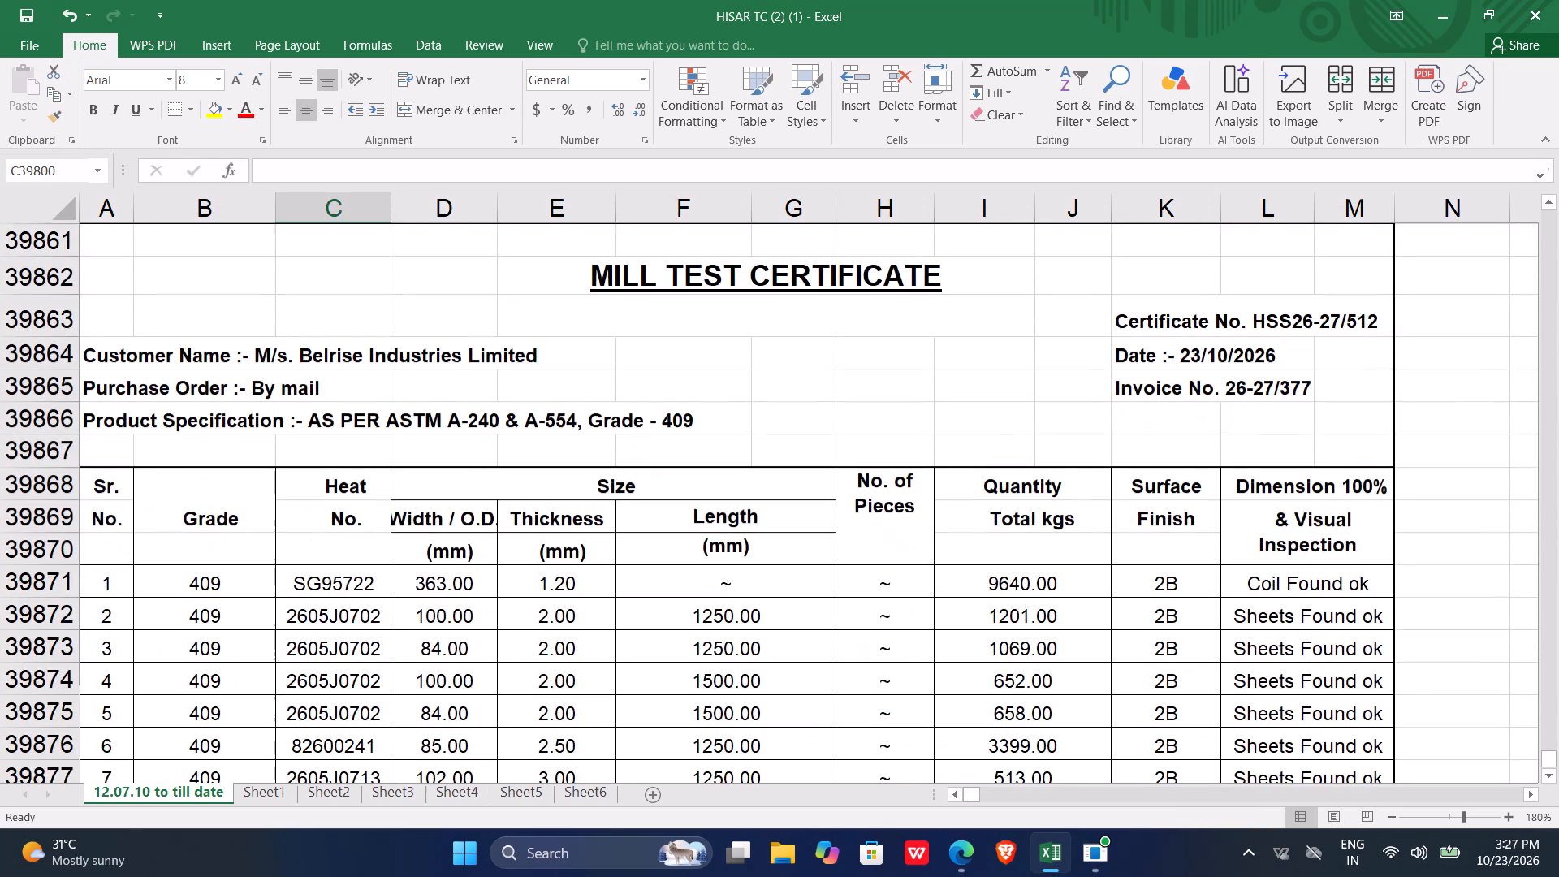
pyautogui.scroll(-1, 371, 615)
pyautogui.click(348, 583)
pyautogui.hotkey('ctrl', 'c')
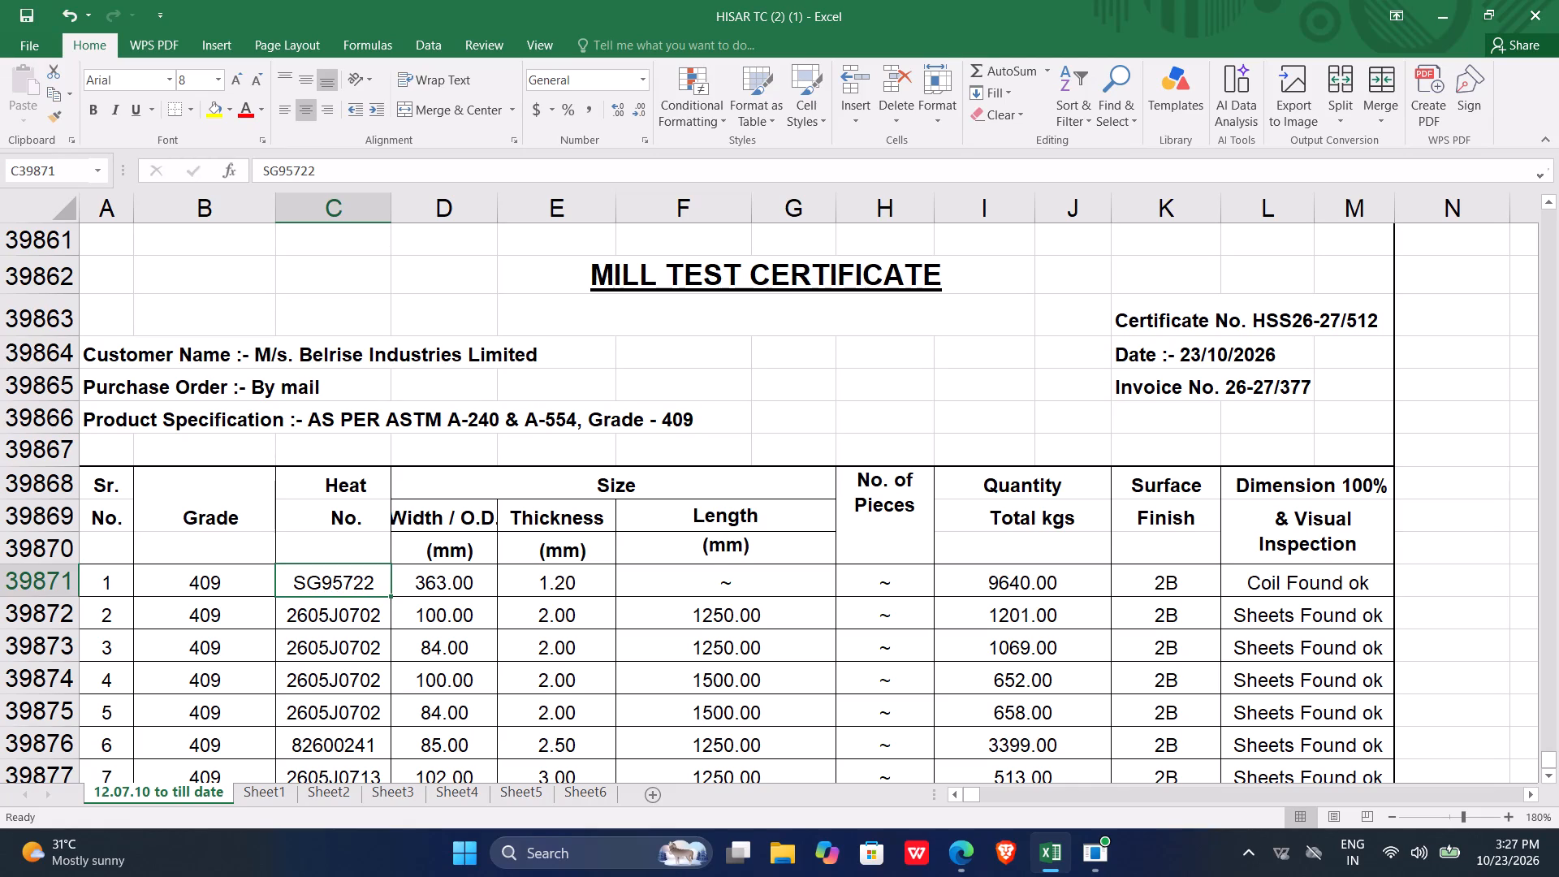
pyautogui.scroll(-7, 348, 583)
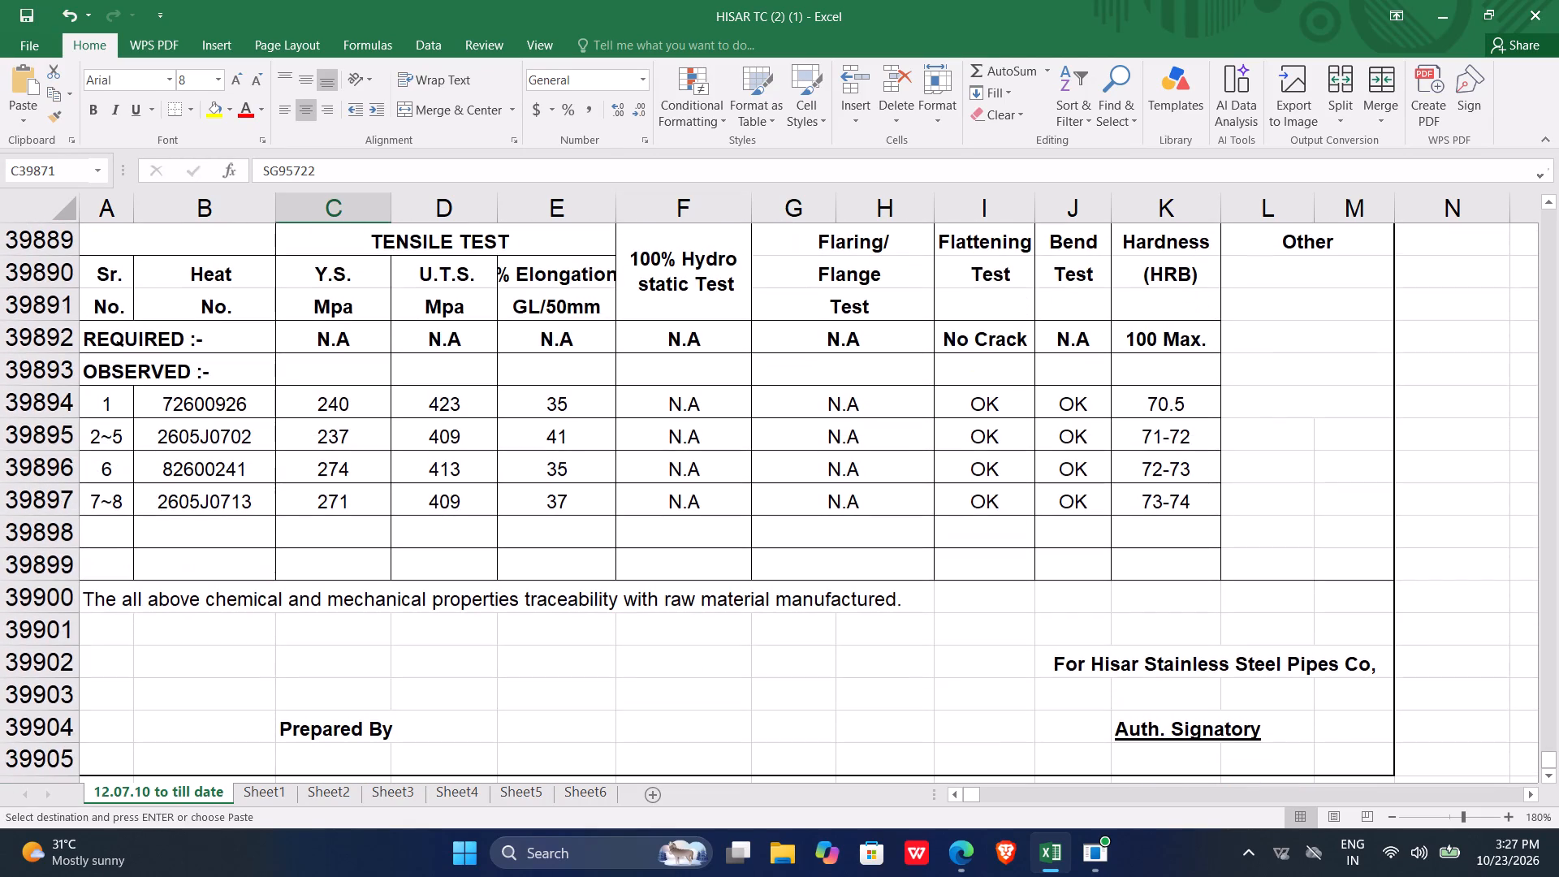
pyautogui.click(207, 406)
pyautogui.hotkey('ctrl', 'v')
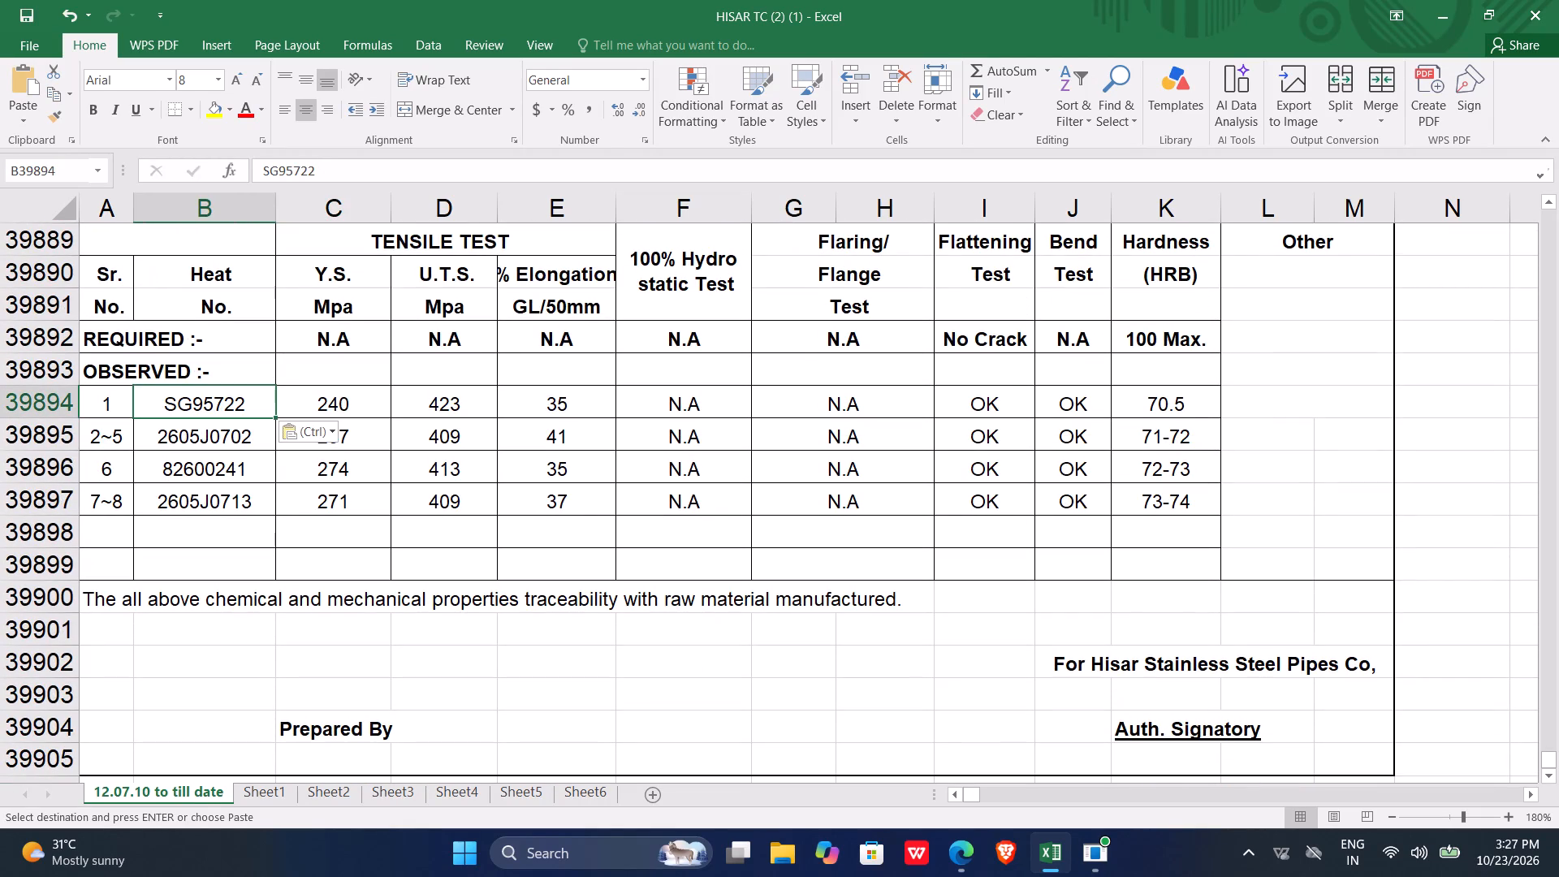
pyautogui.click(391, 452)
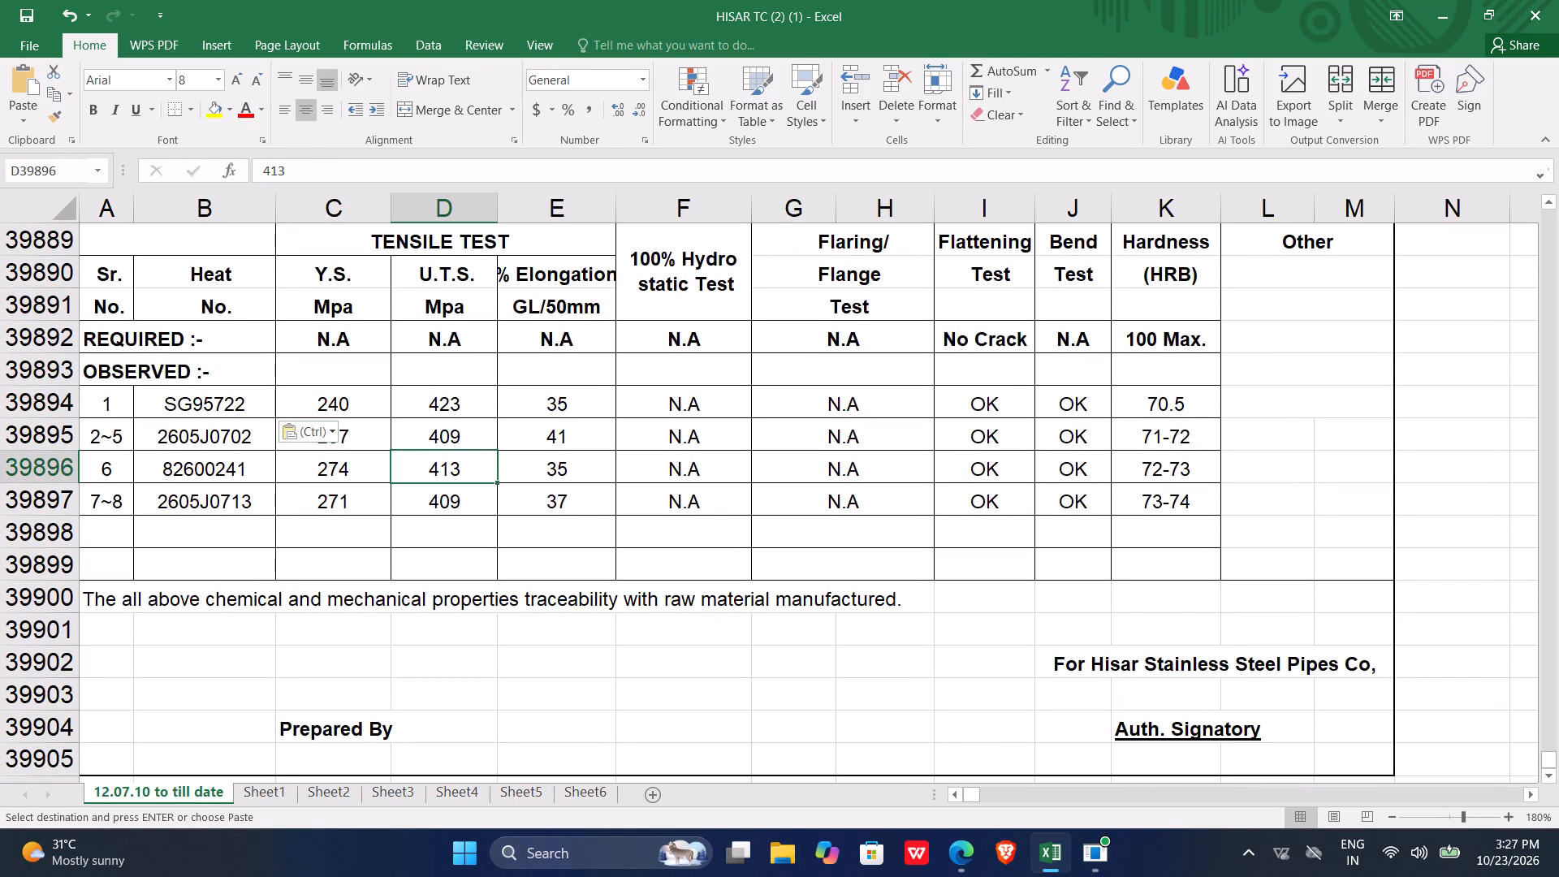
pyautogui.scroll(1, 318, 313)
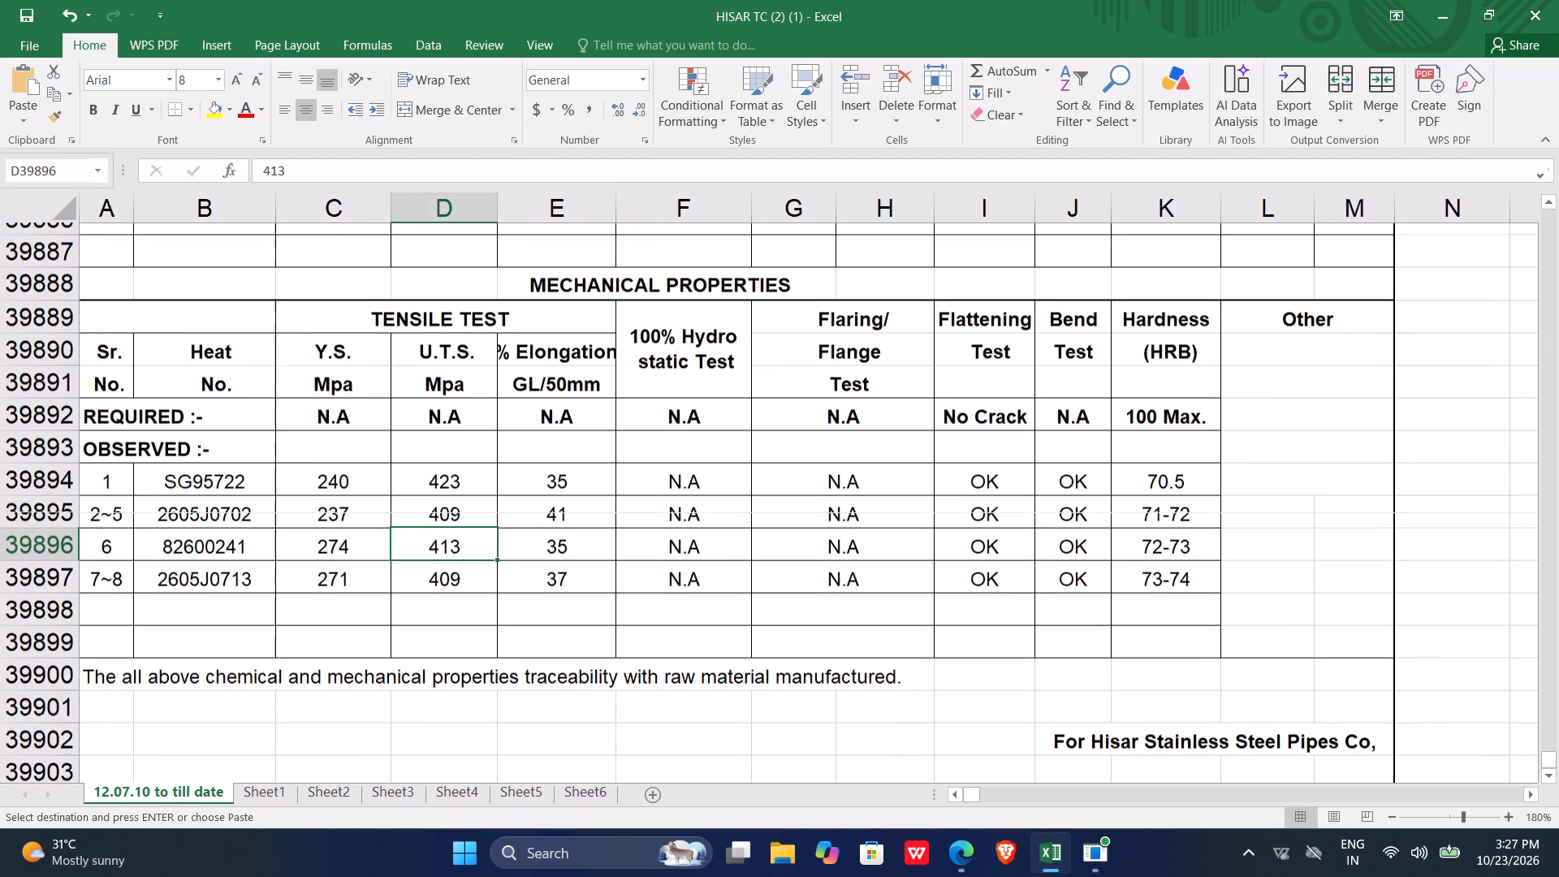
pyautogui.scroll(7, 318, 313)
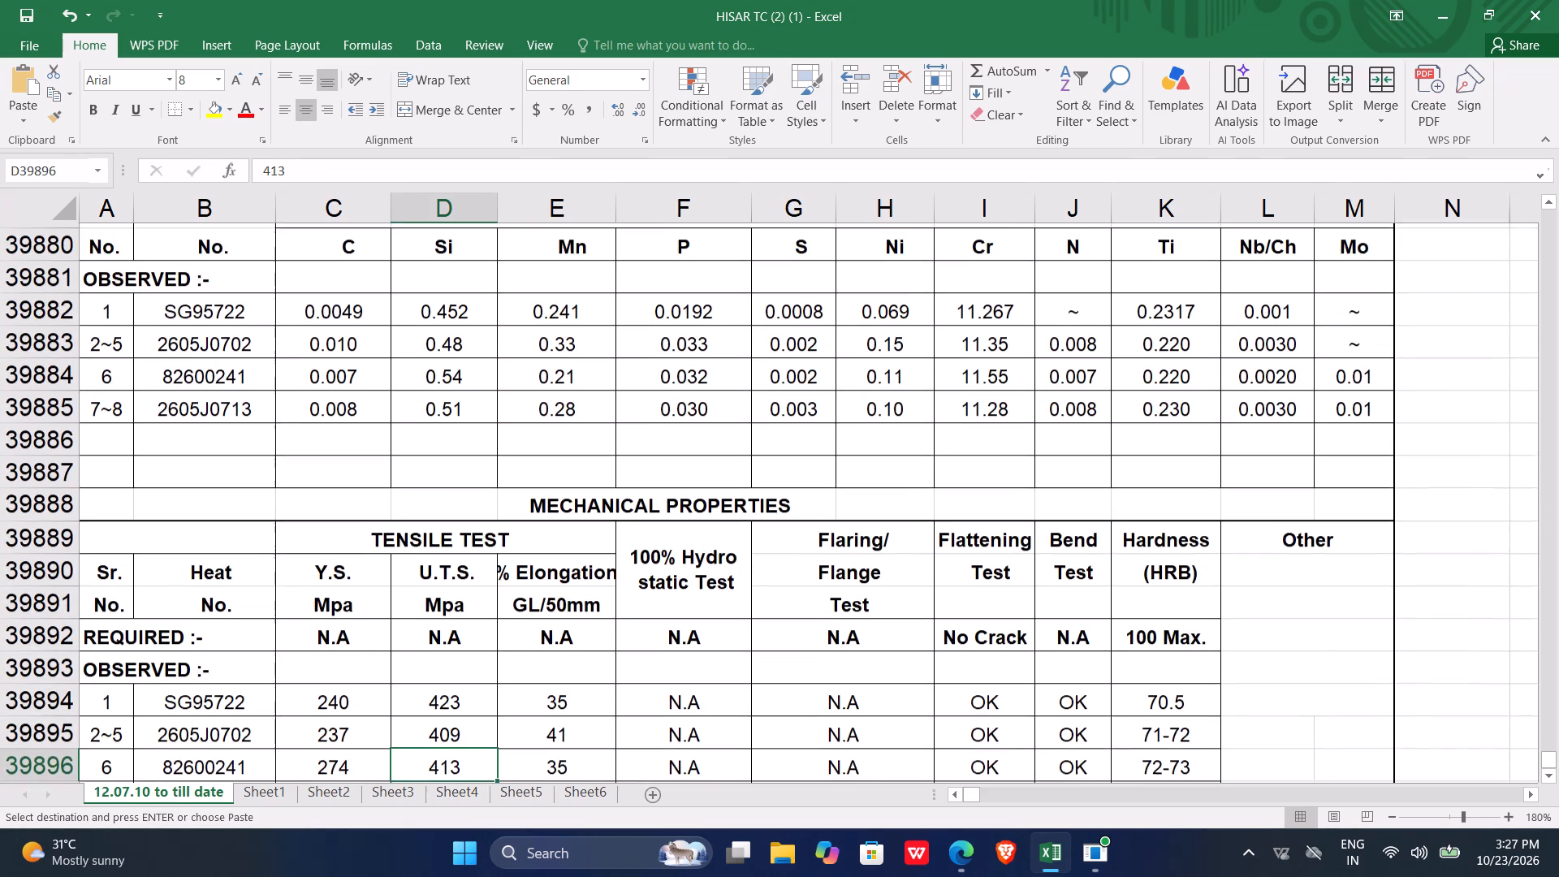
pyautogui.scroll(5, 318, 313)
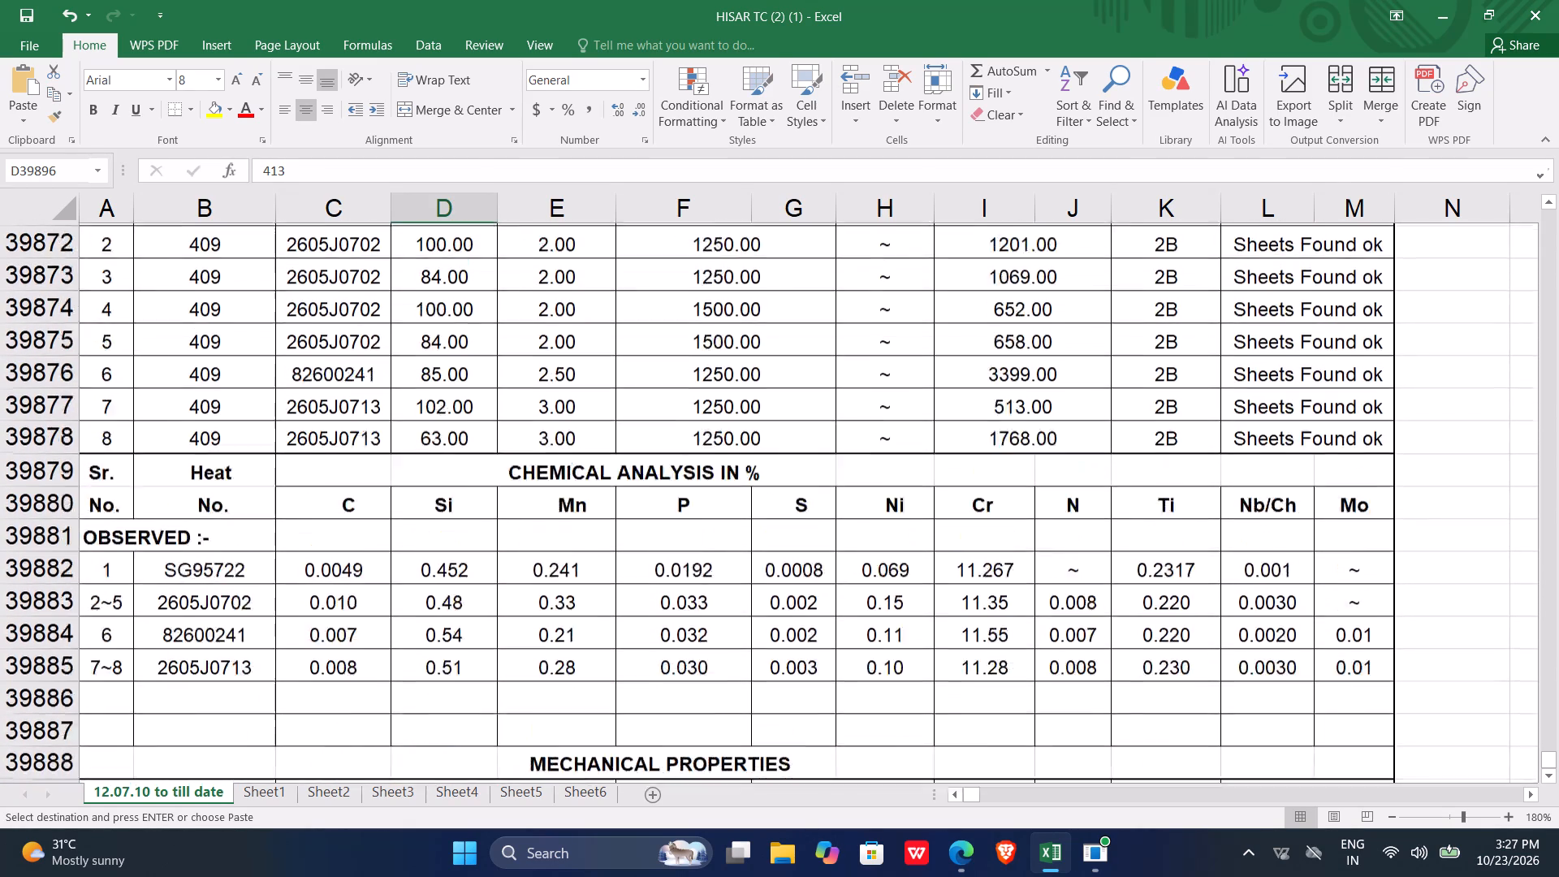
pyautogui.scroll(5, 318, 313)
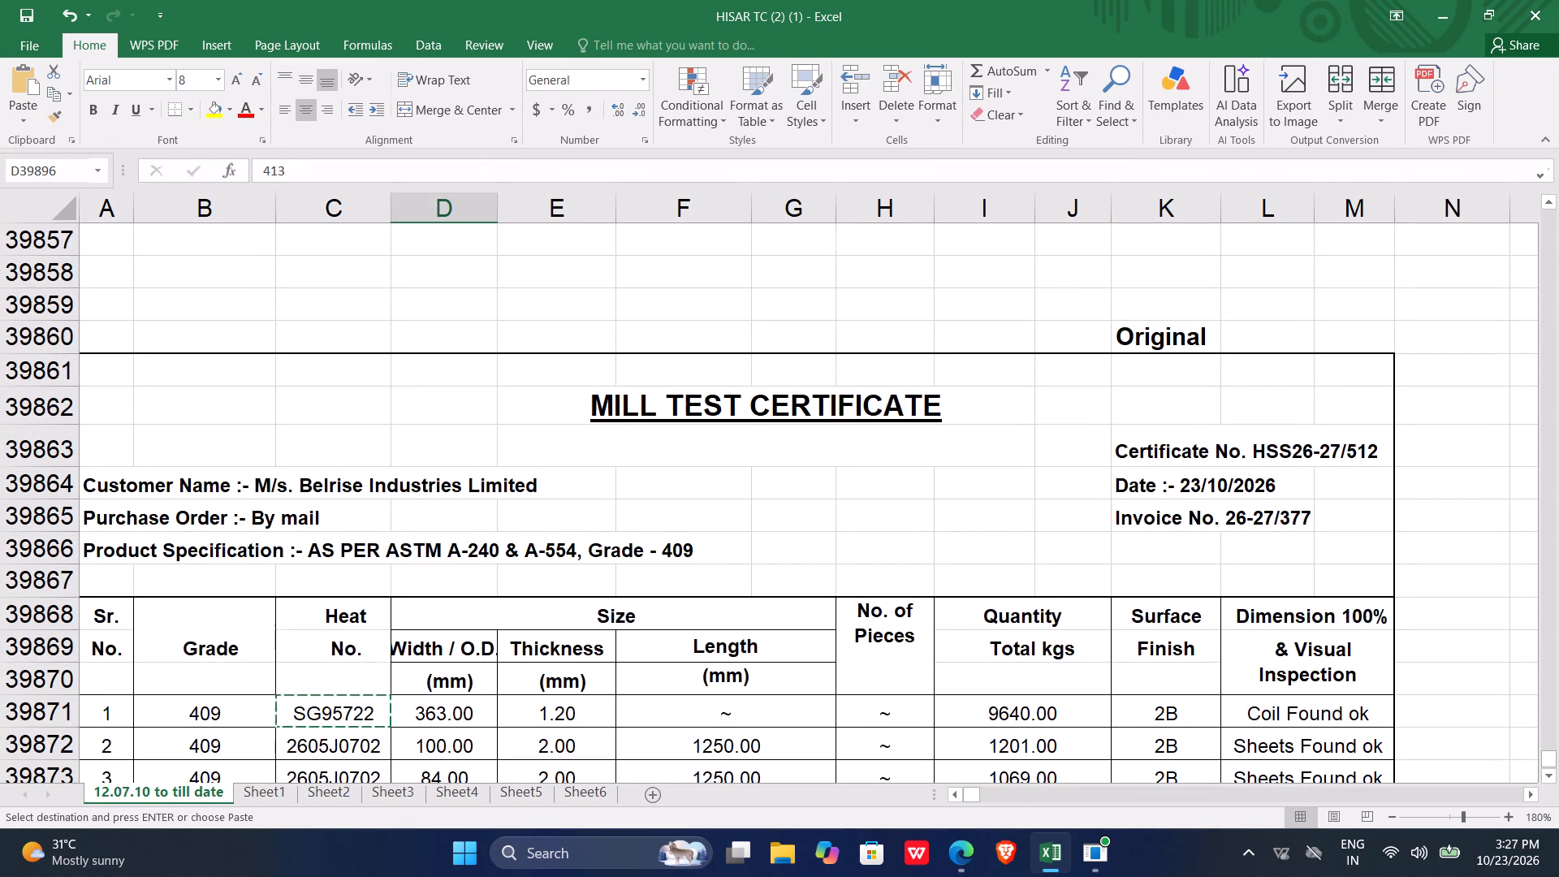
pyautogui.click(87, 343)
pyautogui.click(93, 310)
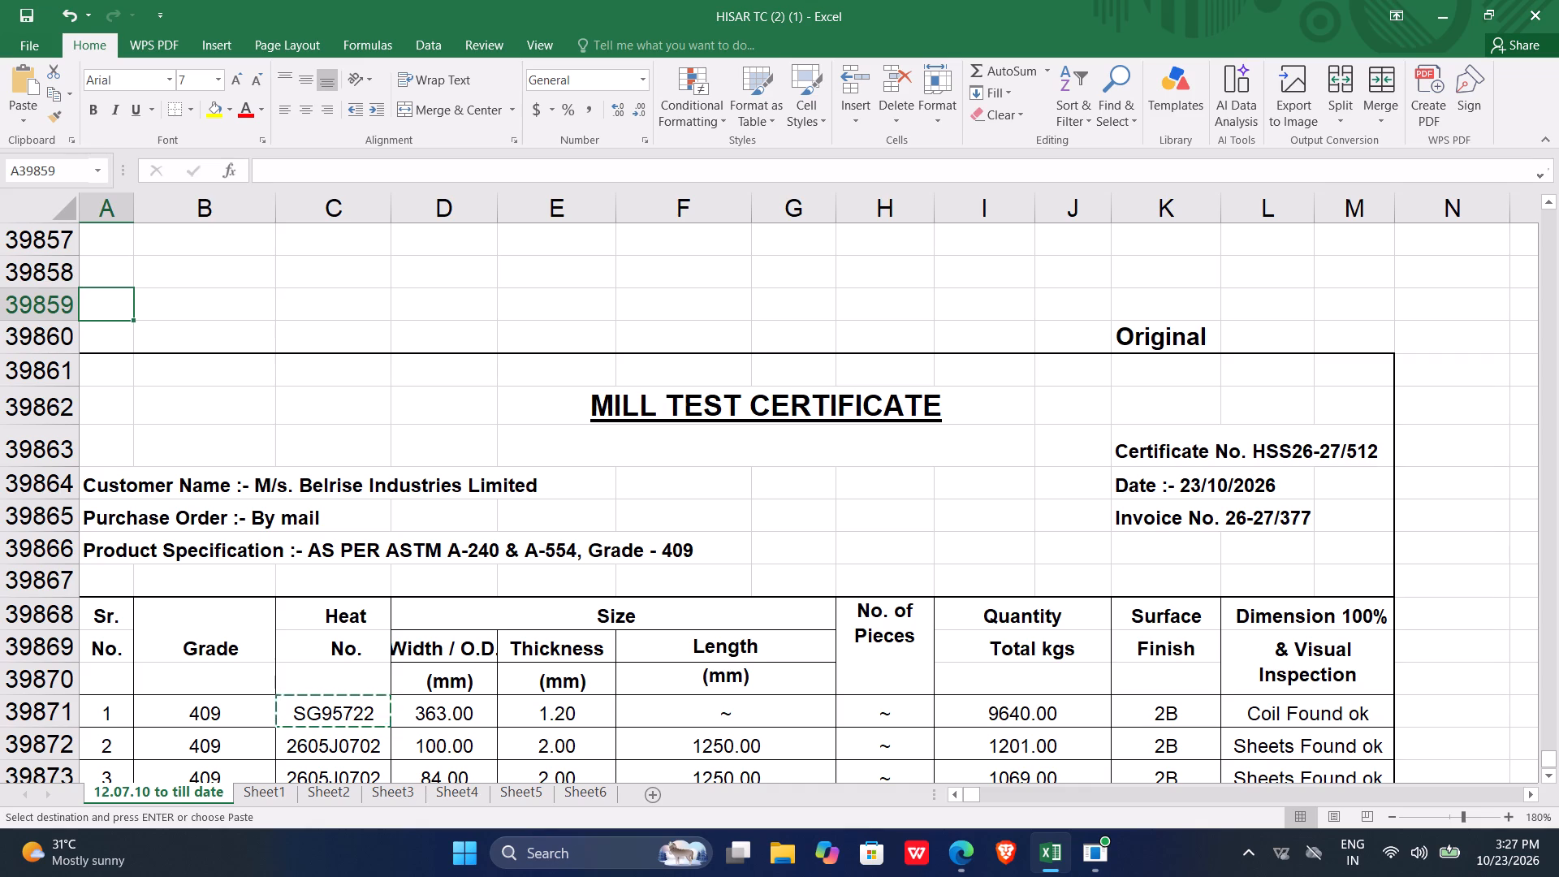
pyautogui.hotkey('shift', 'Right')
pyautogui.hotkey('shift', 'Right')
pyautogui.hotkey('shift', 'Right')
pyautogui.hotkey('shift', 'Right')
pyautogui.hotkey('shift', 'Right')
pyautogui.hotkey('shift', 'Right')
pyautogui.hotkey('shift', 'Right')
pyautogui.hotkey('shift', 'Right')
pyautogui.hotkey('shift', 'Right')
pyautogui.hotkey('shift', 'Right')
pyautogui.hotkey('shift', 'Right')
pyautogui.hotkey('shift', 'Right')
pyautogui.hotkey('shift', 'Right')
pyautogui.hotkey('shift', 'Right')
pyautogui.hotkey('shift', 'Right')
pyautogui.hotkey('shift', 'Left')
pyautogui.hotkey('shift', 'Left')
pyautogui.hotkey('shift', 'Left')
pyautogui.hotkey('shift', 'Left')
pyautogui.hotkey('shift', 'Down')
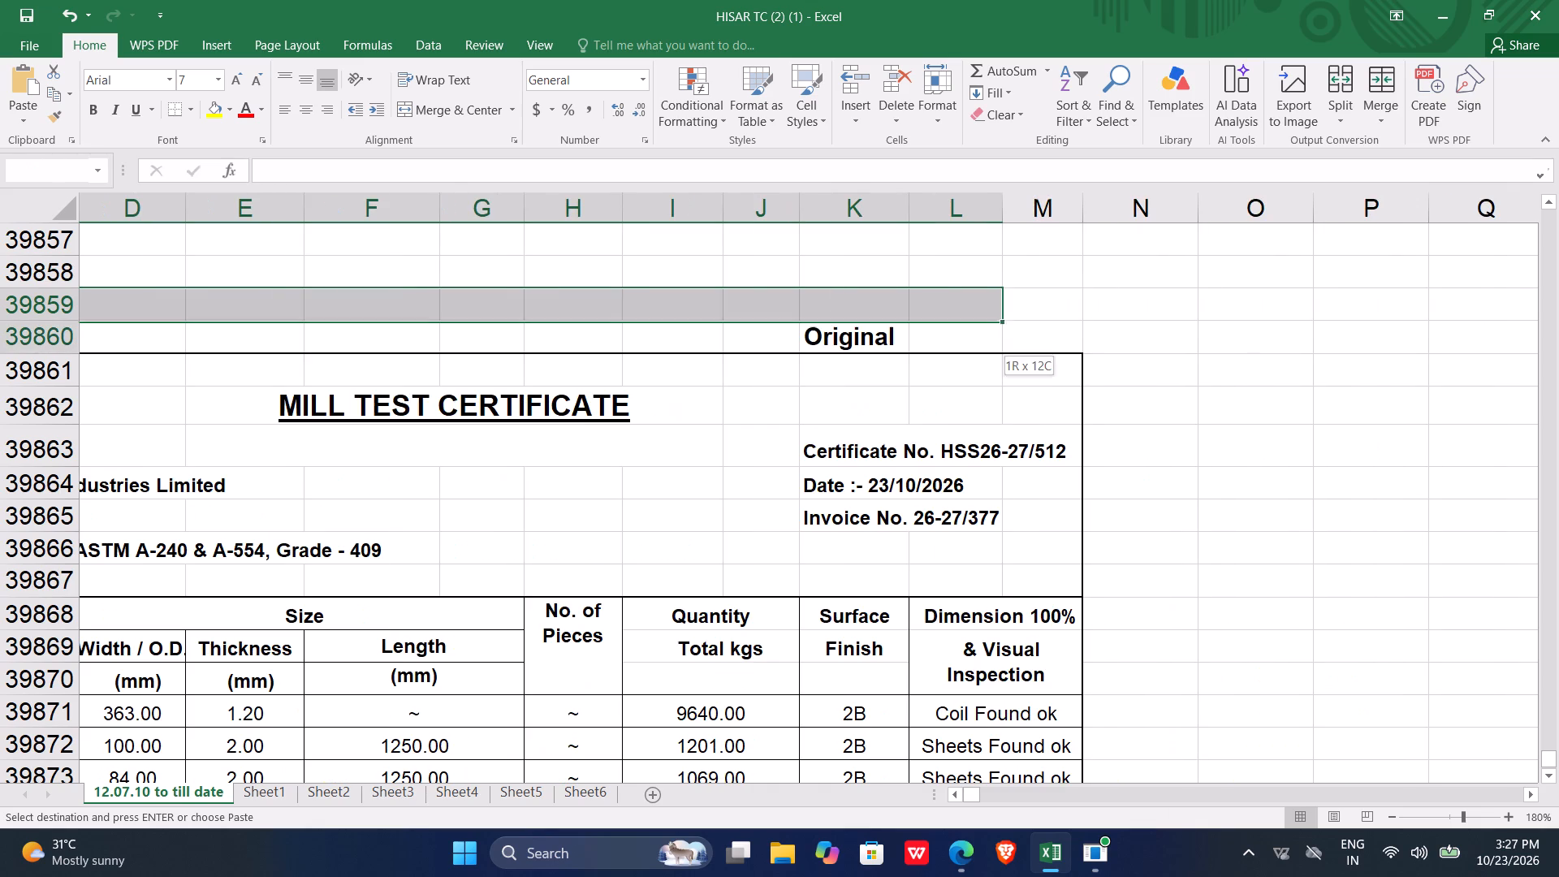
pyautogui.hotkey('shift', 'Right')
pyautogui.hotkey('shift', 'Down')
pyautogui.hotkey('shift', 'Down')
pyautogui.hotkey('shift', 'Down')
pyautogui.hotkey('shift', 'Down')
pyautogui.hotkey('shift', 'Down')
pyautogui.hotkey('shift', 'Down')
pyautogui.hotkey('shift', 'Down')
pyautogui.hotkey('shift', 'Down')
pyautogui.hotkey('shift', 'Down')
pyautogui.hotkey('shift', 'Down')
pyautogui.hotkey('shift', 'Down')
pyautogui.hotkey('shift', 'Down')
pyautogui.hotkey('shift', 'Down')
pyautogui.hotkey('shift', 'Down')
pyautogui.hotkey('shift', 'Down')
pyautogui.hotkey('shift', 'Down')
pyautogui.hotkey('shift', 'Down')
pyautogui.hotkey('shift', 'Down')
pyautogui.hotkey('shift', 'Down')
pyautogui.hotkey('shift', 'Down')
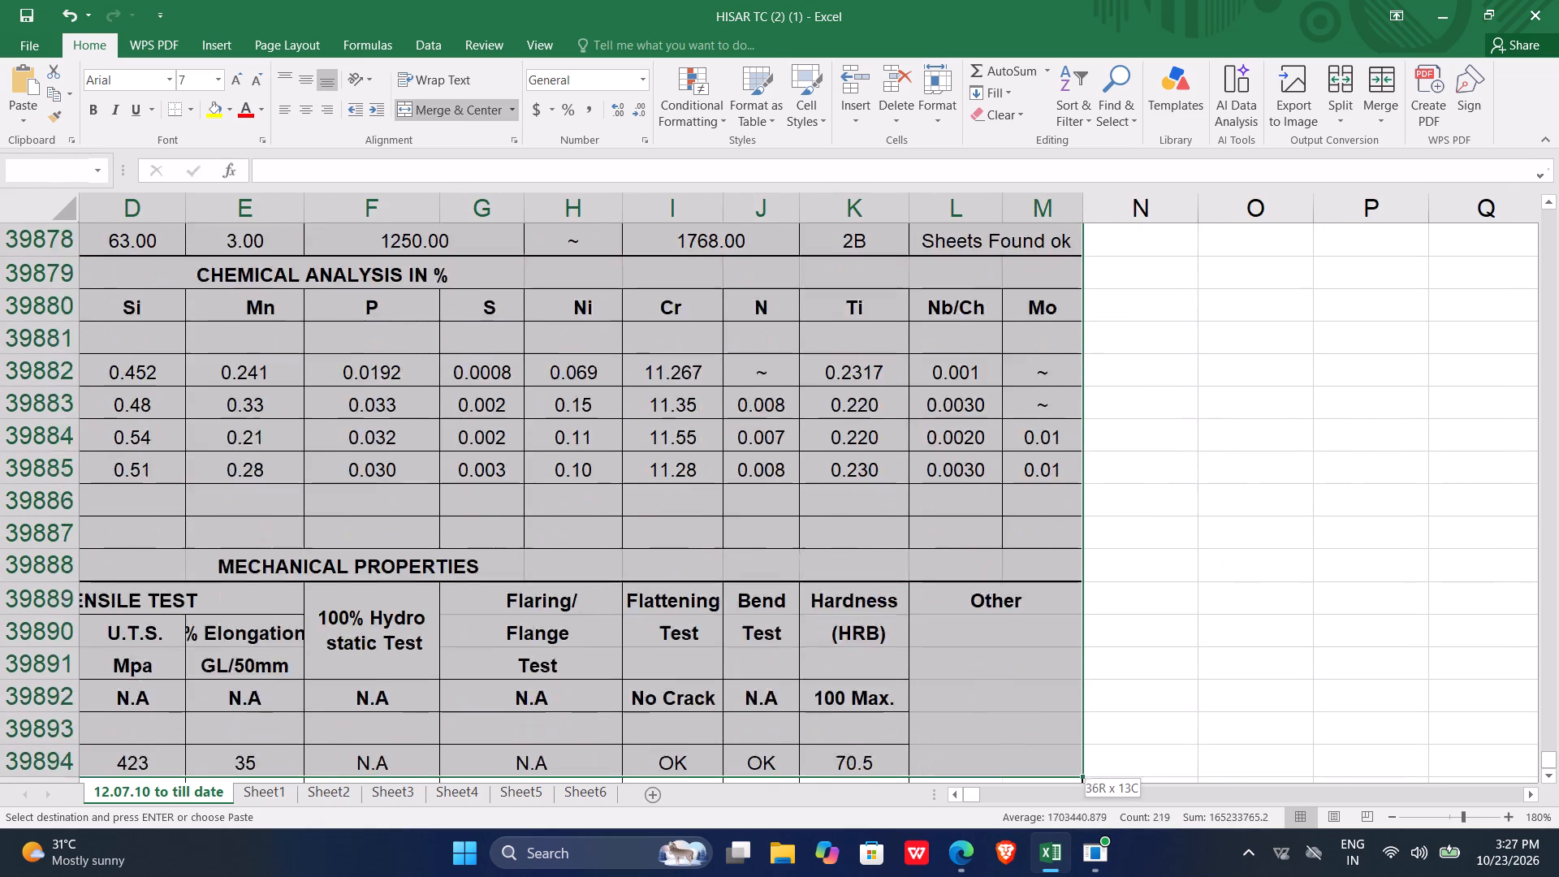
pyautogui.hotkey('shift', 'Up')
pyautogui.hotkey('shift', 'Up')
pyautogui.hotkey('shift', 'Up')
pyautogui.hotkey('shift', 'Up')
pyautogui.hotkey('shift', 'Up')
pyautogui.hotkey('shift', 'Up')
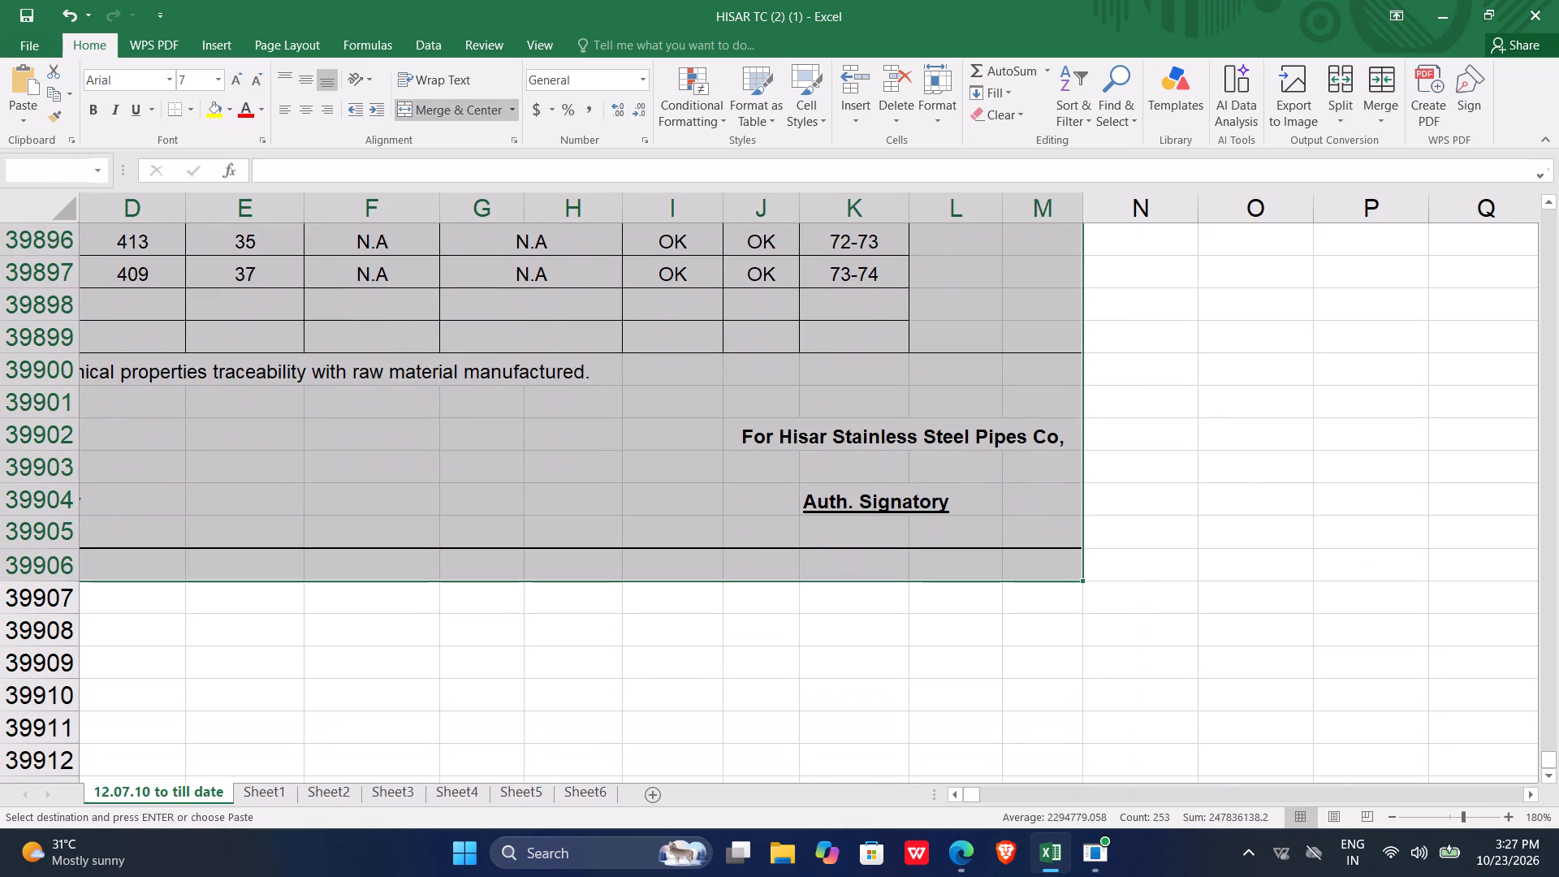
pyautogui.hotkey('ctrl', 'p')
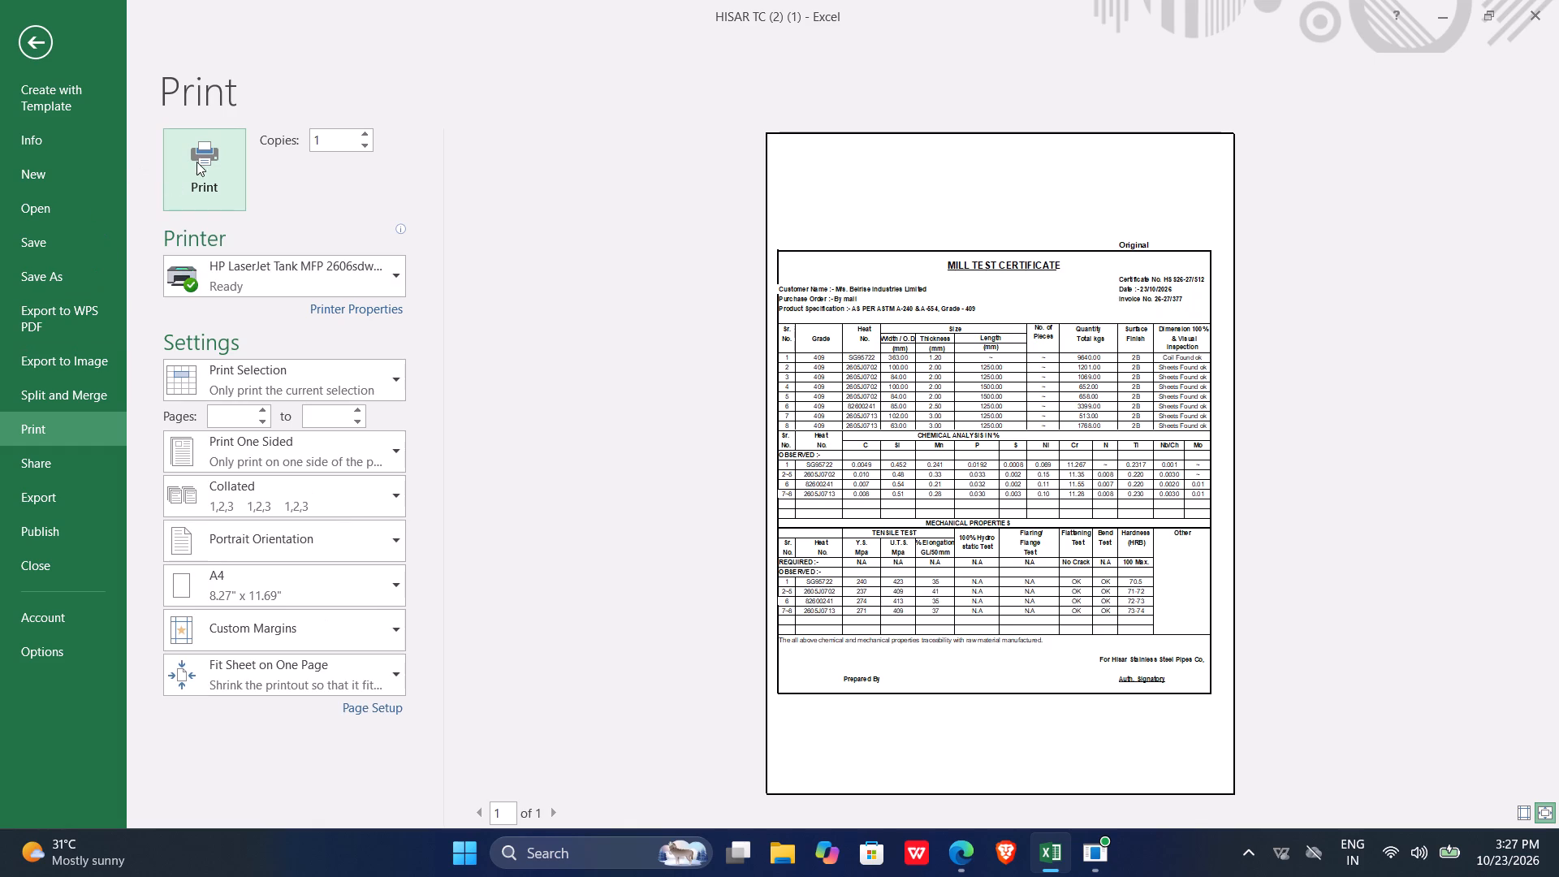
pyautogui.click(196, 162)
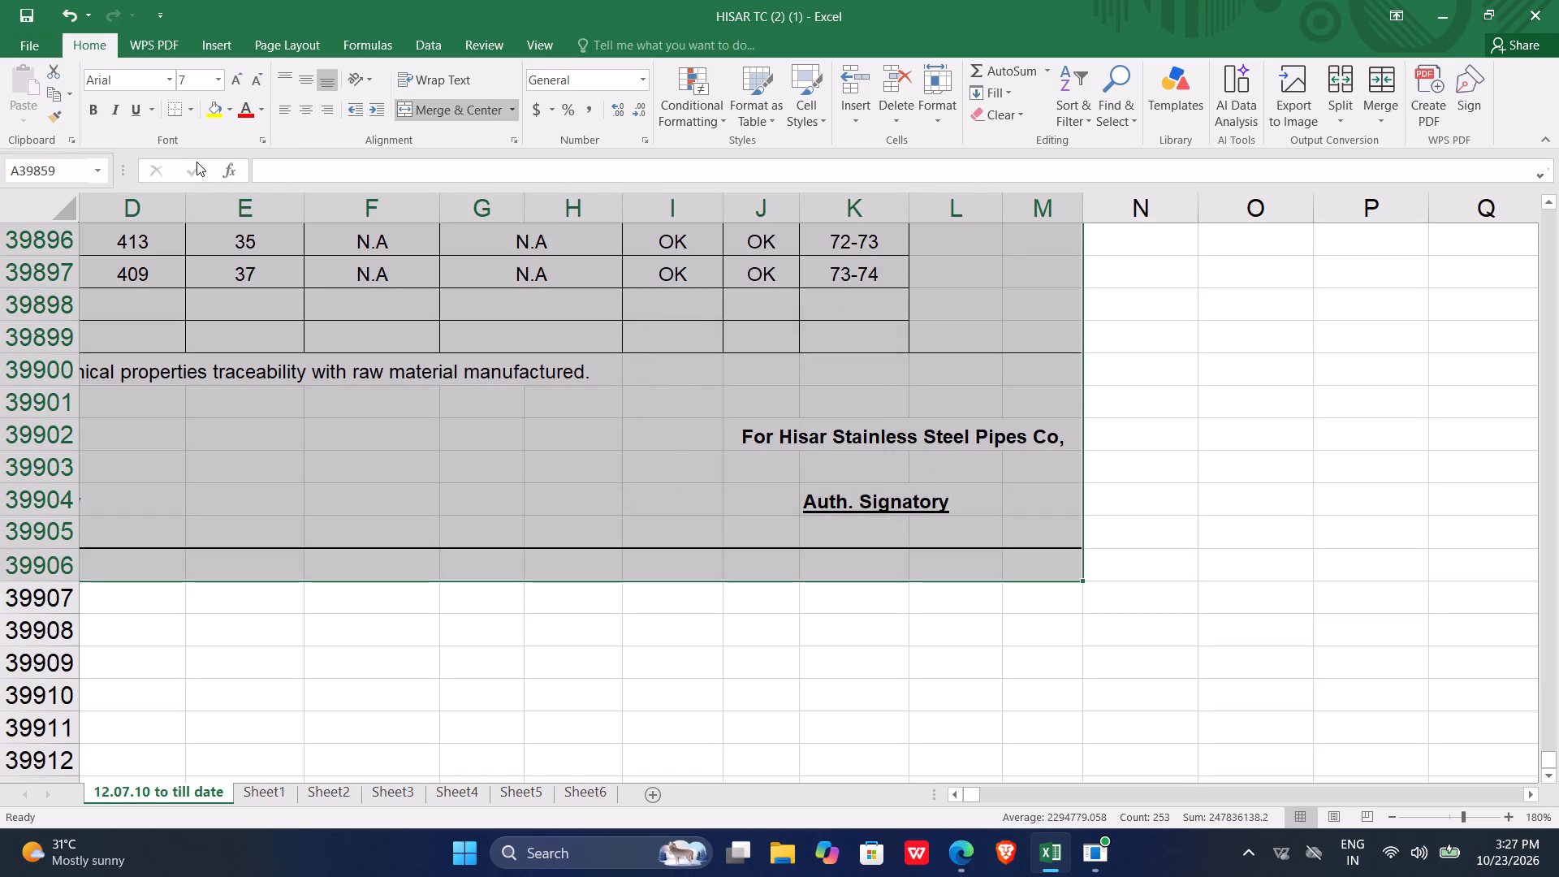